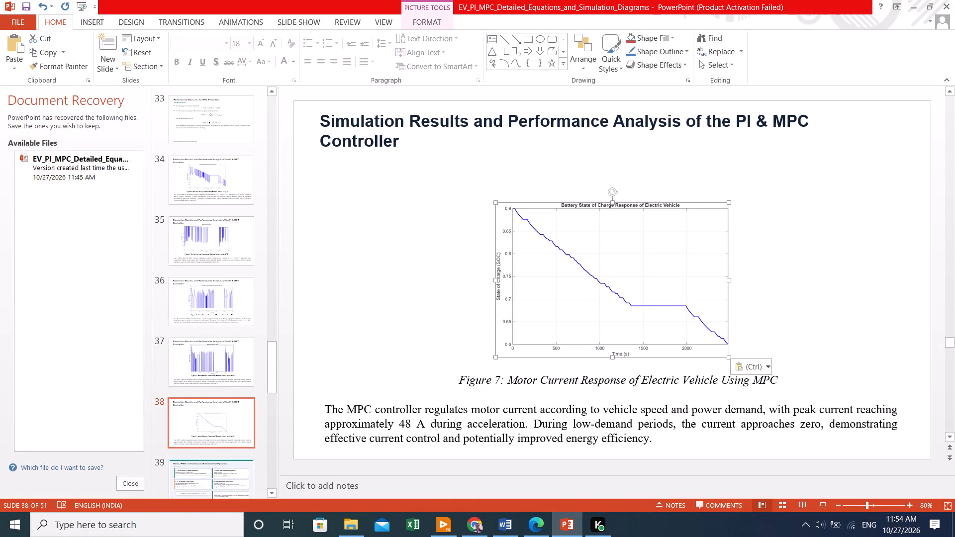
Switch to the Word report and select the caption "Figure 7.3: Battery State of Charge of Electric Vehicle".
click(502, 526)
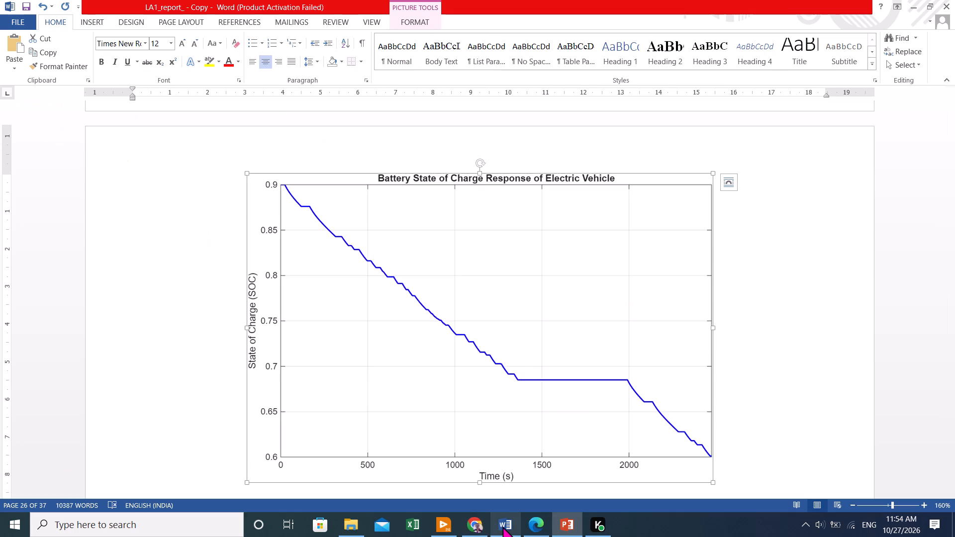
scroll(449, 374, down, 1)
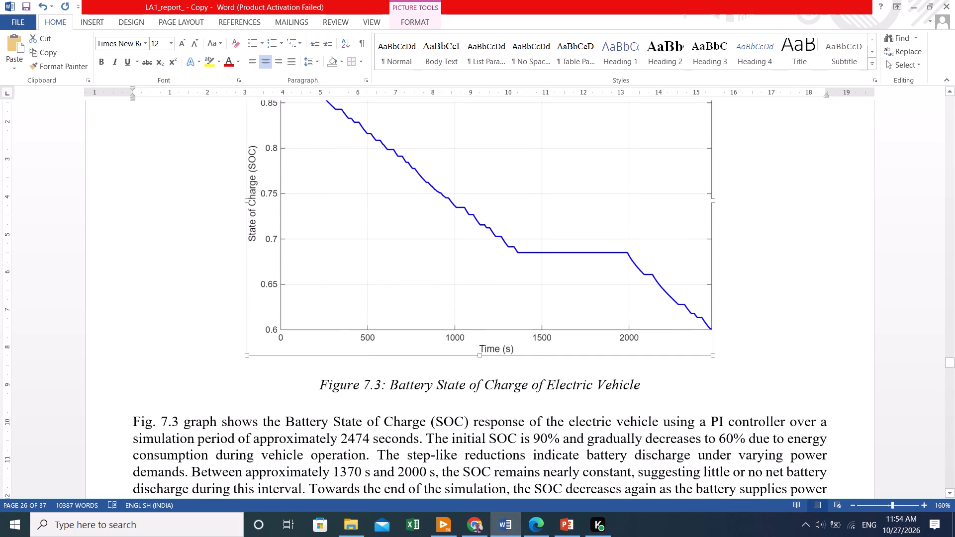
drag(319, 388, 320, 387)
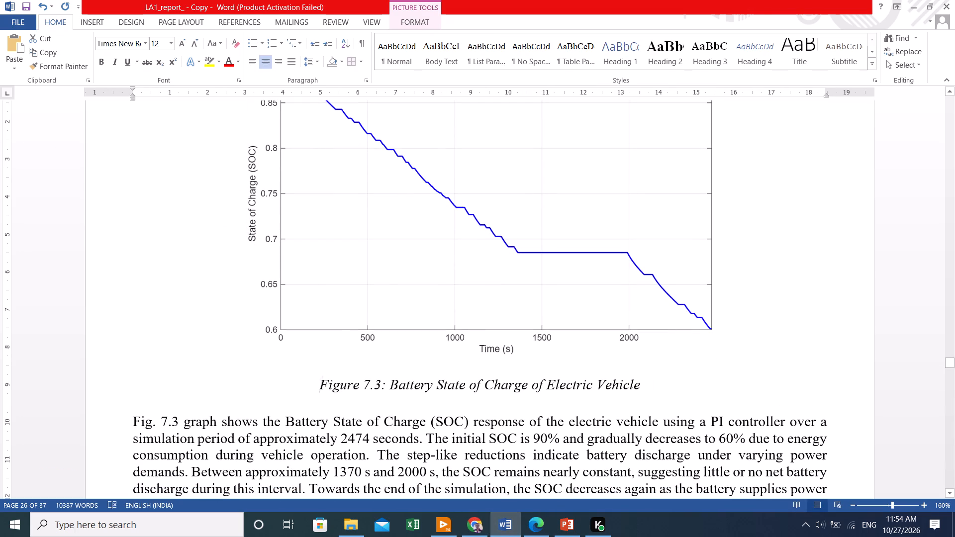
drag(320, 387, 625, 403)
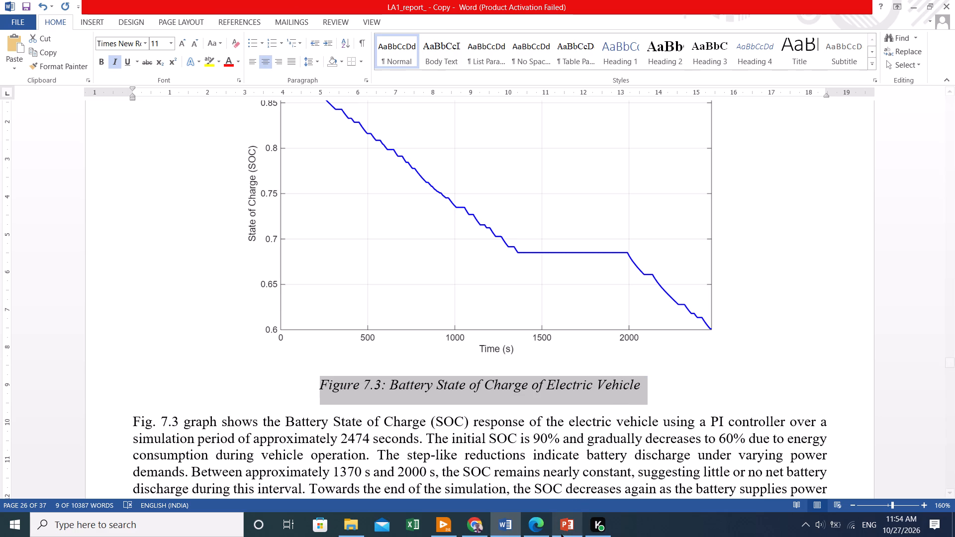
Switch back to the PowerPoint presentation and move and enlarge slide 38's battery state of charge plot to fill the space between title and caption.
click(573, 491)
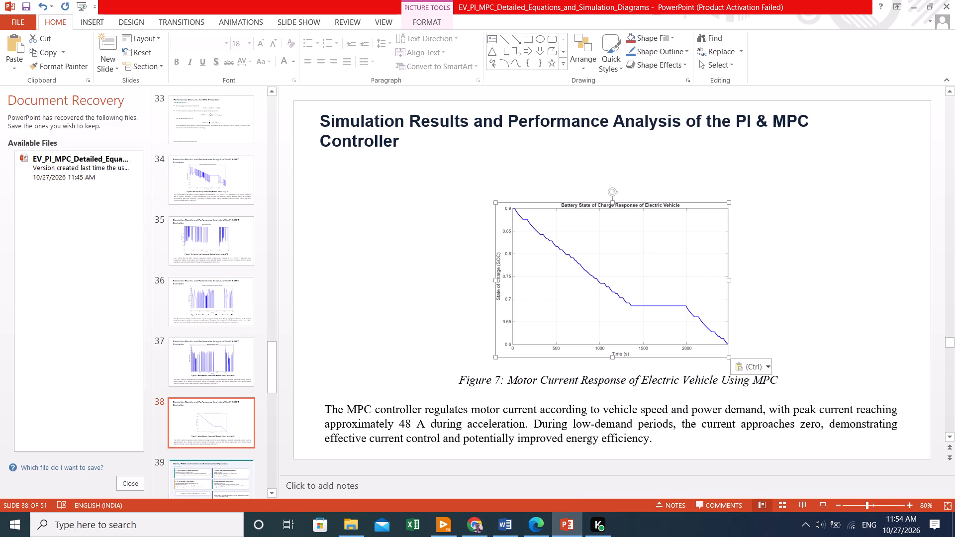
click(591, 302)
drag(580, 290, 540, 251)
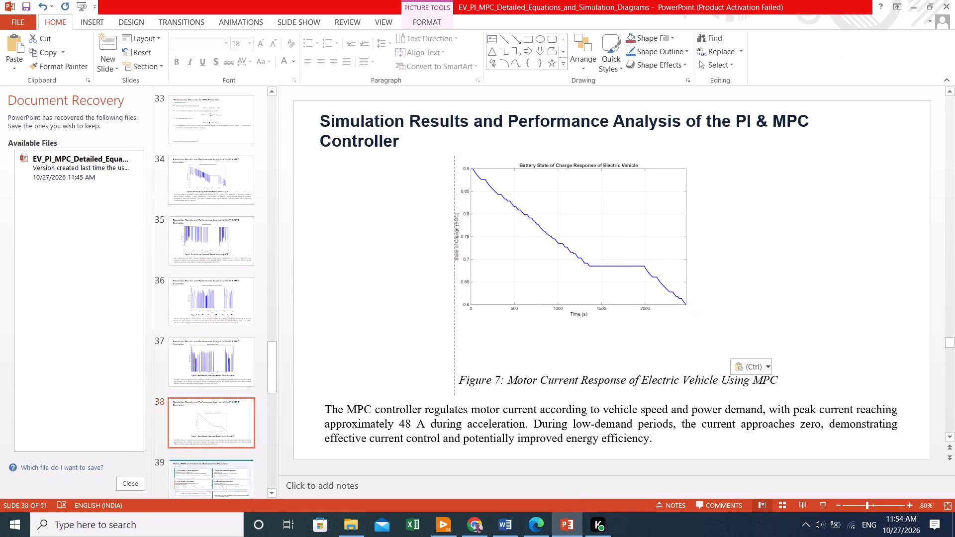
drag(540, 251, 537, 246)
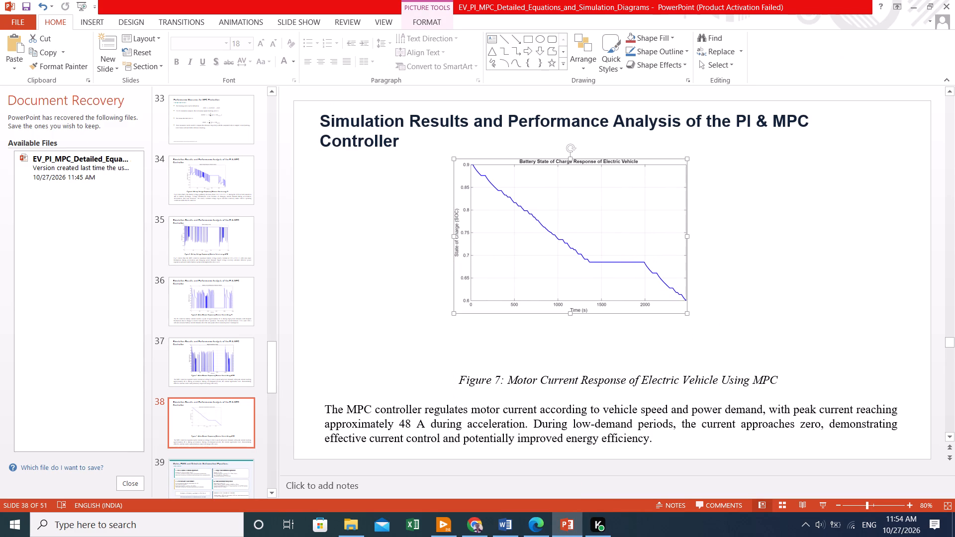
drag(687, 312, 778, 364)
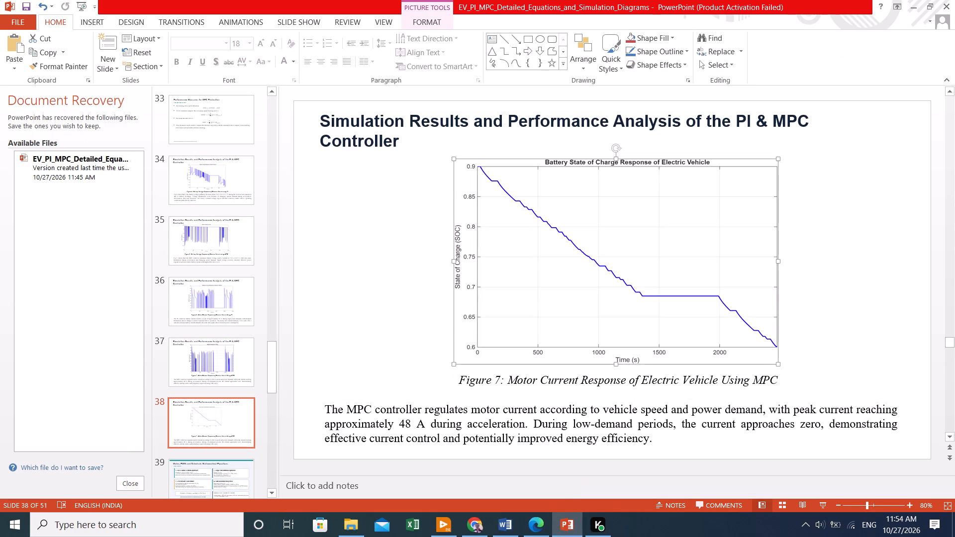
drag(653, 300, 615, 291)
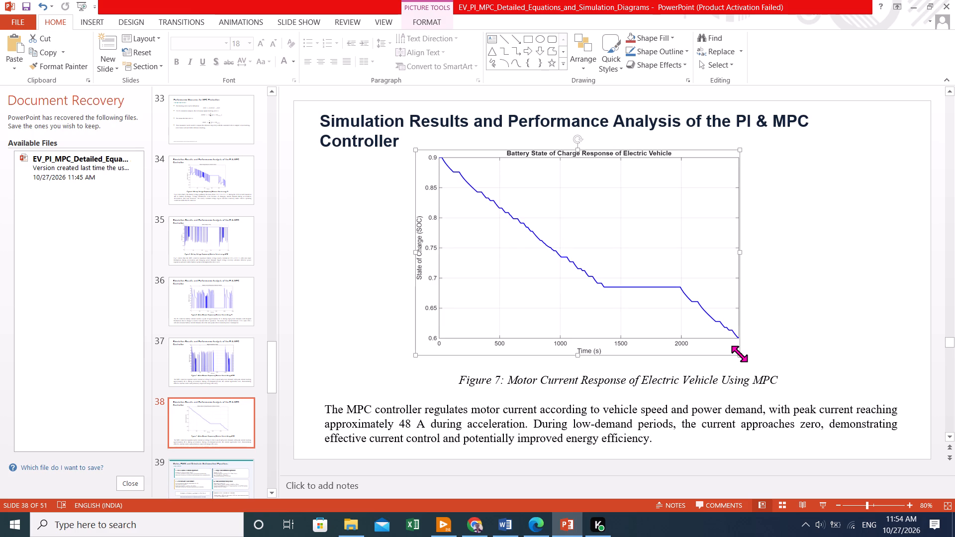
drag(739, 354, 761, 358)
click(644, 288)
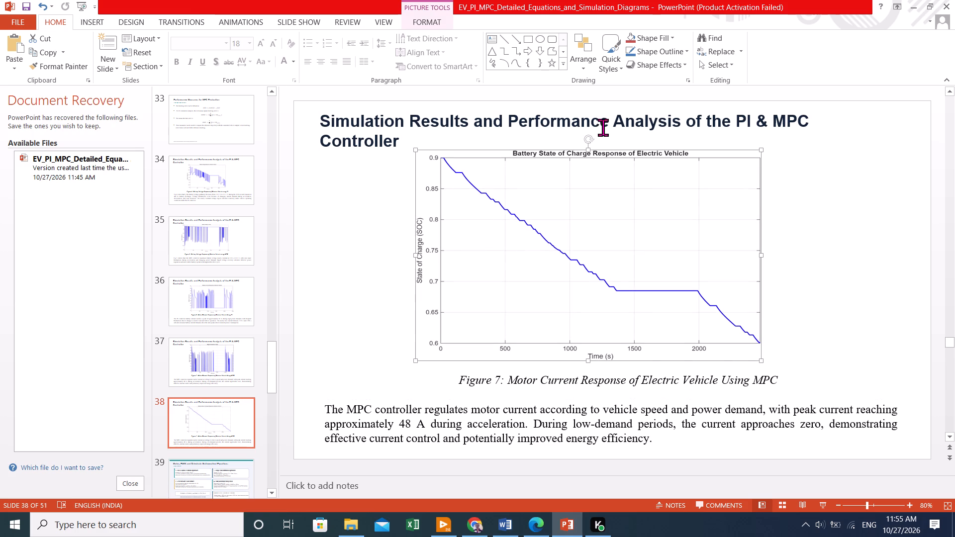
Widen the title box on slide 38 so the whole title fits on one line.
click(603, 123)
drag(821, 150, 859, 153)
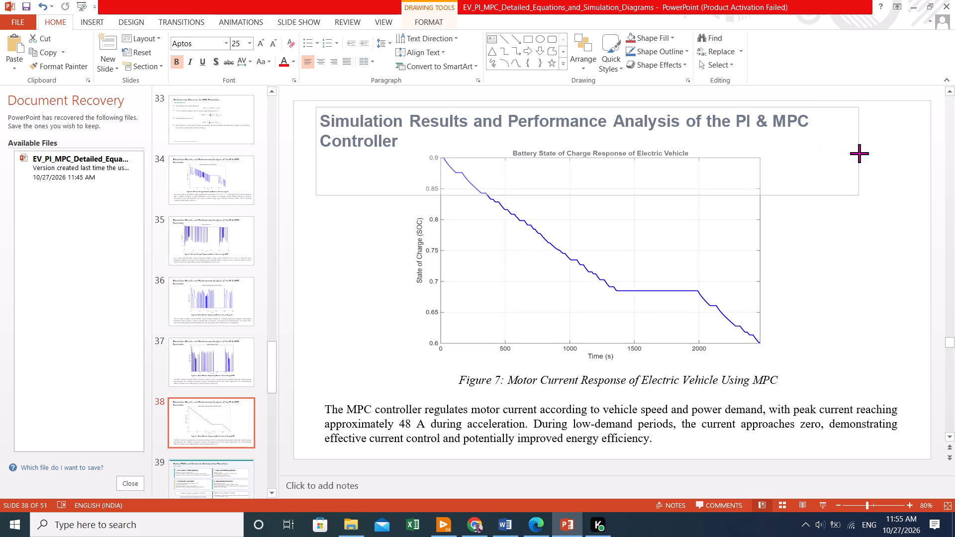
drag(859, 153, 904, 151)
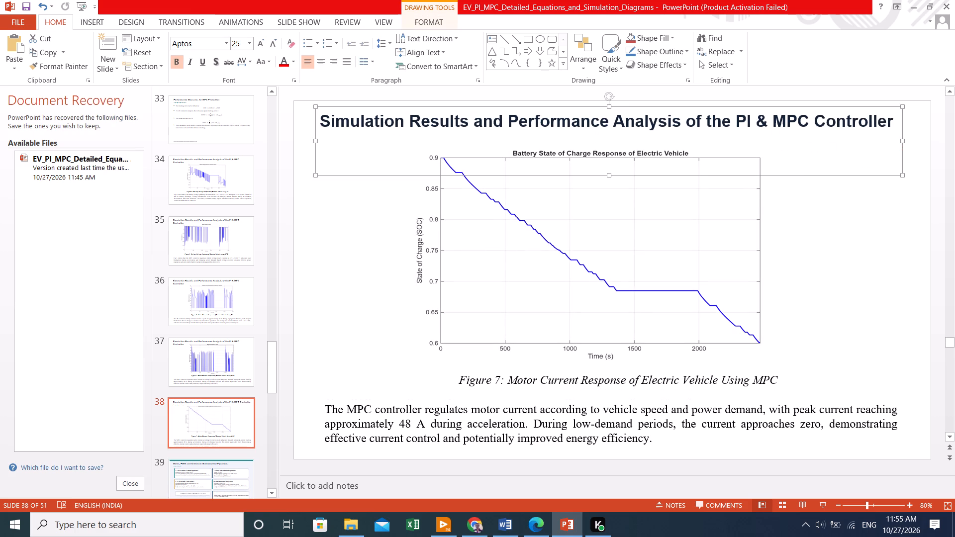
Save the presentation.
click(27, 10)
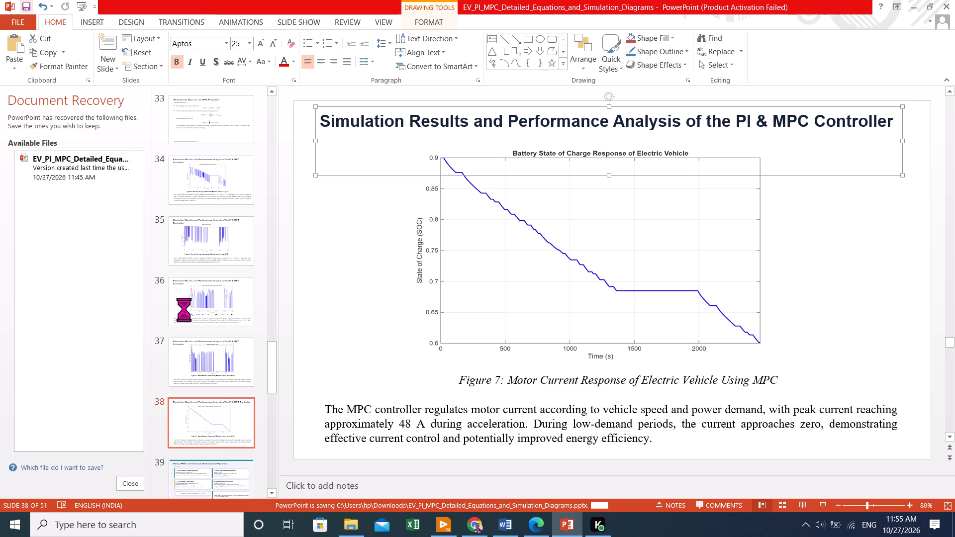
Widen the title box on slide 37 so the title fits on one line.
click(224, 370)
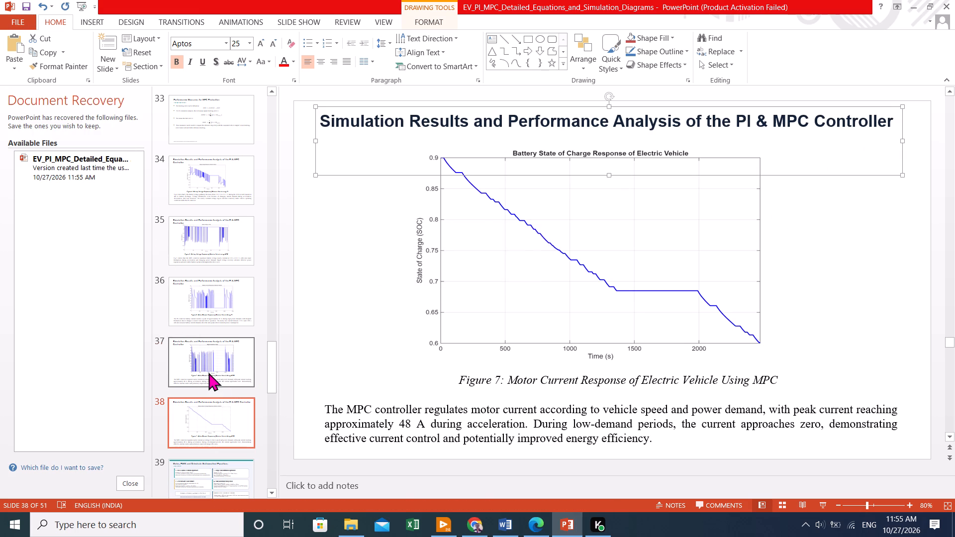
click(208, 372)
click(516, 122)
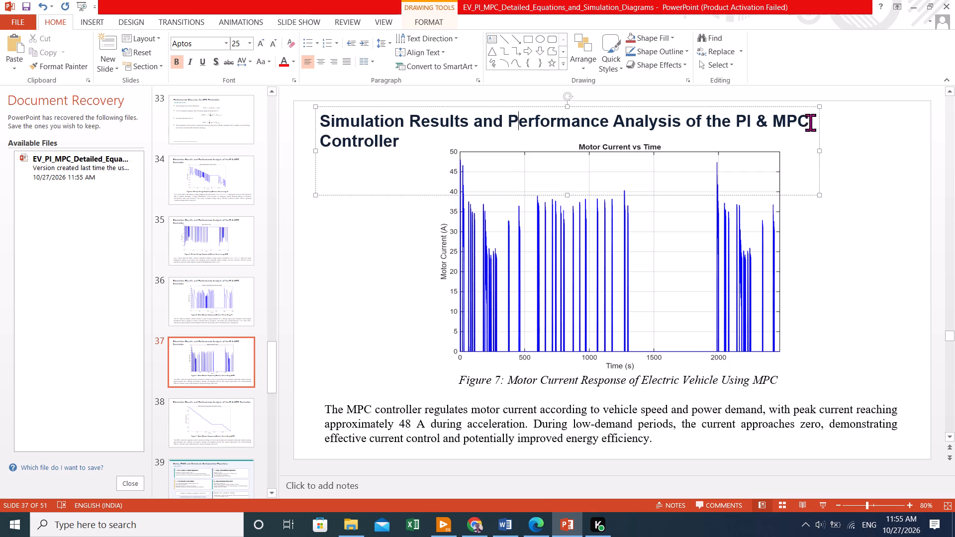
drag(819, 152, 904, 154)
Widen the title box on slide 36 to fit the title on one line and delete one empty line below it.
click(234, 303)
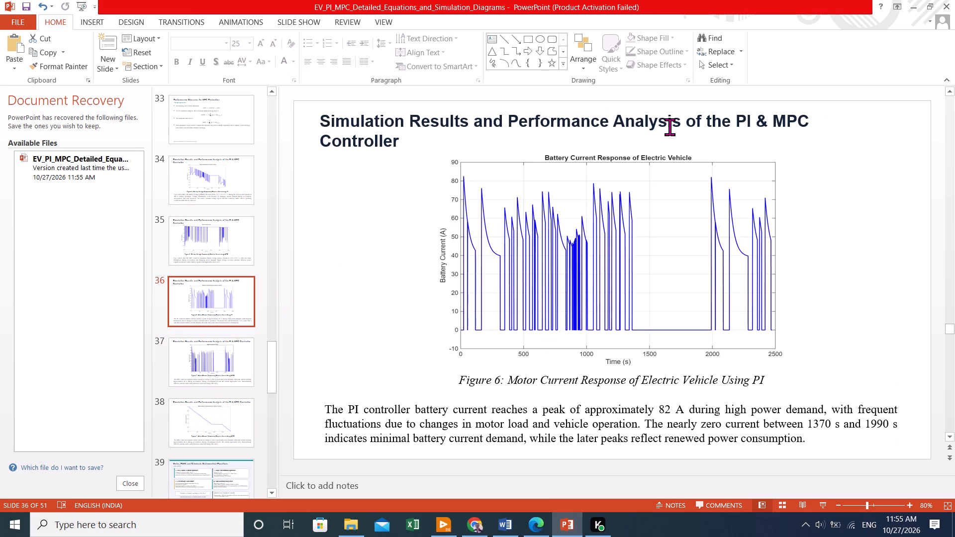
click(671, 127)
drag(825, 153, 851, 154)
click(851, 154)
click(735, 121)
drag(819, 151, 903, 152)
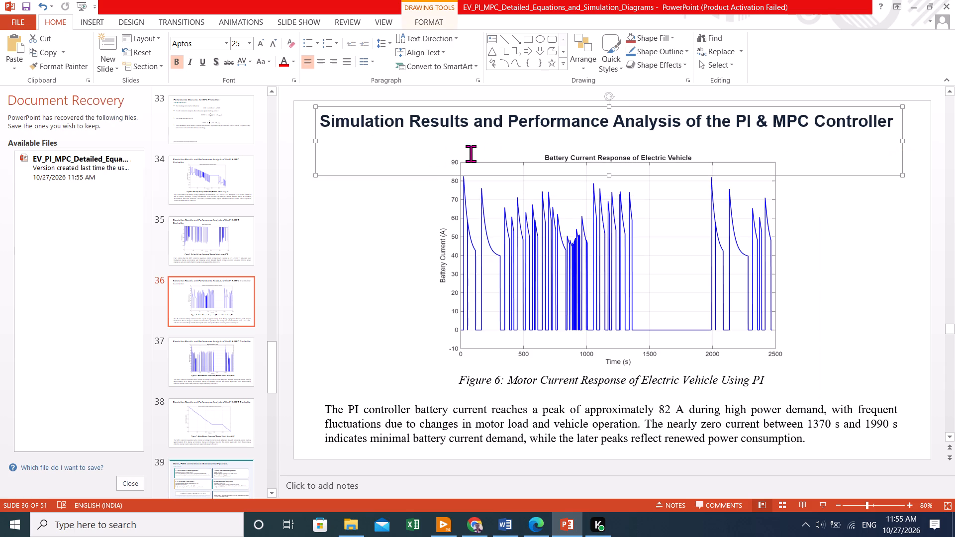
click(611, 175)
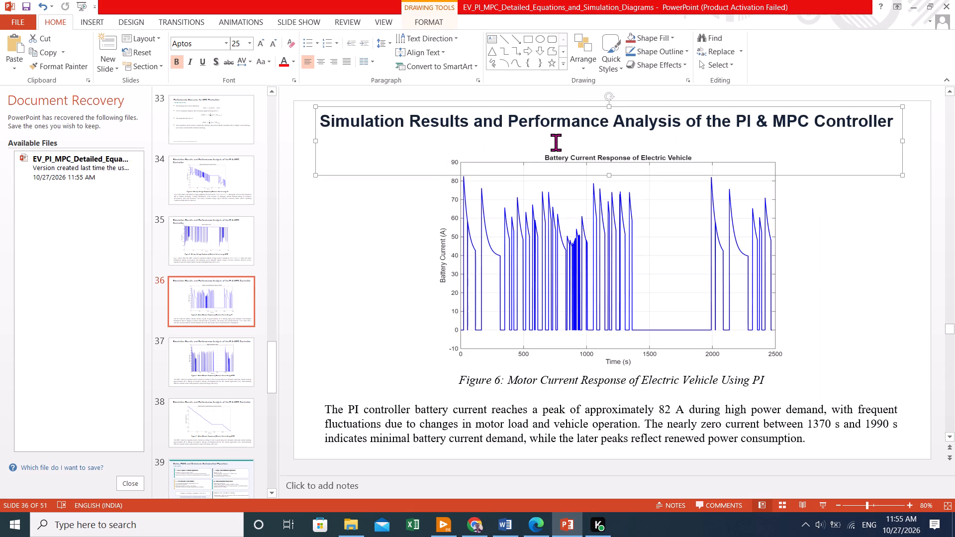
click(556, 142)
key(BackSpace)
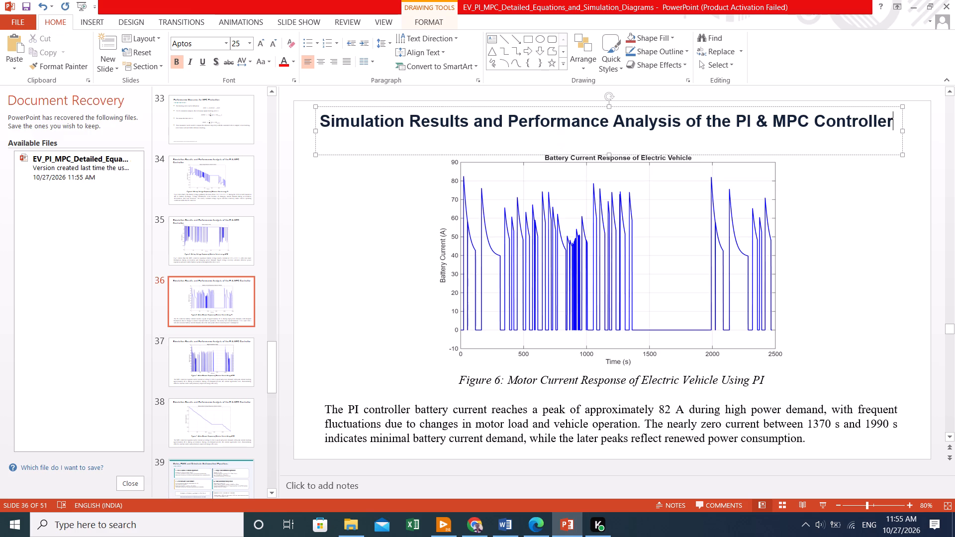
Widen the title box on slide 35 to fit the title on one line and delete the two empty lines below it.
click(212, 241)
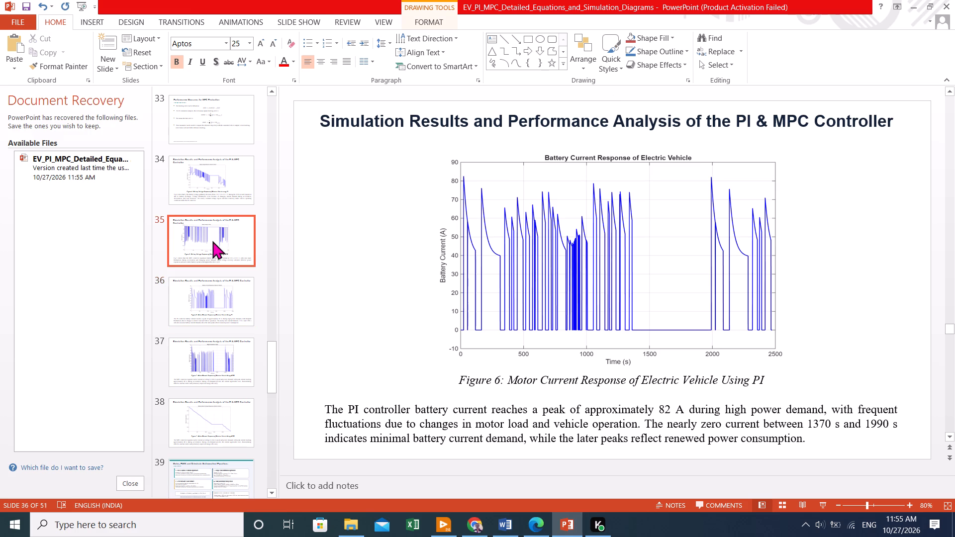
click(623, 128)
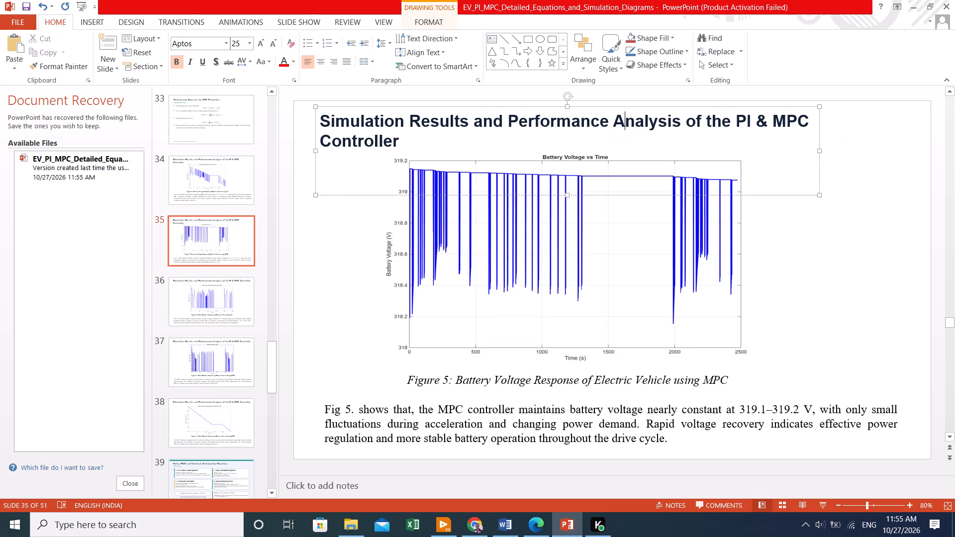
drag(820, 151, 918, 138)
drag(616, 177, 612, 153)
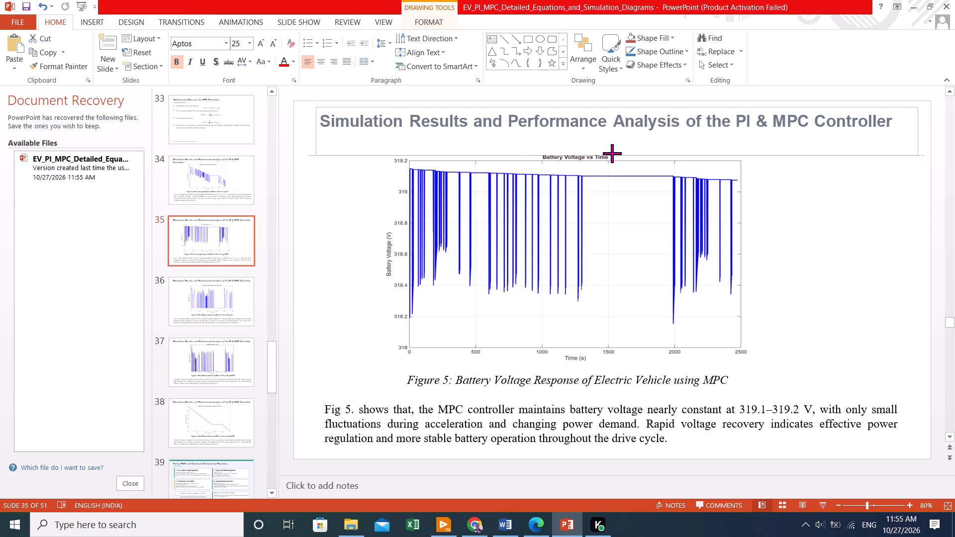
drag(612, 153, 610, 145)
click(582, 144)
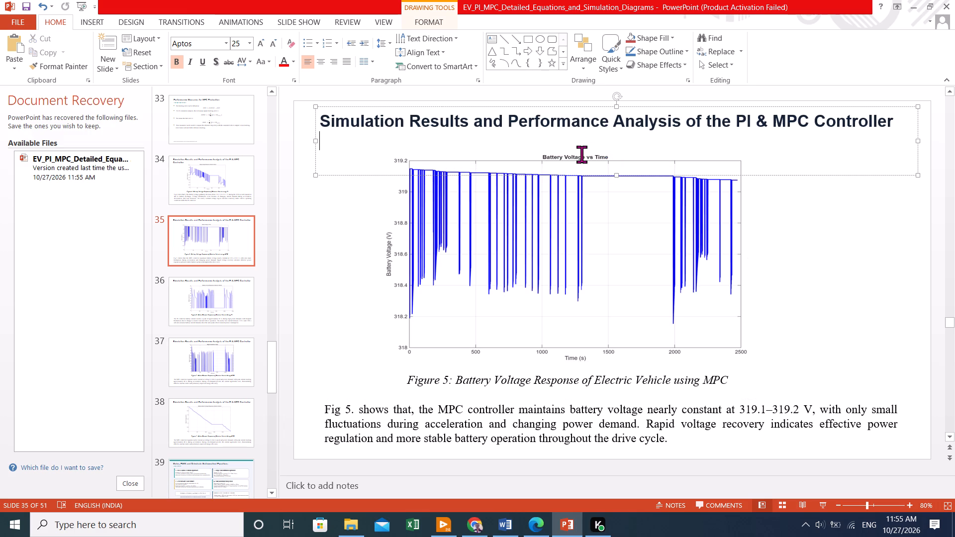
key(Down)
key(BackSpace)
key(BackSpace)
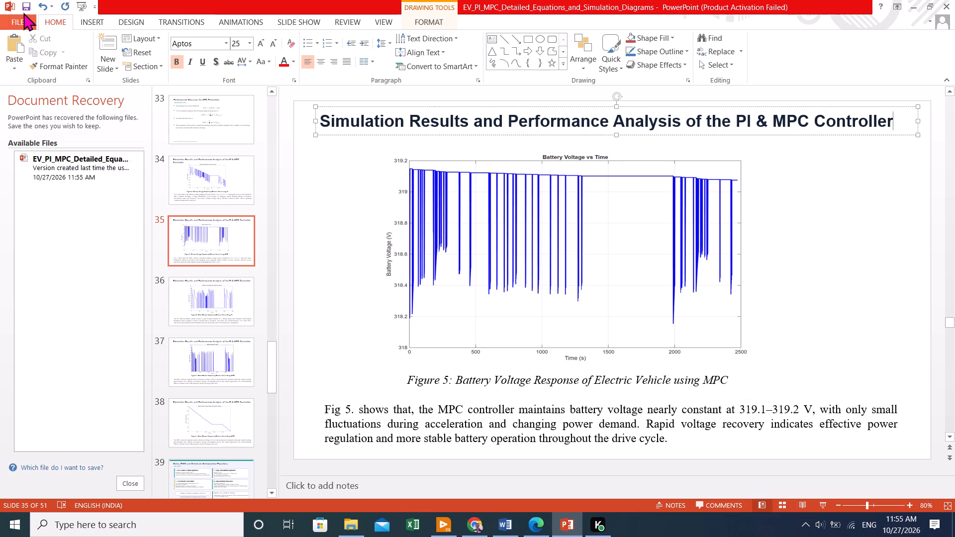
Save the presentation again.
click(24, 8)
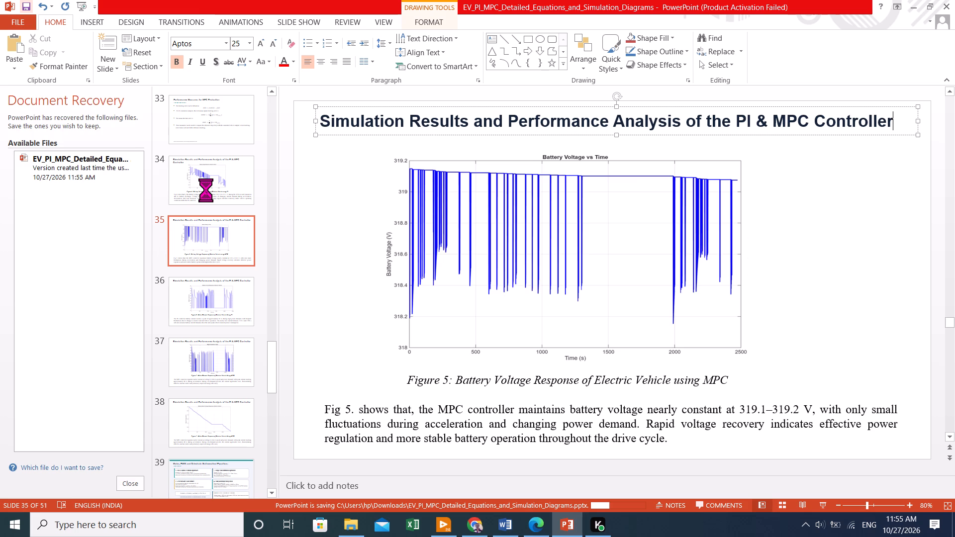
Delete the remaining empty line under the title text on slide 36.
click(190, 296)
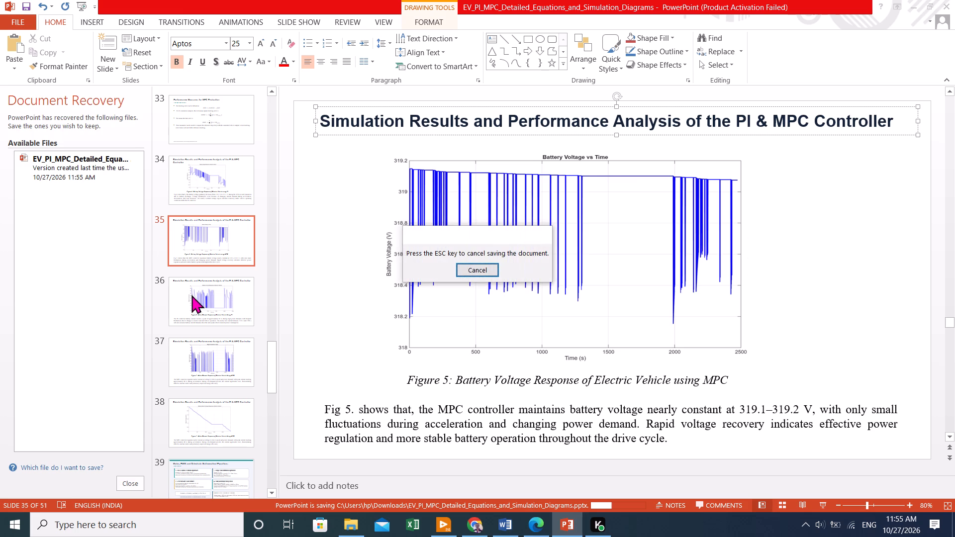
click(201, 307)
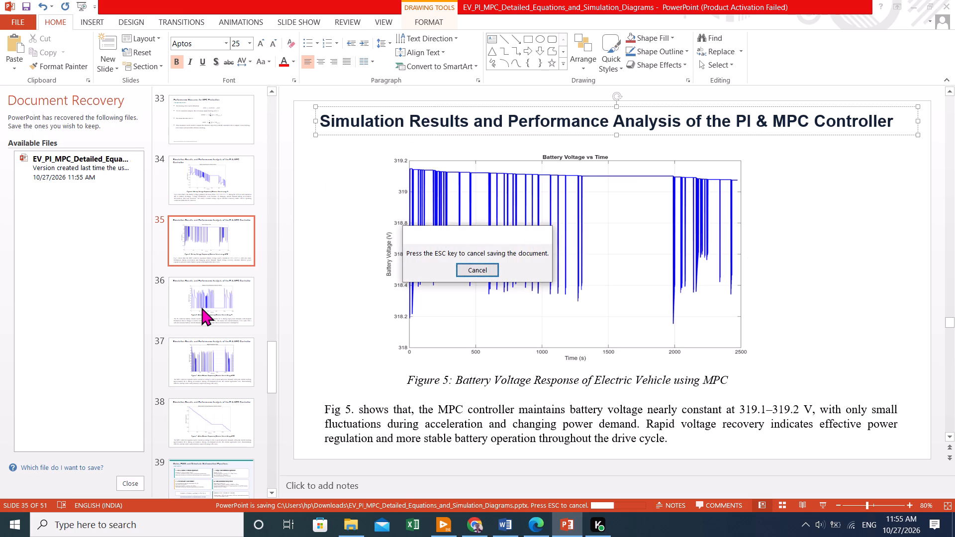
click(201, 307)
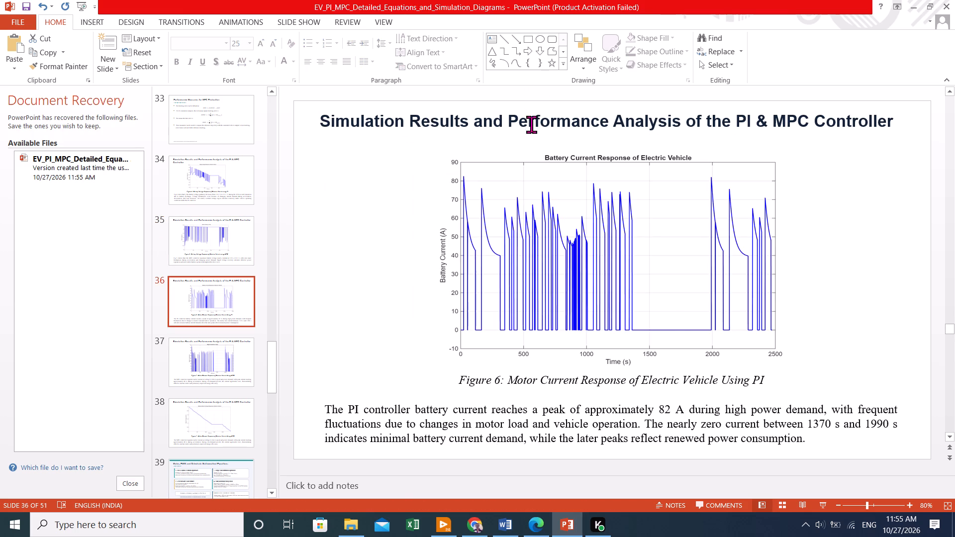
click(531, 126)
click(443, 146)
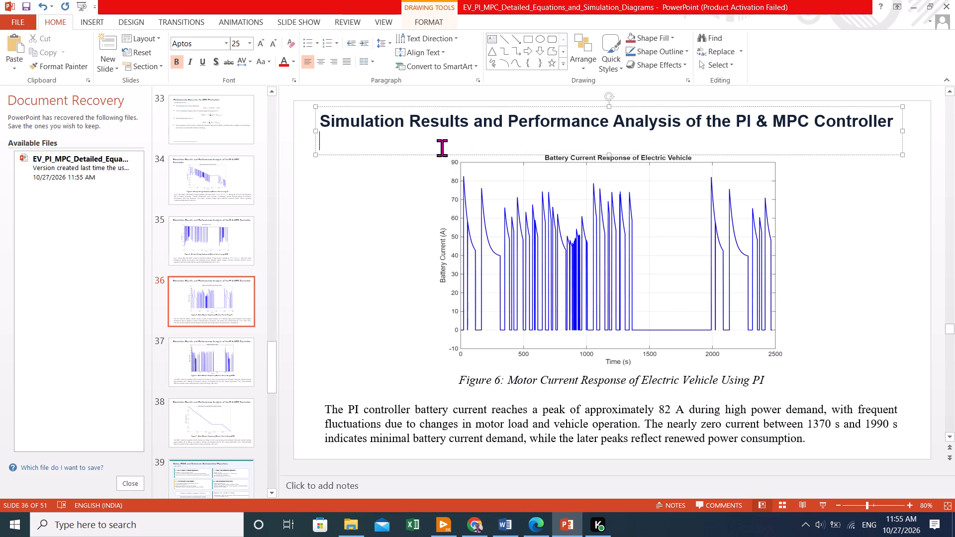
key(BackSpace)
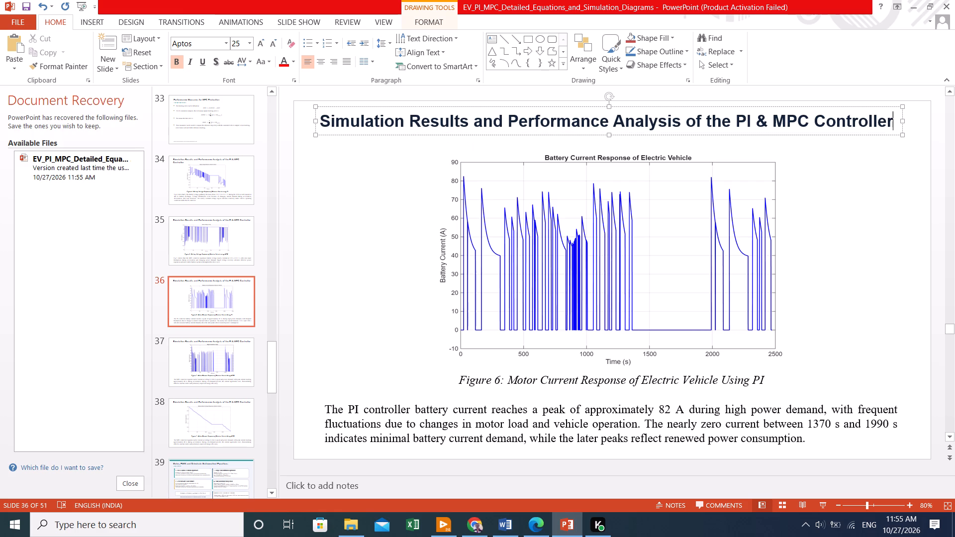
Delete the two empty lines under the title text on slide 37.
click(183, 352)
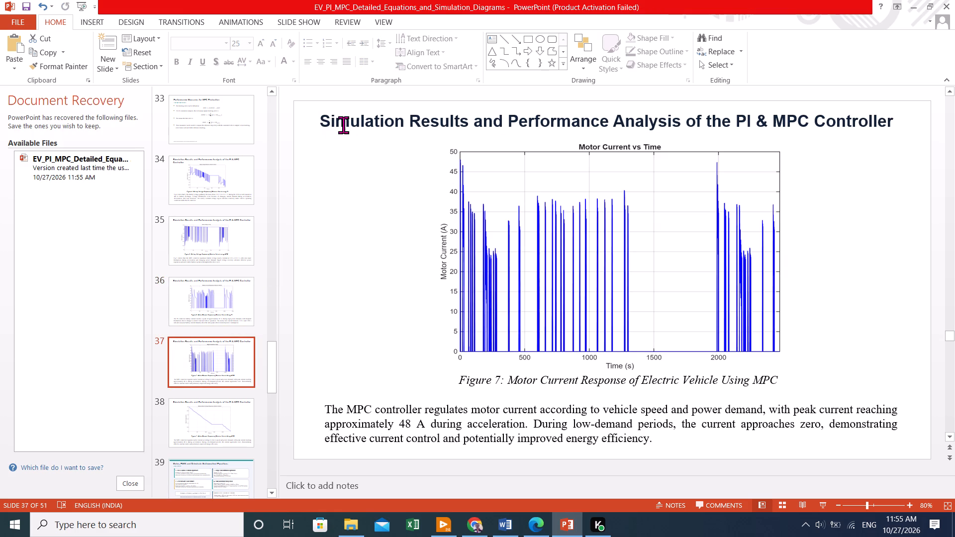
click(349, 124)
click(353, 160)
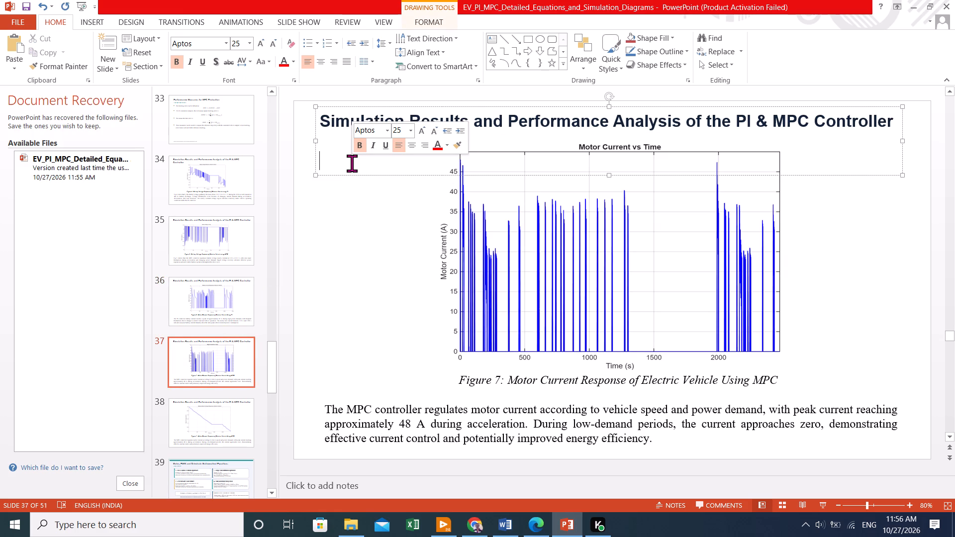
key(BackSpace)
key(BackSpace)
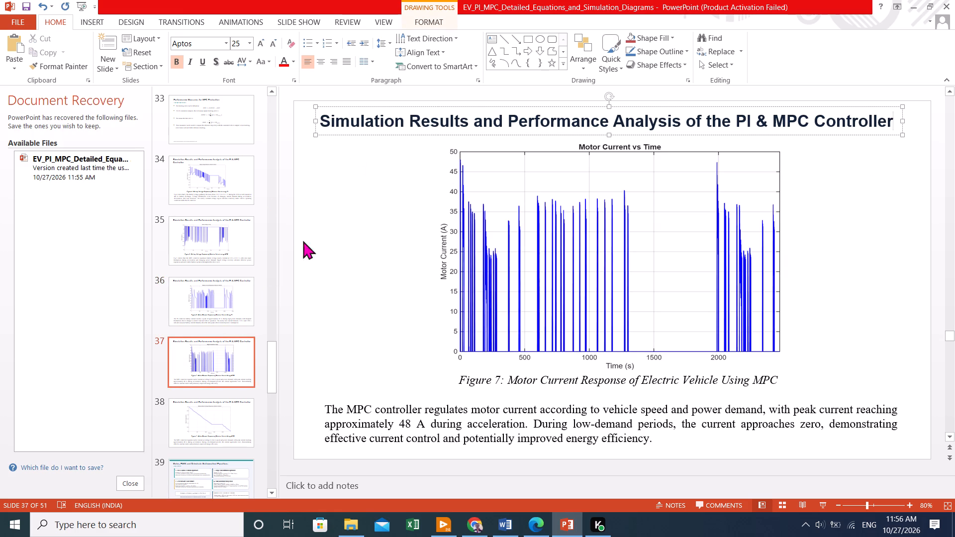
Widen the title box on slide 34 to fit the title on one line and delete the two empty lines below it.
click(203, 303)
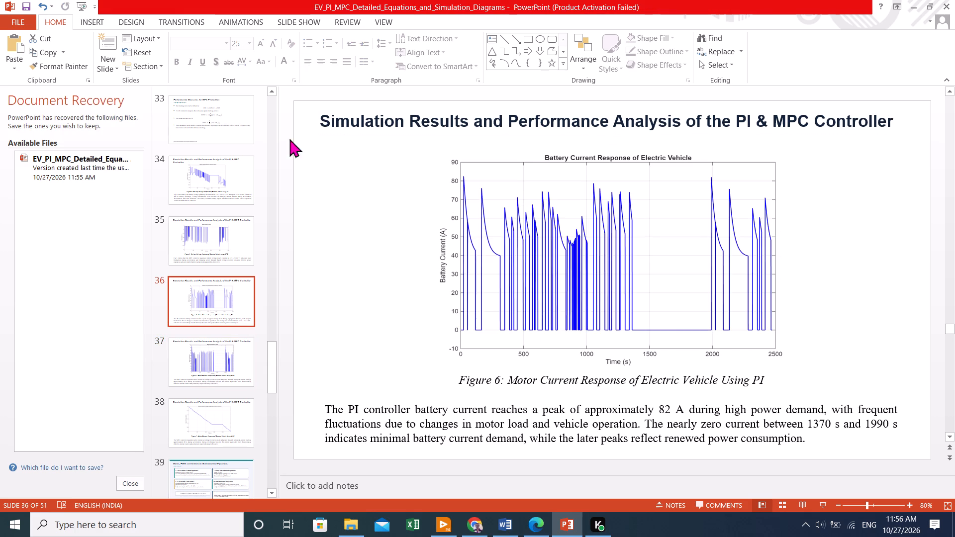
click(344, 114)
click(206, 244)
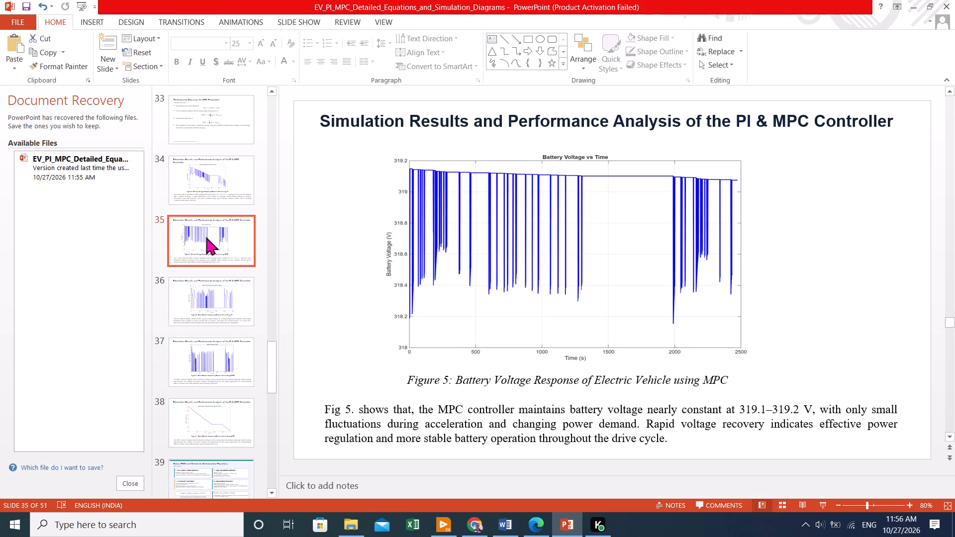
click(207, 182)
click(388, 121)
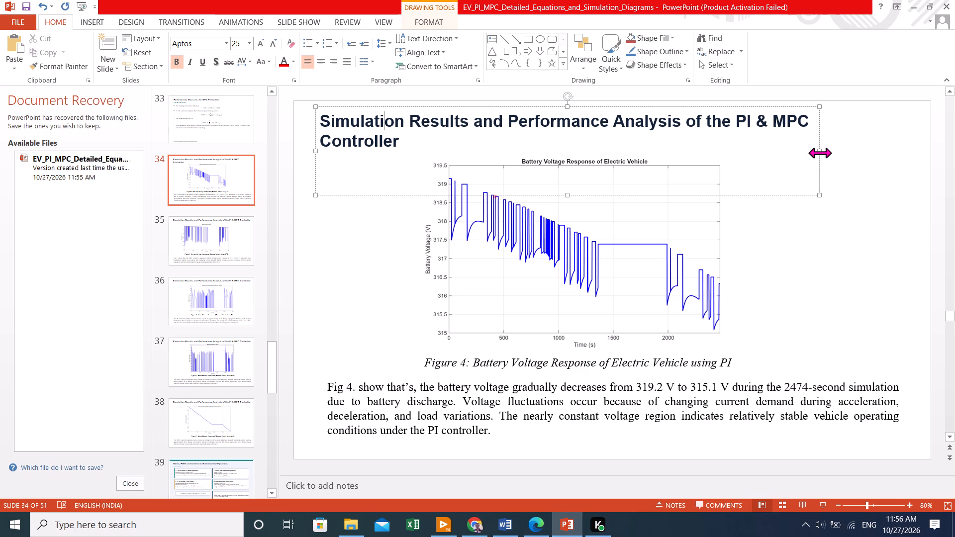
drag(820, 153, 914, 151)
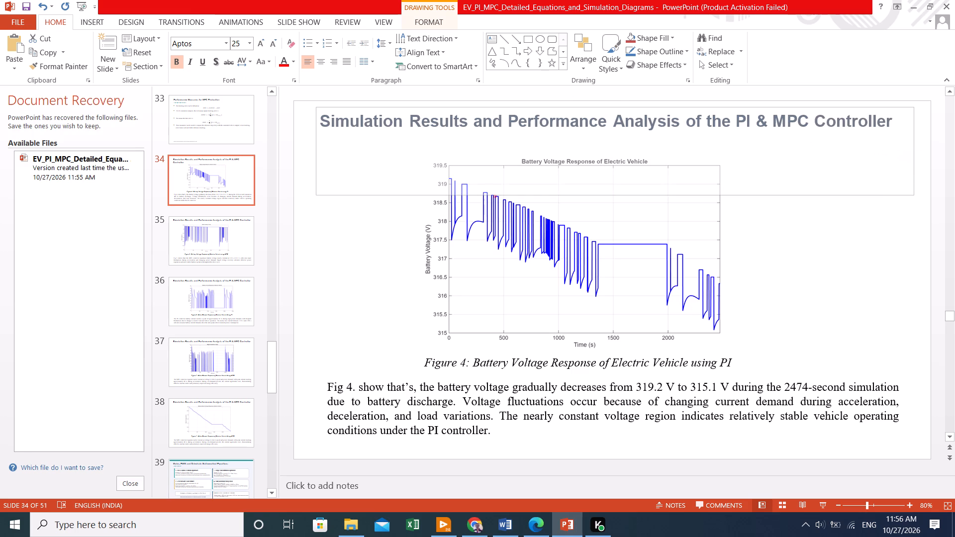
click(366, 164)
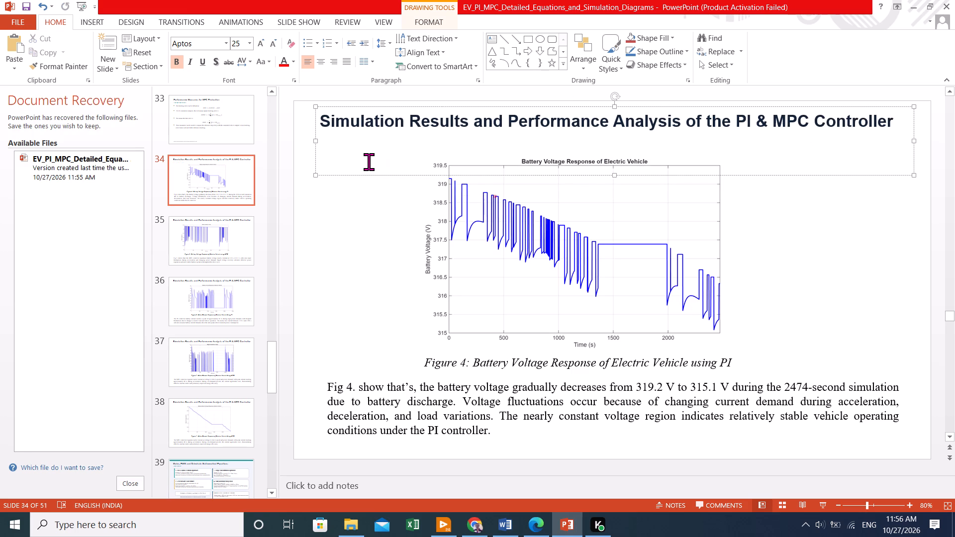
key(BackSpace)
key(BackSpace)
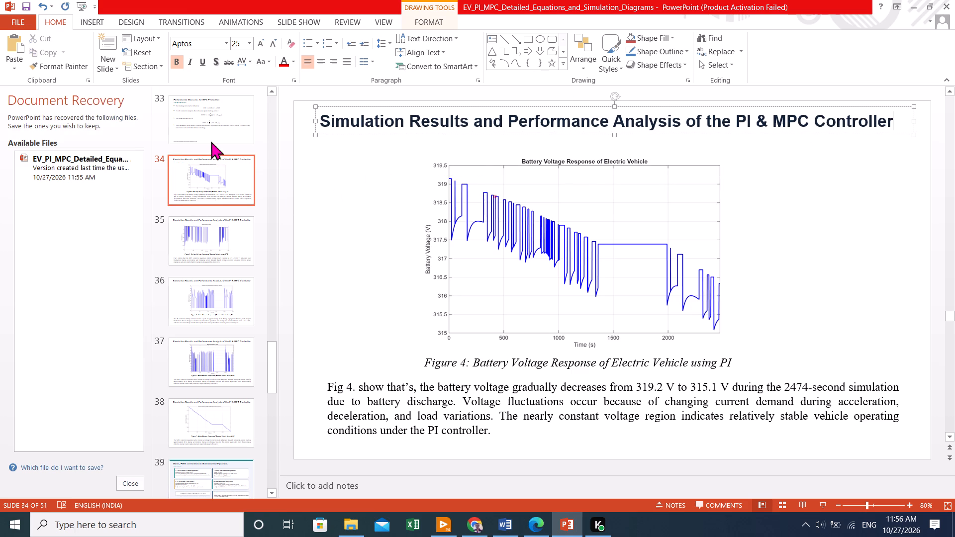
Move the title boxes on slides 34, 35, 36 and 37 slightly down.
click(211, 139)
click(212, 180)
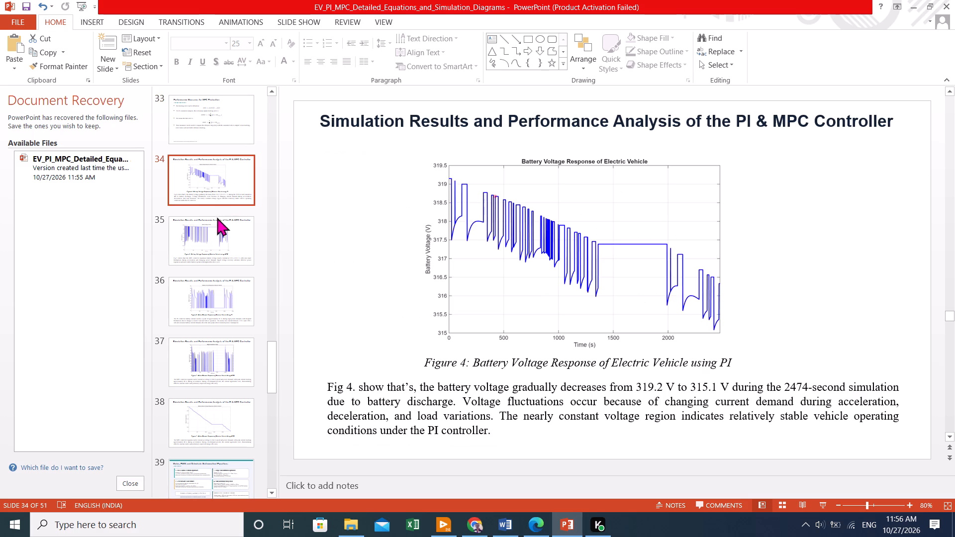
click(383, 128)
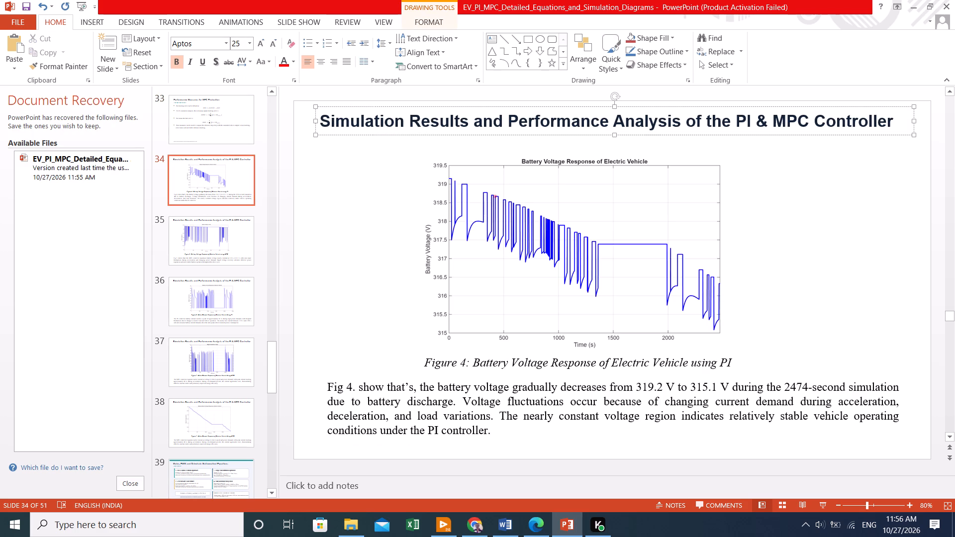
click(346, 107)
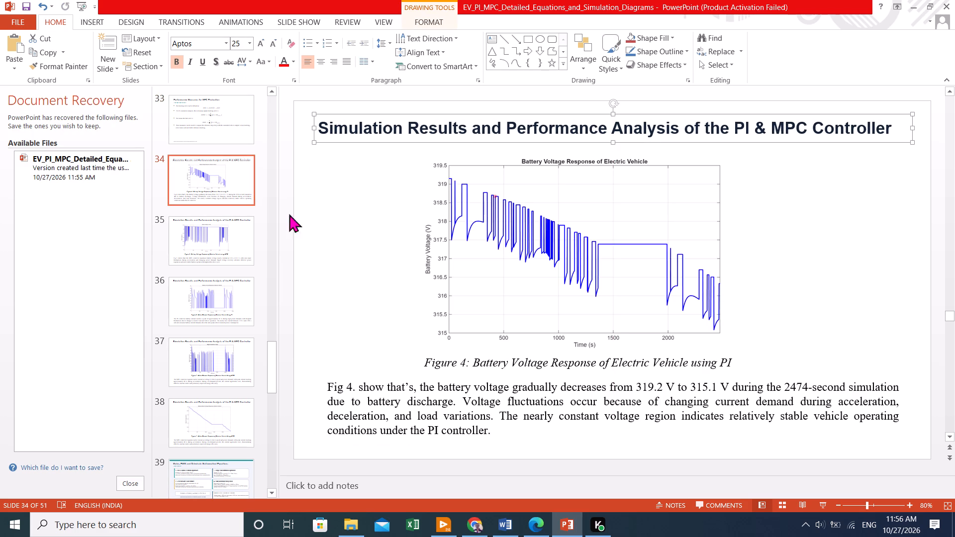
click(226, 251)
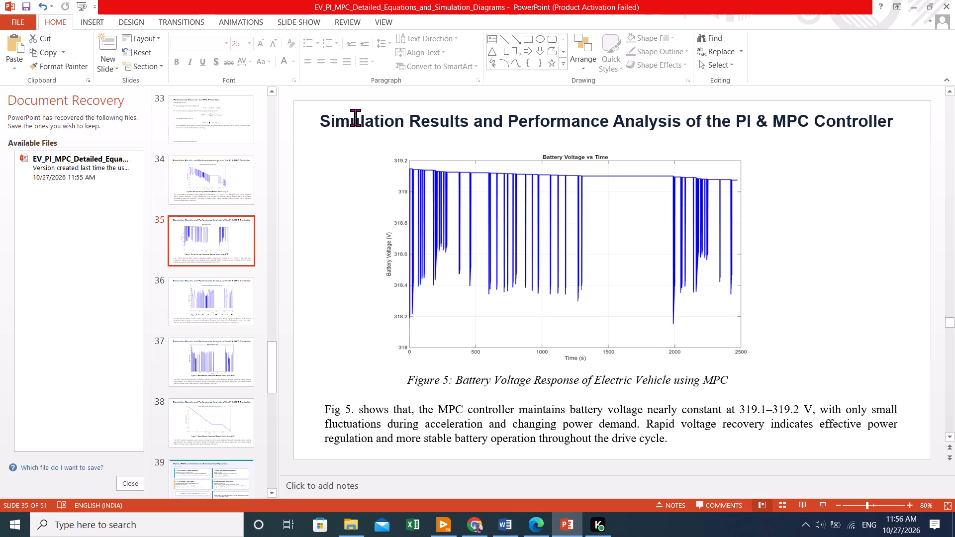
click(355, 117)
click(365, 107)
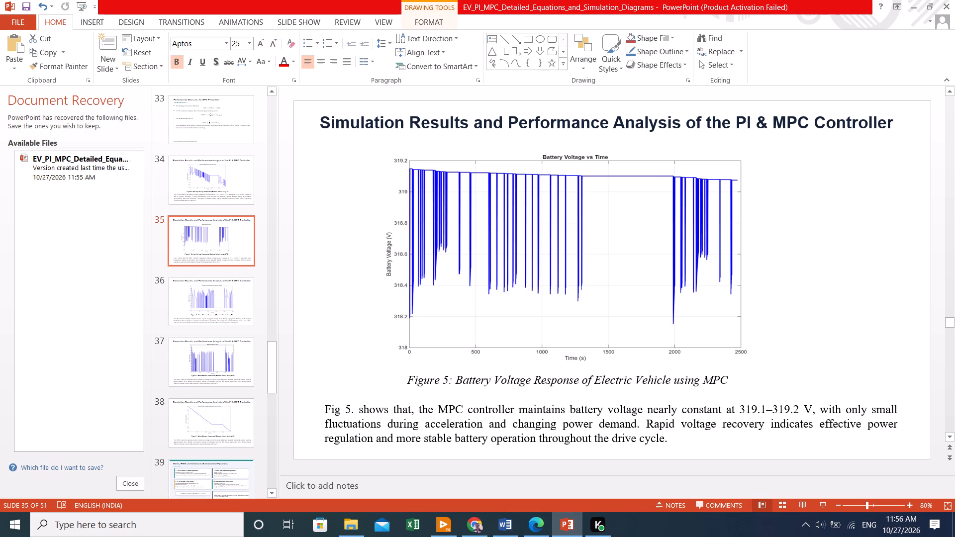
click(237, 310)
click(375, 111)
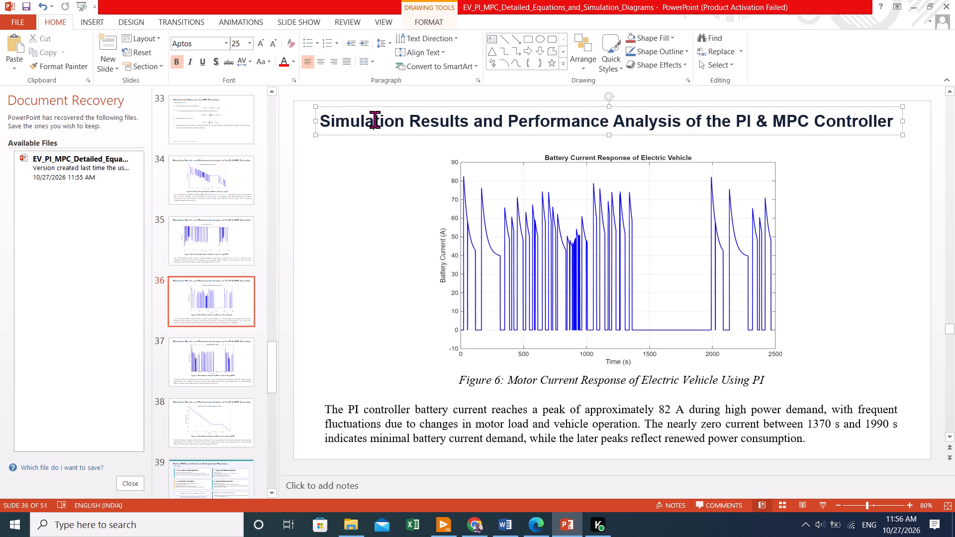
click(379, 106)
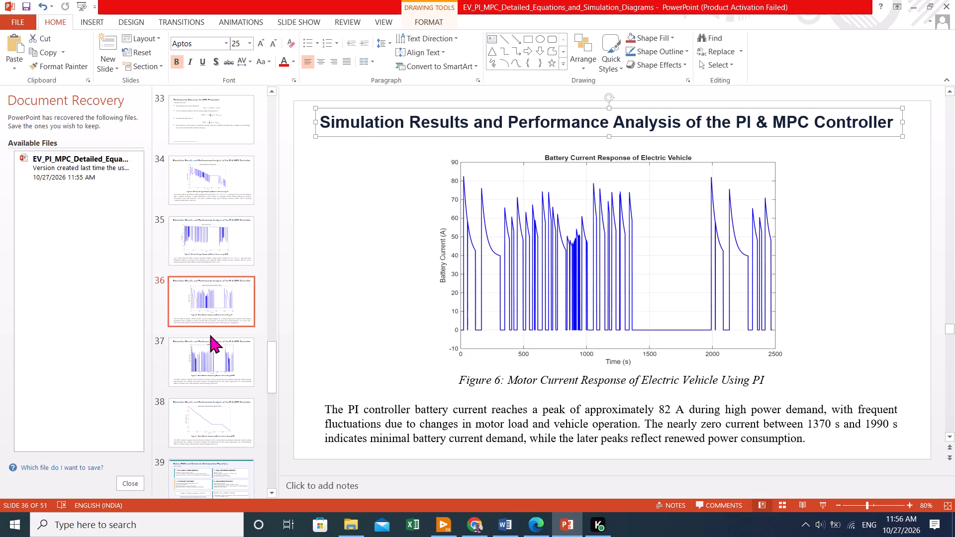
click(203, 346)
click(336, 121)
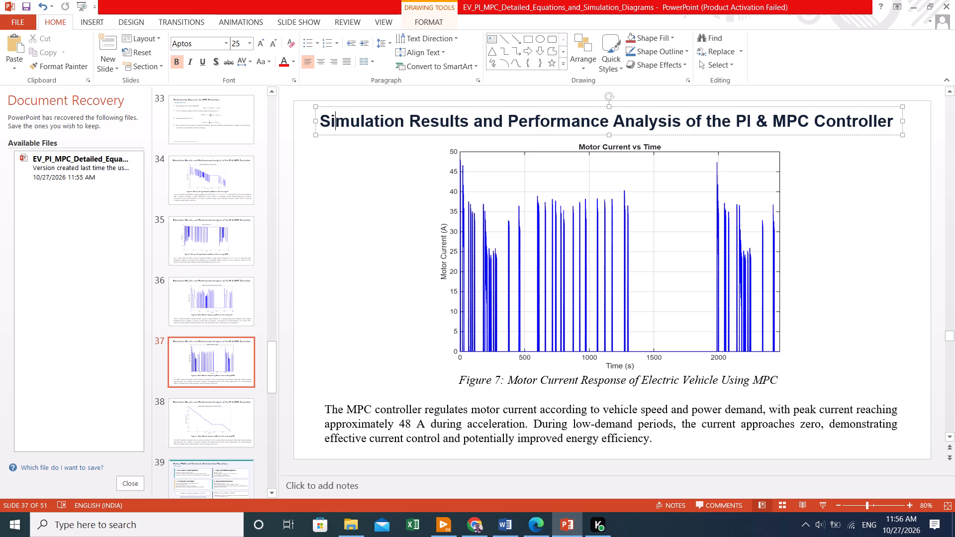
click(343, 106)
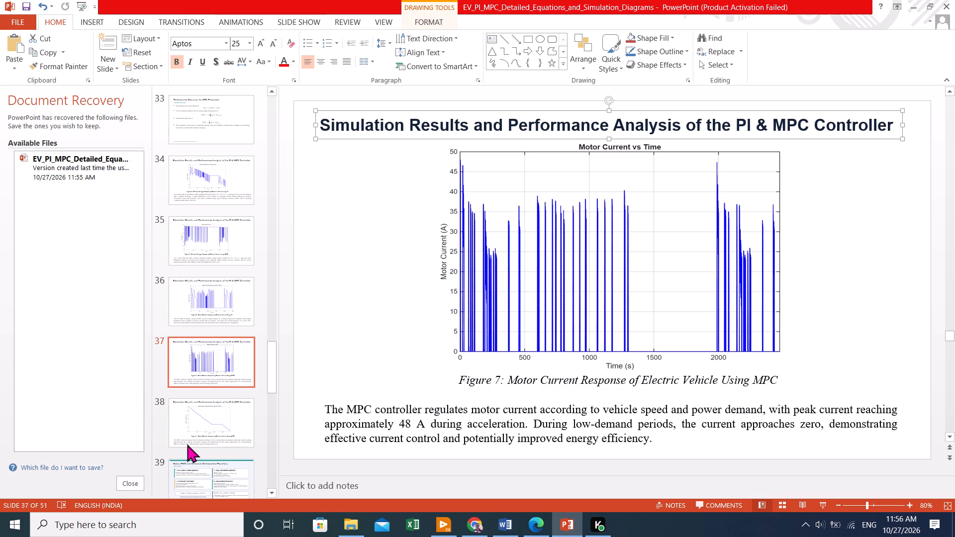
Delete the two empty lines under the title text on slide 38 and move the title box slightly down.
click(214, 426)
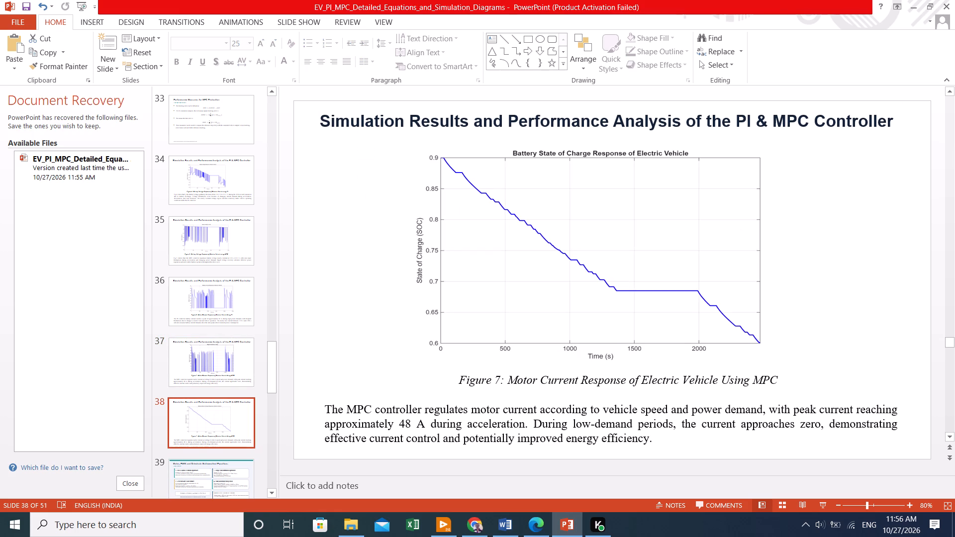
click(355, 108)
click(381, 107)
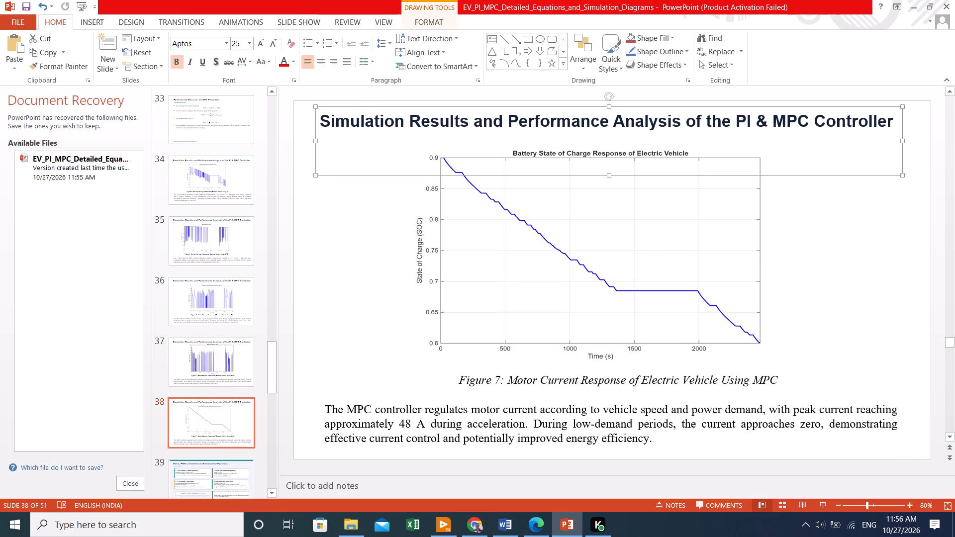
click(354, 148)
click(352, 171)
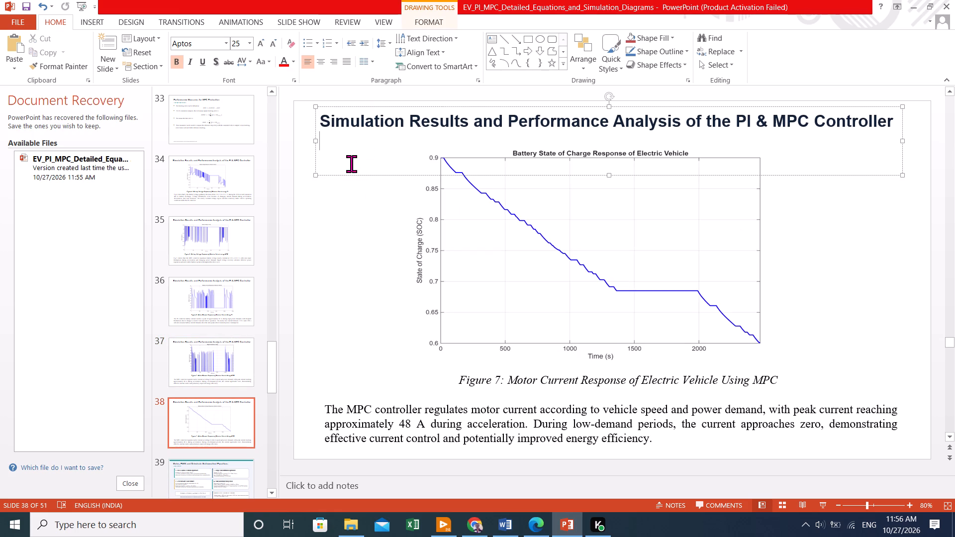
click(351, 162)
key(BackSpace)
key(BackSpace)
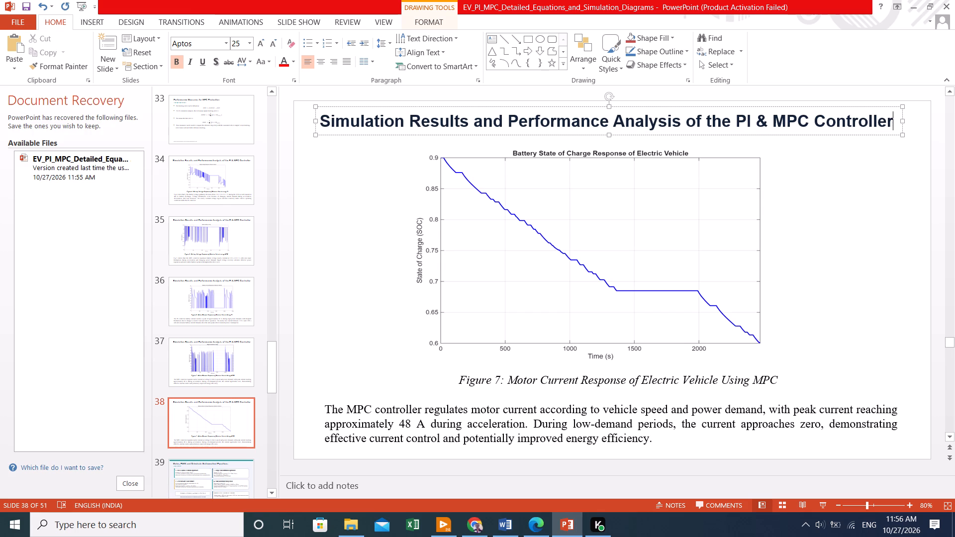
click(385, 105)
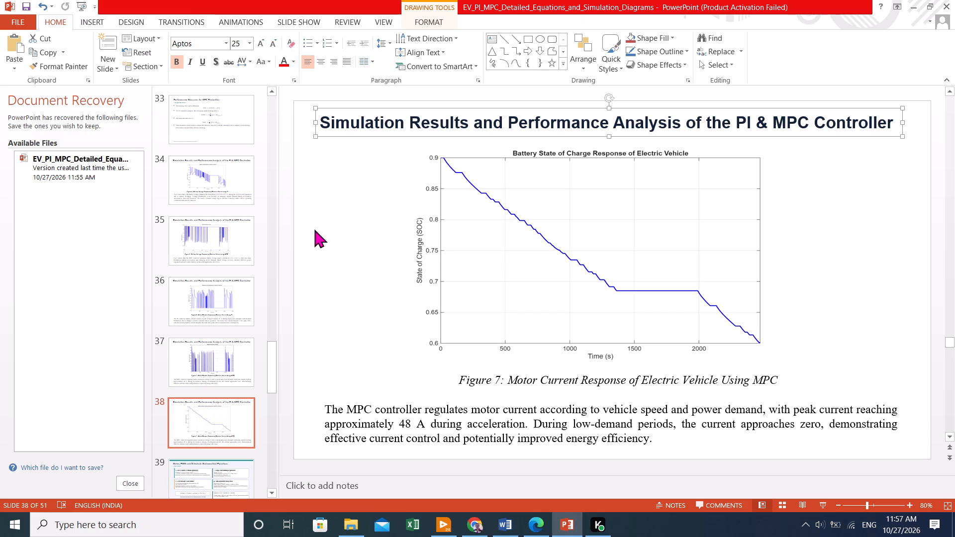
Replace the controller name at the end of slide 38's figure caption with "PI".
click(202, 406)
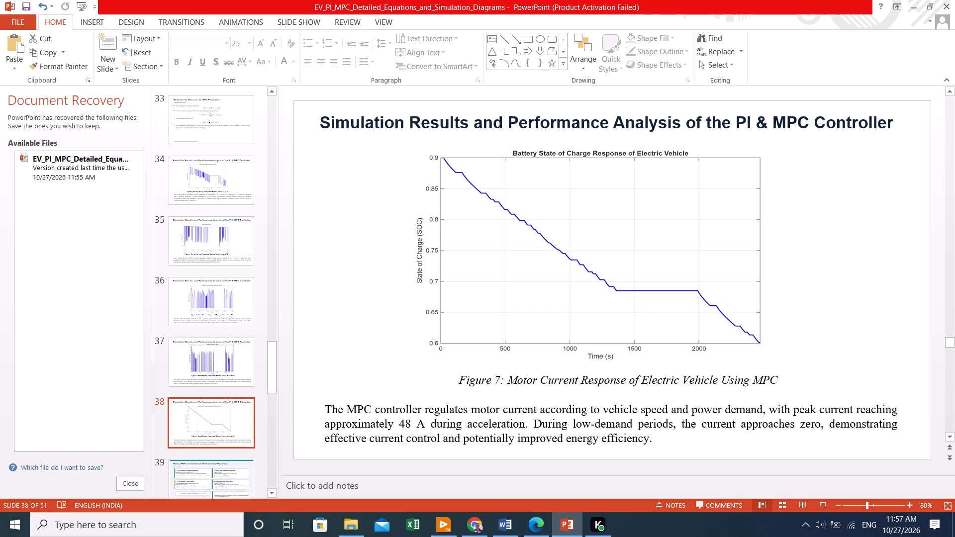
click(773, 381)
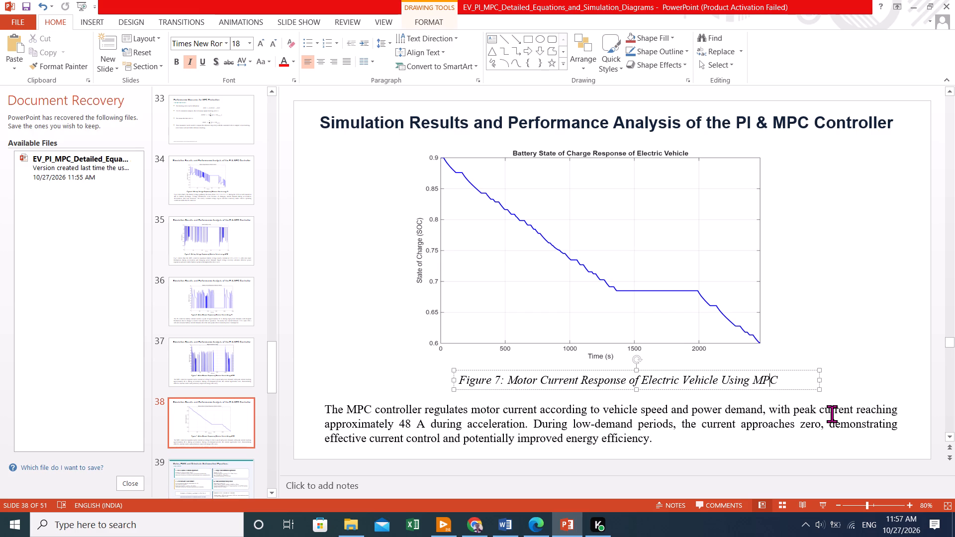
key(Right)
key(BackSpace)
key(BackSpace)
key(BackSpace)
text(PI)
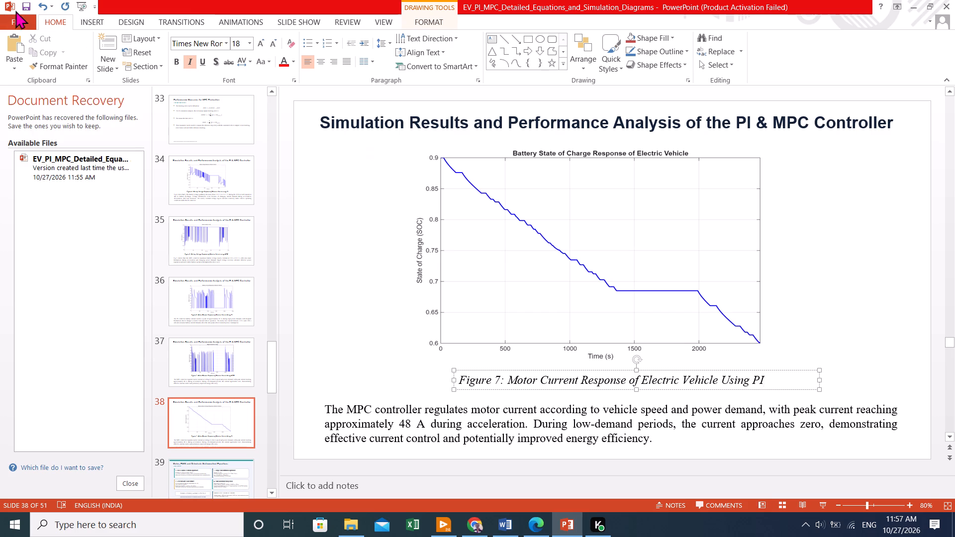
Save the presentation.
click(19, 8)
click(19, 7)
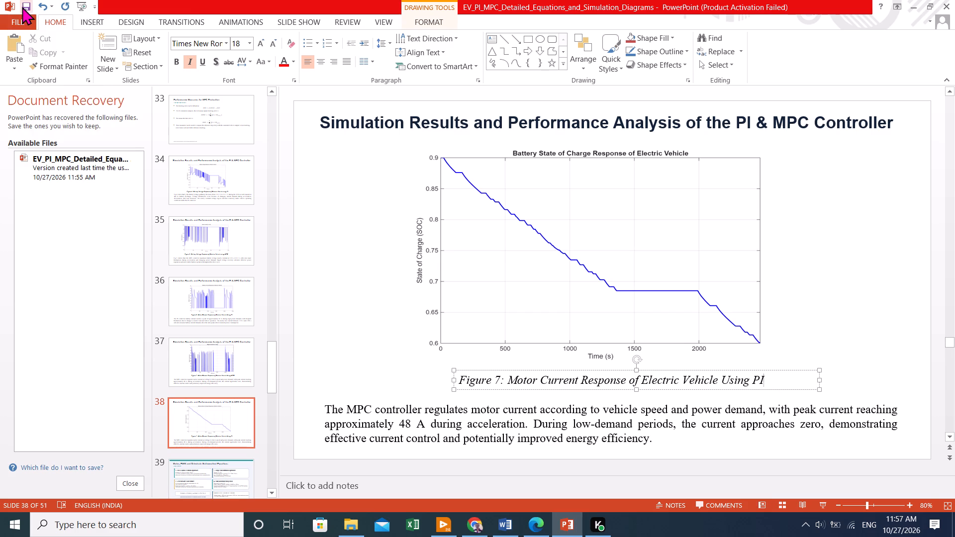
click(22, 6)
Switch to the Word report and copy the paragraph explaining Fig. 7.3, the battery State of Charge response with the PI controller.
click(506, 516)
scroll(362, 318, down, 2)
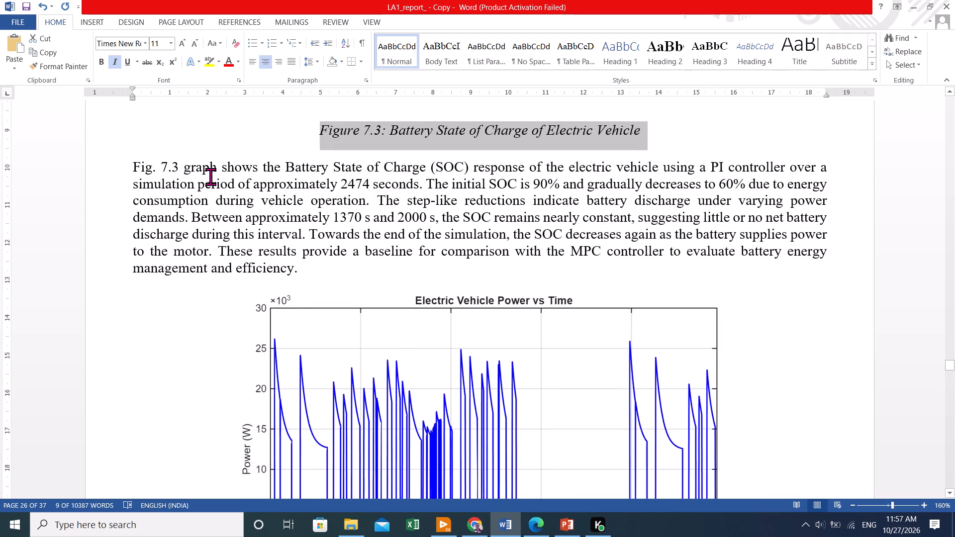
scroll(210, 177, up, 2)
scroll(209, 180, down, 2)
drag(136, 168, 277, 240)
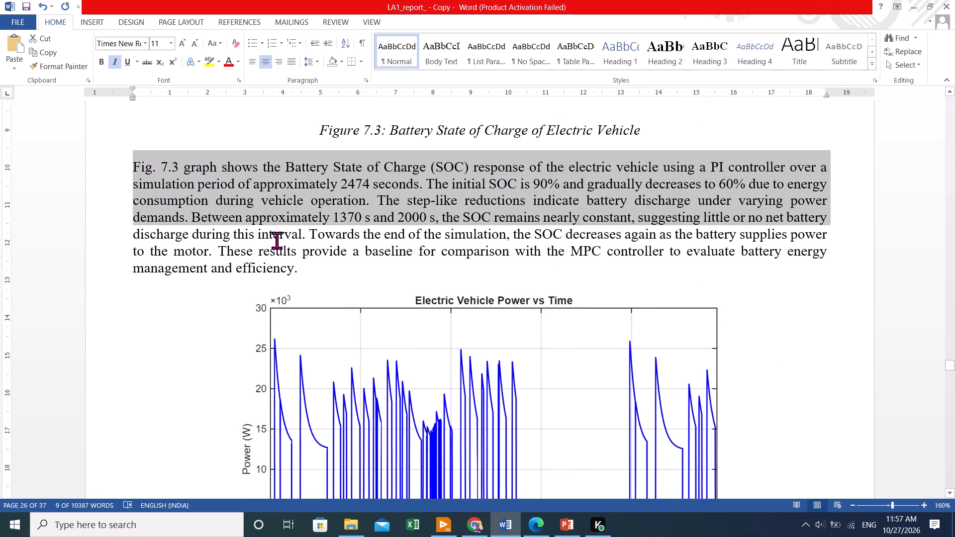
drag(277, 240, 307, 265)
key(ctrl+c)
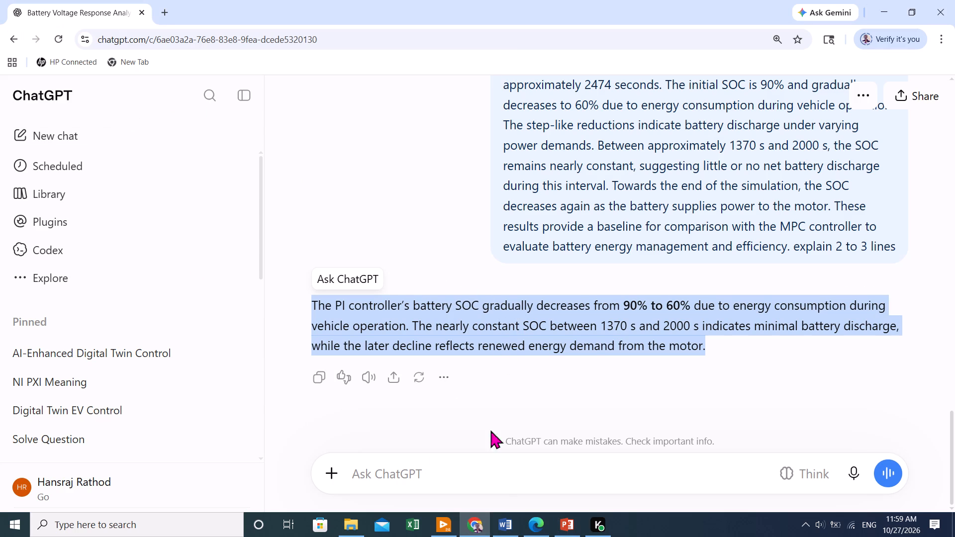
click(497, 519)
scroll(479, 357, down, 11)
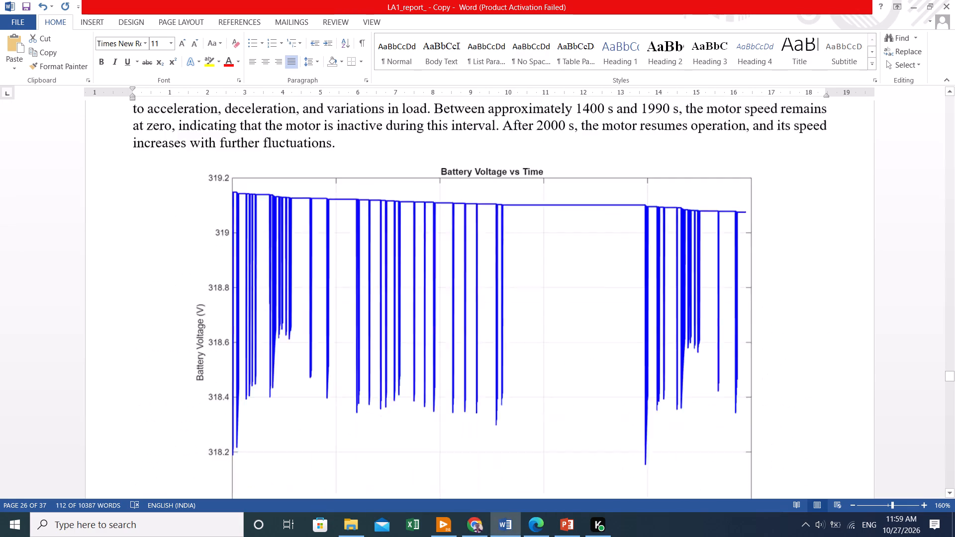
scroll(477, 366, down, 15)
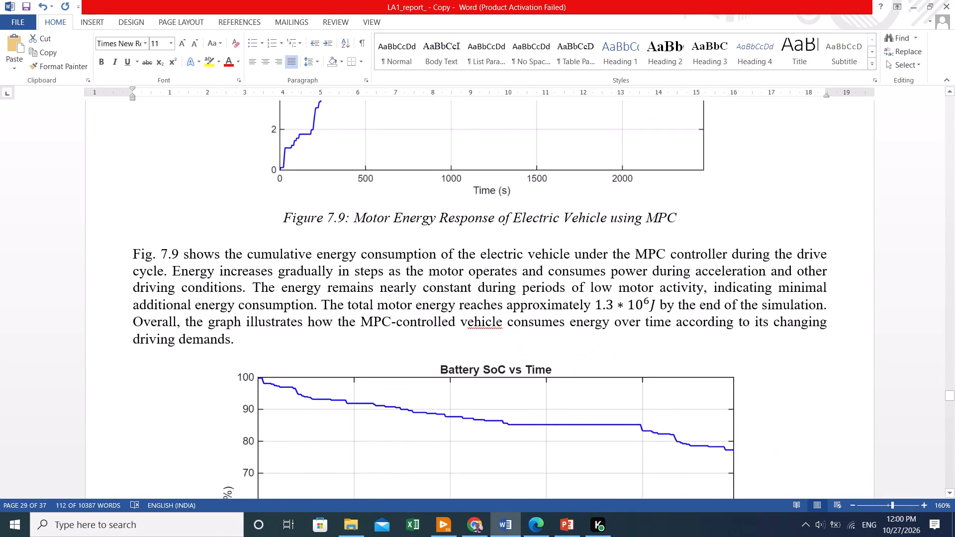
scroll(474, 372, down, 3)
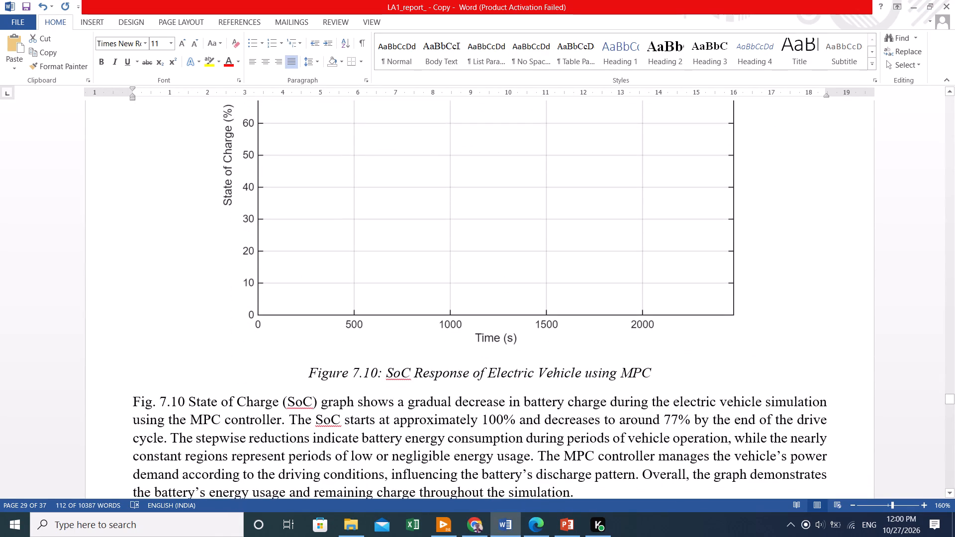
scroll(471, 370, down, 9)
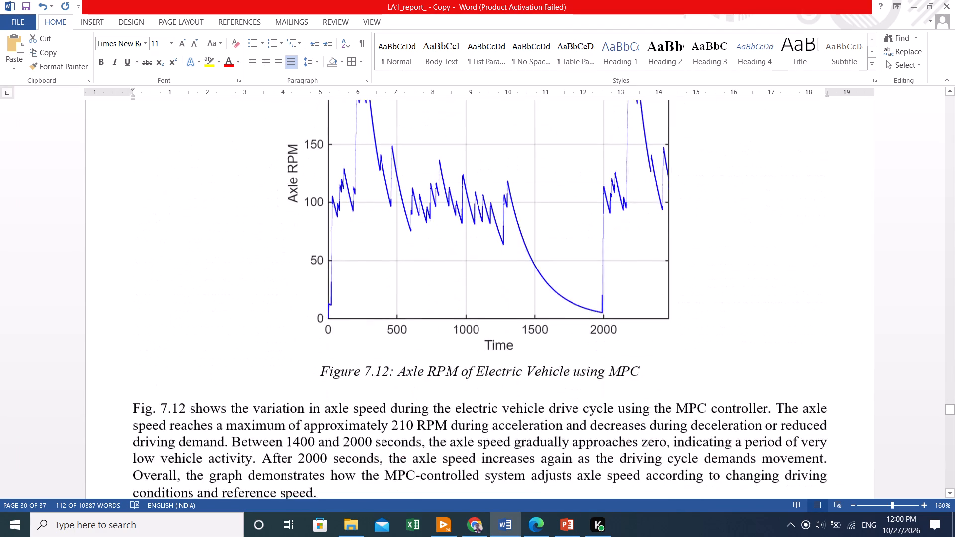
scroll(467, 371, down, 1)
scroll(467, 371, up, 6)
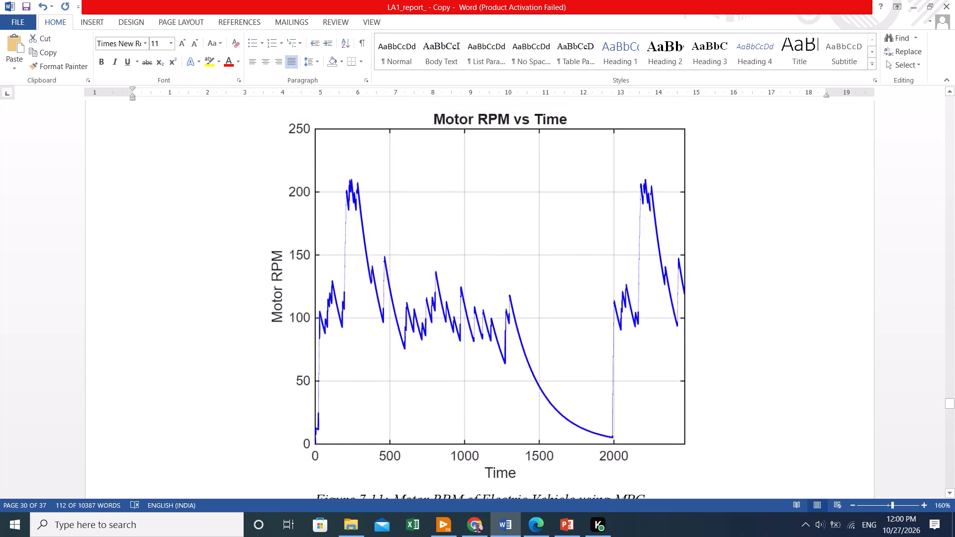
scroll(466, 372, down, 8)
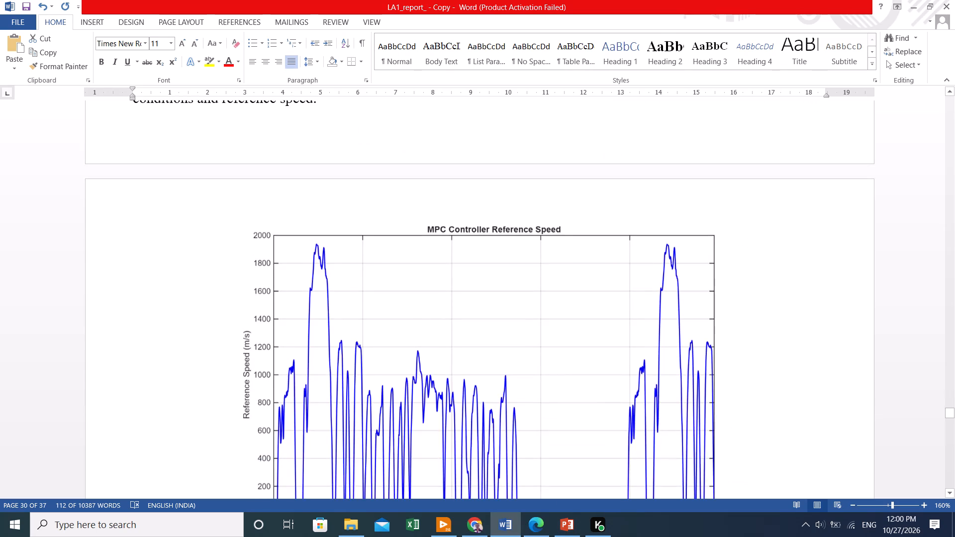
scroll(466, 374, down, 1)
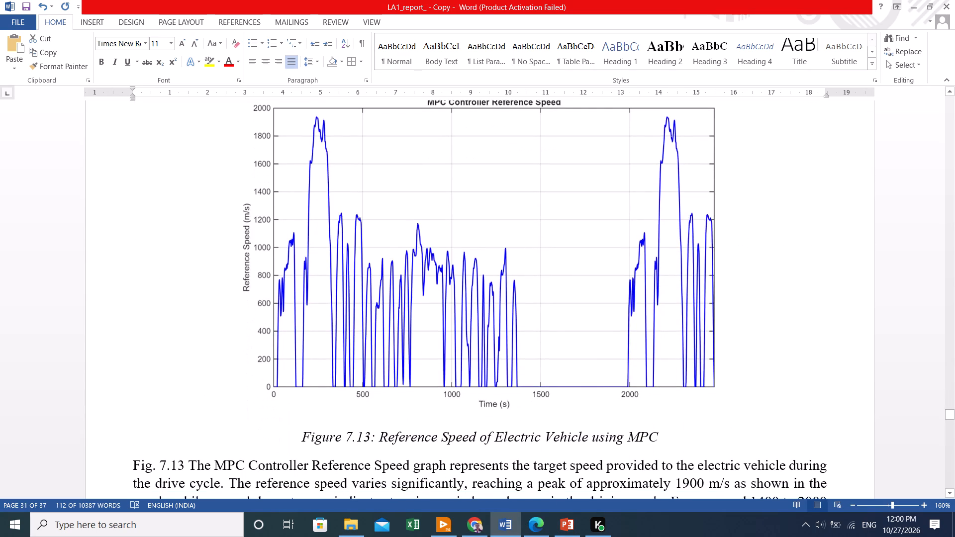
scroll(465, 374, down, 7)
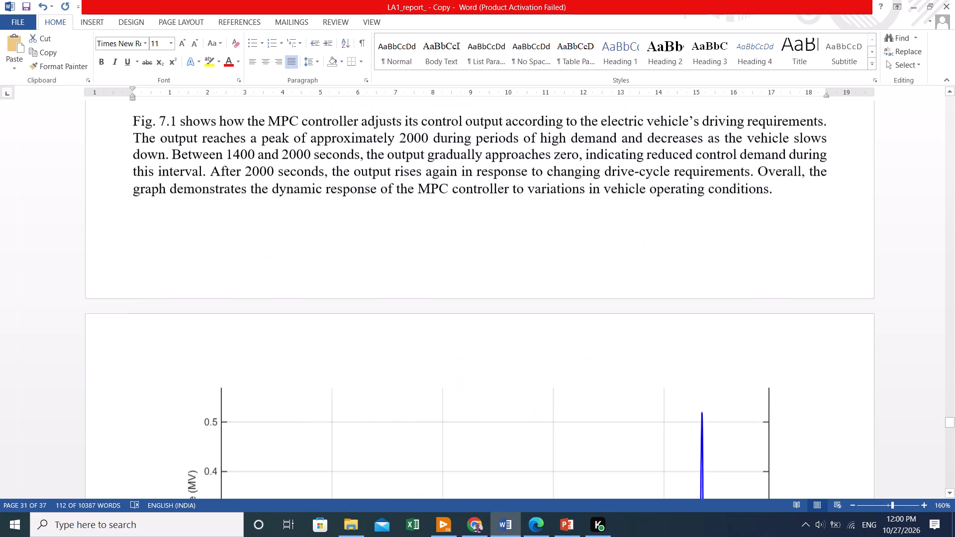
scroll(463, 374, down, 10)
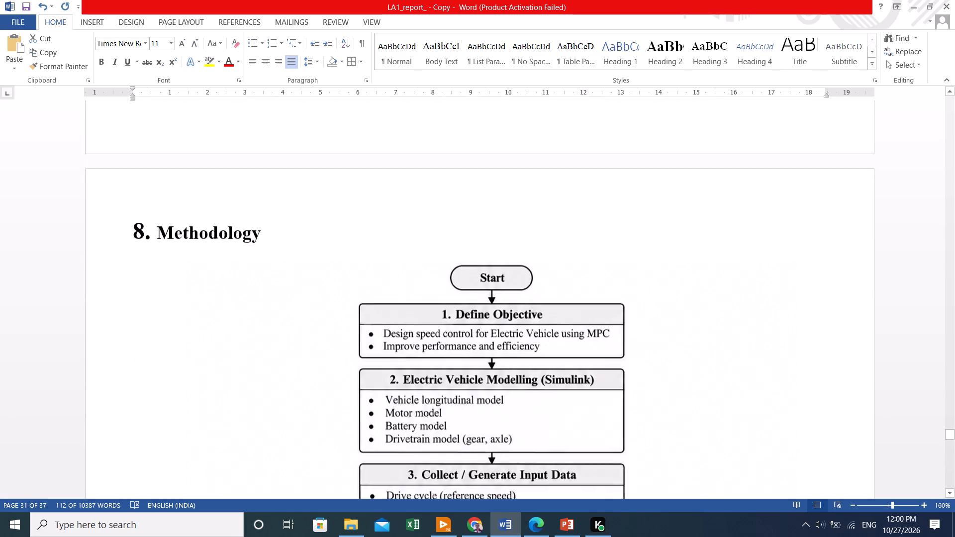
scroll(463, 374, up, 6)
scroll(463, 374, up, 20)
scroll(463, 374, up, 3)
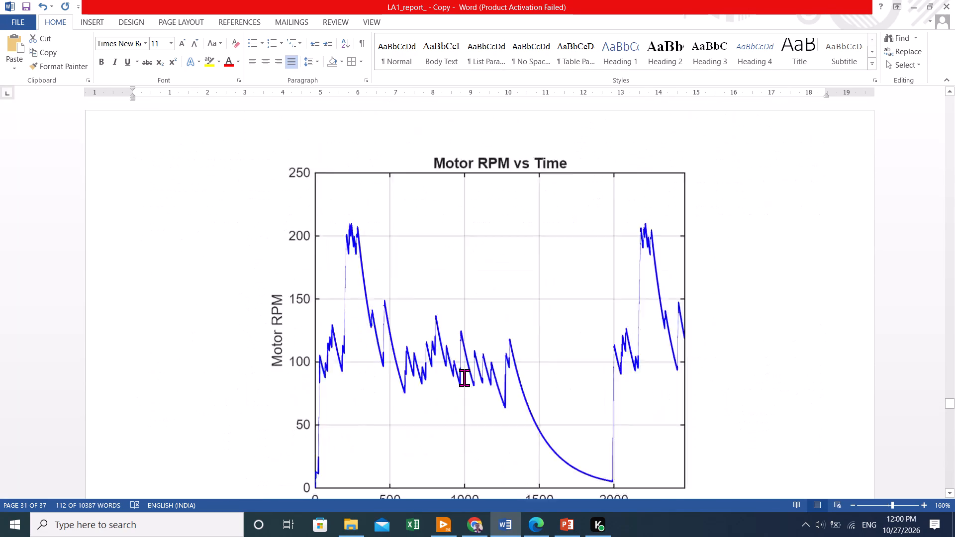
scroll(464, 377, up, 4)
scroll(464, 377, down, 2)
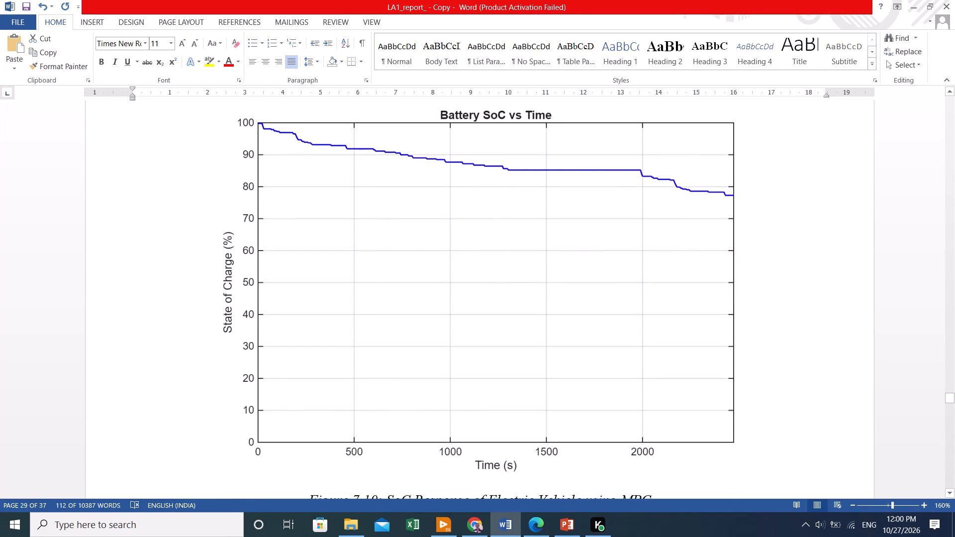
scroll(462, 376, down, 1)
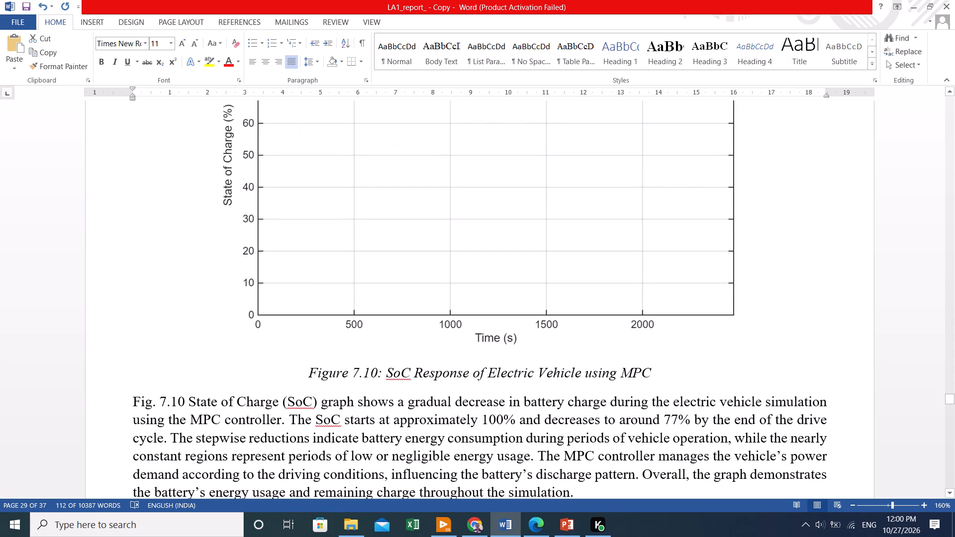
scroll(430, 299, up, 3)
scroll(429, 303, down, 2)
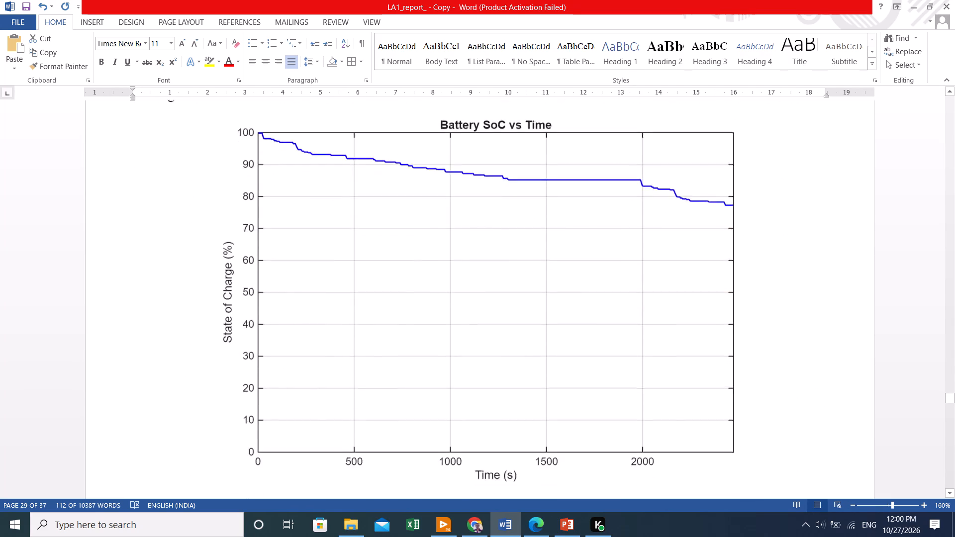
scroll(429, 303, up, 3)
scroll(429, 303, down, 4)
scroll(427, 307, up, 2)
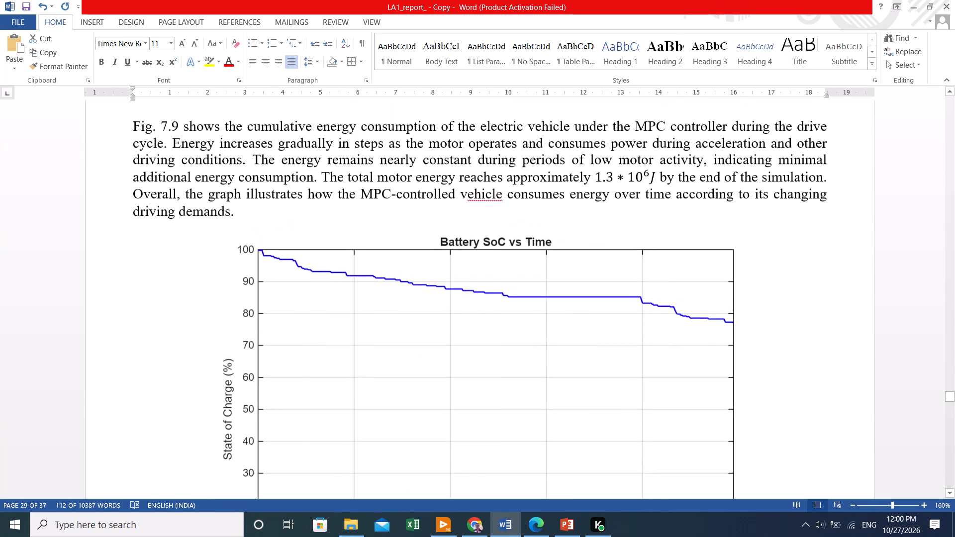
Replace the copied battery State of Charge plot on slide 39 with the report's MPC "Battery SoC vs Time" plot.
scroll(427, 307, down, 1)
click(427, 307)
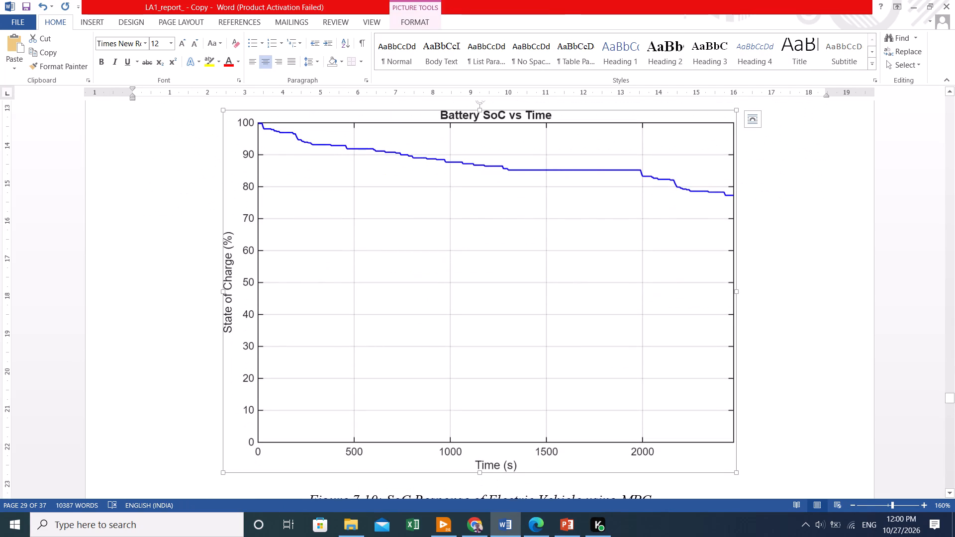
key(ctrl+c)
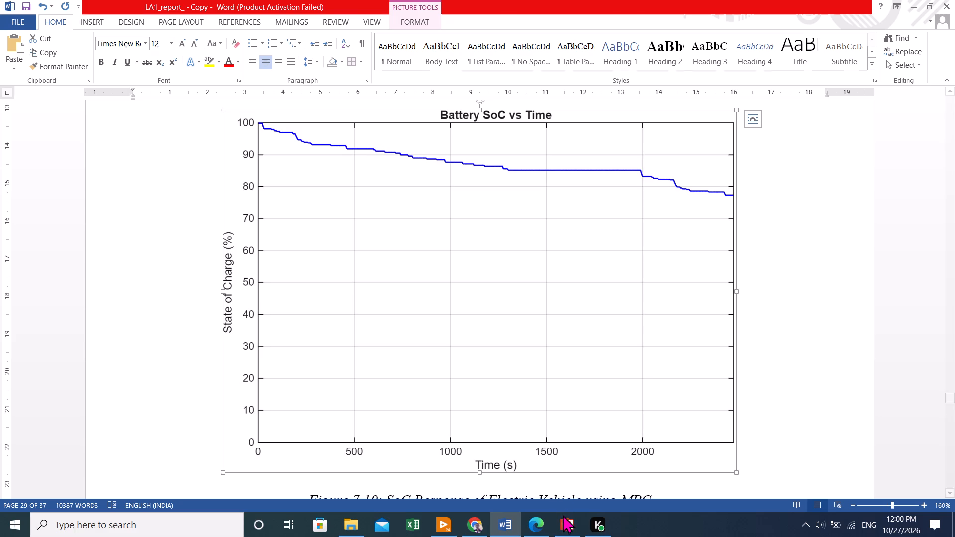
click(564, 520)
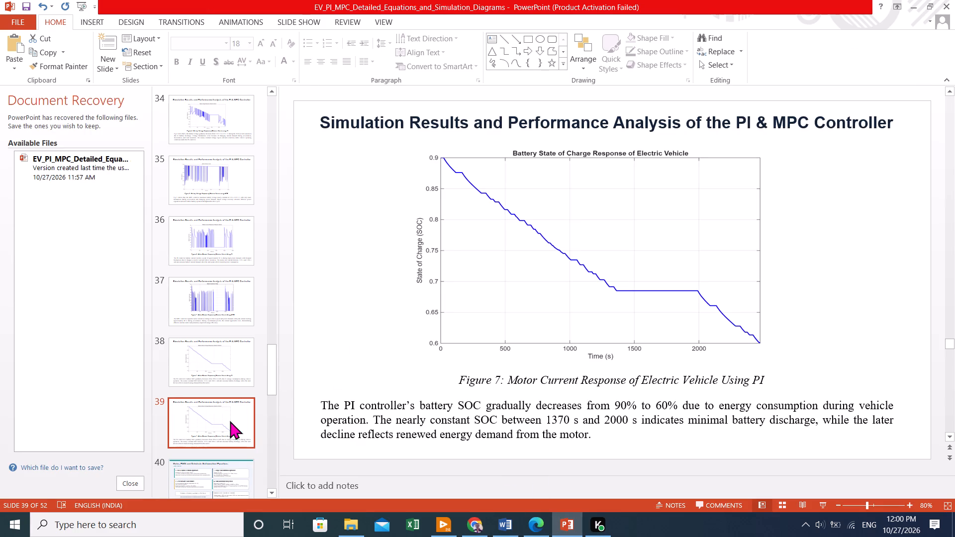
click(477, 285)
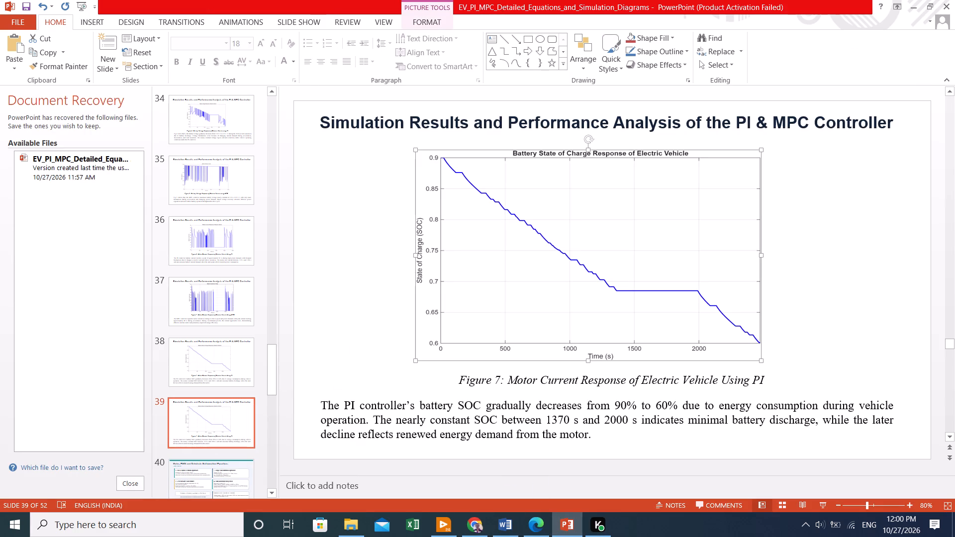
key(Delete)
click(476, 248)
key(ctrl+v)
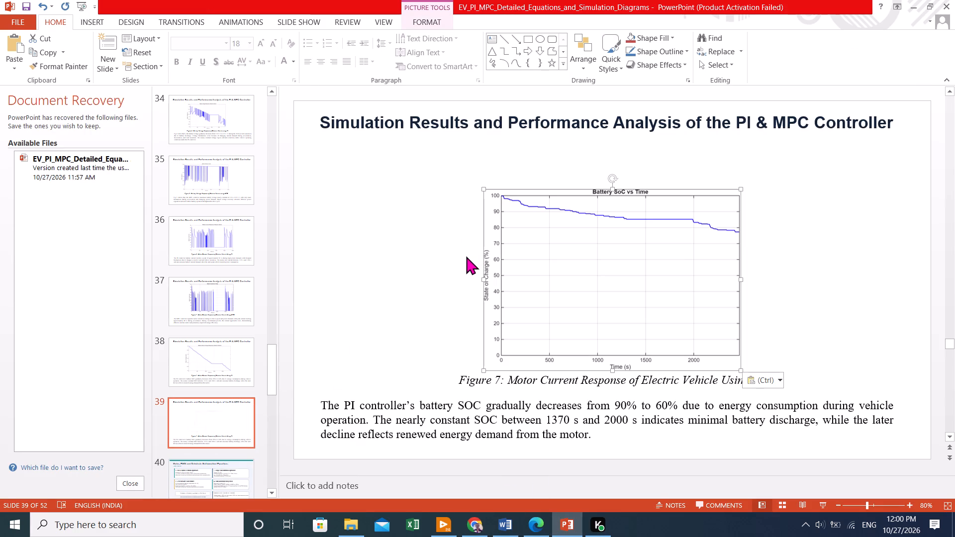
Move and enlarge the Battery SoC vs Time plot on slide 39 to fill the space between the title and the caption.
drag(525, 245, 492, 205)
drag(711, 329, 753, 347)
drag(603, 274, 562, 270)
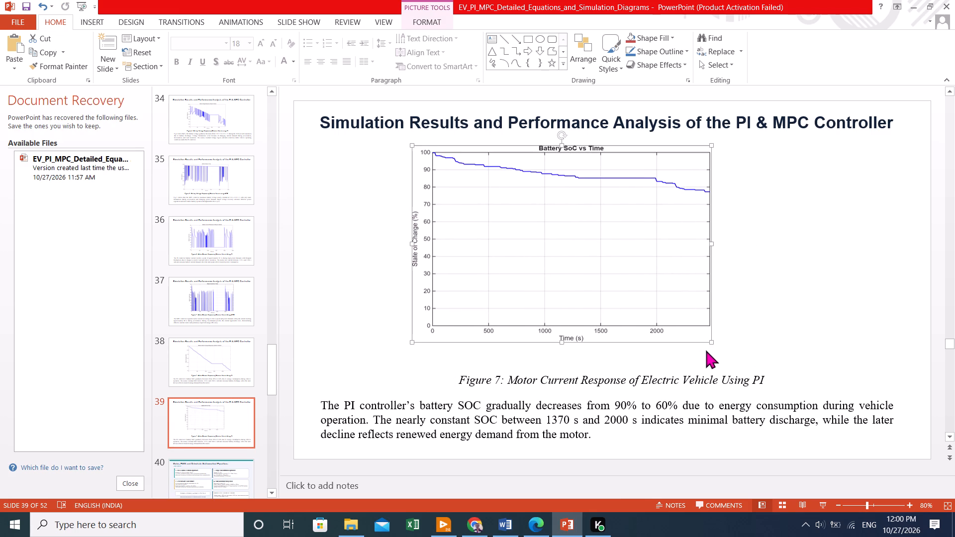
drag(711, 342, 748, 359)
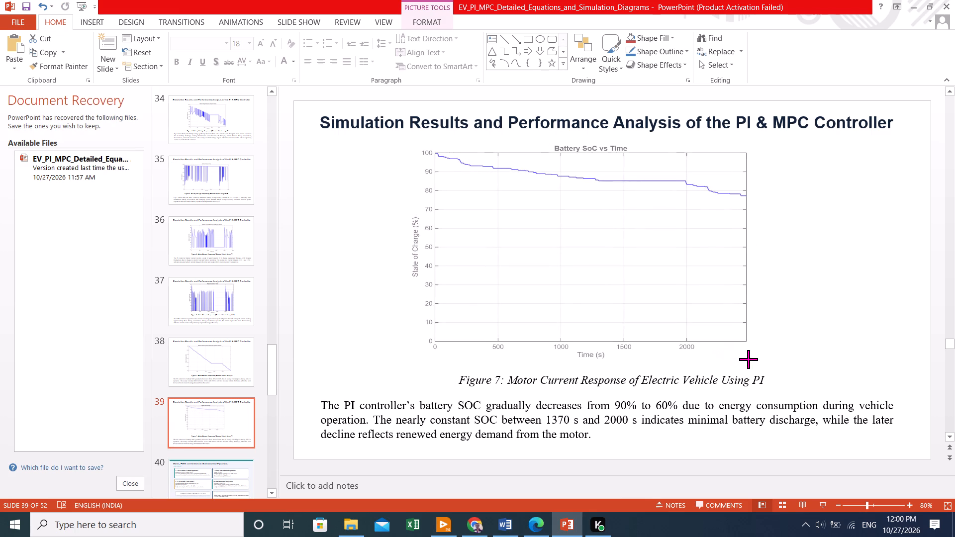
drag(748, 359, 761, 364)
drag(544, 278, 521, 272)
drag(736, 362, 736, 361)
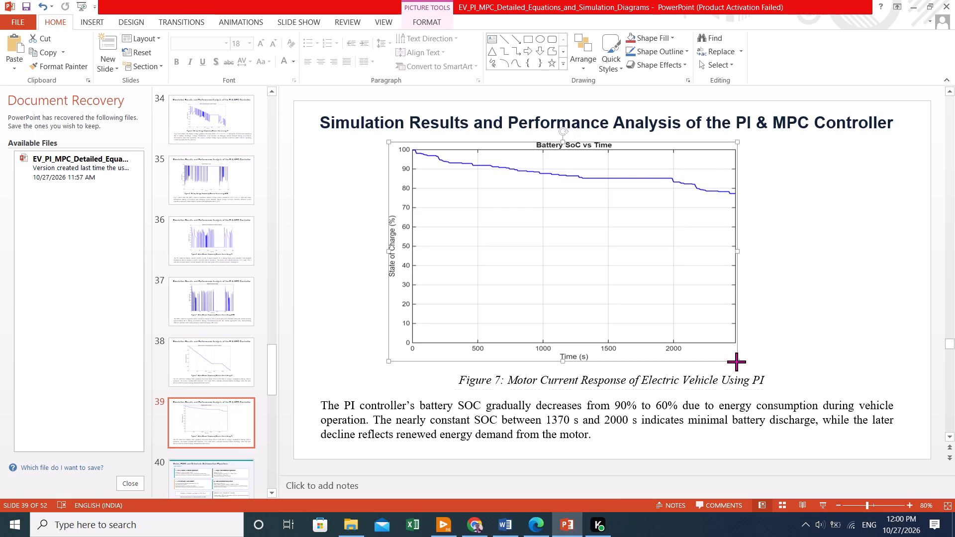
drag(736, 361, 770, 363)
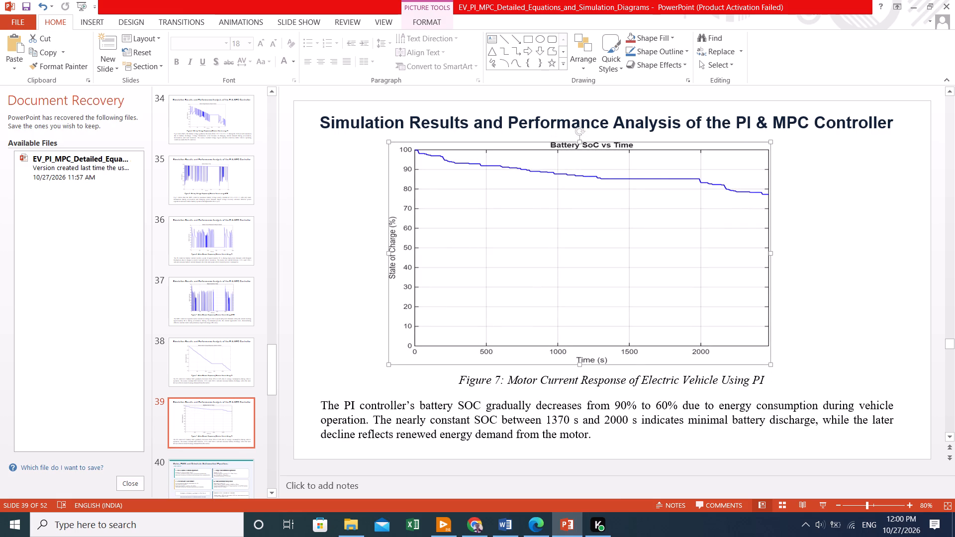
Replace slide 38's caption text after "Figure 7:" with the report's Figure 7.10 caption "SoC Response of Electric Vehicle using MPC".
click(762, 381)
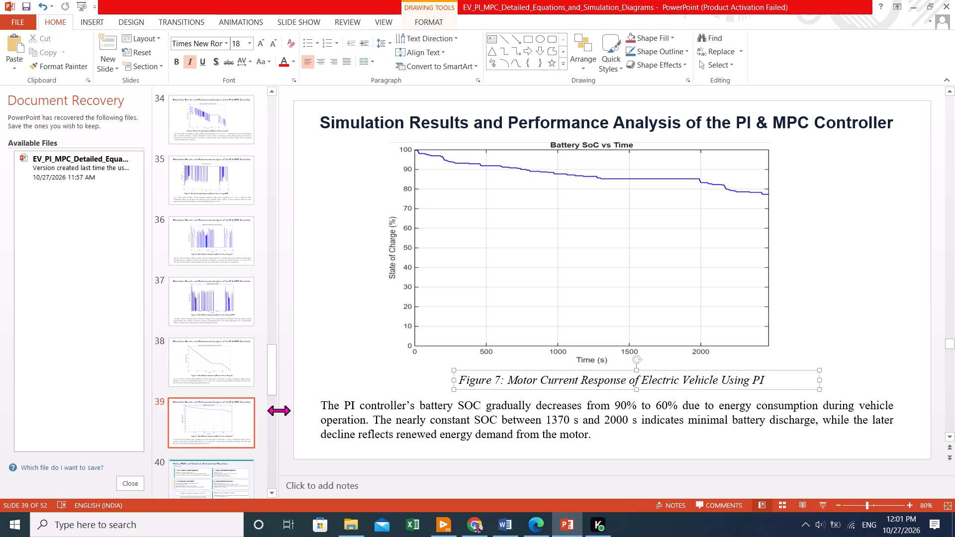
click(196, 364)
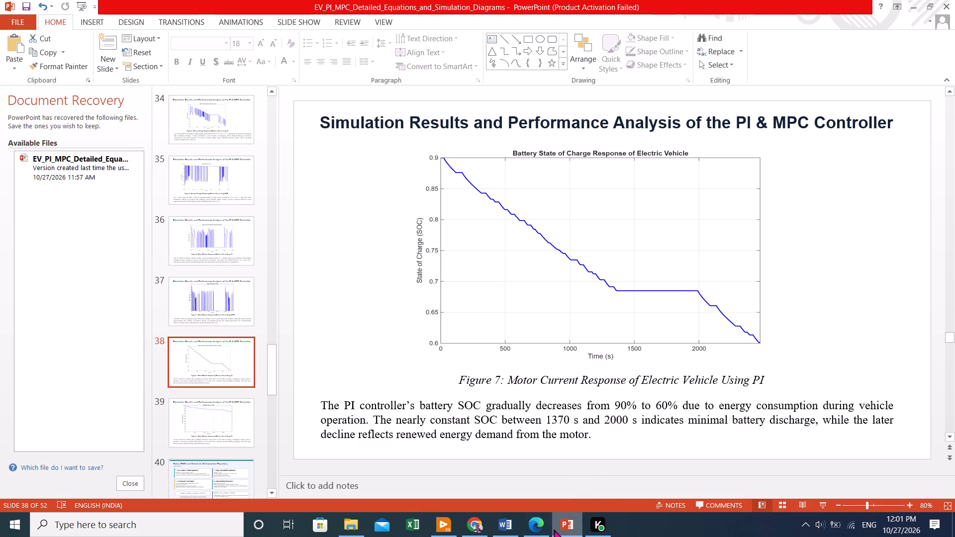
click(473, 527)
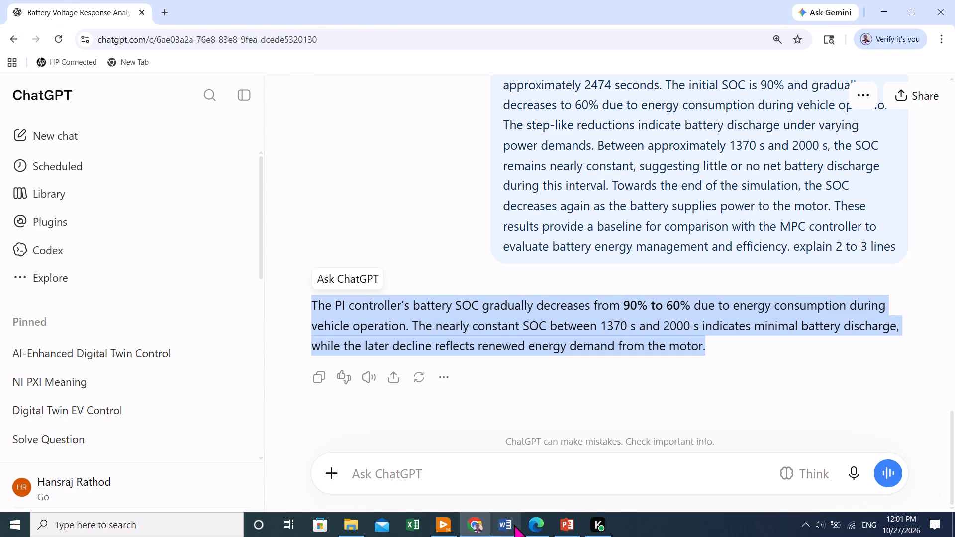
click(506, 524)
scroll(472, 383, down, 2)
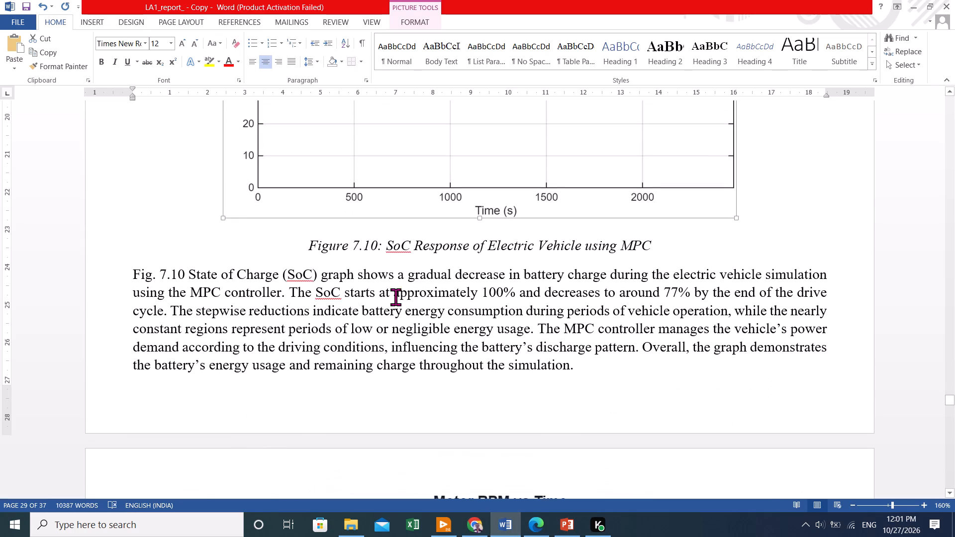
drag(387, 244, 581, 245)
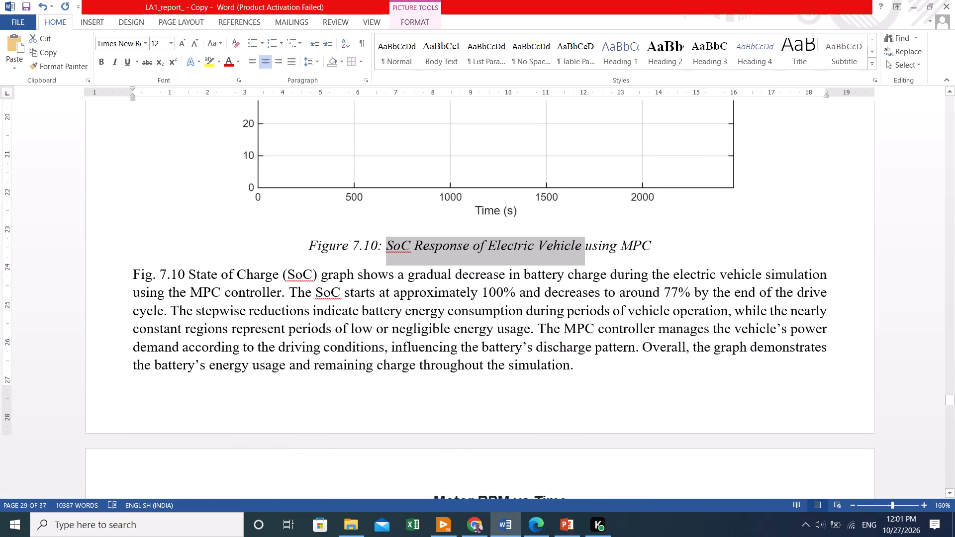
drag(581, 245, 644, 241)
key(ctrl+c)
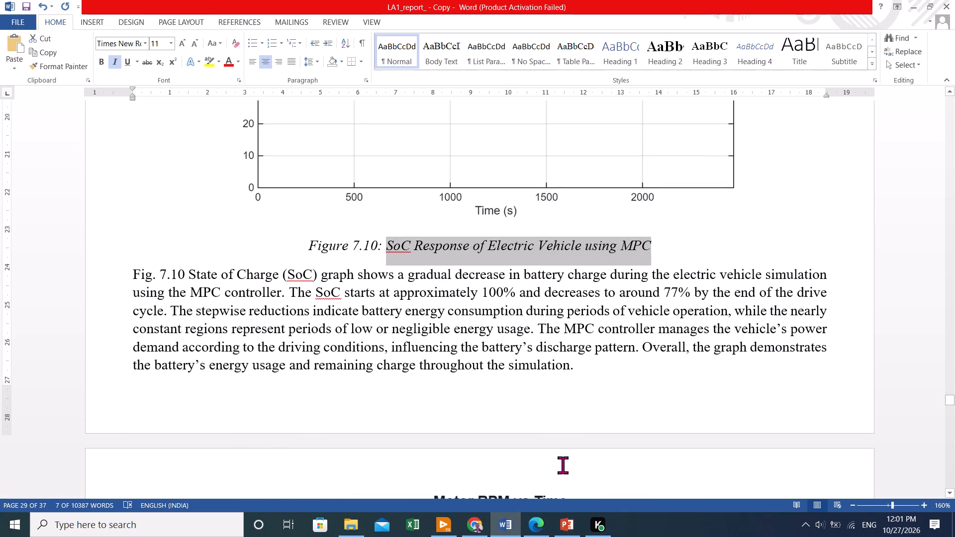
click(560, 496)
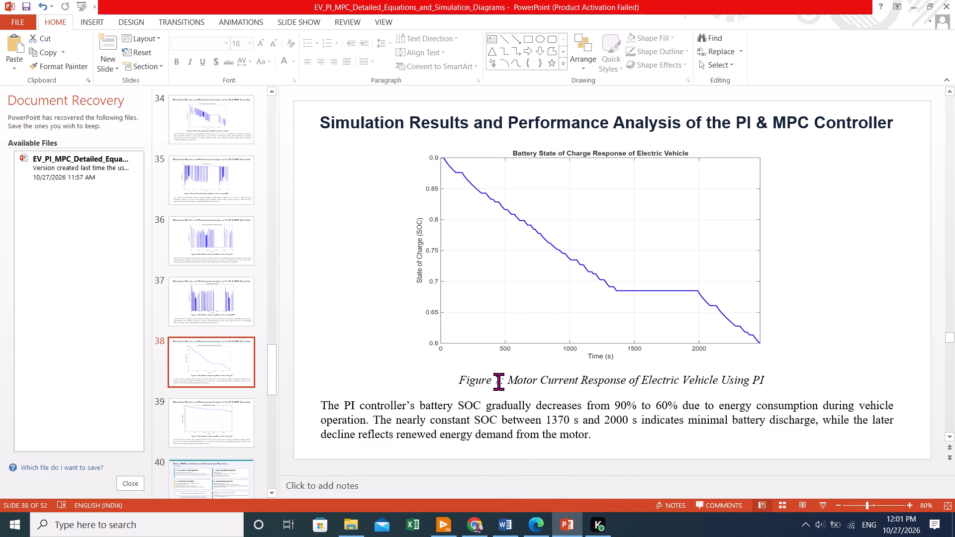
drag(510, 381, 663, 382)
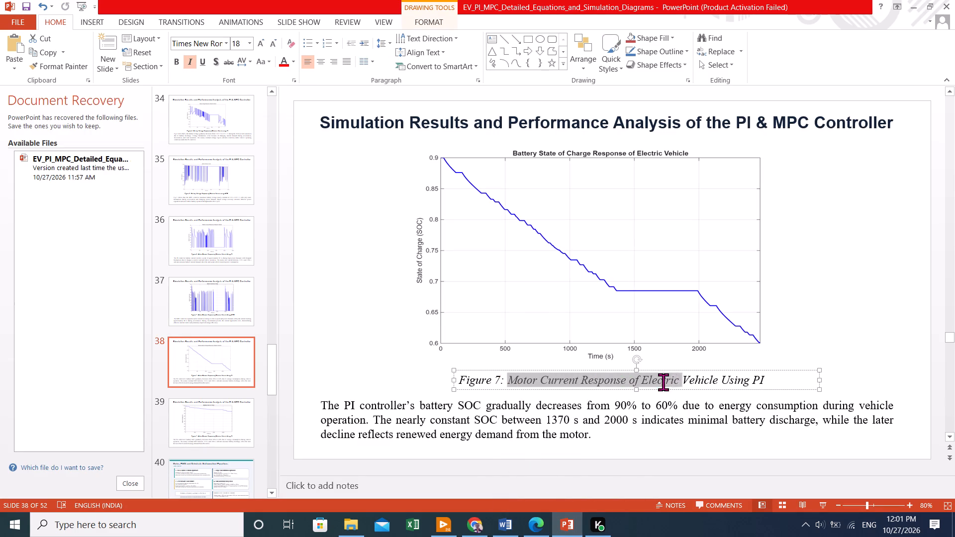
drag(663, 382, 767, 381)
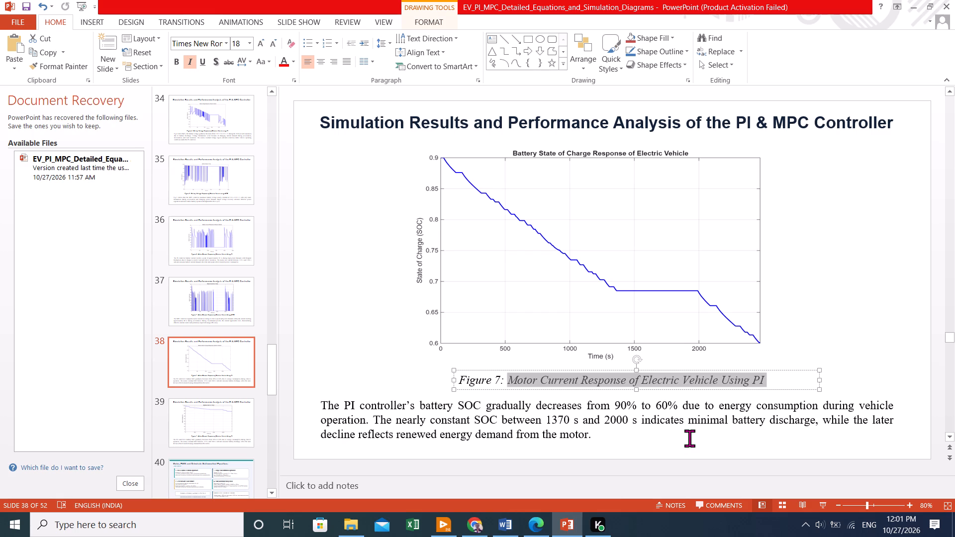
key(ctrl+v)
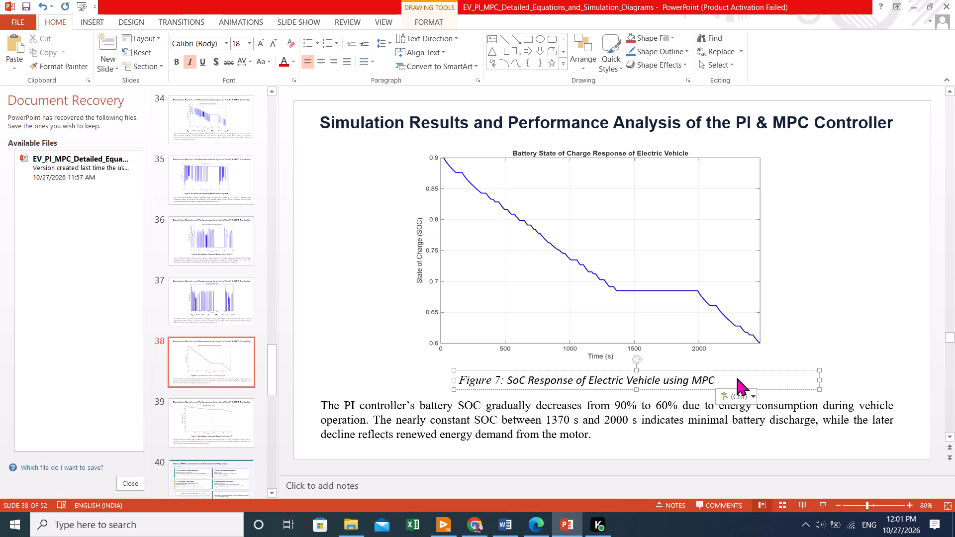
Change the controller name at the end of slide 38's caption to "PI".
key(BackSpace)
key(BackSpace)
key(BackSpace)
text(pi)
key(BackSpace)
key(BackSpace)
text(PI)
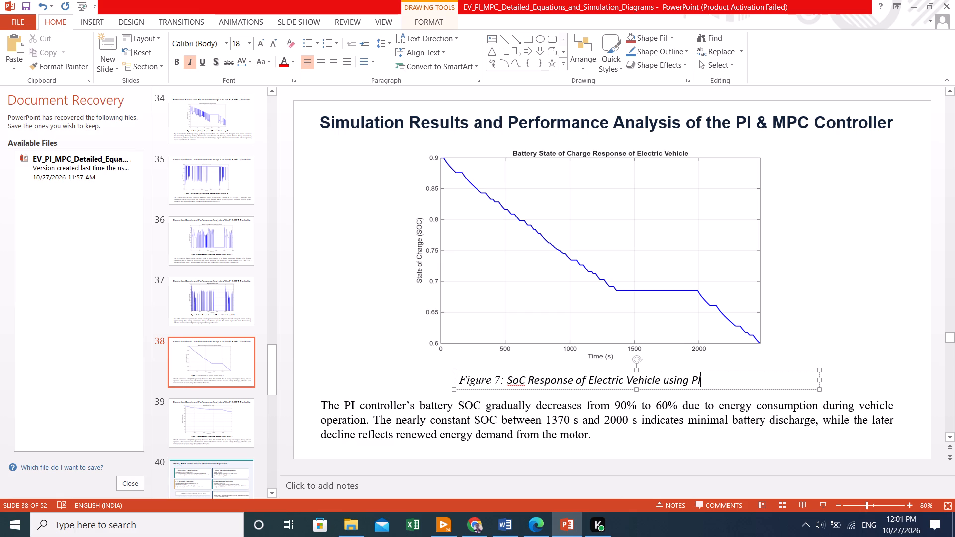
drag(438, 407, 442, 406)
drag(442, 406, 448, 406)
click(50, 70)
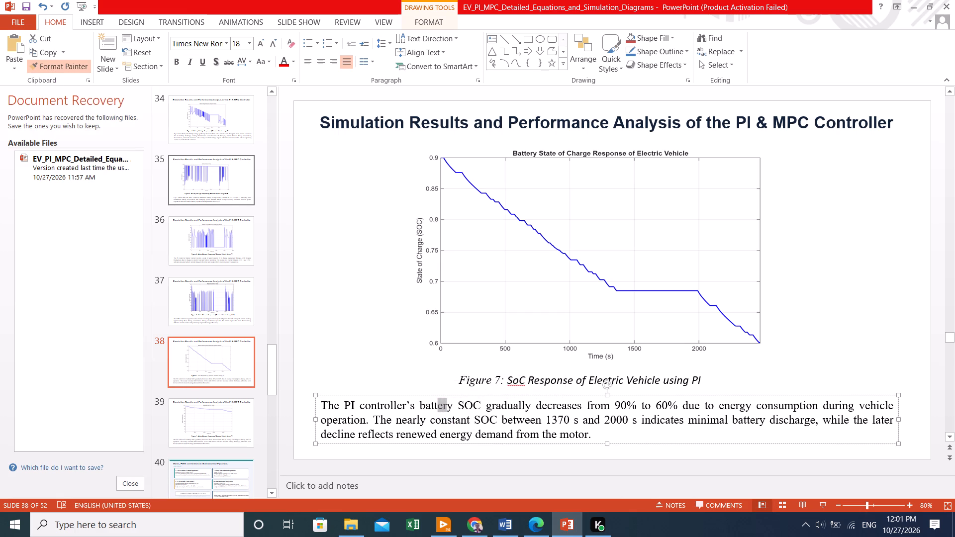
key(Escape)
Copy the formatting of "Figure 7:" onto the rest of slide 38's caption, "SoC Response of Electric Vehicle using PI".
click(478, 383)
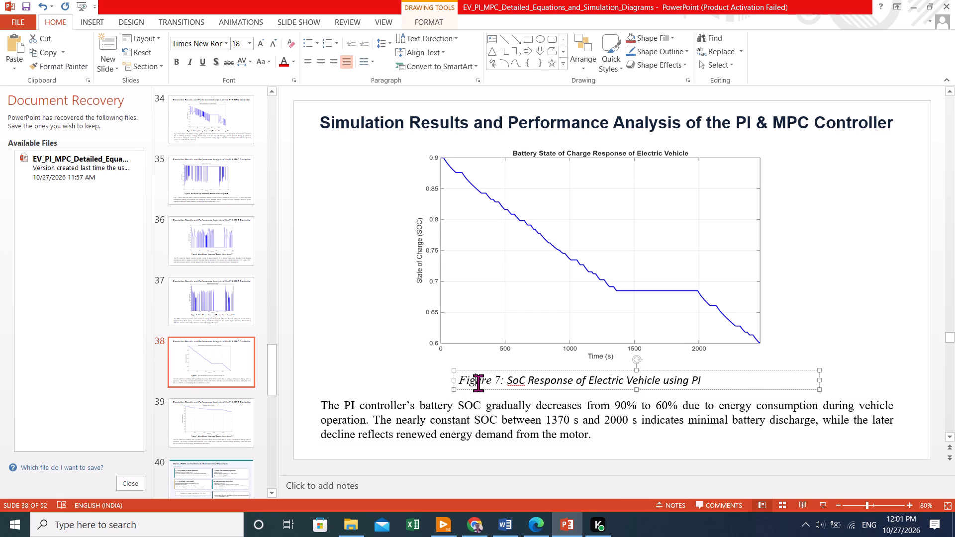
drag(478, 383, 471, 381)
click(54, 68)
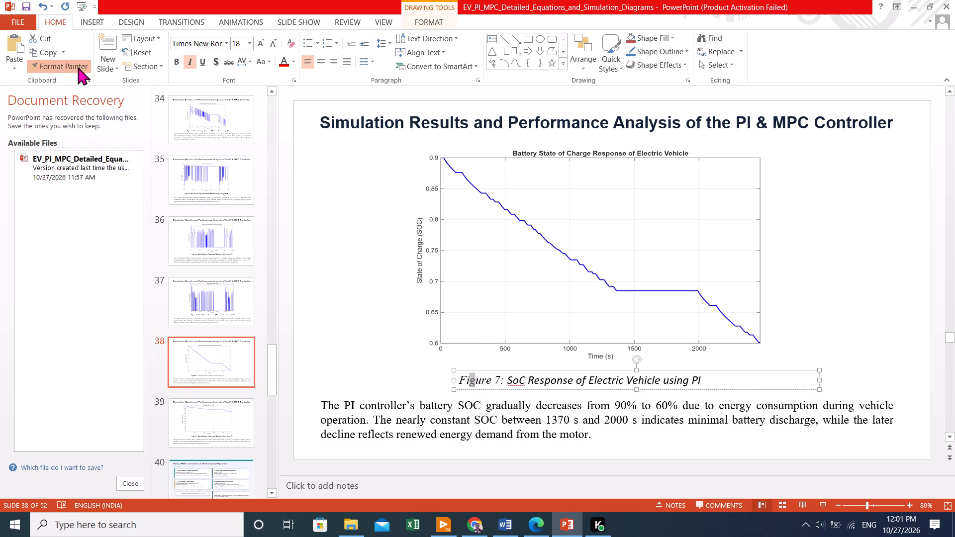
drag(507, 386, 634, 388)
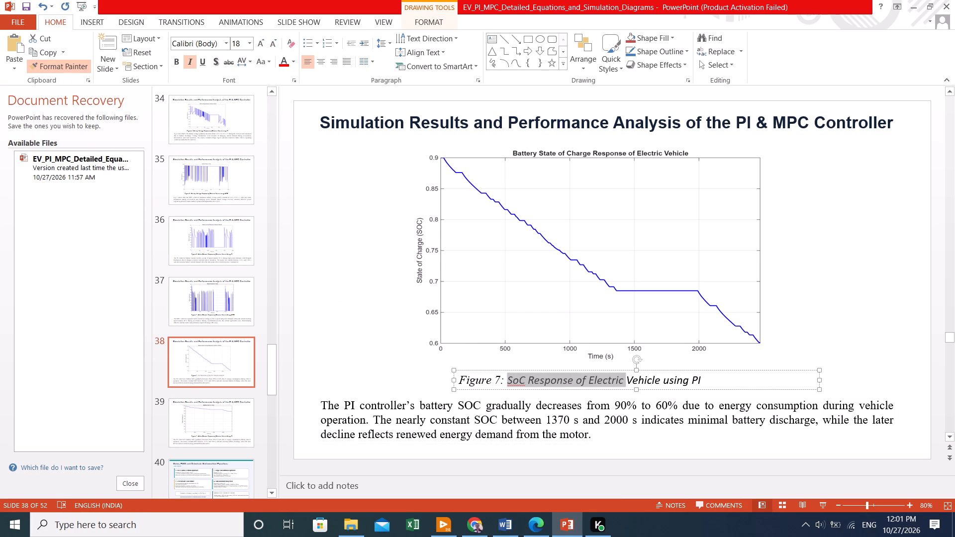
drag(634, 388, 703, 392)
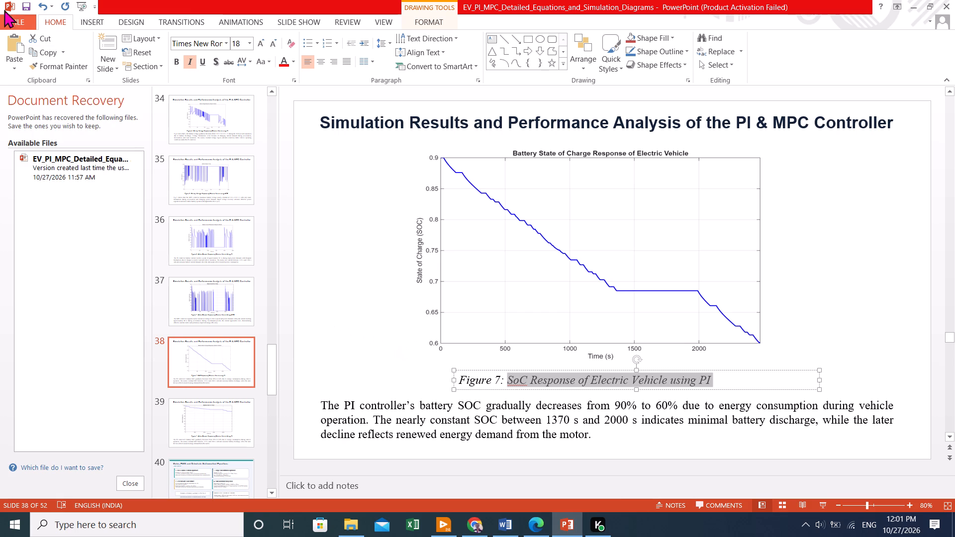
Save the presentation.
click(24, 9)
click(804, 332)
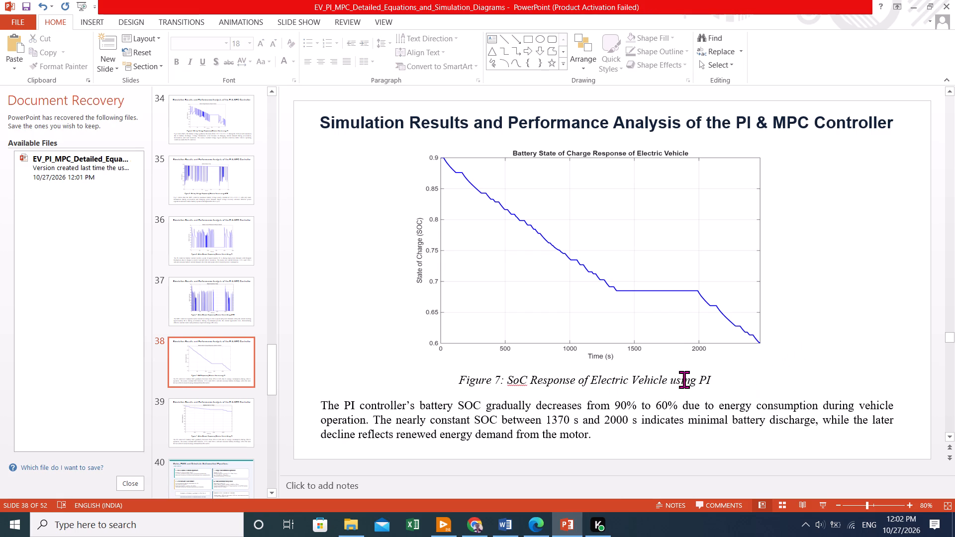
Shift slide 38's figure caption slightly to the right and up so it sits centred beneath the plot.
click(684, 379)
drag(723, 372, 730, 369)
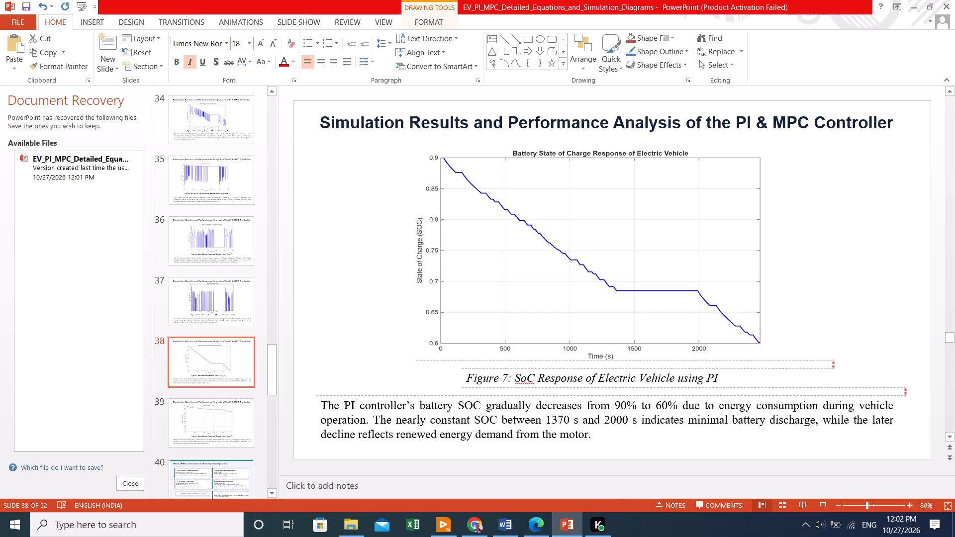
drag(730, 369, 736, 369)
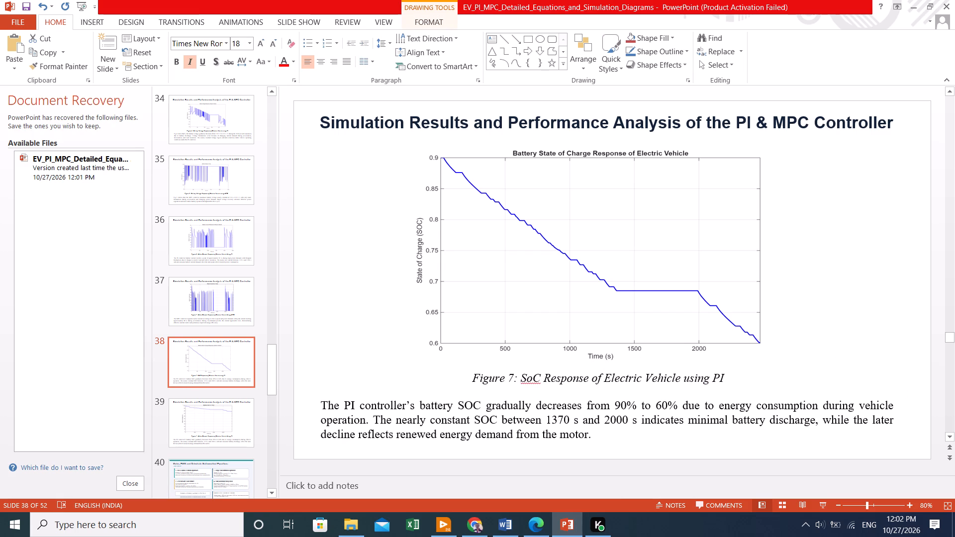
drag(736, 369, 737, 369)
click(822, 306)
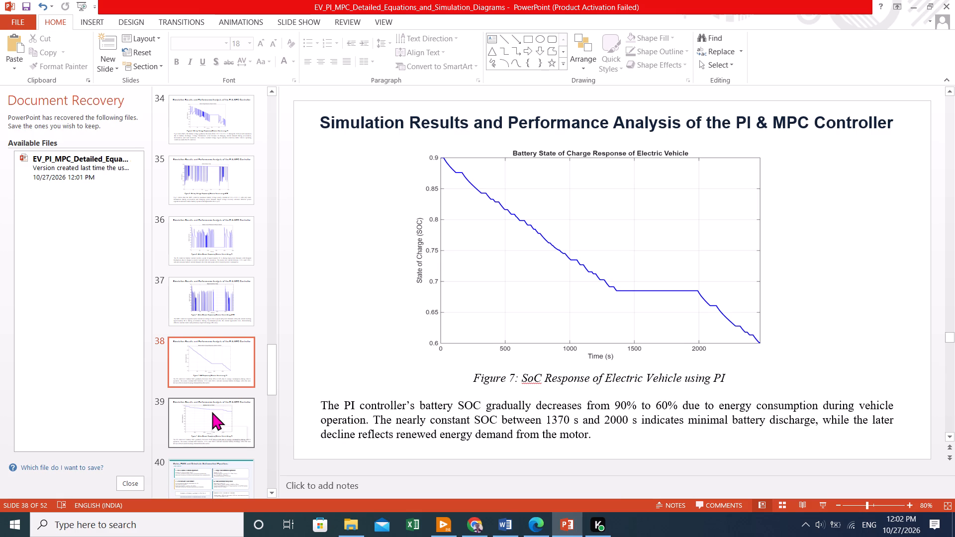
Check the preceding slides' figure numbering and renumber slide 38's caption as Figure 8.
click(211, 300)
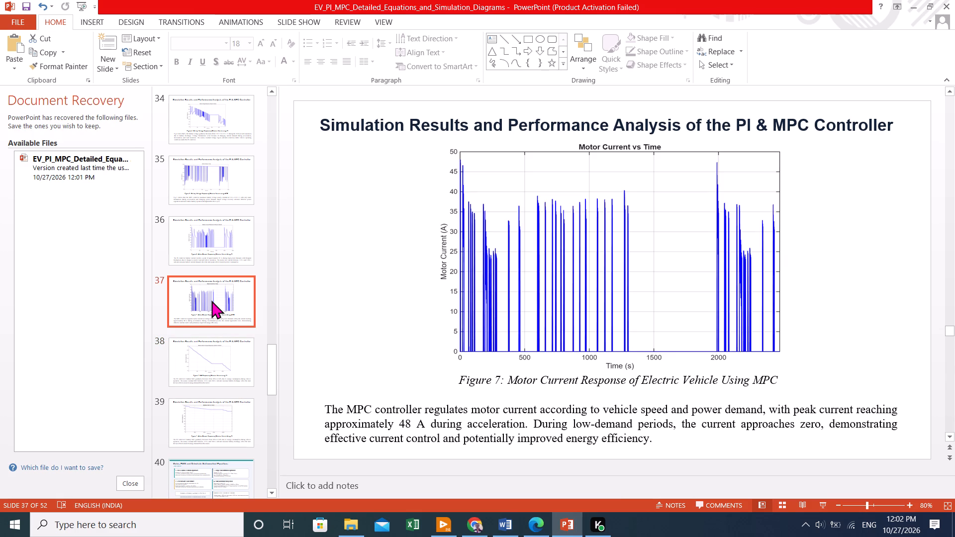
click(206, 342)
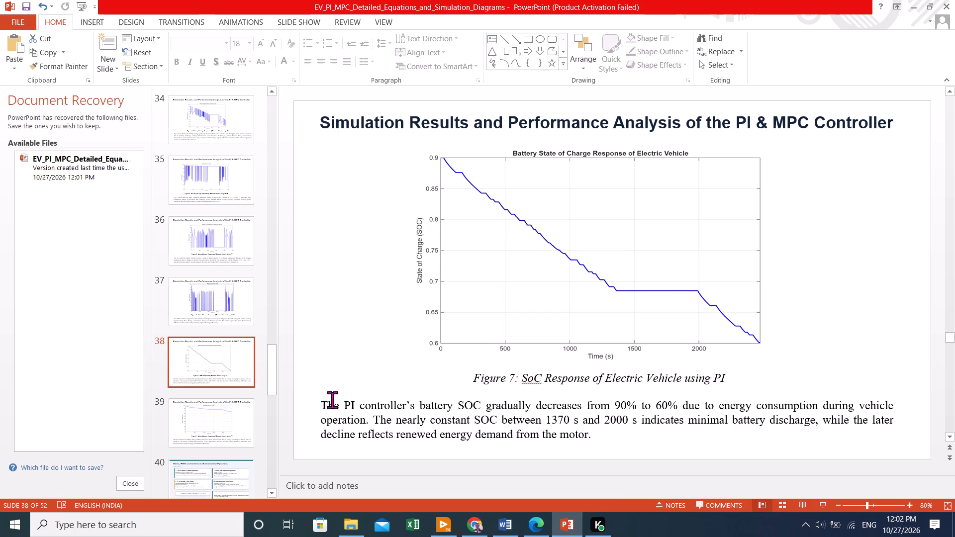
drag(519, 380, 531, 379)
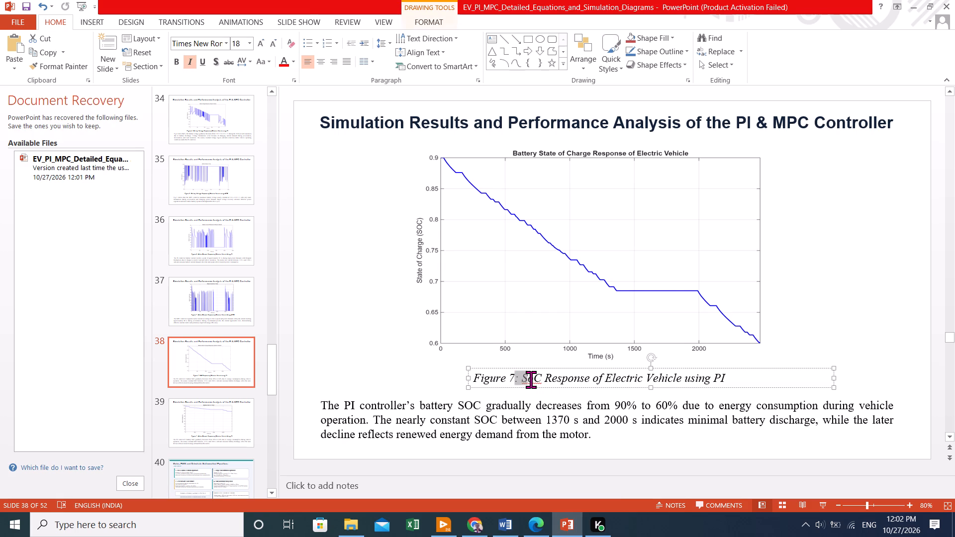
drag(531, 379, 532, 379)
click(202, 292)
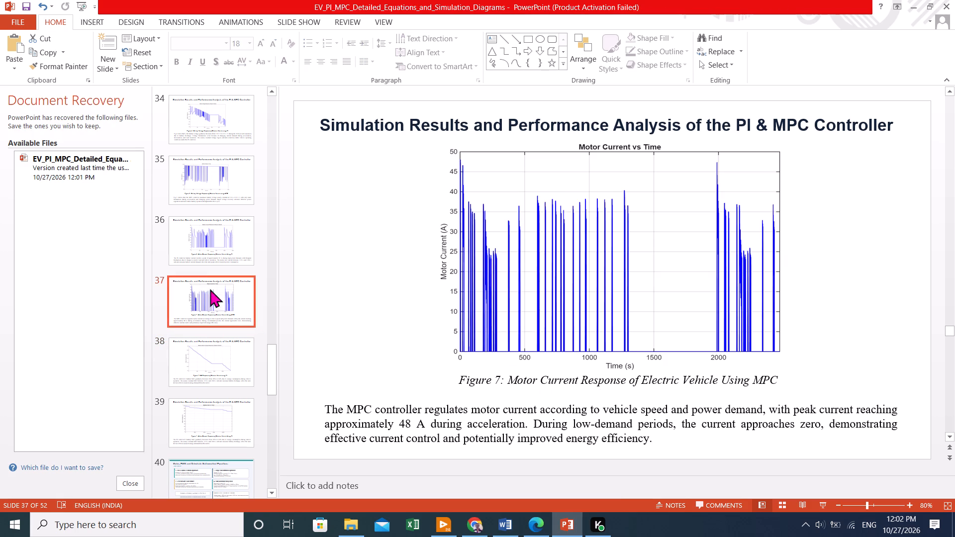
click(209, 257)
click(233, 364)
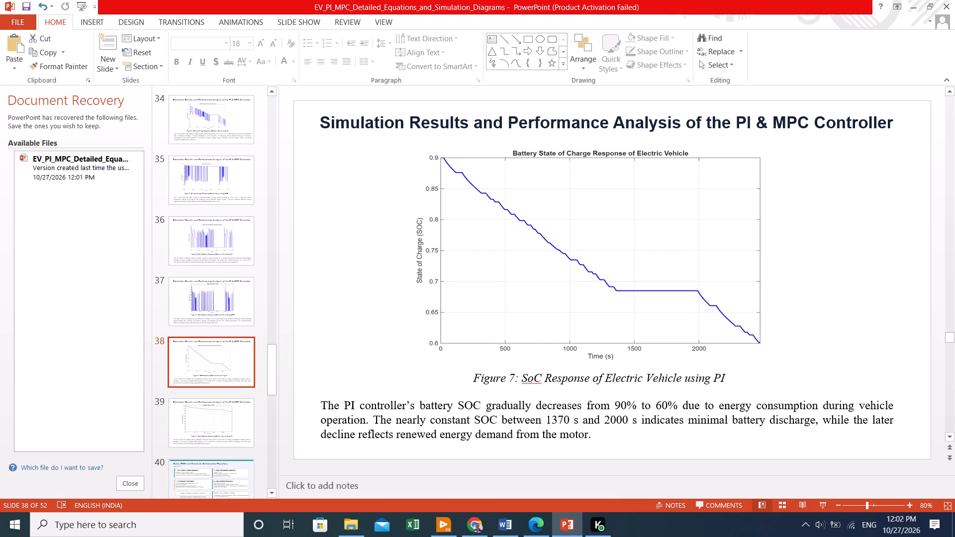
click(514, 377)
key(BackSpace)
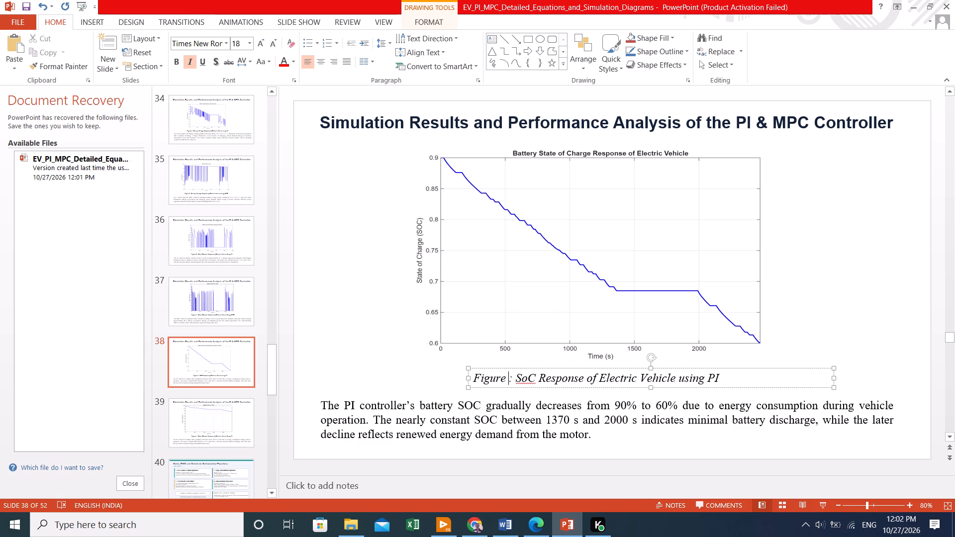
key(8)
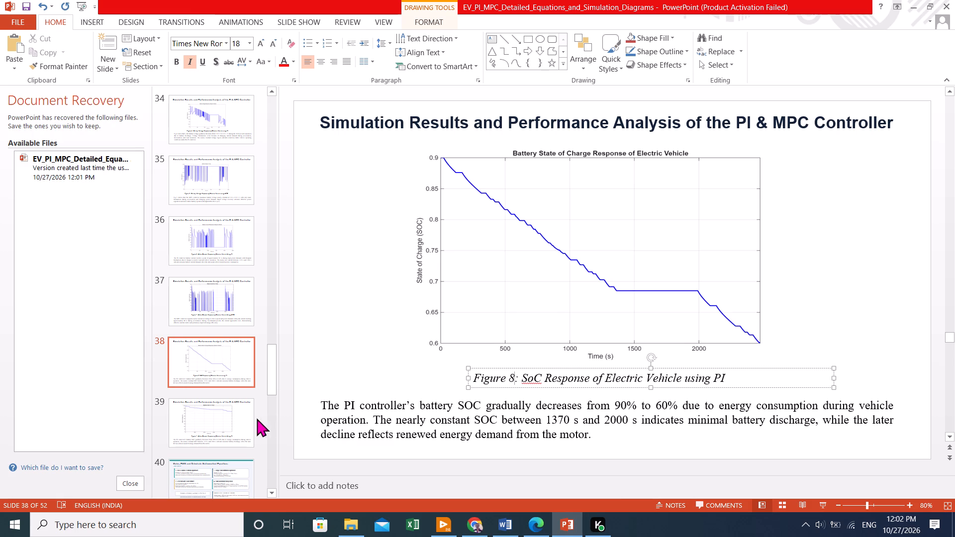
Renumber slide 39's caption as Figure 9.
click(234, 418)
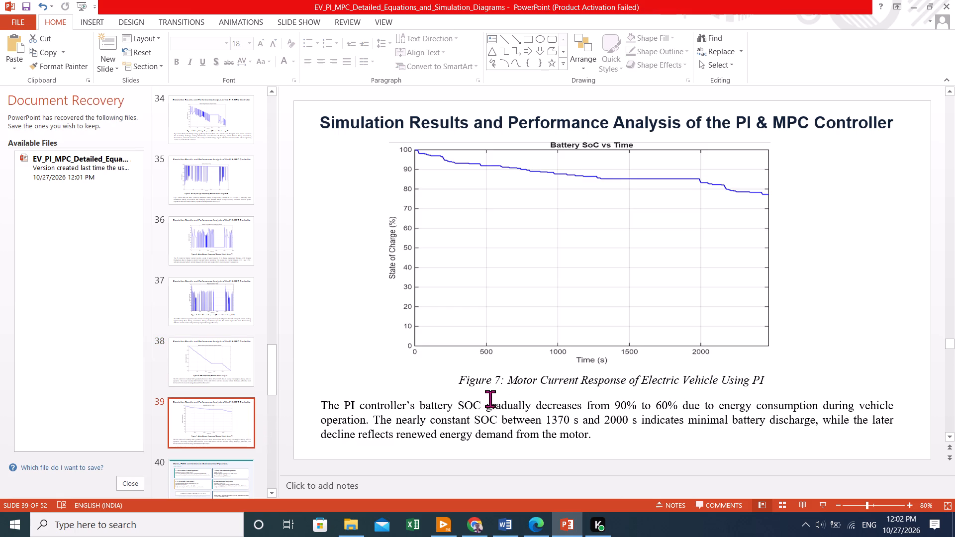
click(500, 379)
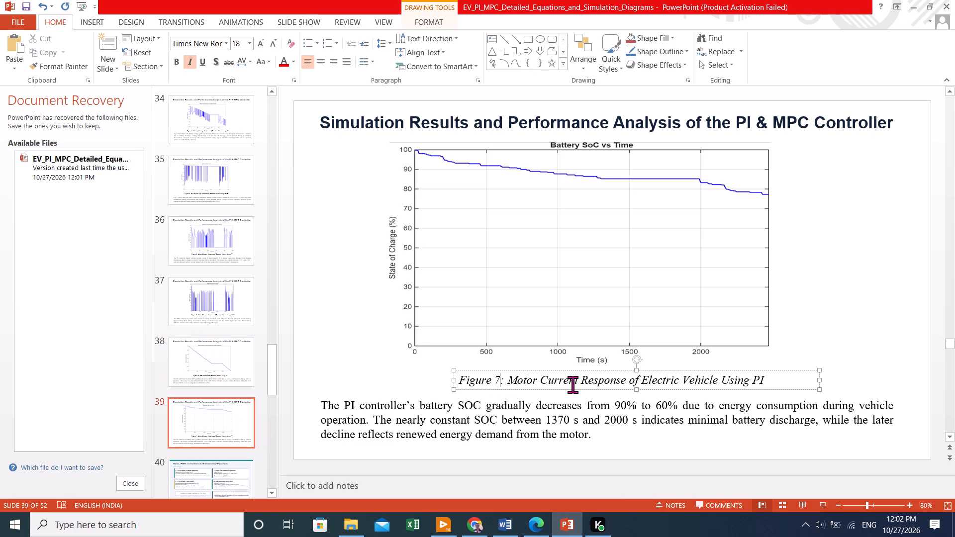
key(BackSpace)
key(9)
Replace slide 39's caption text after "Figure 9:" with slide 38's caption wording, changed to "SoC Response of Electric Vehicle using MPC".
click(221, 371)
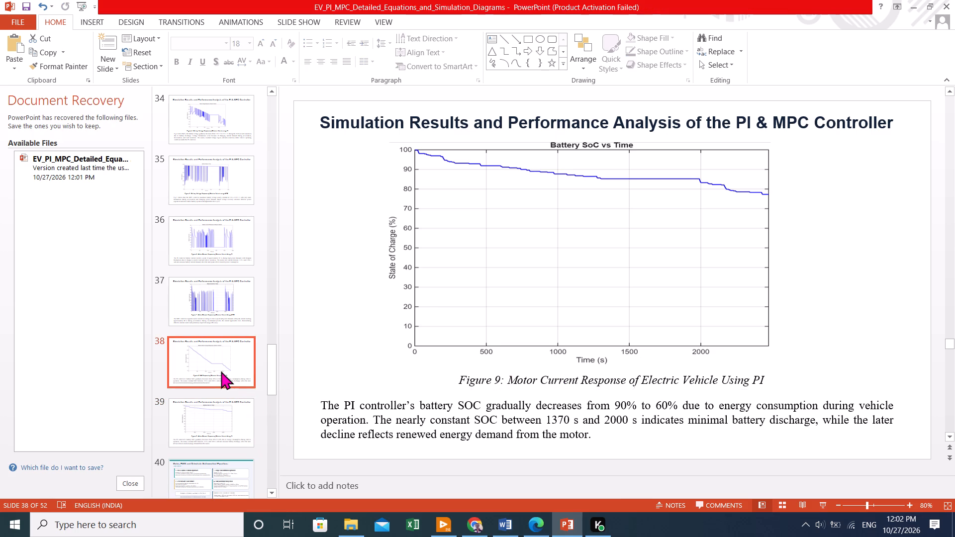
click(213, 408)
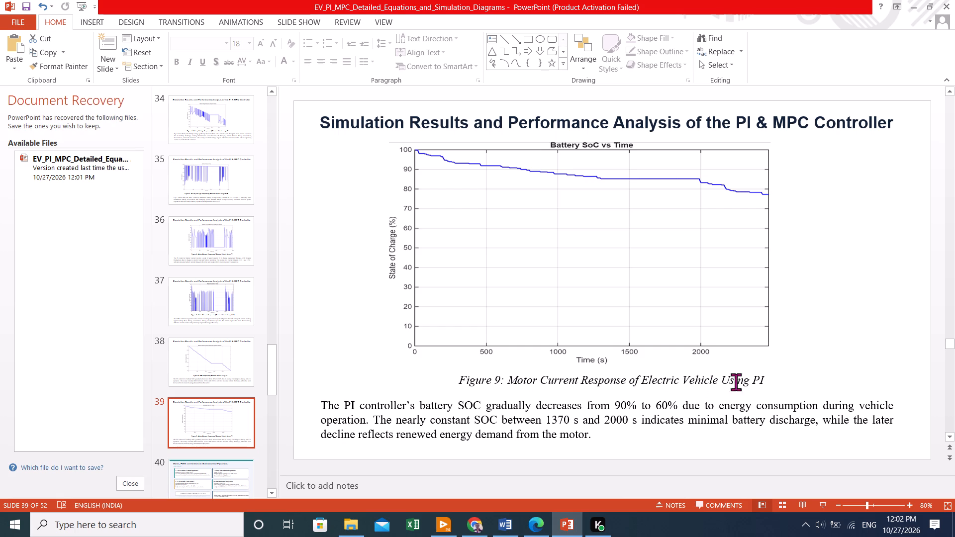
click(764, 382)
click(762, 379)
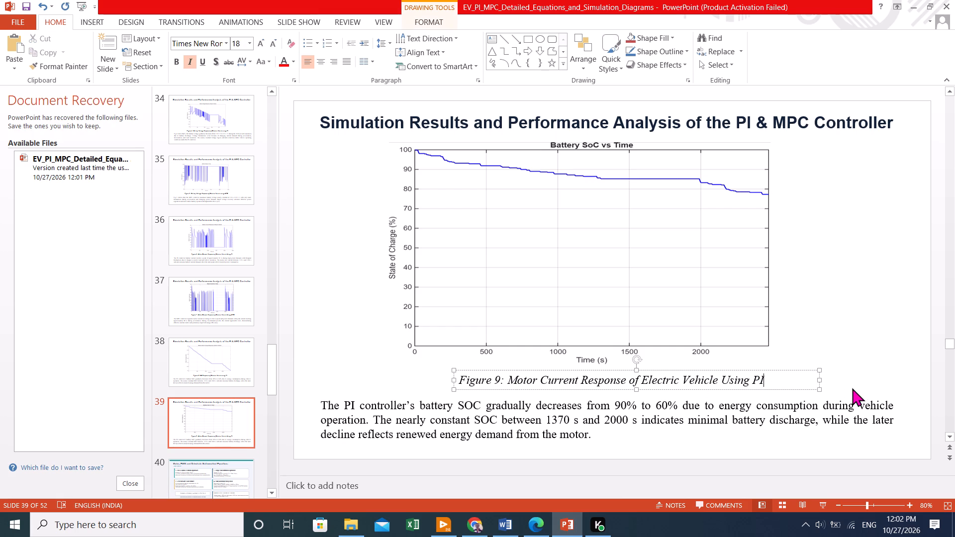
click(249, 377)
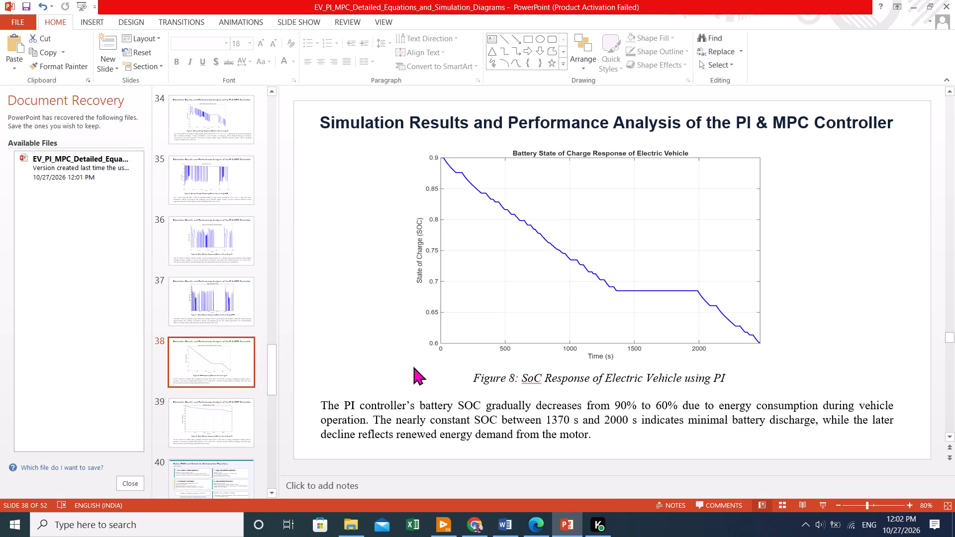
drag(522, 380, 689, 370)
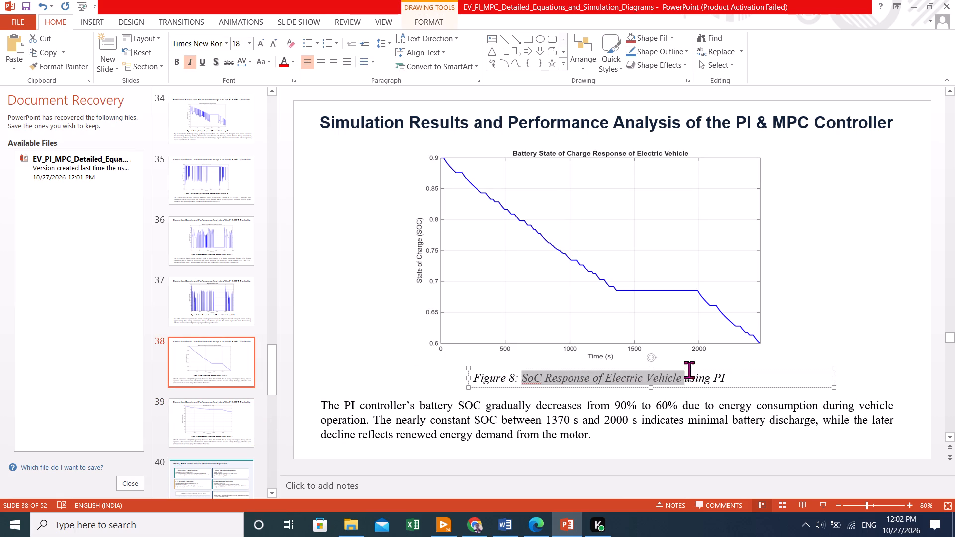
drag(689, 370, 730, 370)
key(ctrl+c)
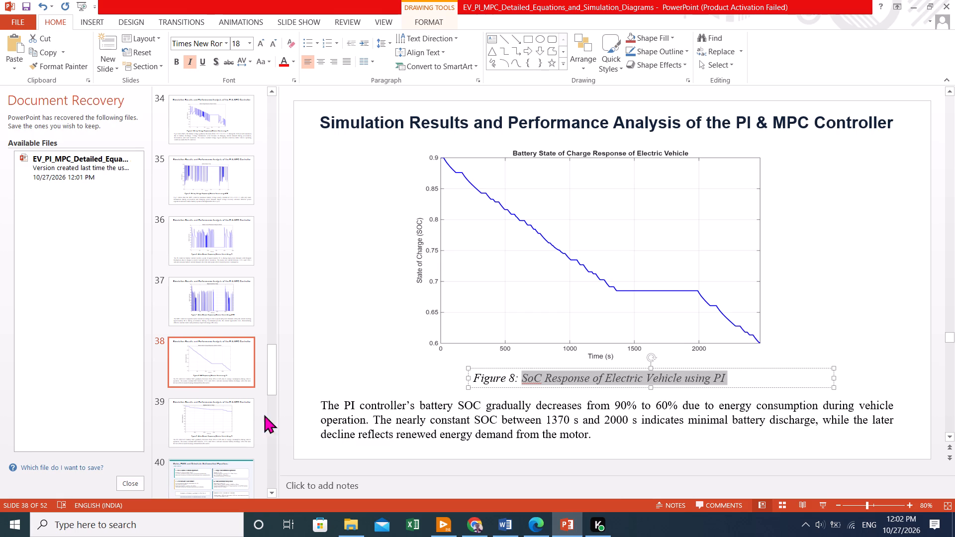
click(252, 417)
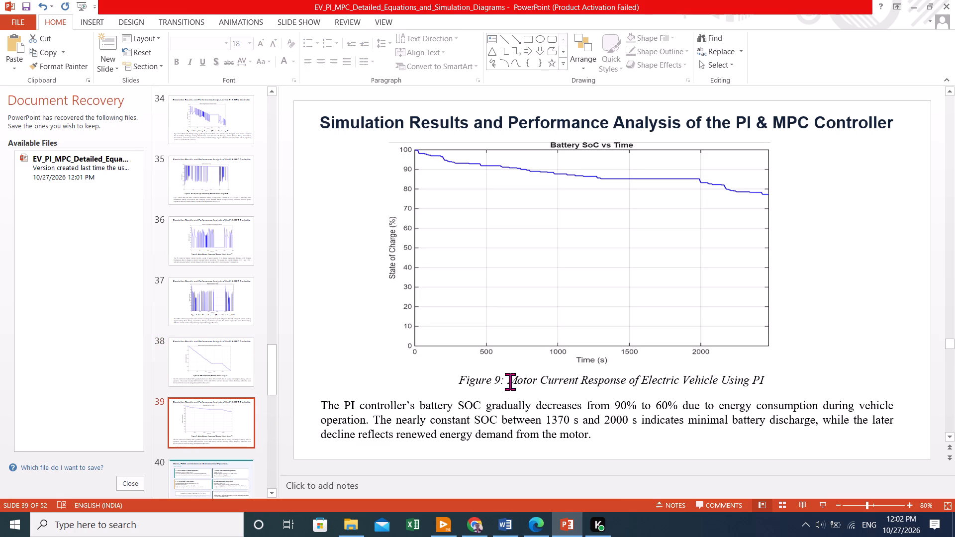
drag(509, 380, 765, 382)
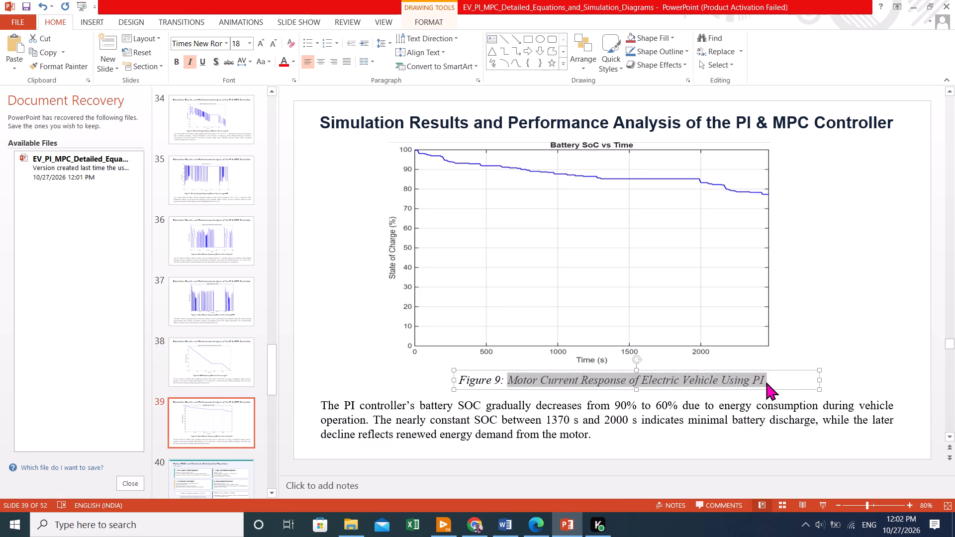
key(ctrl+v)
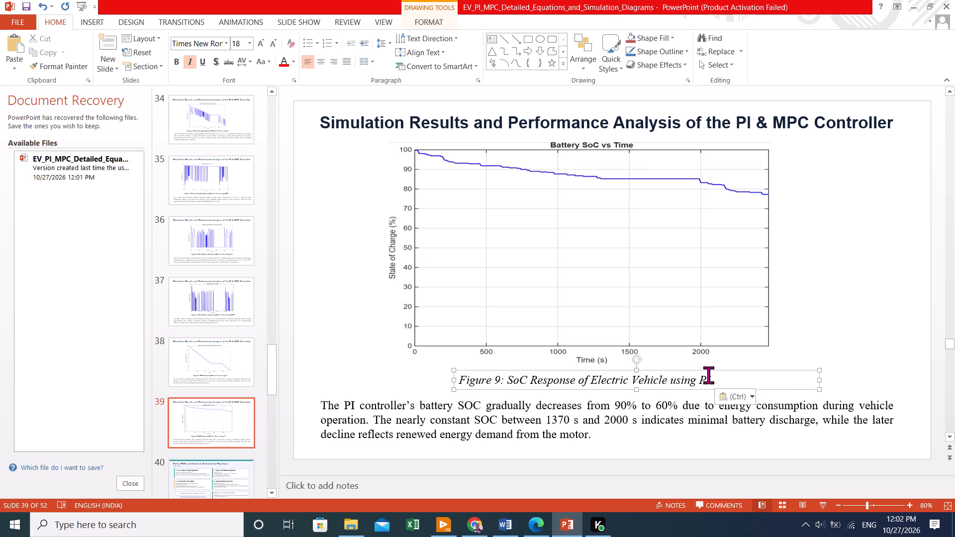
key(BackSpace)
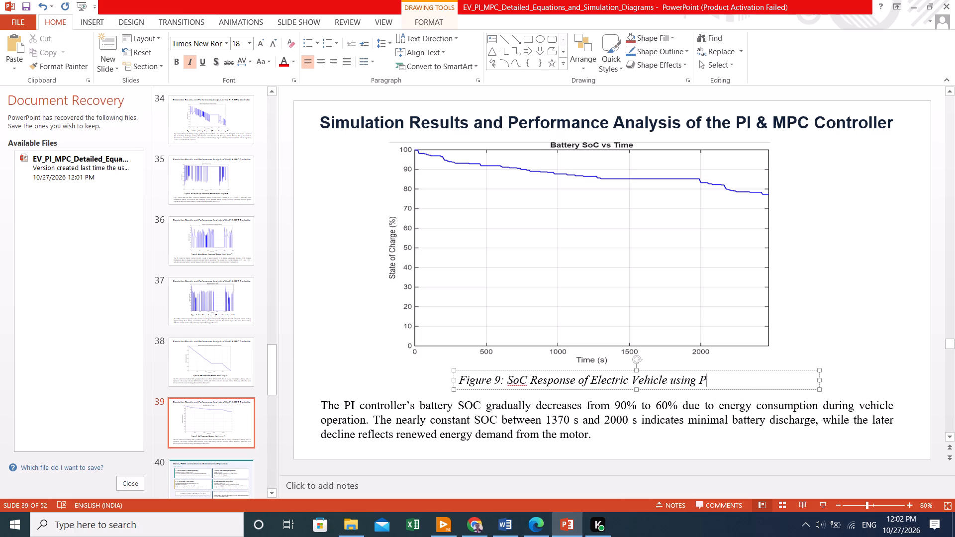
key(BackSpace)
text(MPC)
key(Return)
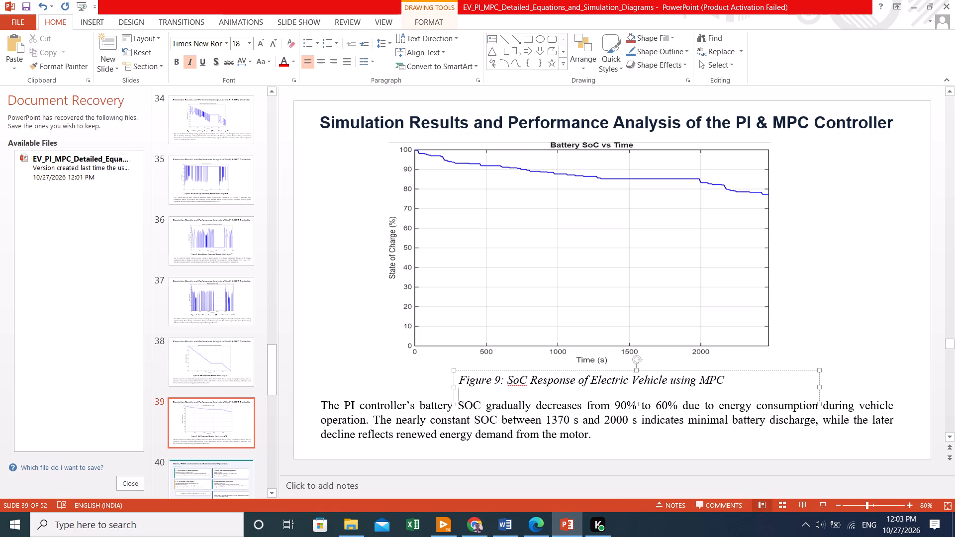
Save the presentation with slide 39's updated caption.
key(ctrl+s)
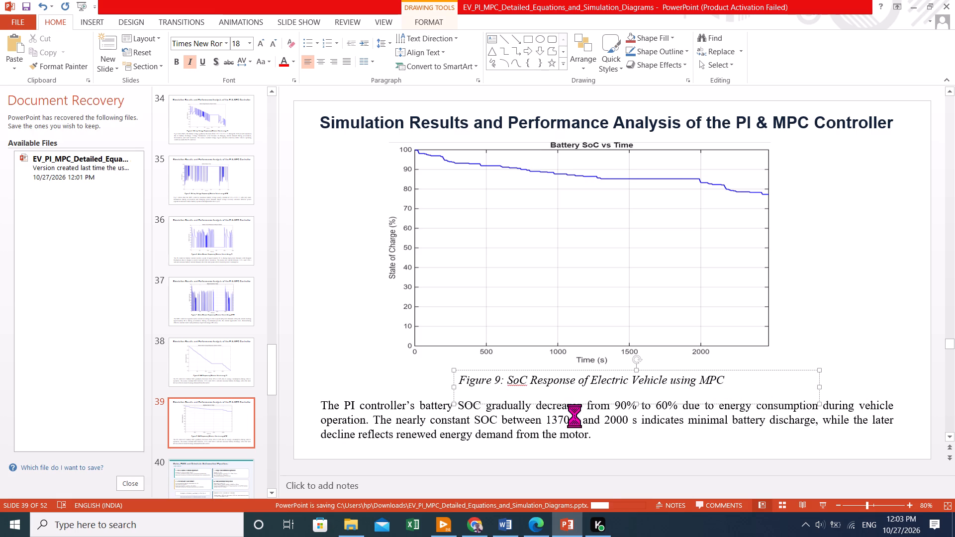
Switch to the Word report and copy the explanation paragraph beneath Figure 7.10 on the MPC State of Charge response.
click(496, 528)
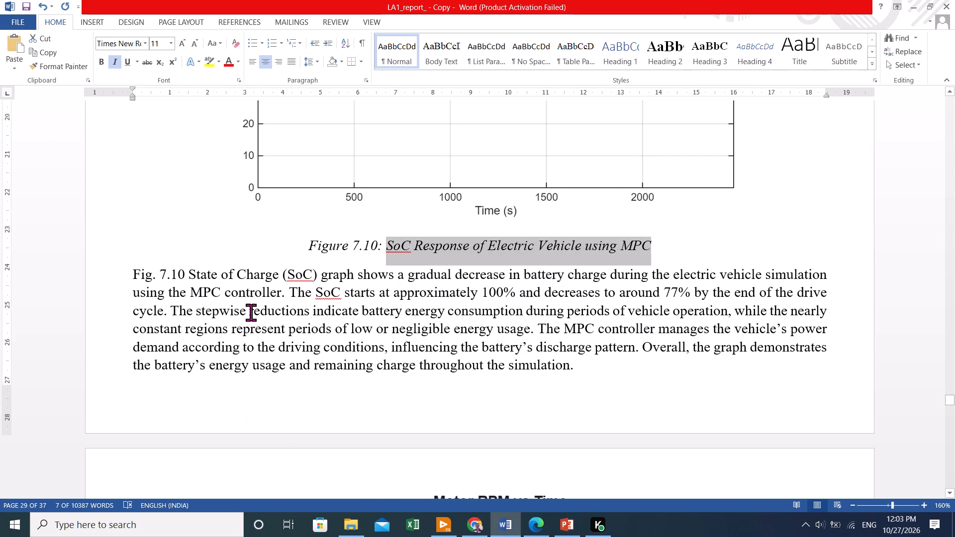
scroll(251, 315, down, 1)
scroll(248, 317, up, 1)
drag(135, 273, 597, 361)
key(ctrl+c)
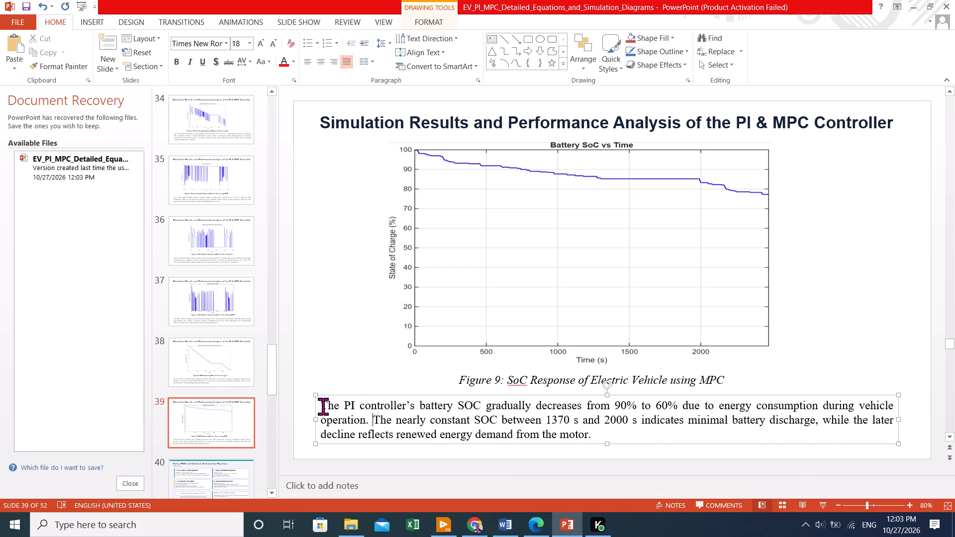
drag(323, 406, 639, 442)
key(ctrl+v)
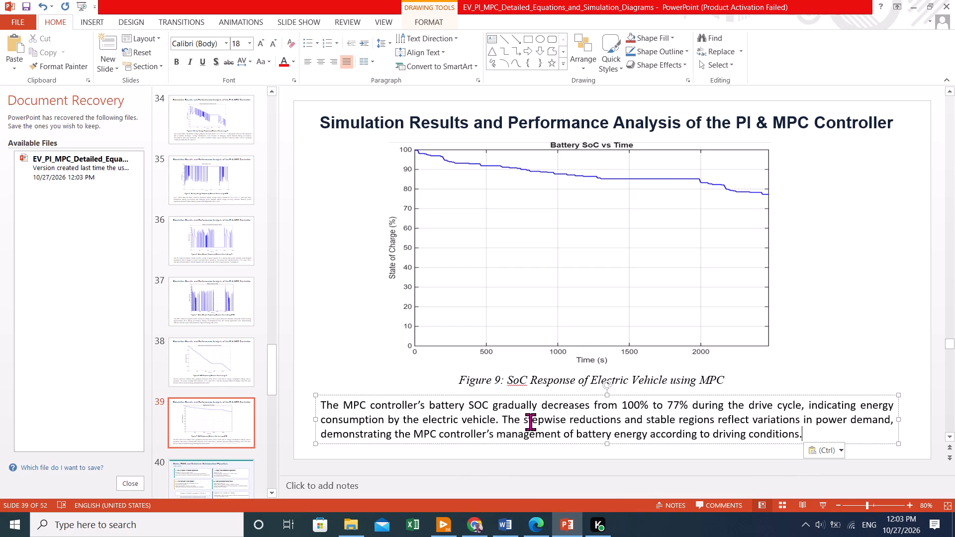
Apply the text formatting of slide 38's explanation to slide 39's whole explanation with Format Painter, and save the presentation.
click(225, 343)
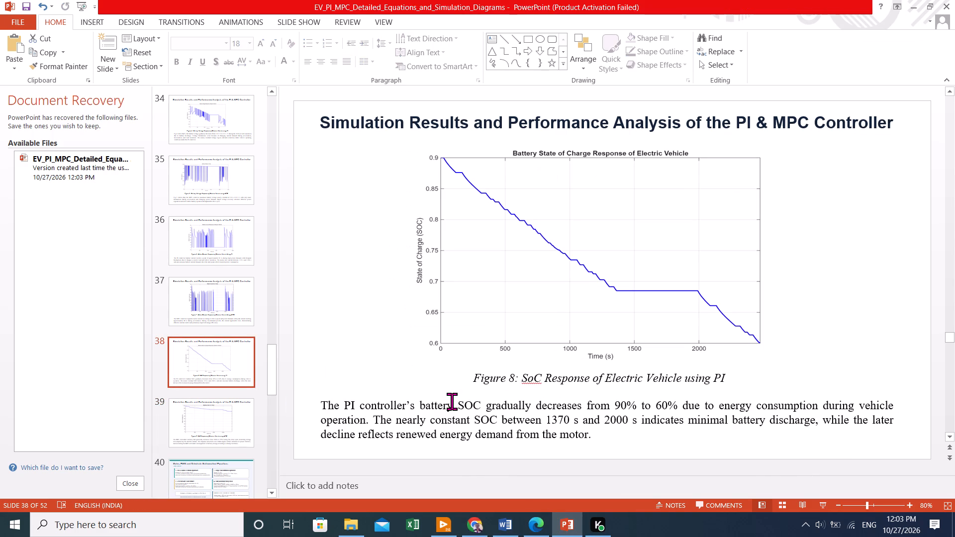
drag(452, 401, 463, 405)
click(49, 72)
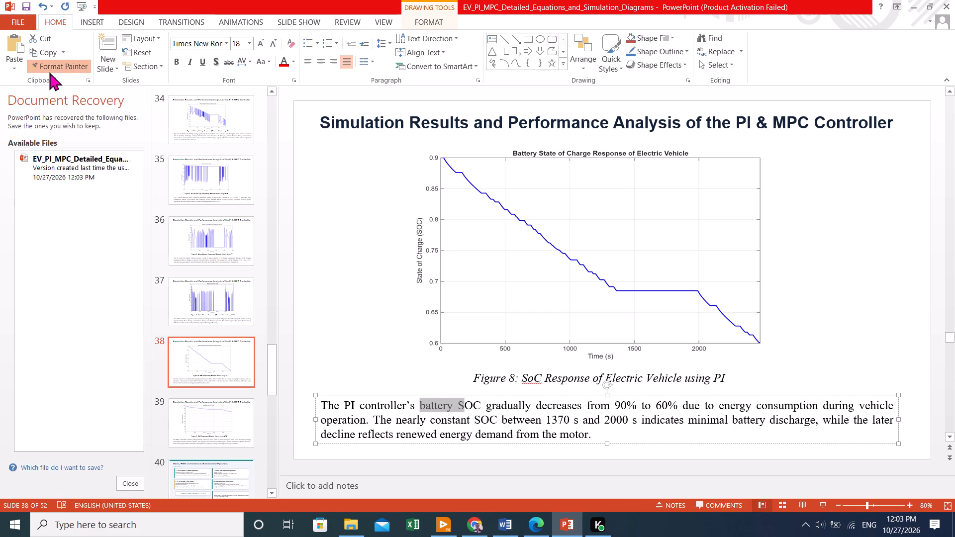
click(238, 413)
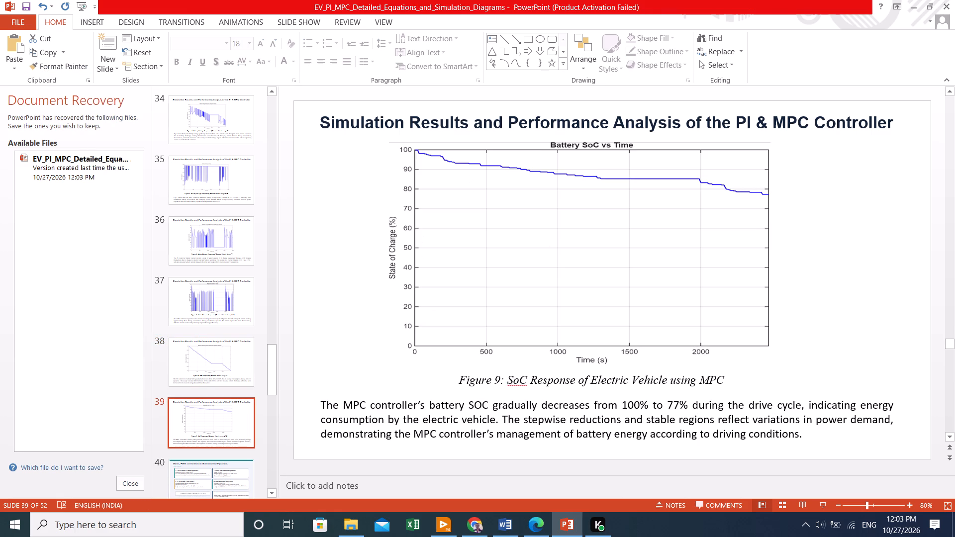
drag(320, 409, 812, 438)
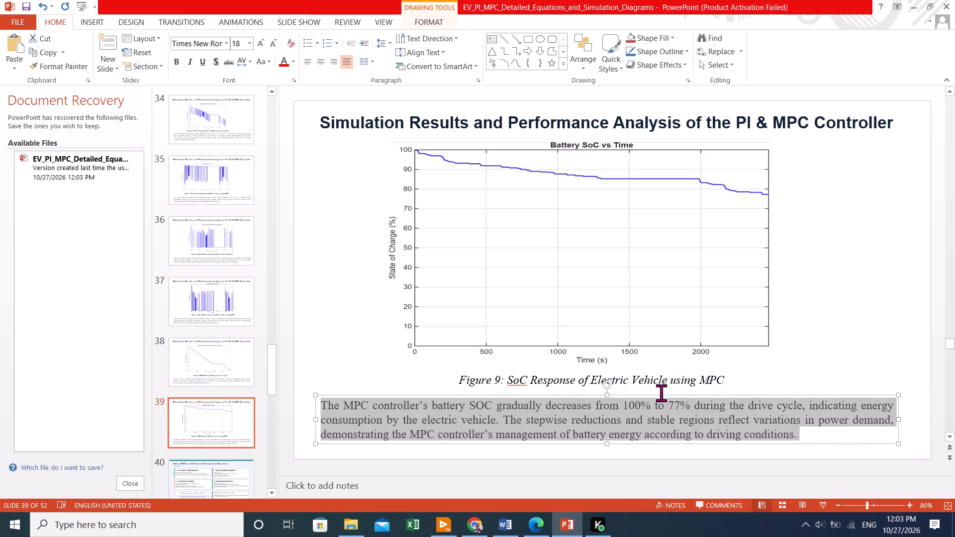
click(26, 9)
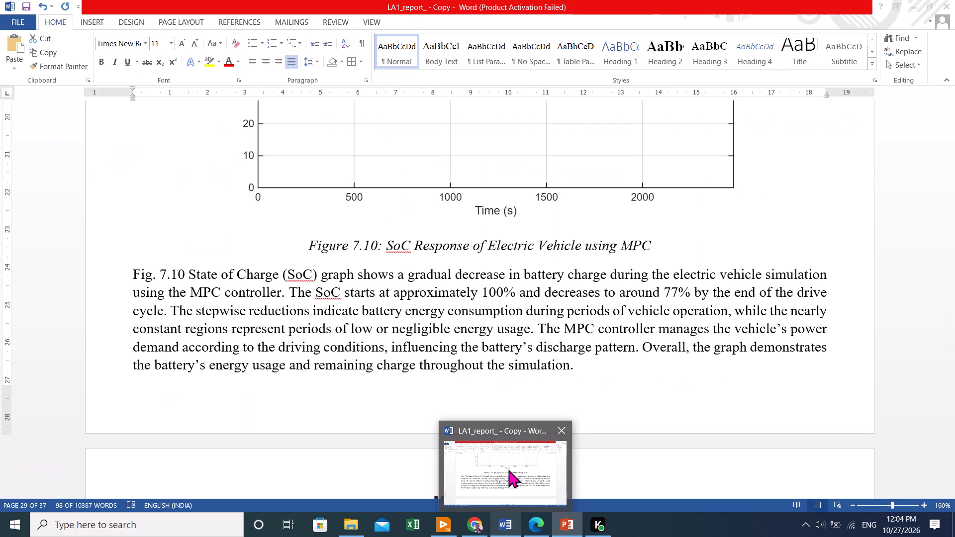
Look through the PI and MPC result figures in the Word report for the next plot to present.
click(508, 469)
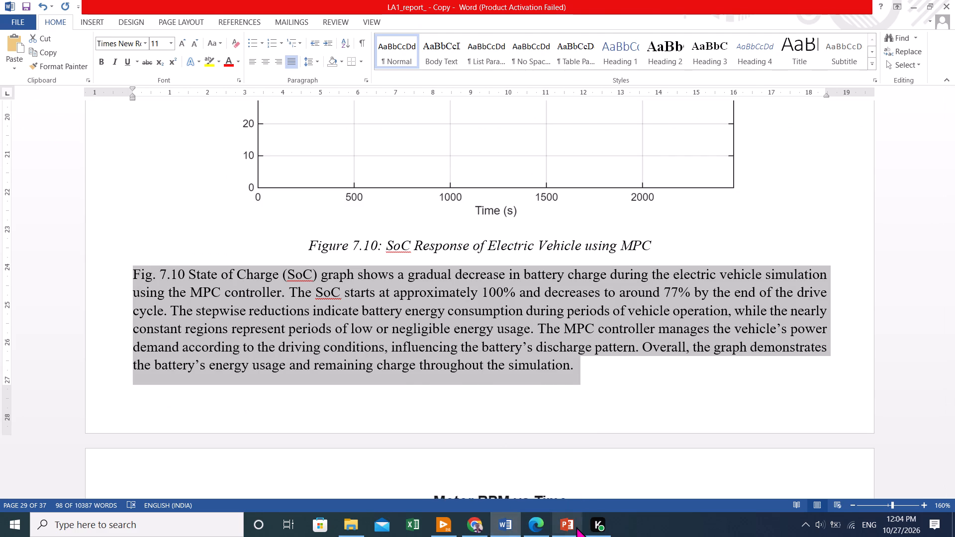
click(576, 527)
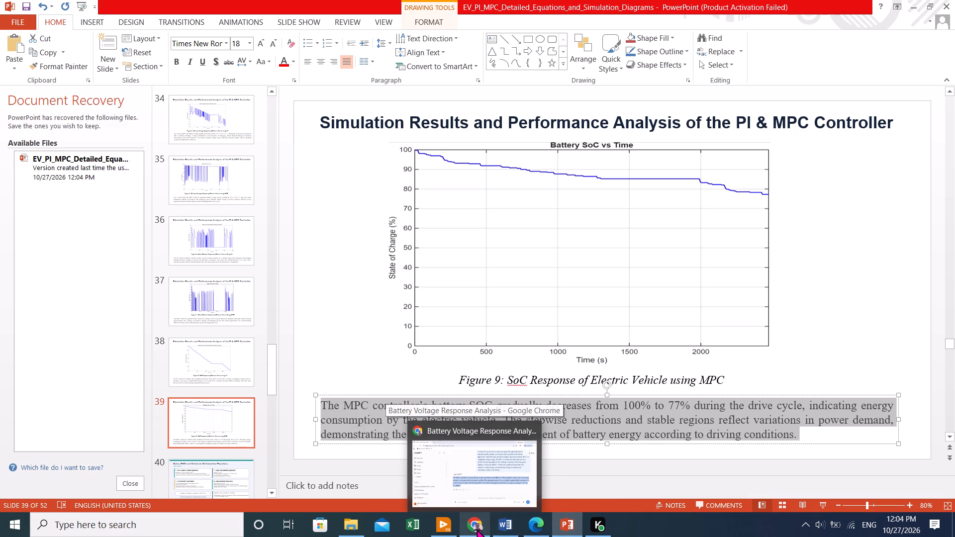
click(506, 524)
scroll(448, 322, down, 2)
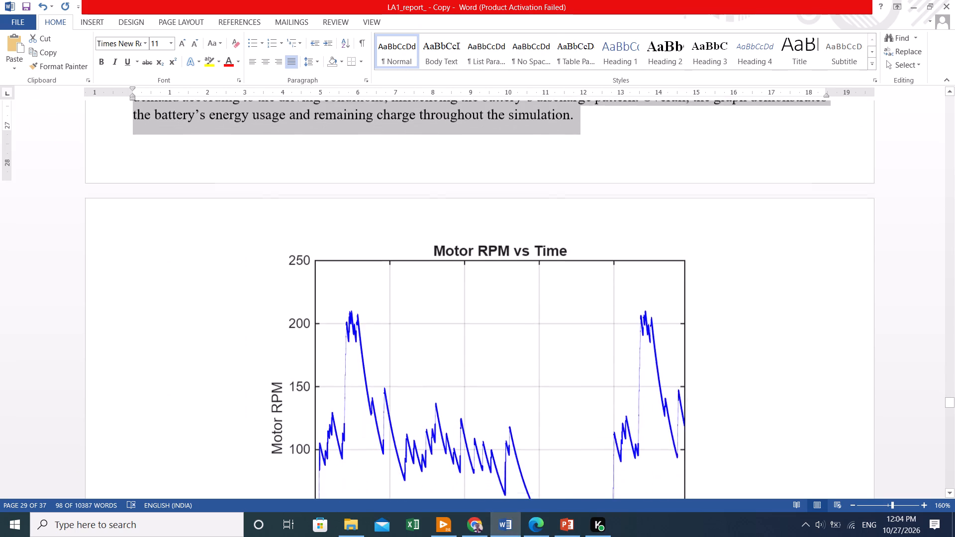
scroll(441, 330, down, 2)
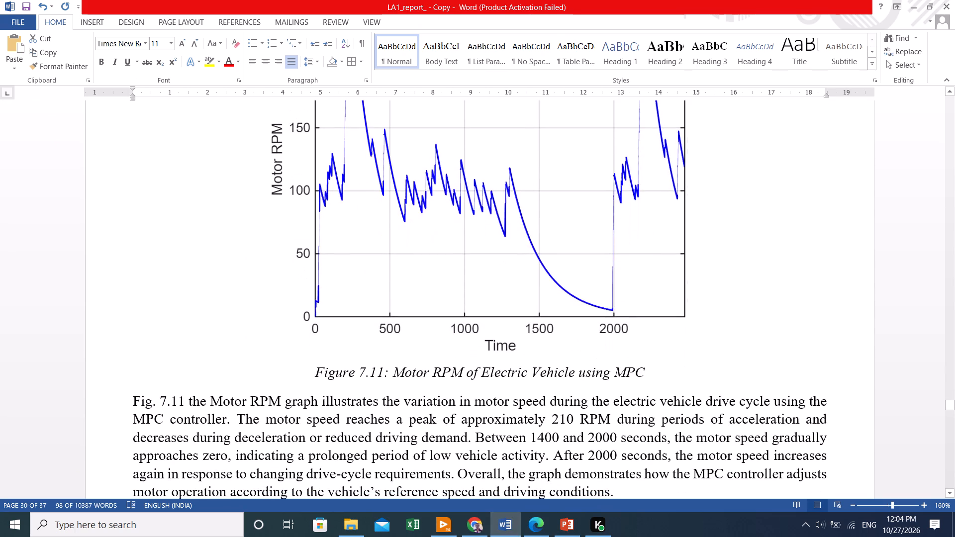
scroll(440, 332, up, 4)
scroll(439, 340, up, 18)
scroll(441, 362, up, 5)
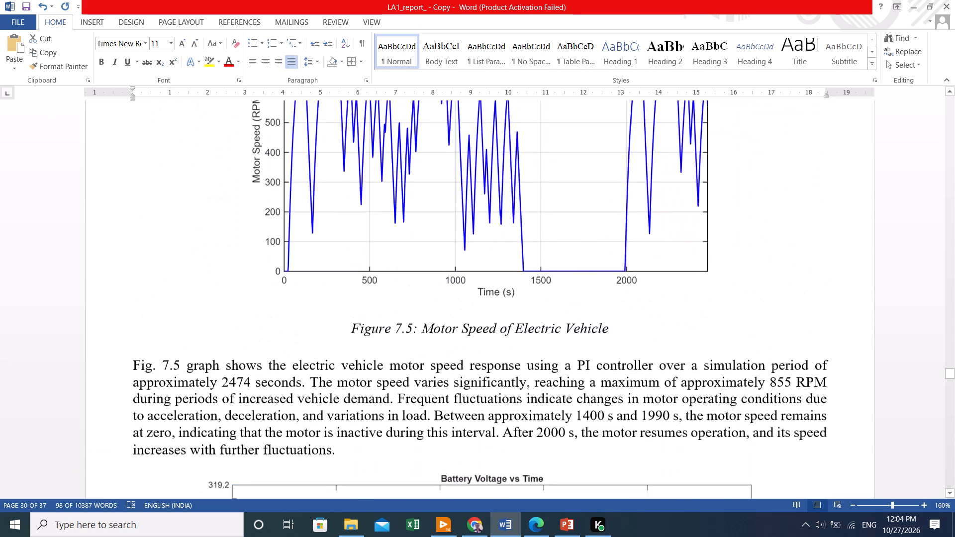
scroll(441, 362, up, 7)
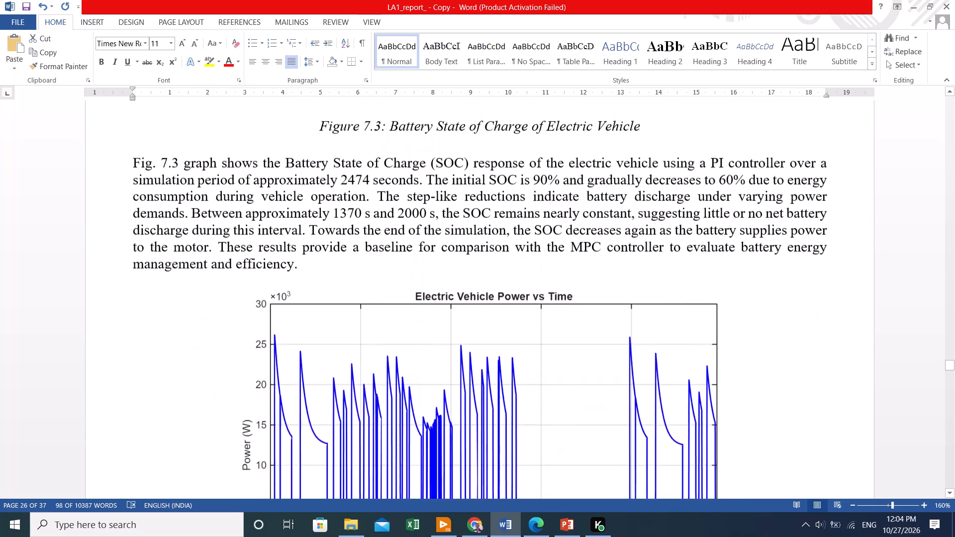
scroll(440, 364, up, 7)
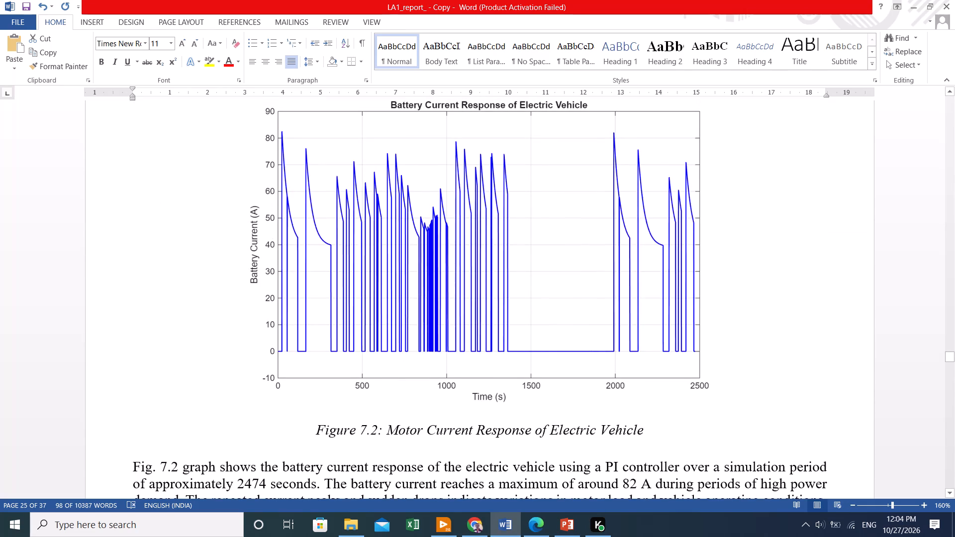
scroll(436, 365, down, 5)
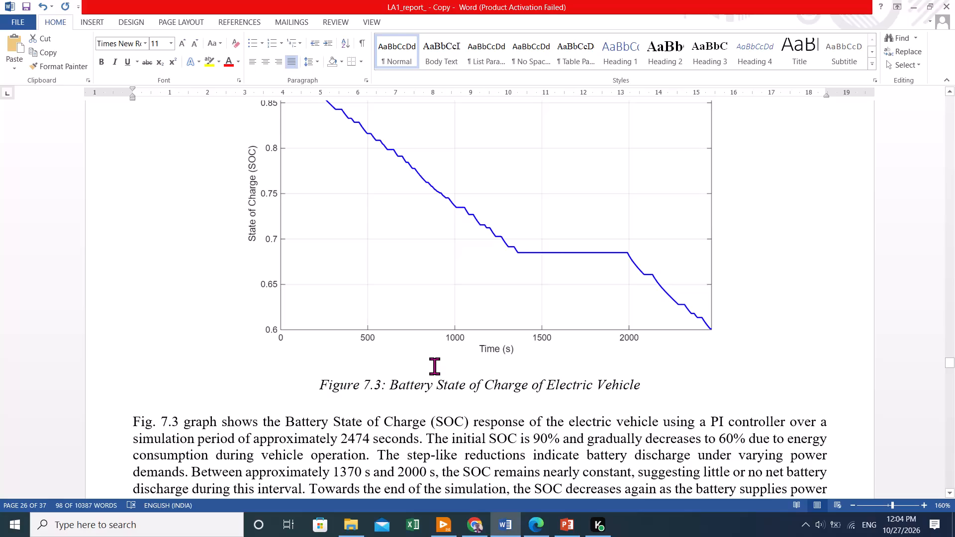
scroll(434, 366, down, 4)
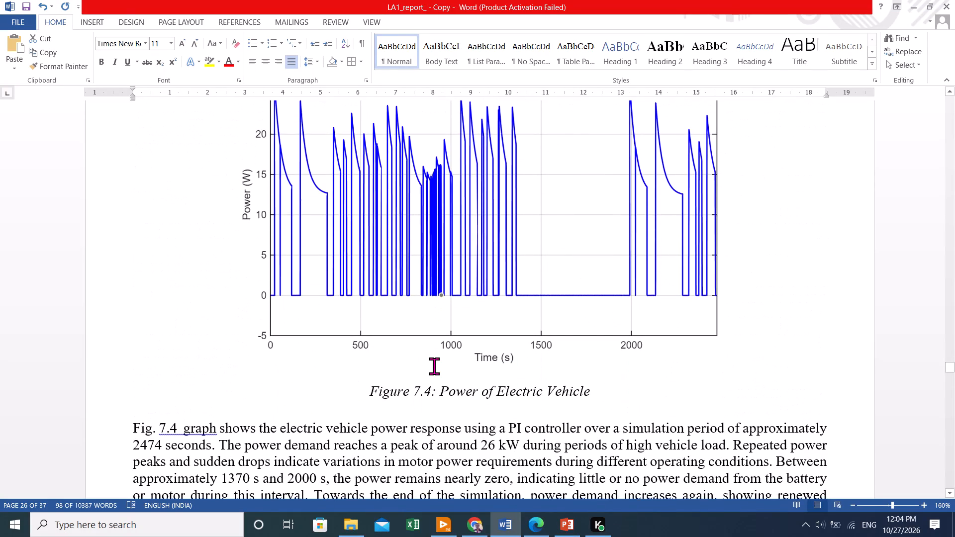
scroll(434, 366, up, 3)
scroll(434, 366, down, 8)
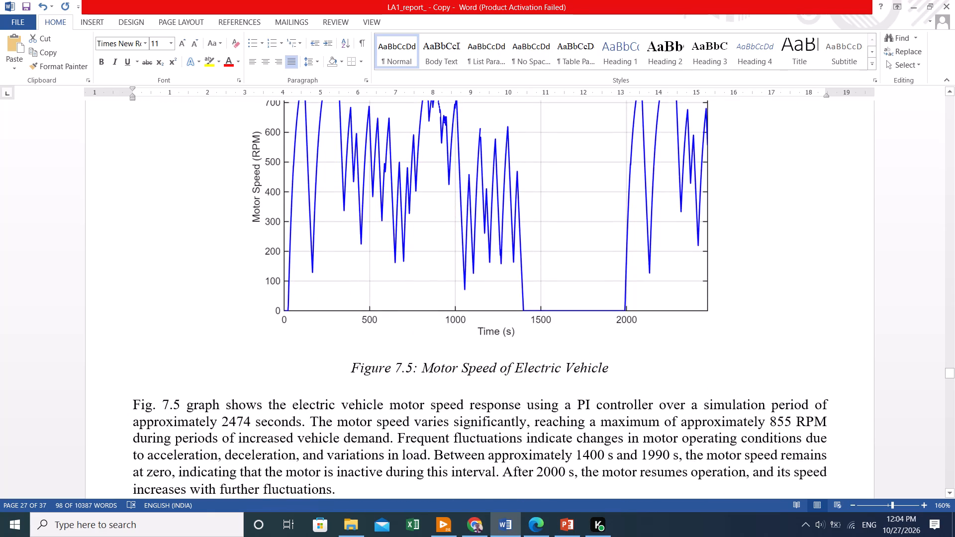
Copy the Electric Vehicle Power vs Time plot, Figure 7.4, from the Word report.
scroll(432, 367, up, 5)
click(425, 272)
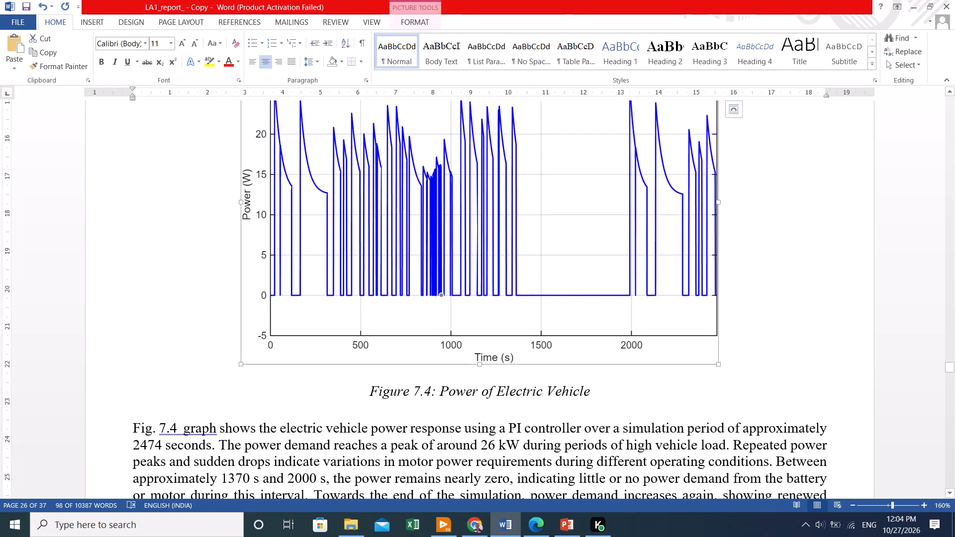
key(ctrl+c)
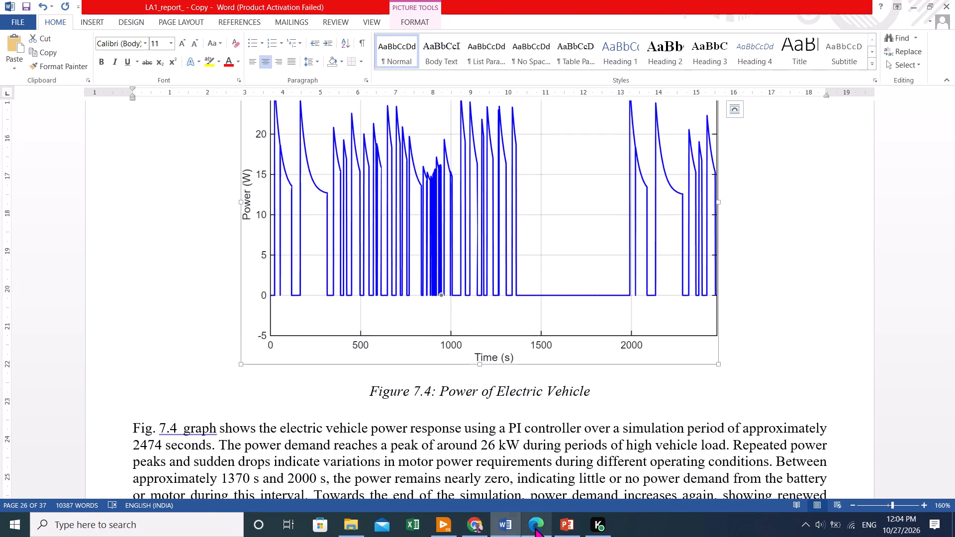
In PowerPoint, duplicate slide 39, the MPC battery SoC slide, directly after itself as slide 40.
click(563, 522)
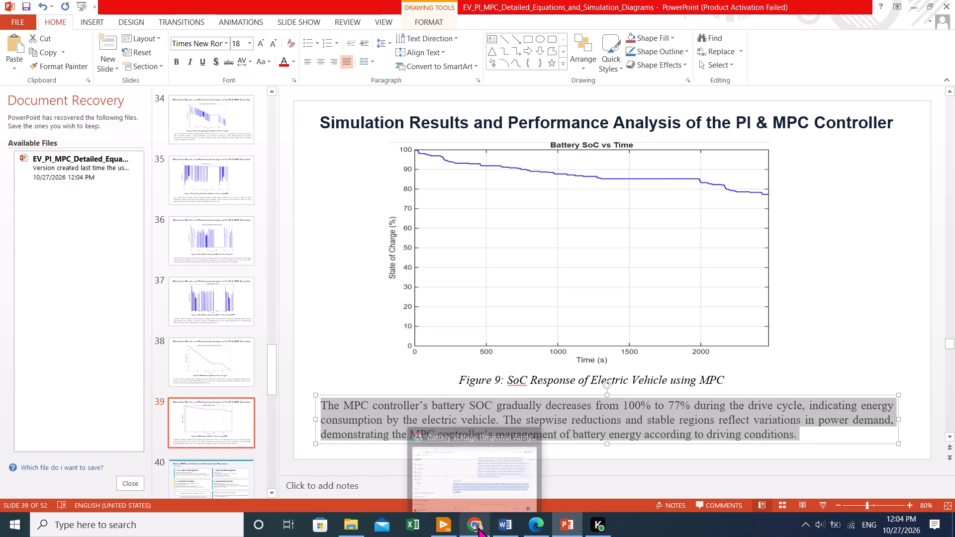
click(219, 407)
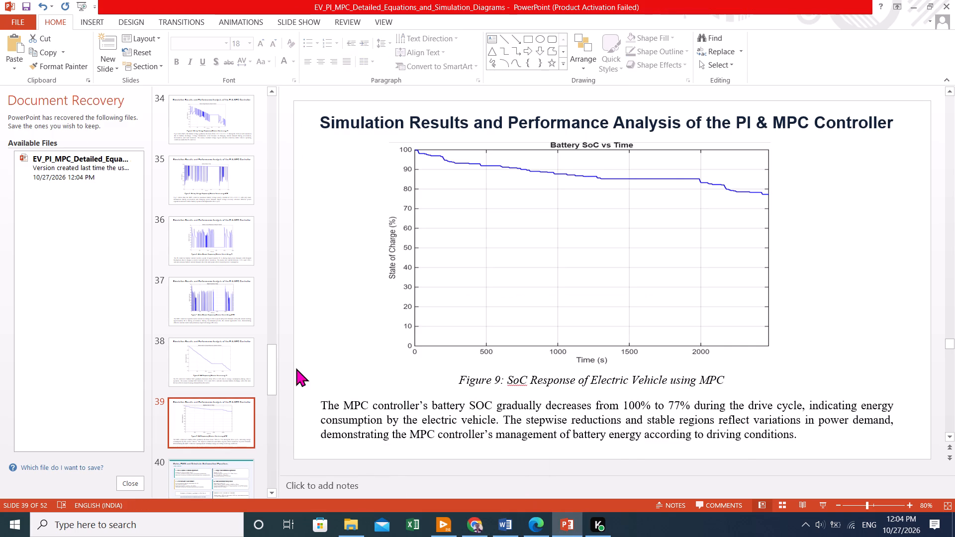
drag(273, 376, 271, 385)
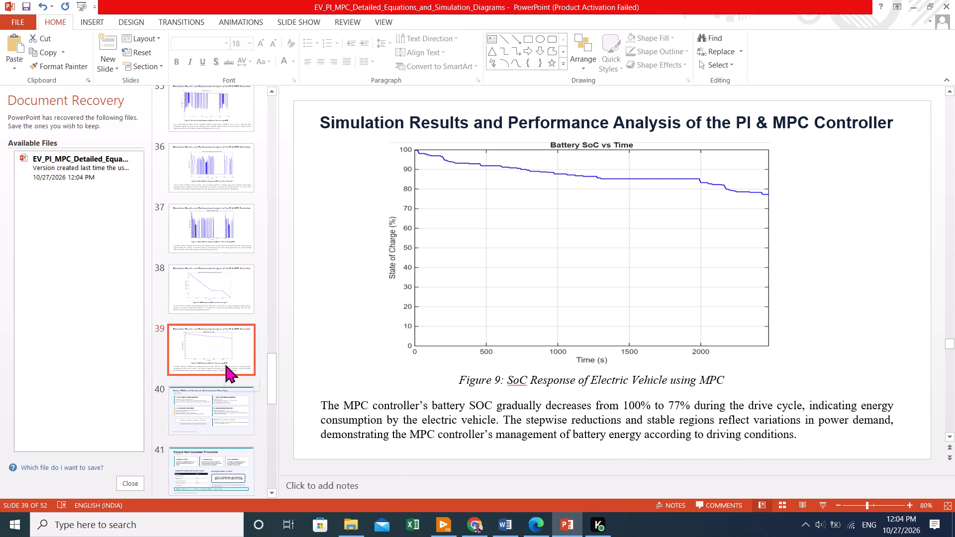
scroll(225, 362, up, 1)
click(224, 357)
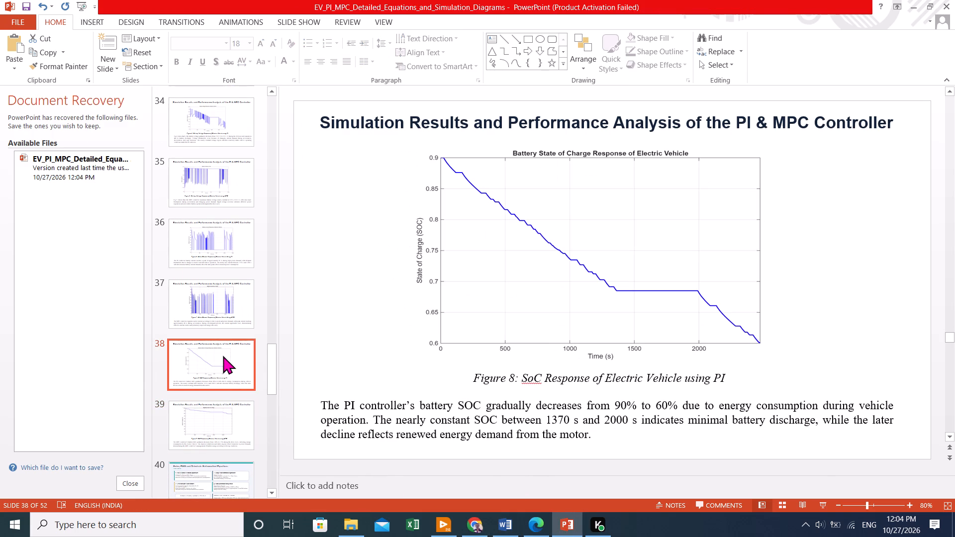
click(230, 428)
click(265, 384)
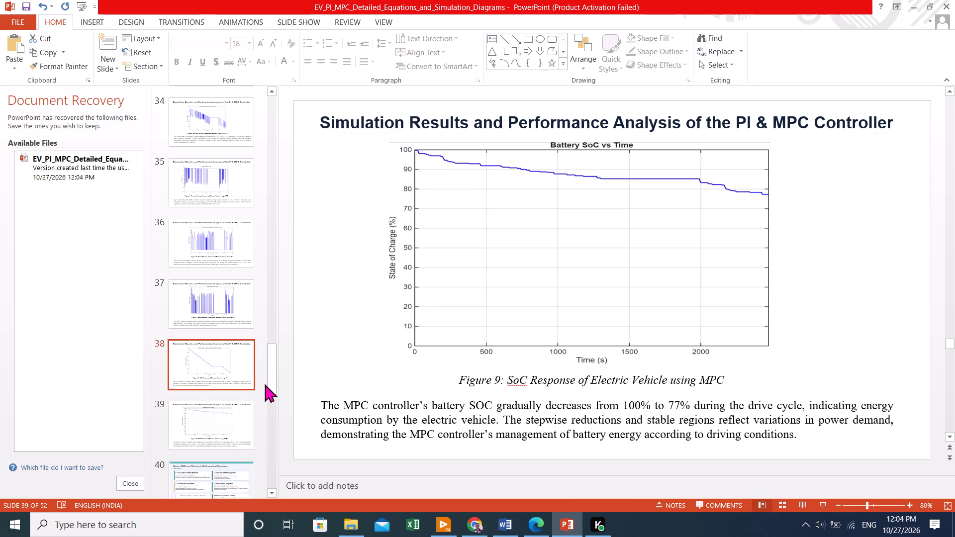
click(219, 407)
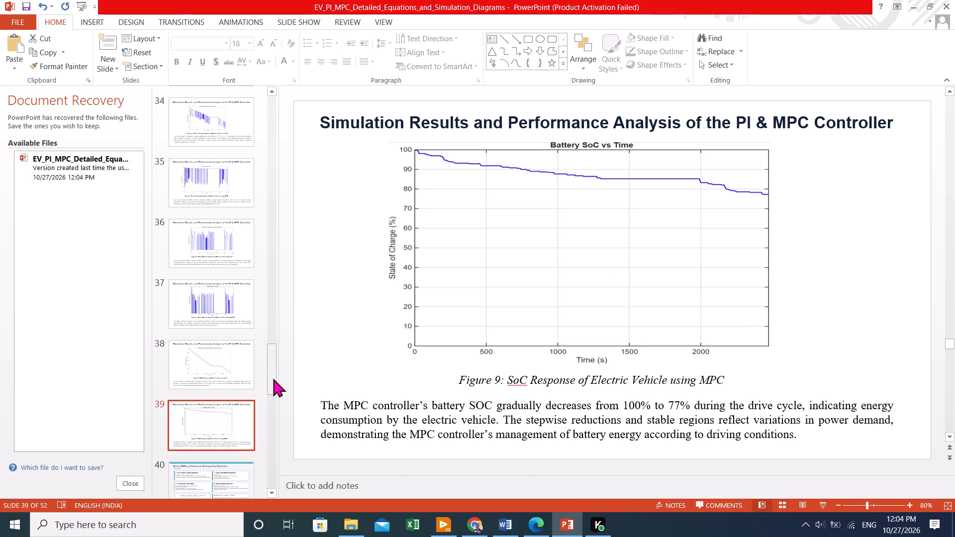
drag(274, 378, 275, 391)
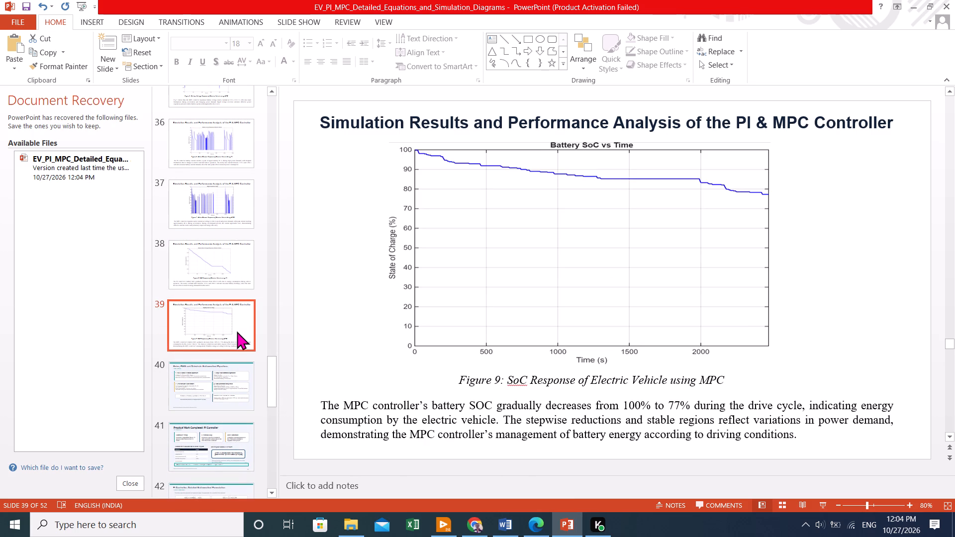
key(ctrl+c)
key(ctrl+v)
click(217, 375)
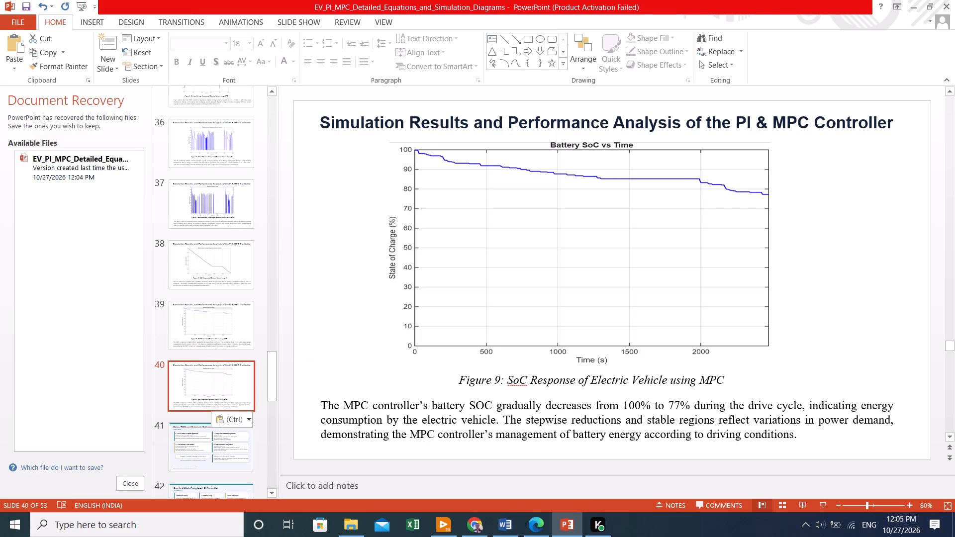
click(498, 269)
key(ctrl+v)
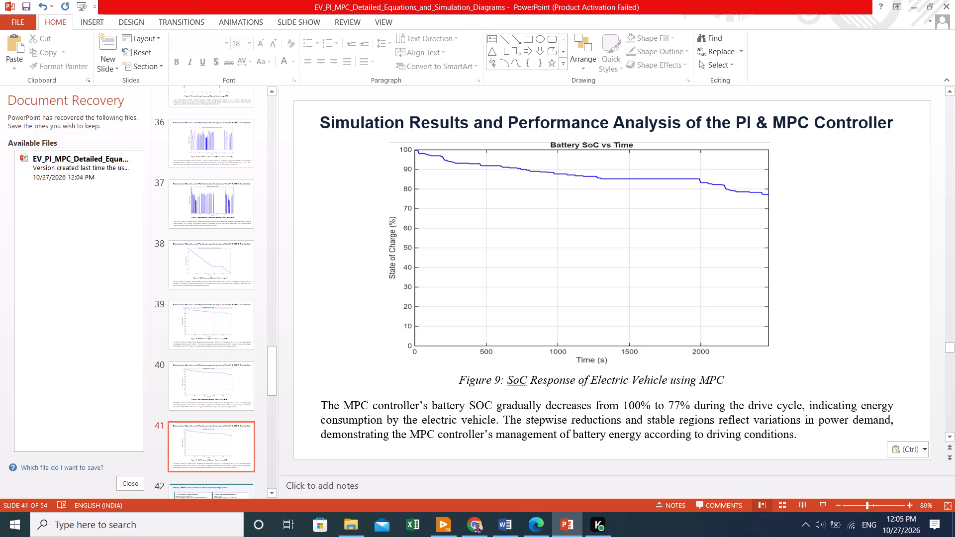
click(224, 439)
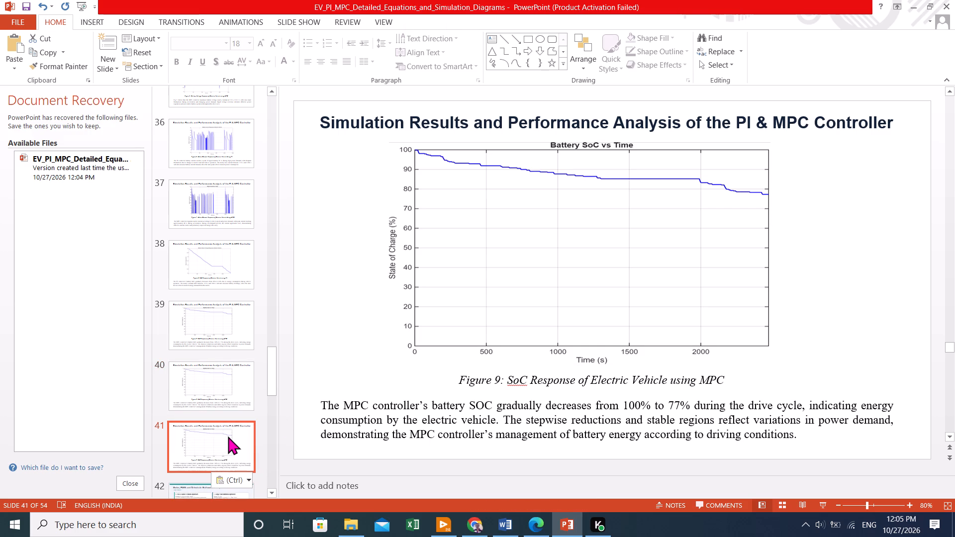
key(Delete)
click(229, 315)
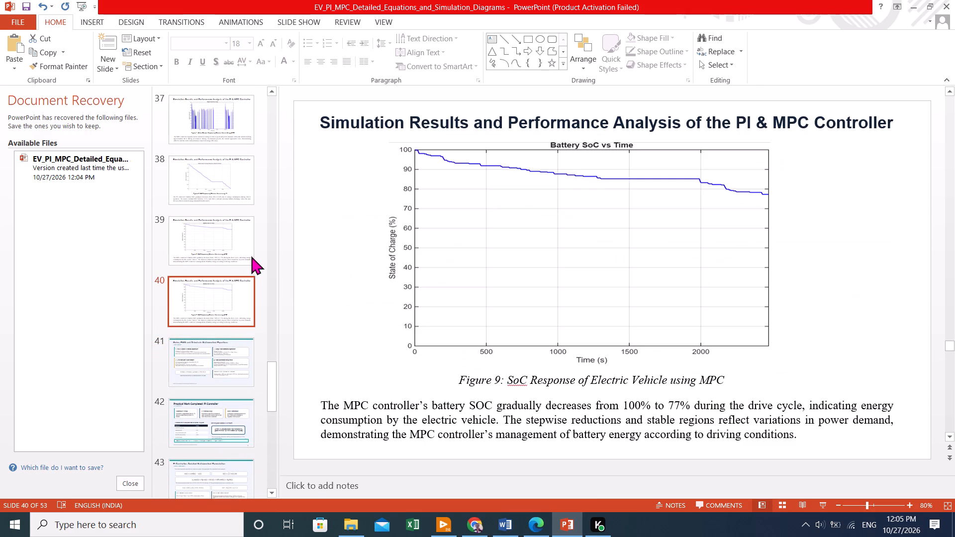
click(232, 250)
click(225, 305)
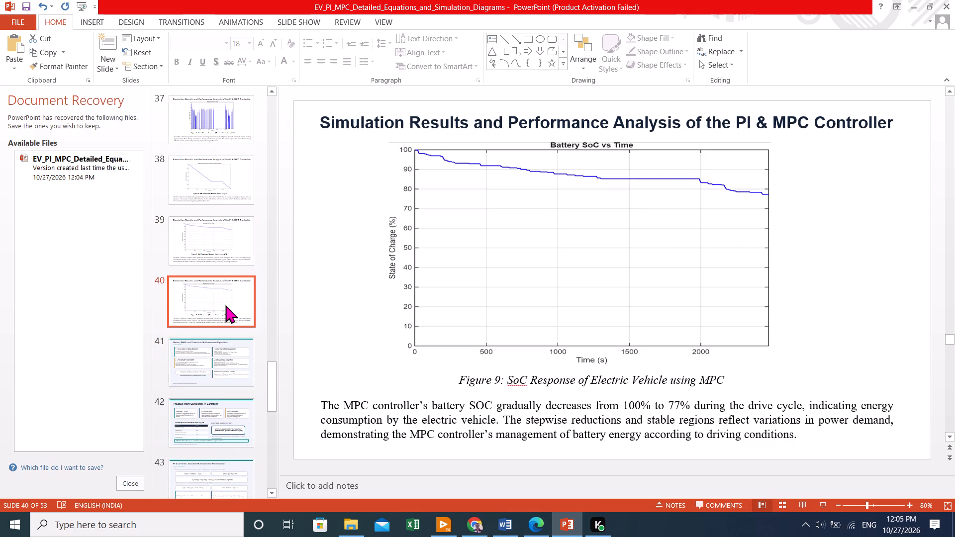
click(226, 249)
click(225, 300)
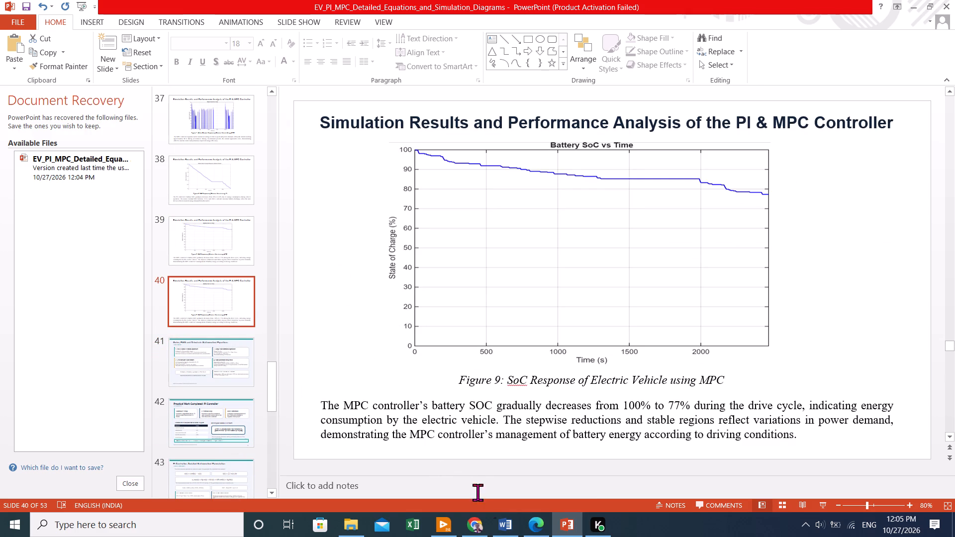
Replace slide 40's Battery SoC plot with the Electric Vehicle Power vs Time plot, Figure 7.4, copied from the Word report.
click(500, 527)
right_click(486, 275)
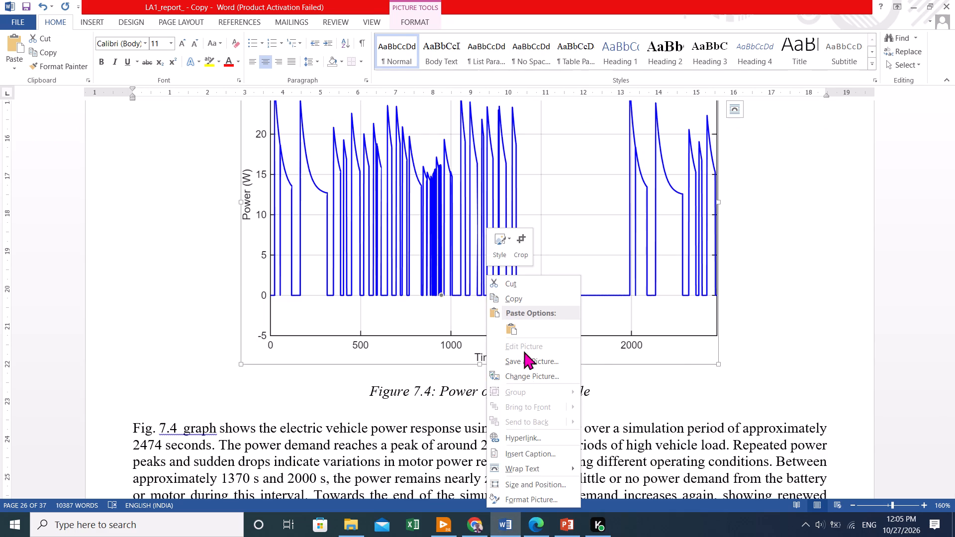
click(415, 194)
right_click(416, 194)
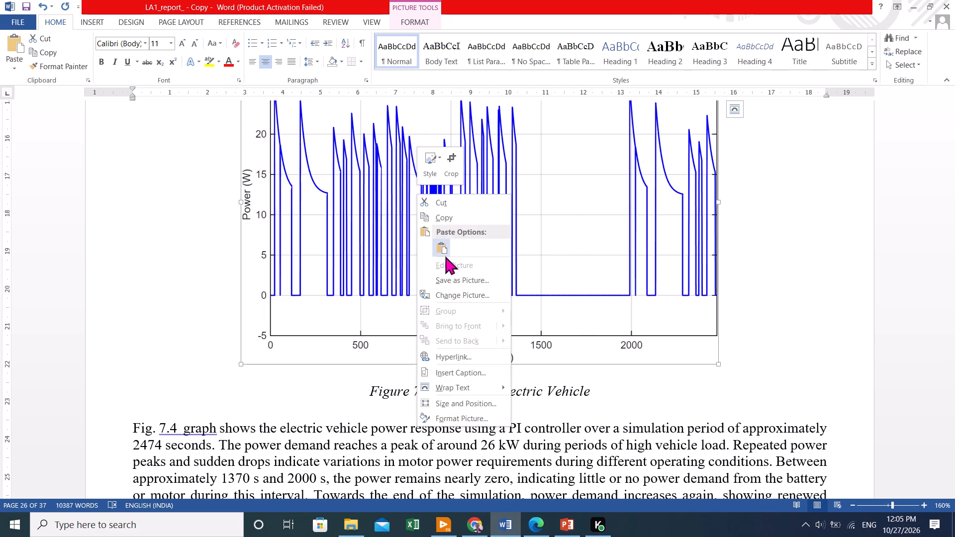
click(442, 218)
click(554, 523)
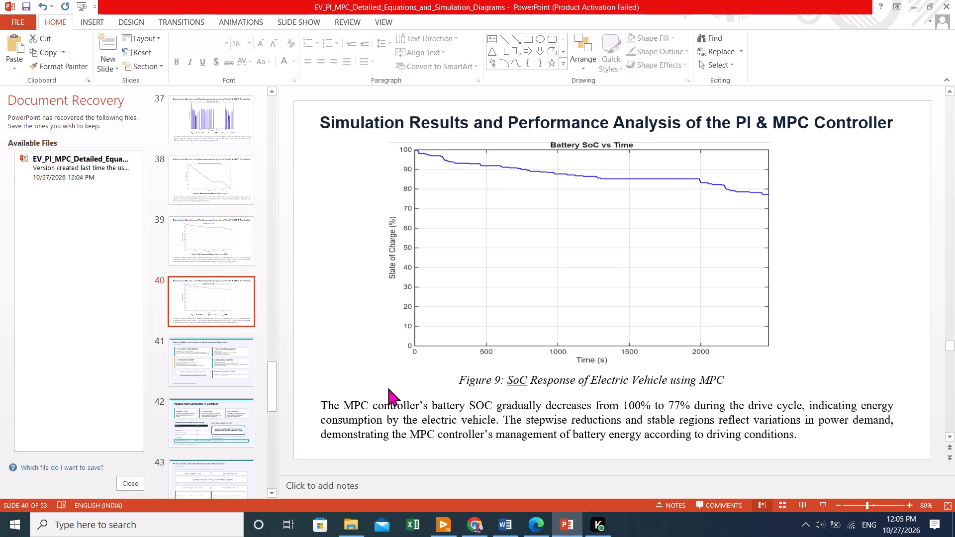
click(514, 296)
key(ctrl+v)
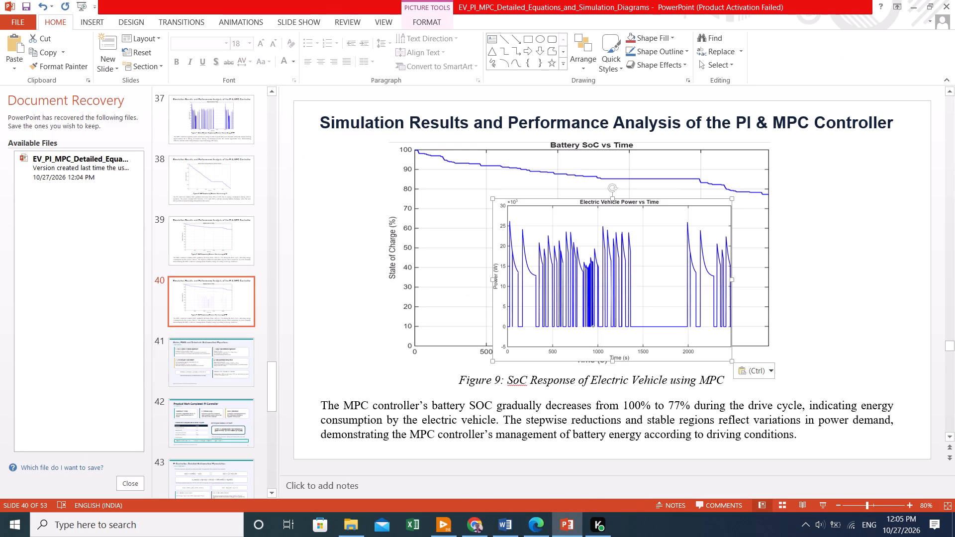
click(452, 235)
key(Delete)
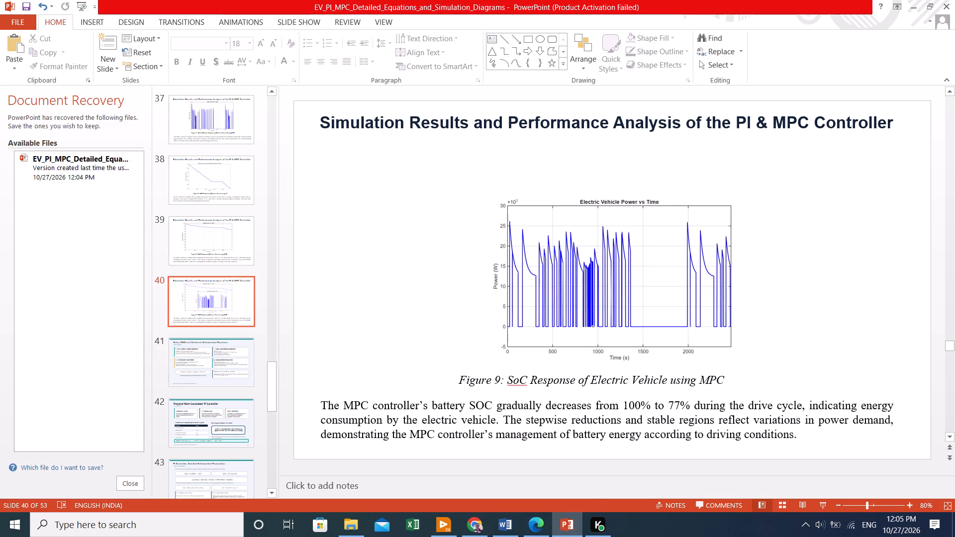
Enlarge the Electric Vehicle Power vs Time plot on slide 40 to fill the space between the title and the caption.
drag(533, 261, 485, 217)
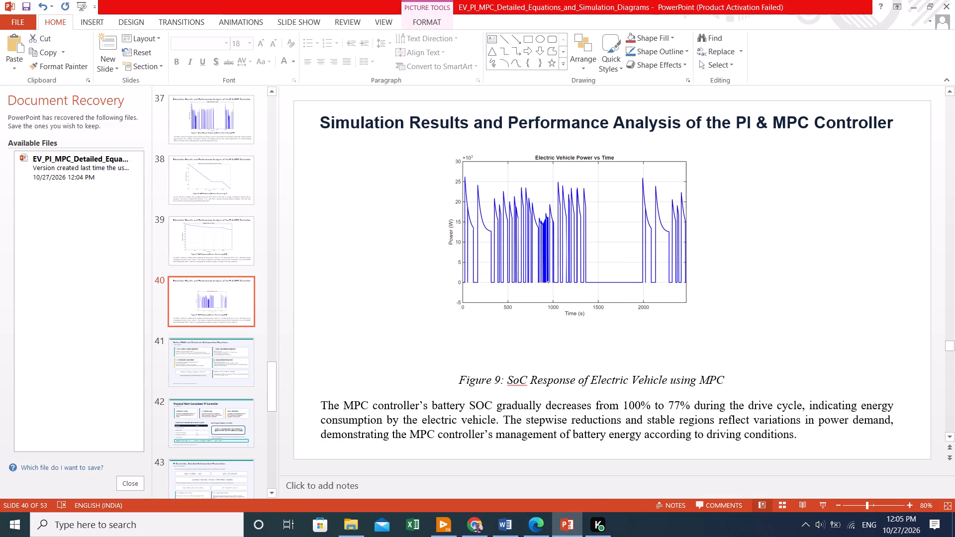
drag(485, 217, 530, 221)
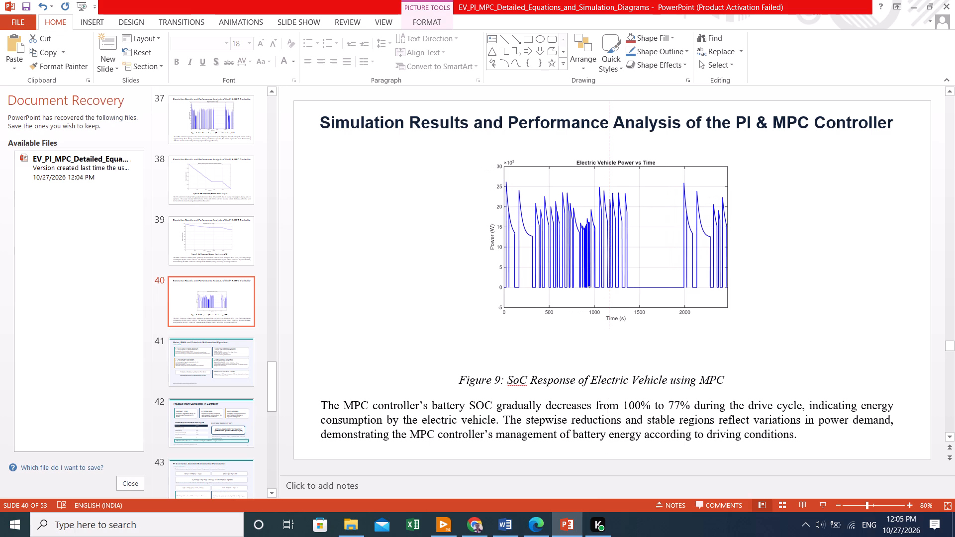
drag(530, 221, 525, 221)
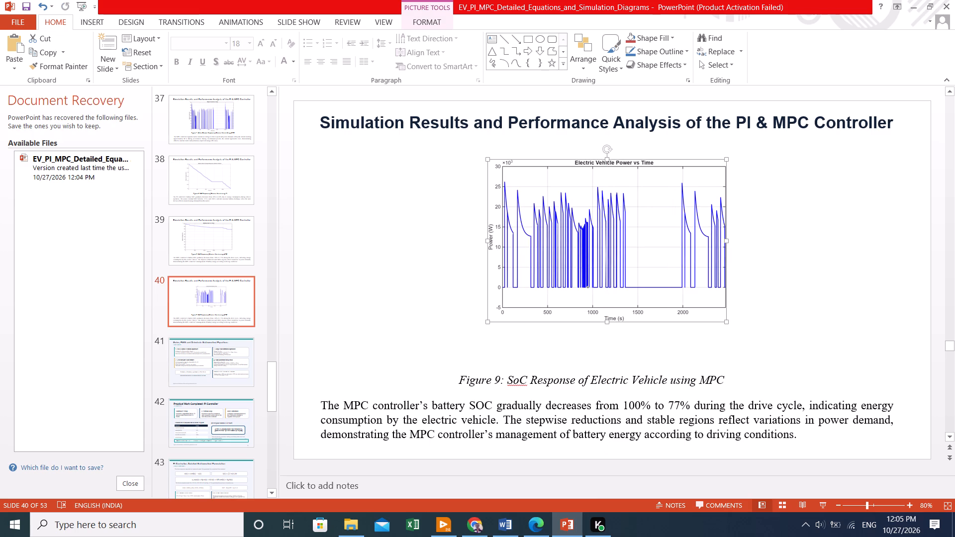
drag(728, 320, 793, 359)
drag(665, 272, 621, 258)
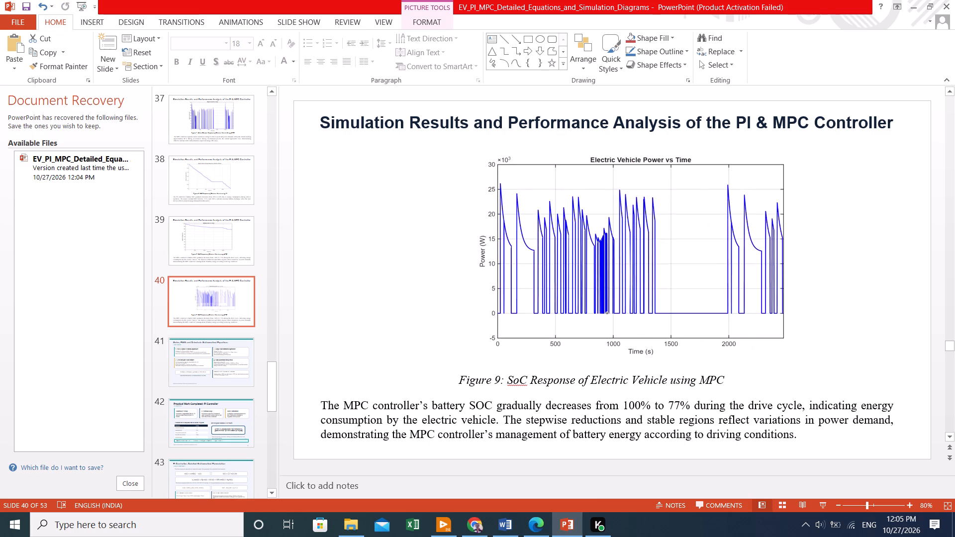
drag(621, 258, 586, 253)
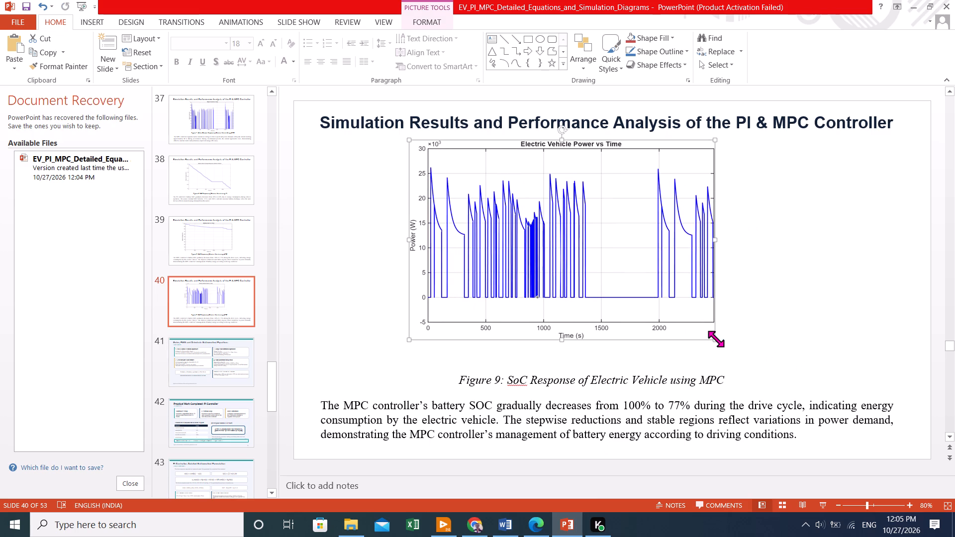
drag(716, 339, 808, 360)
drag(662, 297, 617, 295)
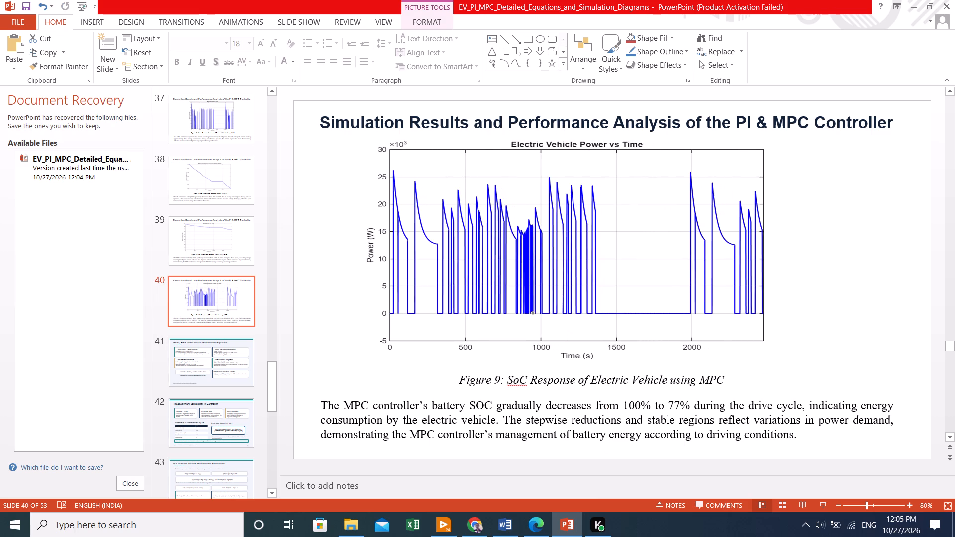
drag(617, 295, 615, 295)
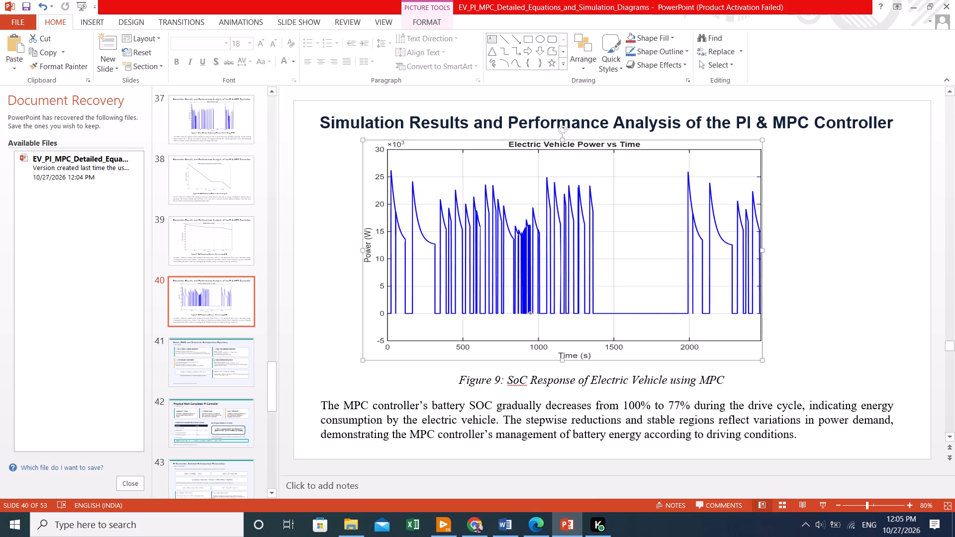
Replace slide 40's caption text after "Figure 9:" with "Power of Electric Vehicle" copied from the Word report's Figure 7.4 caption.
click(507, 523)
drag(442, 391, 568, 391)
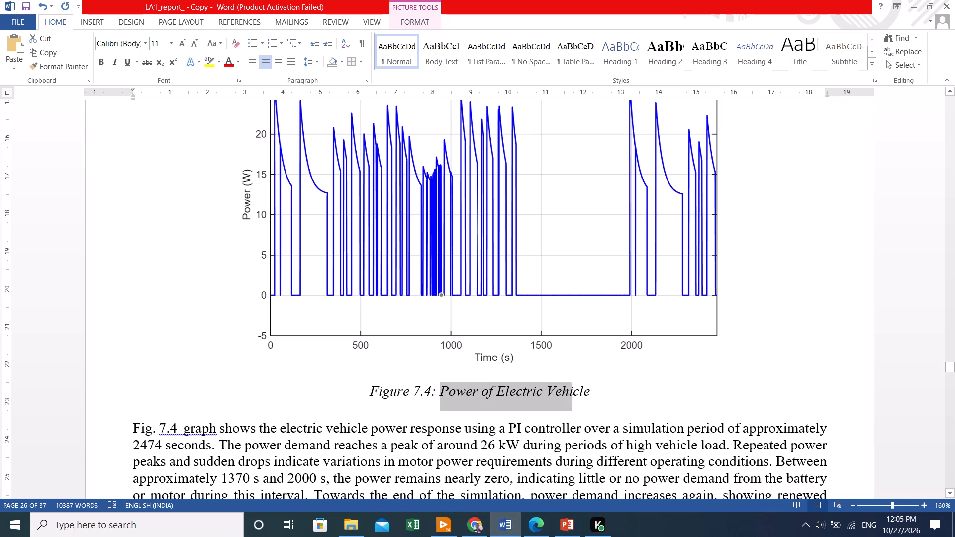
drag(568, 391, 582, 391)
key(ctrl+c)
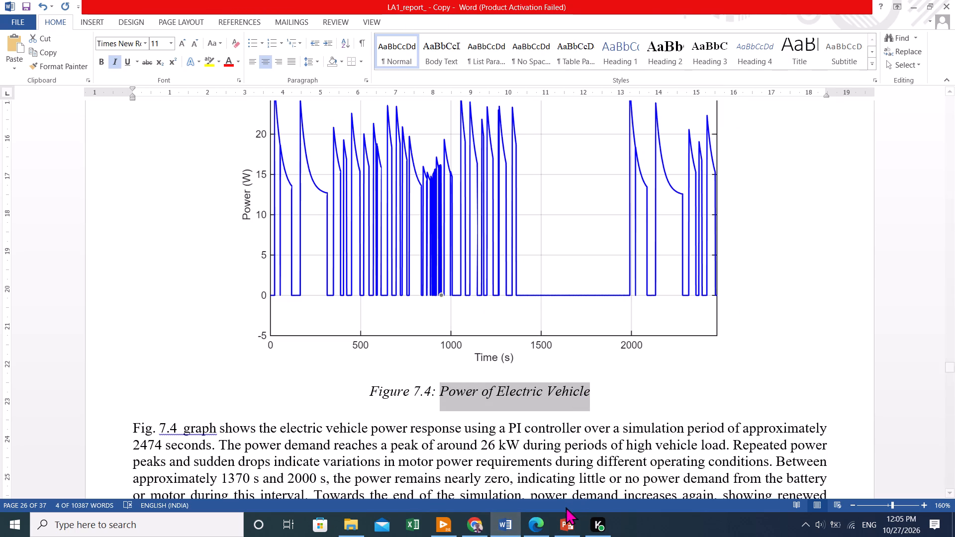
click(563, 518)
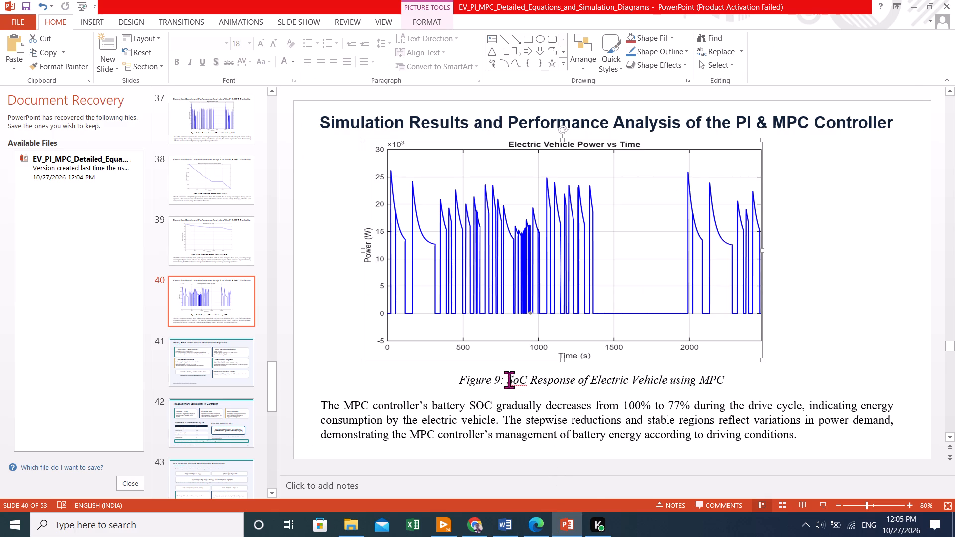
drag(508, 379, 738, 387)
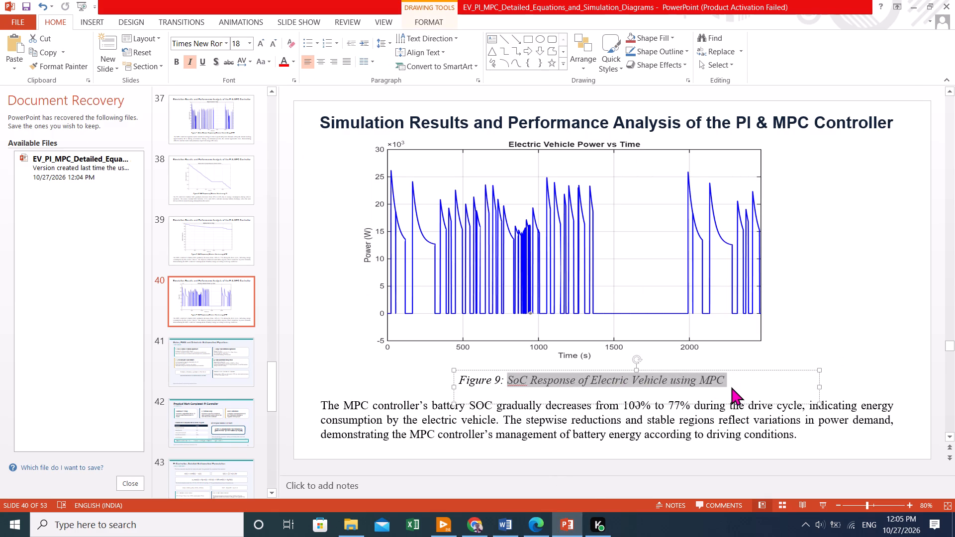
key(ctrl+v)
click(547, 413)
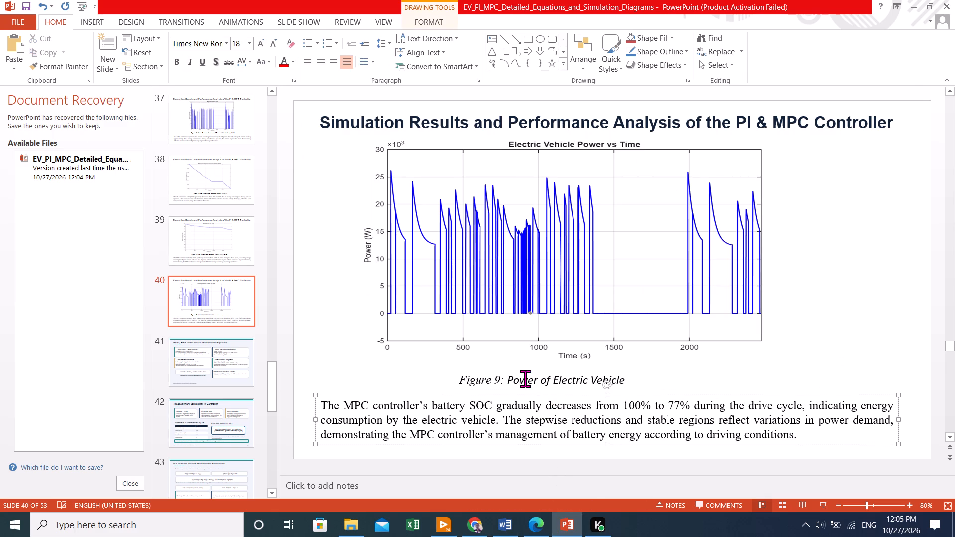
Copy the formatting of "Figure" in slide 40's caption onto "Power of Electric Vehicle" with Format Painter.
drag(478, 376, 485, 380)
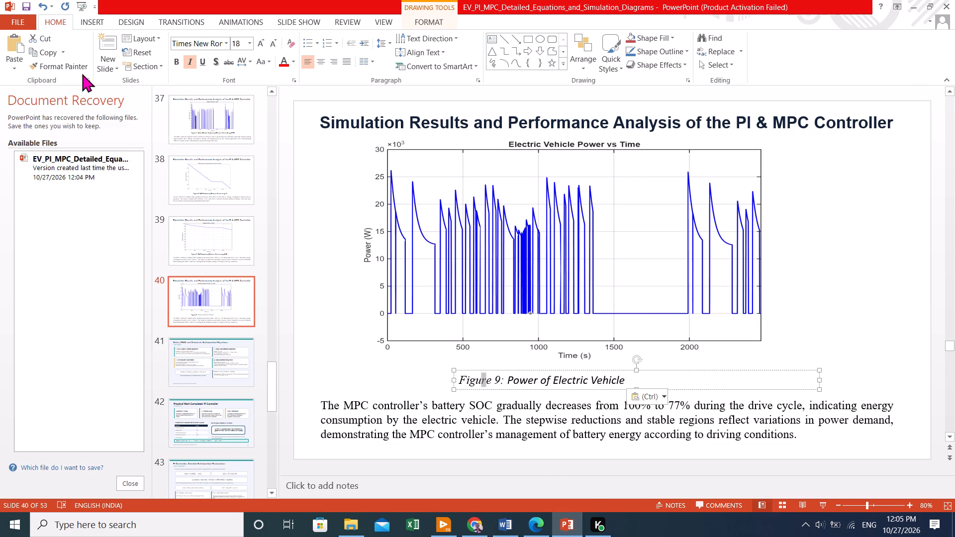
click(79, 69)
drag(629, 384, 609, 379)
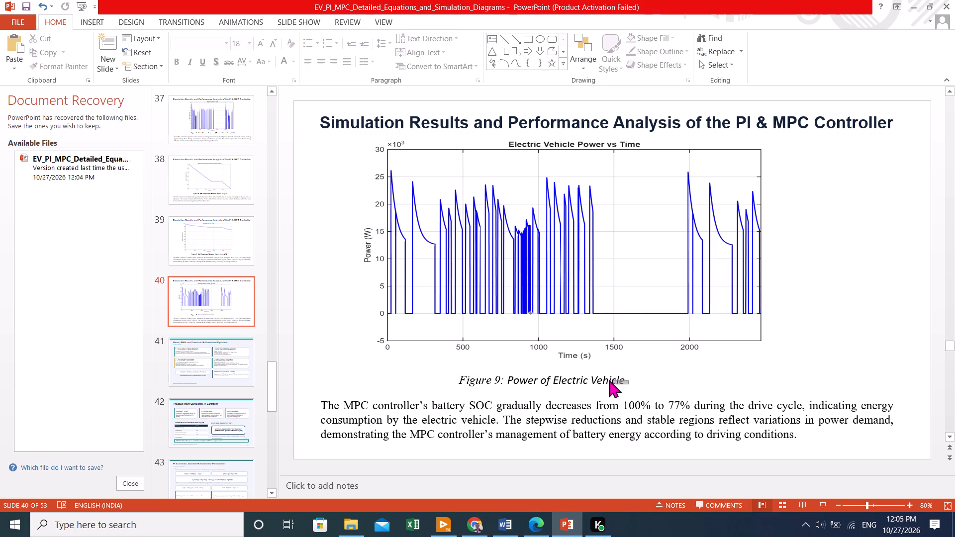
drag(609, 379, 602, 379)
click(567, 377)
drag(483, 383, 461, 378)
click(66, 70)
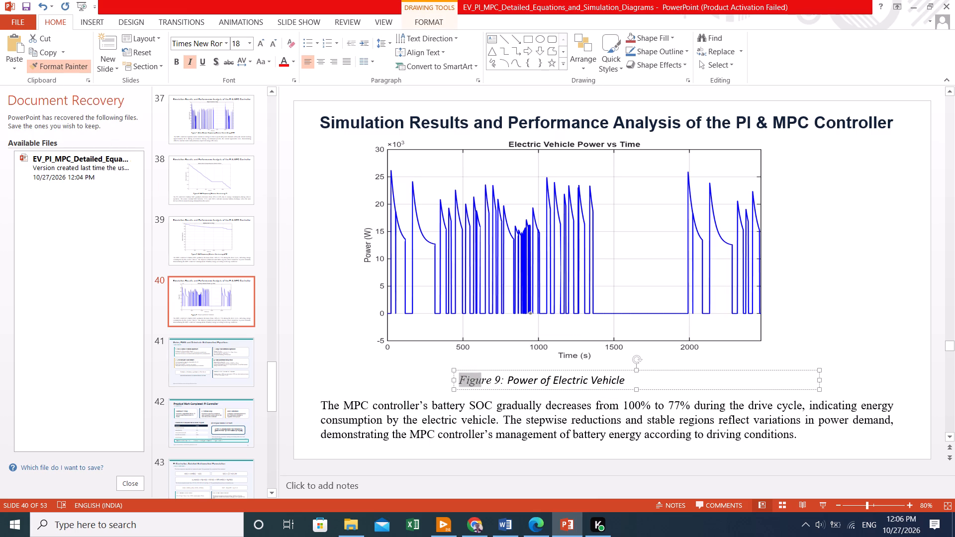
drag(510, 382, 625, 388)
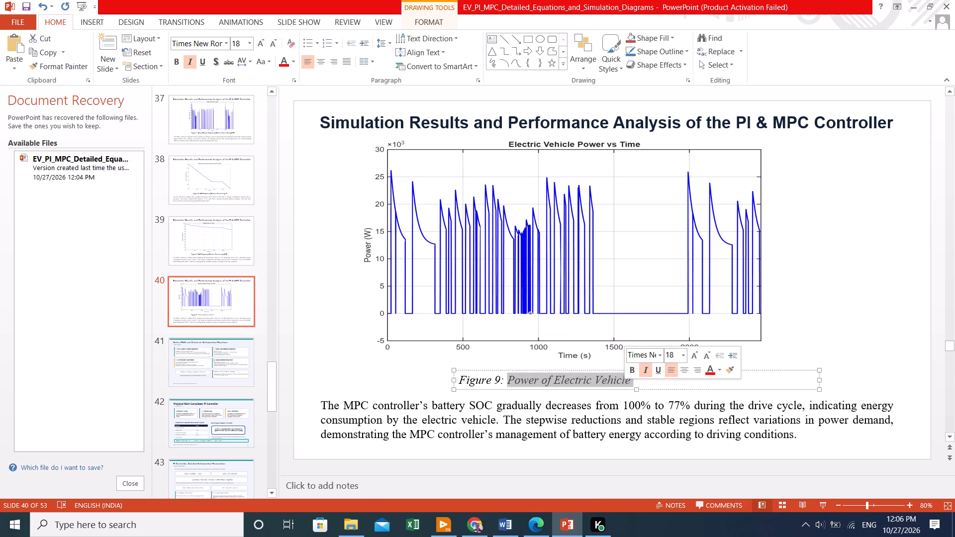
click(650, 390)
click(640, 378)
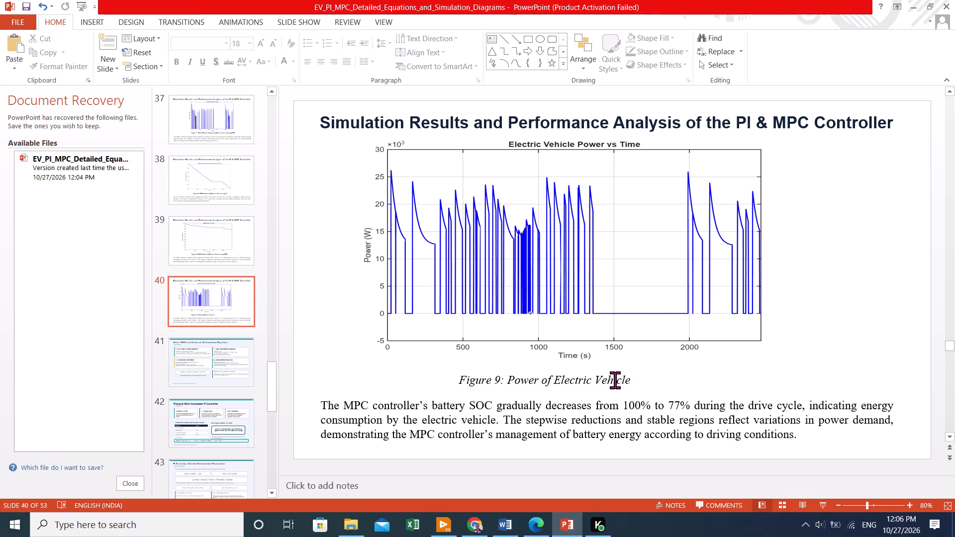
Append "Using PI" to the end of slide 40's caption and save the presentation.
click(614, 380)
click(629, 381)
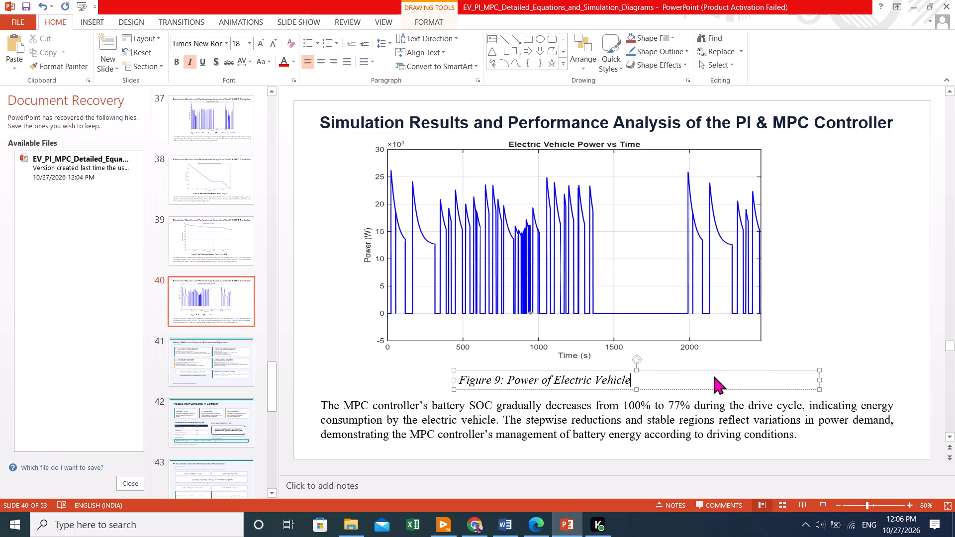
key(space)
text(Using PI)
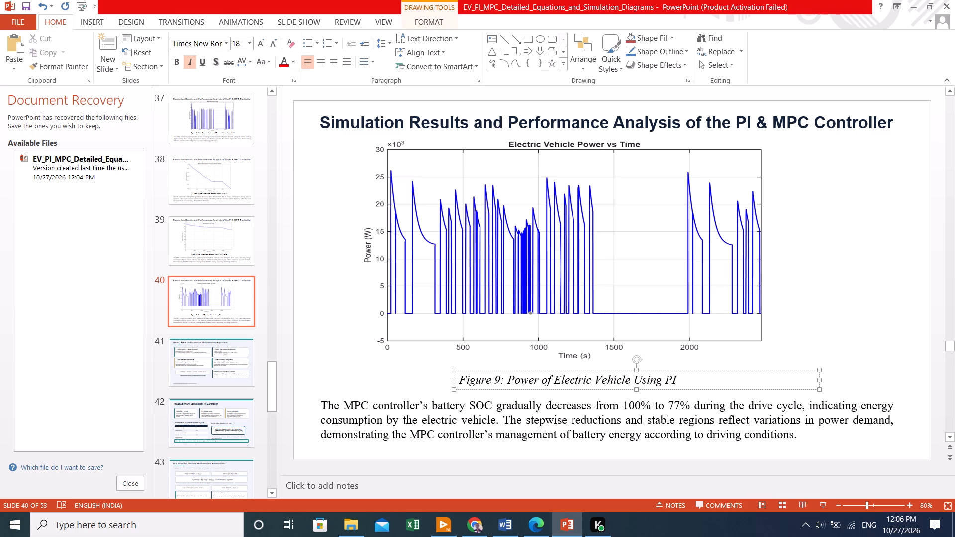
click(22, 2)
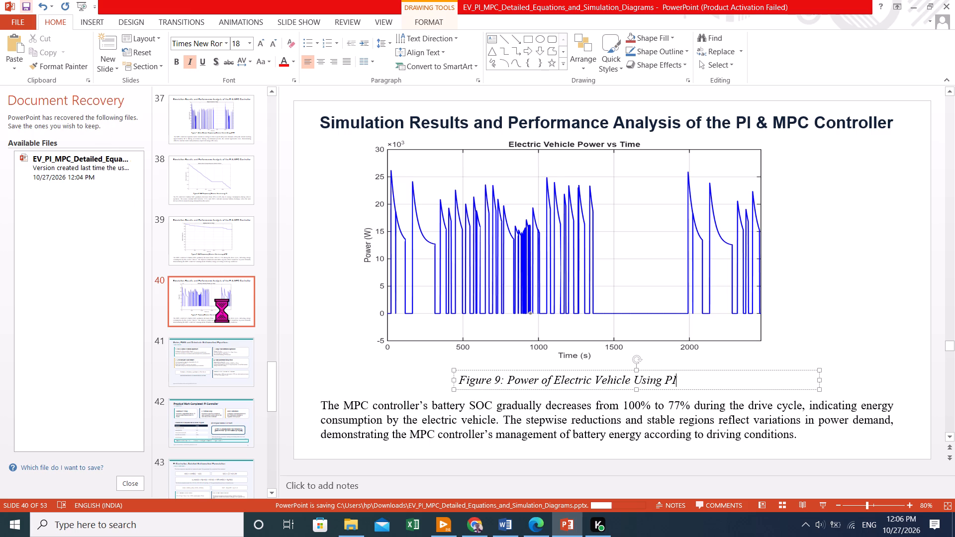
Check the figure numbering on slides 38 and 39, renumber slide 40's caption as Figure 10, and save.
click(206, 242)
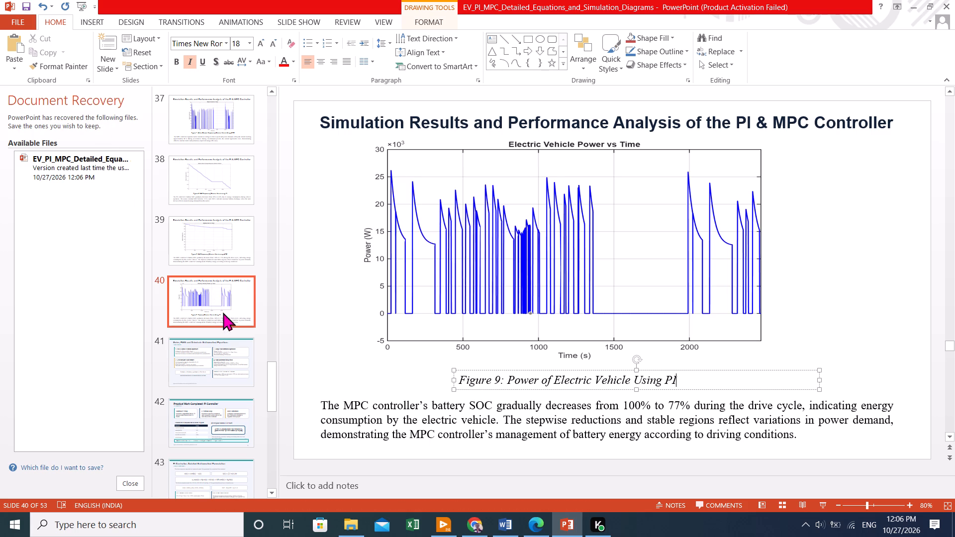
click(206, 167)
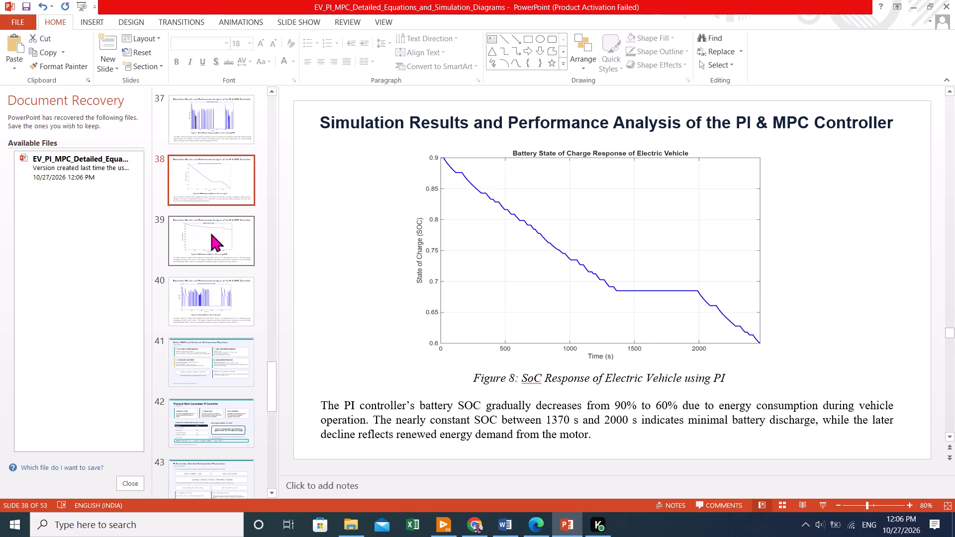
click(211, 235)
click(220, 305)
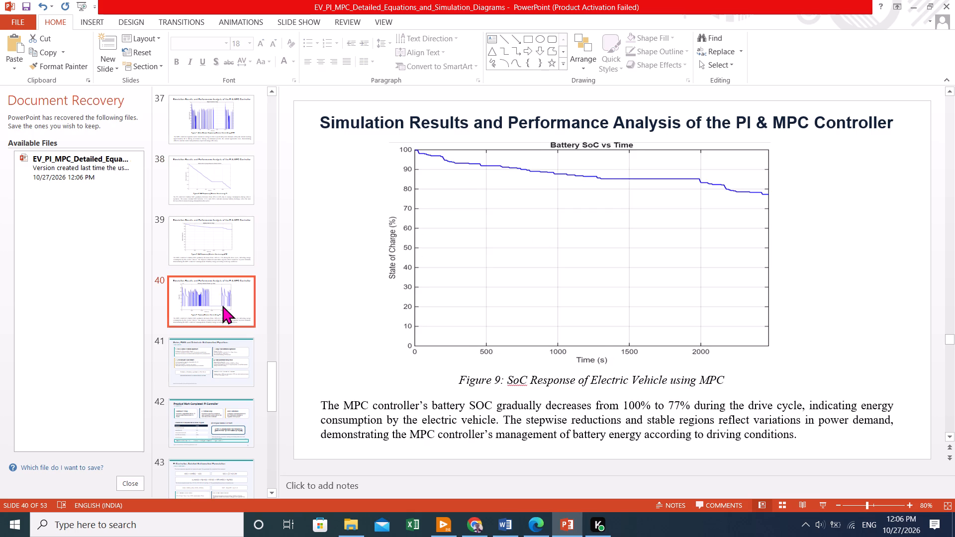
click(498, 379)
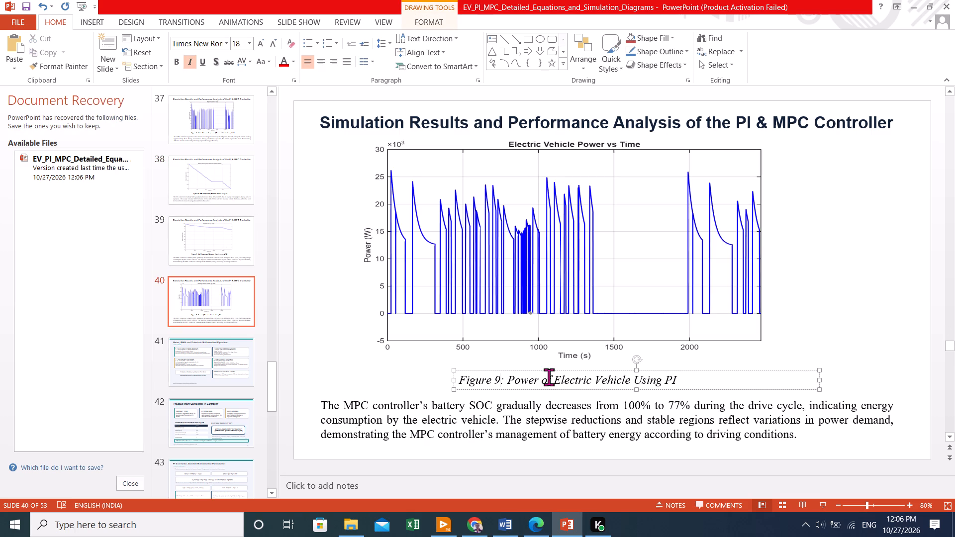
key(BackSpace)
text(10)
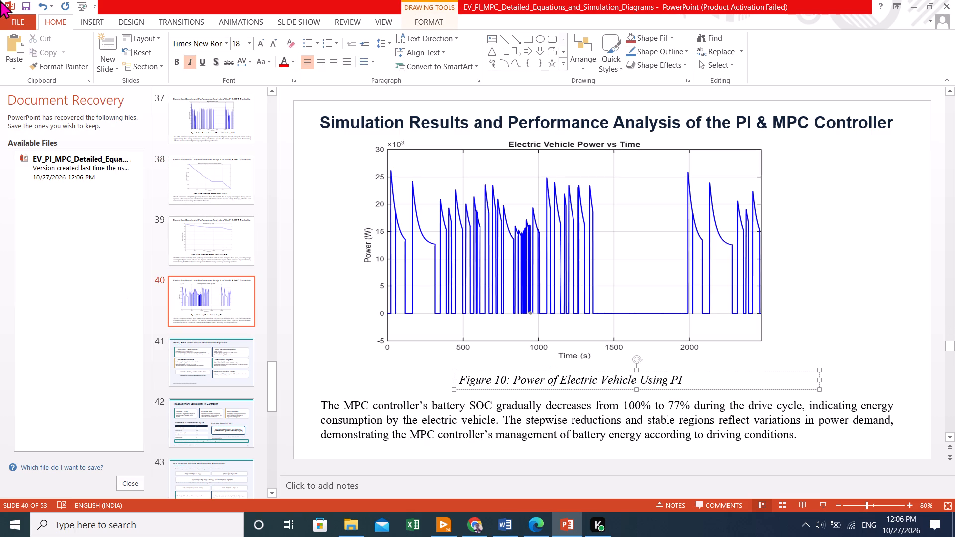
click(30, 9)
In the Word report, copy the full explanation paragraph below Figure 7.4, Power of Electric Vehicle.
click(480, 531)
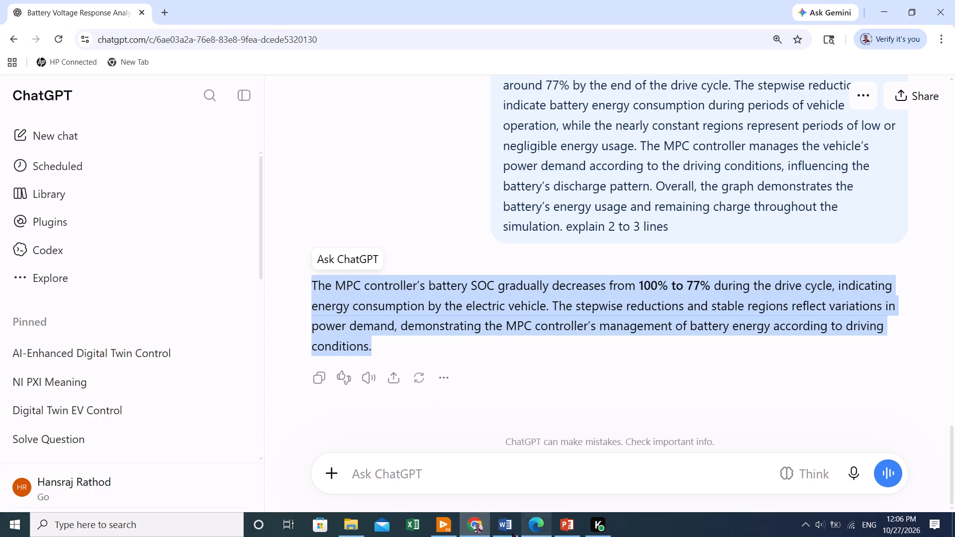
click(507, 533)
scroll(413, 387, down, 1)
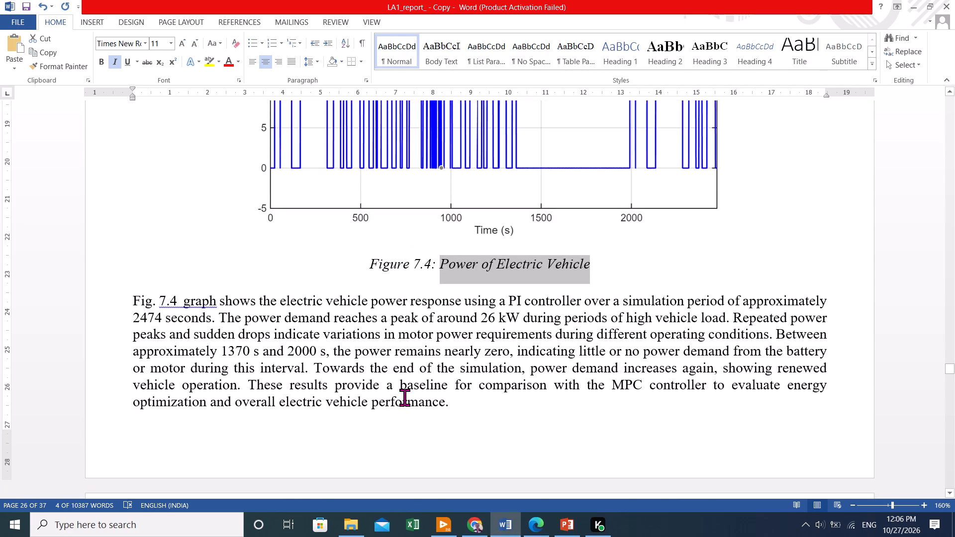
scroll(404, 397, down, 1)
scroll(398, 399, up, 1)
drag(450, 406, 228, 311)
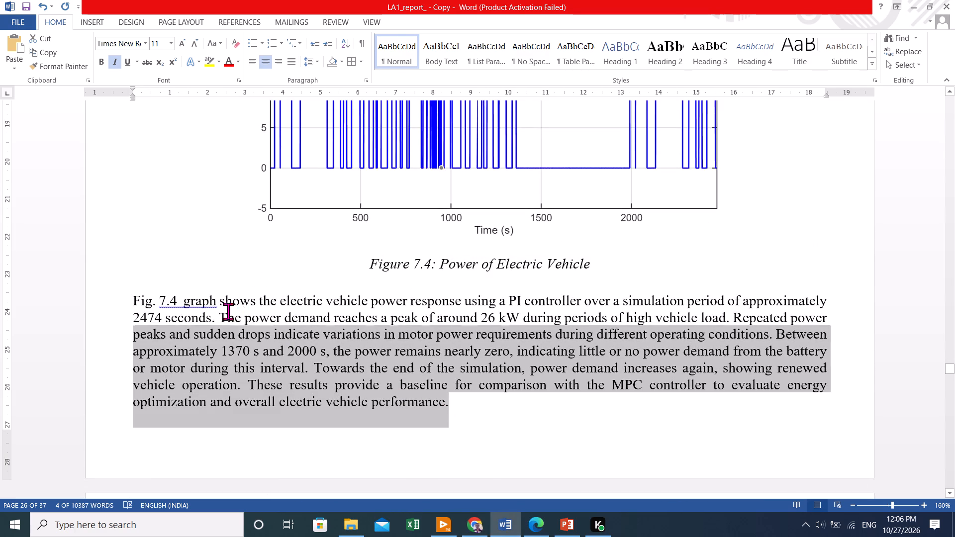
drag(228, 311, 138, 300)
key(ctrl+c)
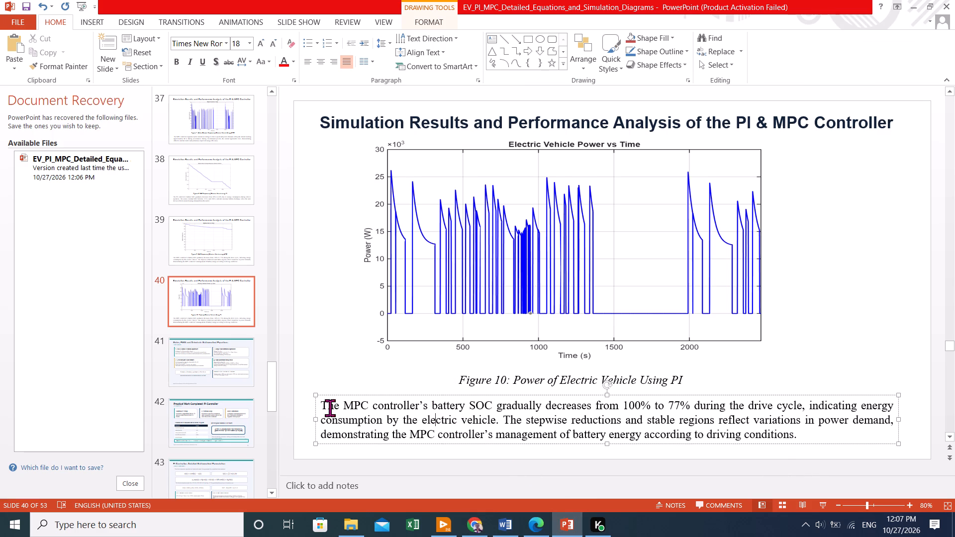
drag(322, 405, 821, 431)
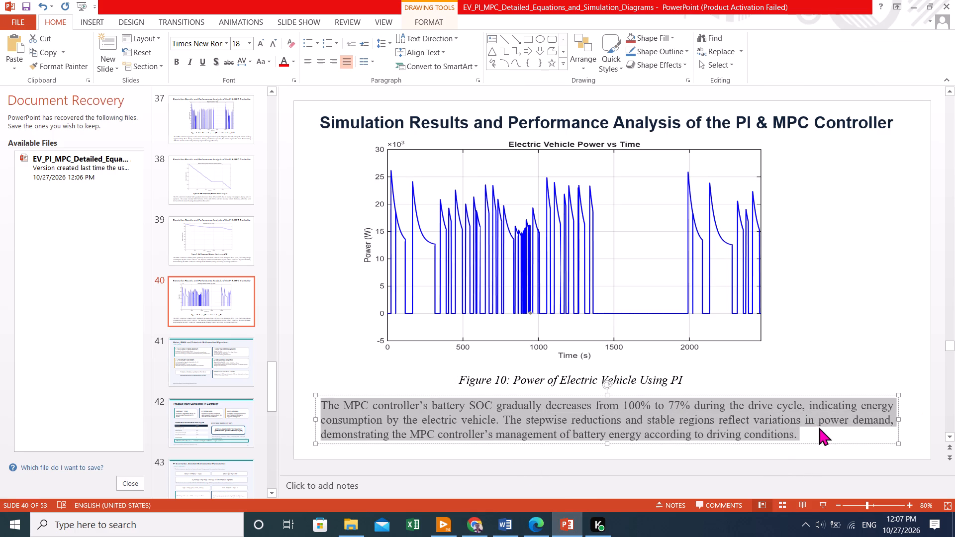
key(ctrl+v)
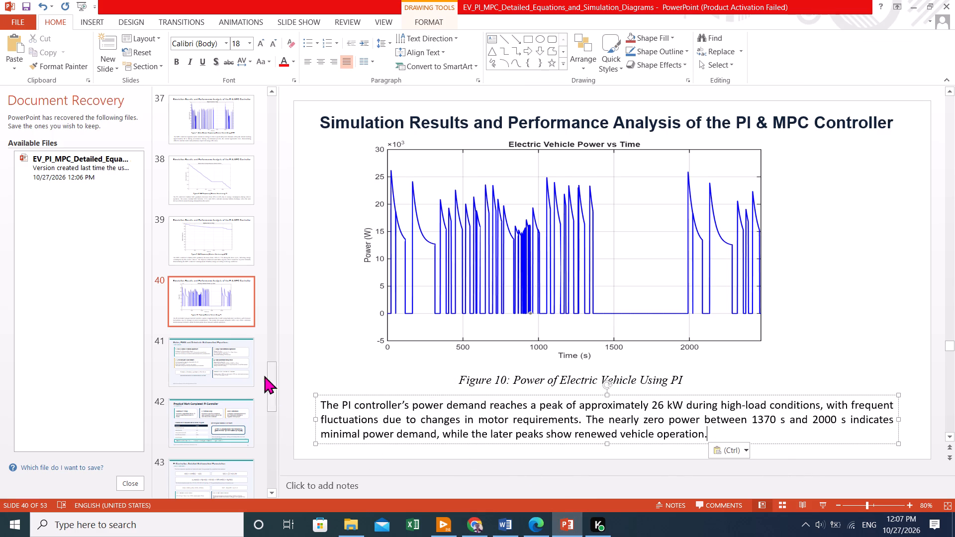
Apply the text formatting of slide 39's explanation to slide 40's whole explanation with Format Painter, and save the presentation.
click(214, 250)
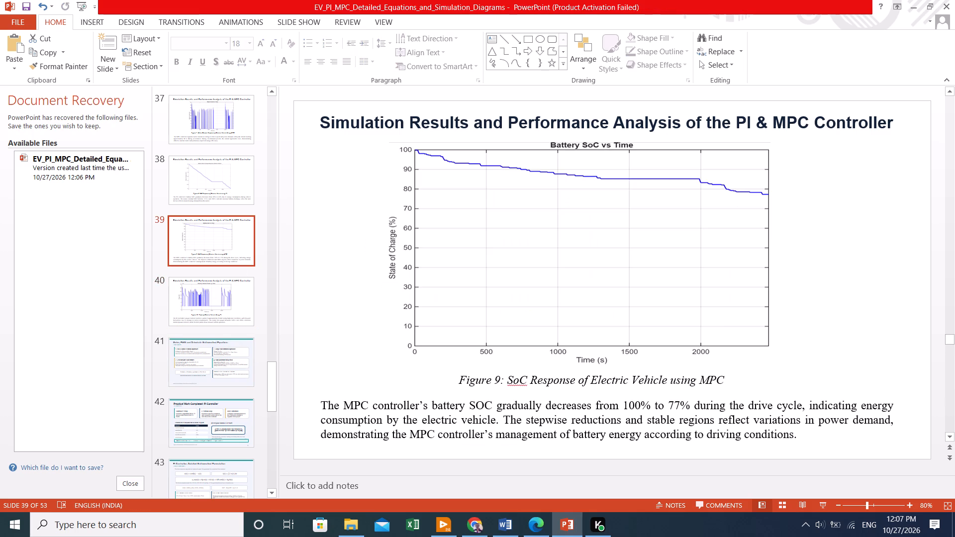
drag(476, 406, 495, 407)
click(61, 63)
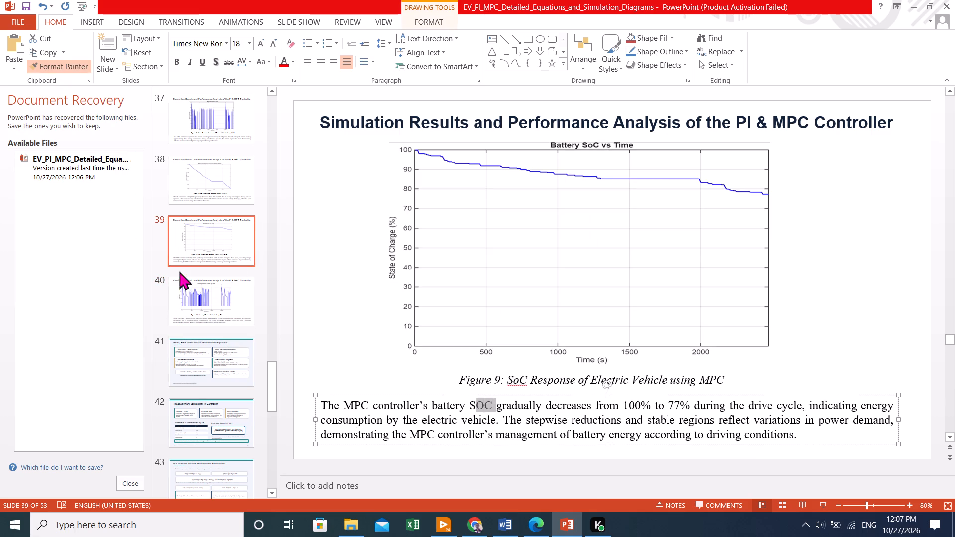
click(220, 300)
drag(322, 406, 765, 429)
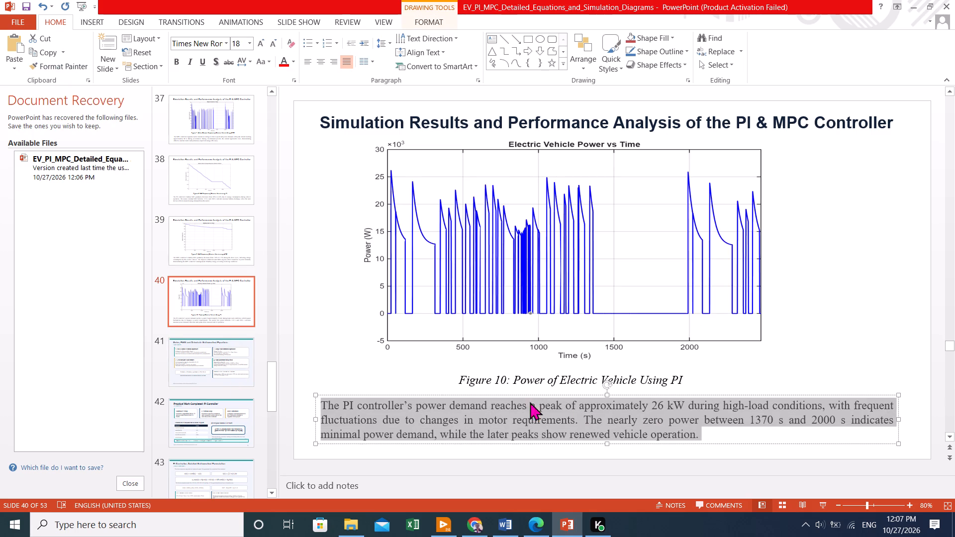
click(23, 8)
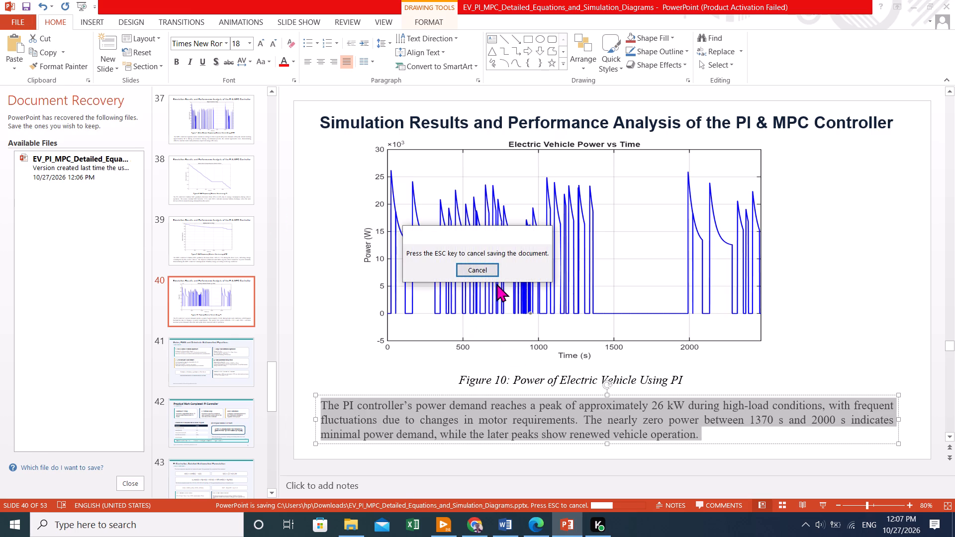
Fine-tune the power plot's placement on slide 40, move the explanation text box slightly up toward the Figure 10 caption, and save.
click(570, 290)
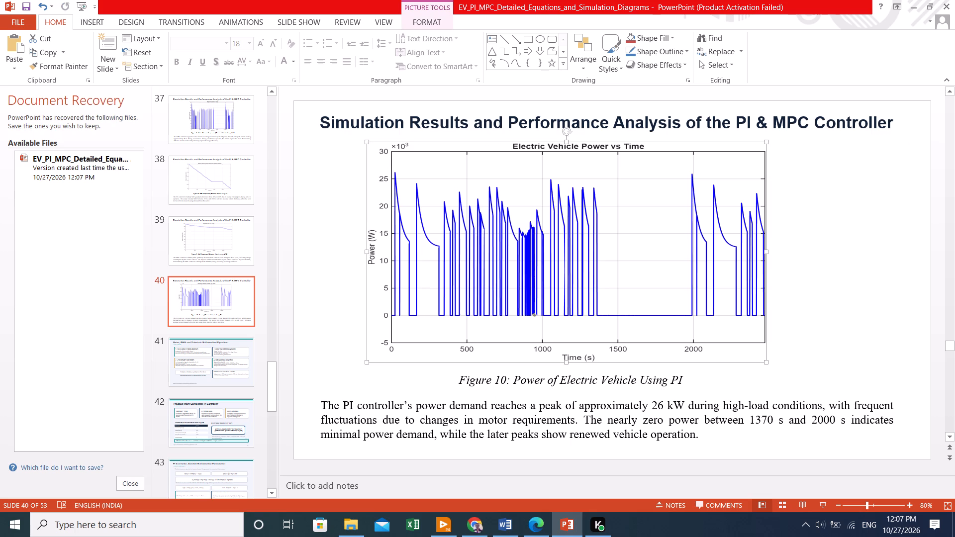
click(486, 421)
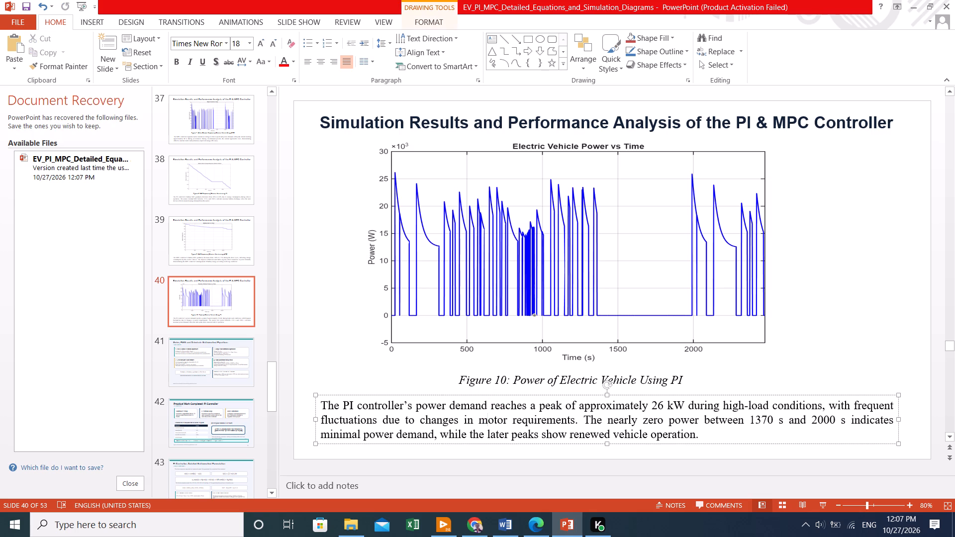
click(497, 397)
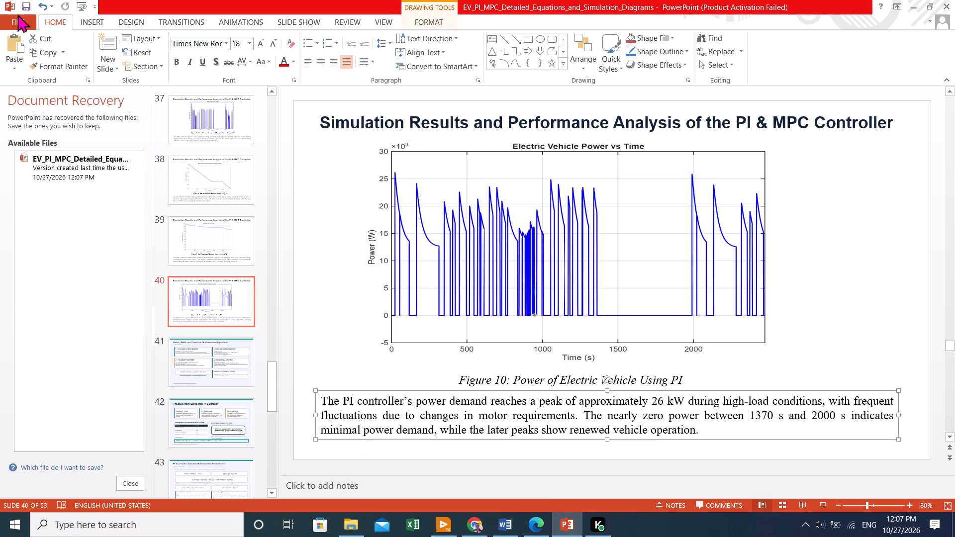
click(26, 8)
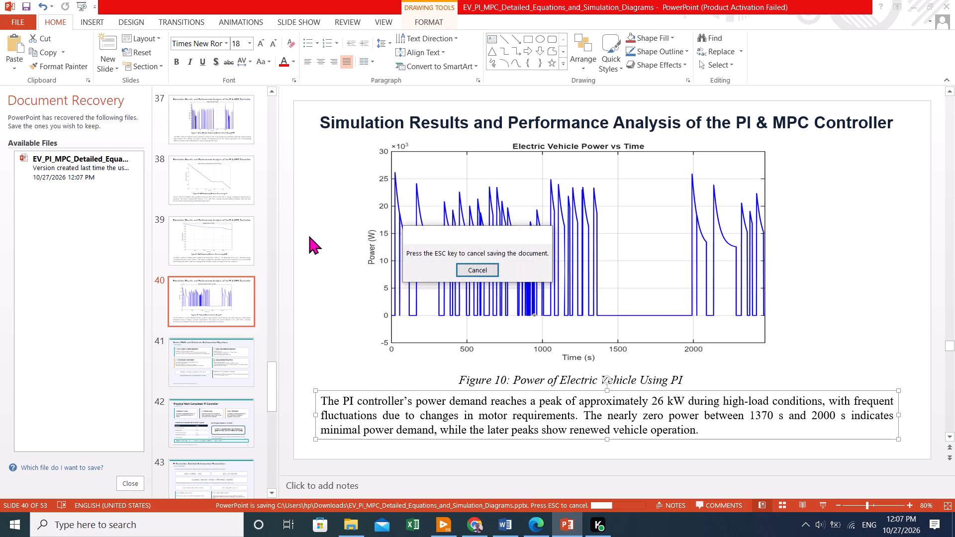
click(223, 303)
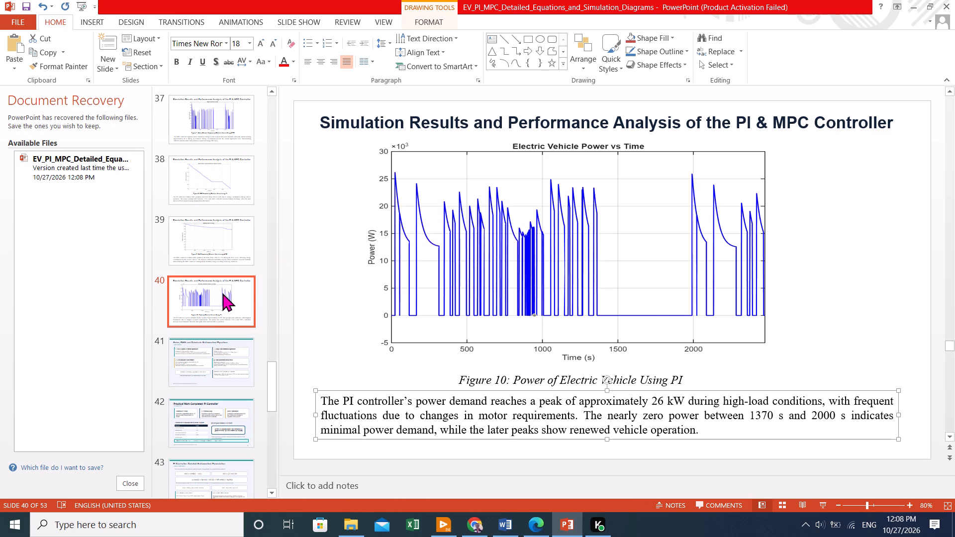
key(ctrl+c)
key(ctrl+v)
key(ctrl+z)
Duplicate slide 40, the PI electric vehicle power slide, directly after itself and open the copy, slide 41.
click(220, 303)
click(225, 234)
click(230, 287)
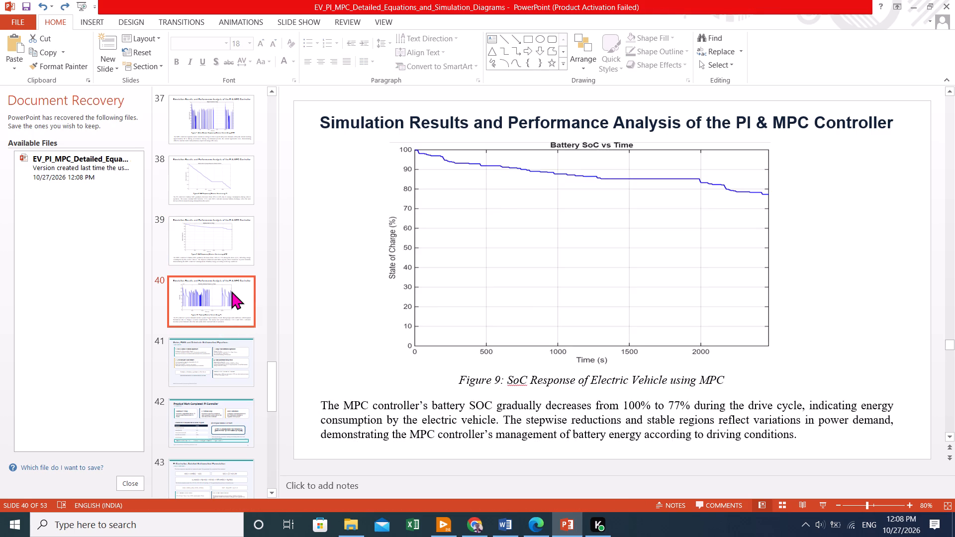
key(ctrl+c)
key(ctrl+v)
click(218, 351)
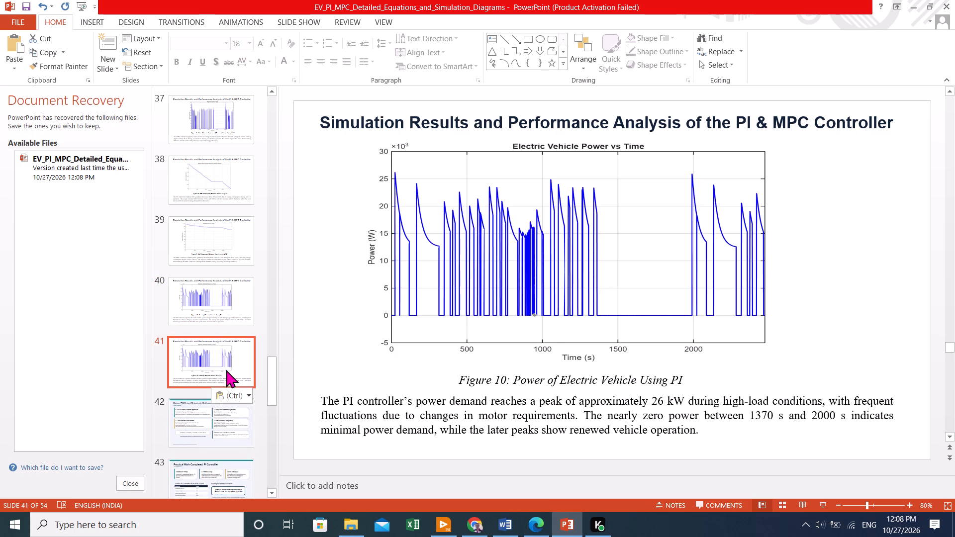
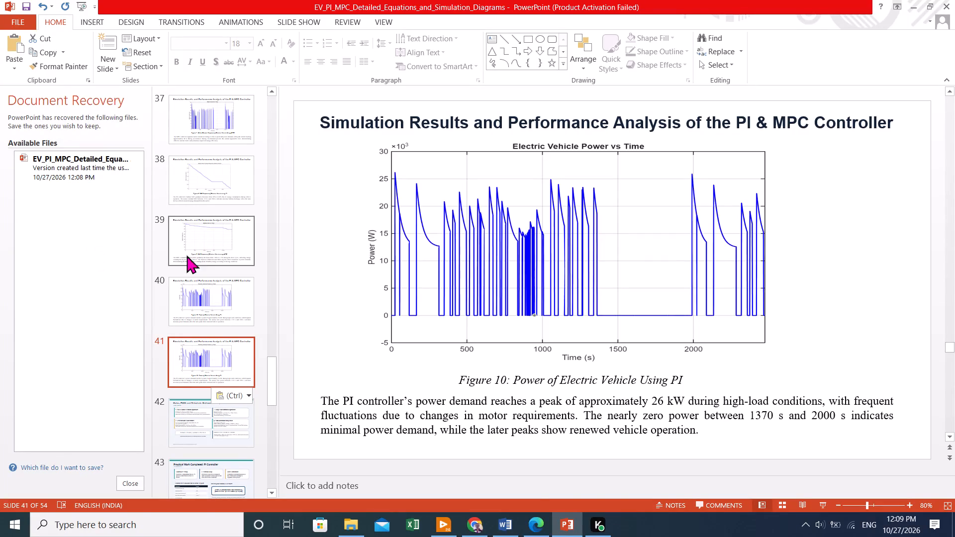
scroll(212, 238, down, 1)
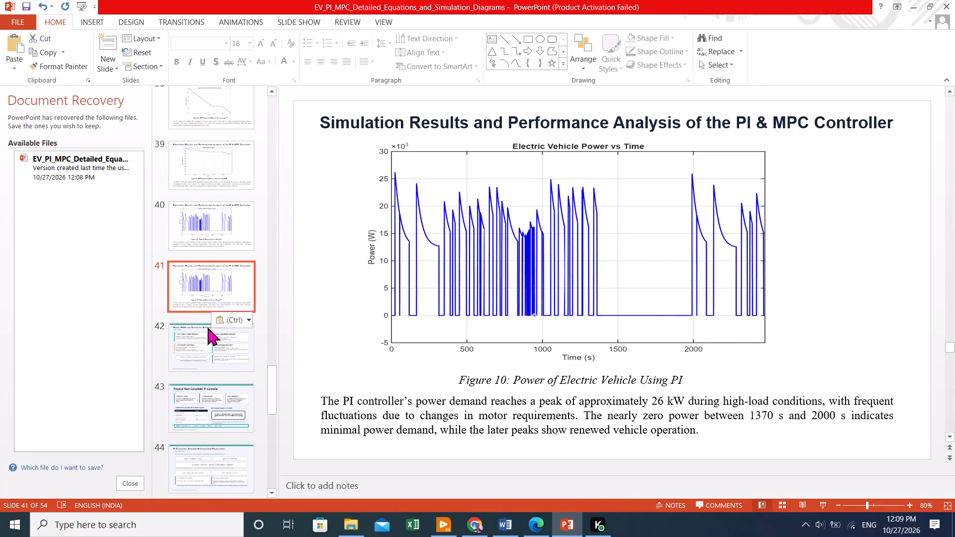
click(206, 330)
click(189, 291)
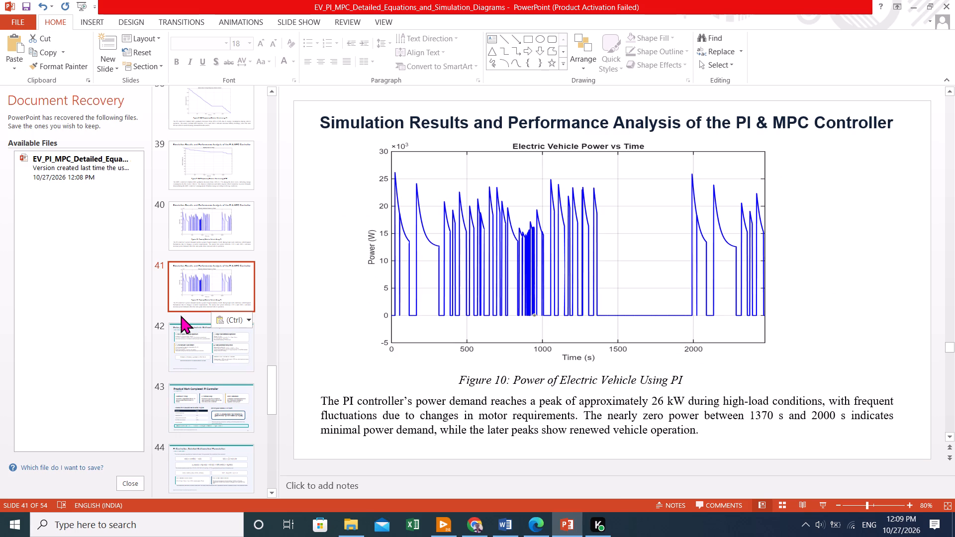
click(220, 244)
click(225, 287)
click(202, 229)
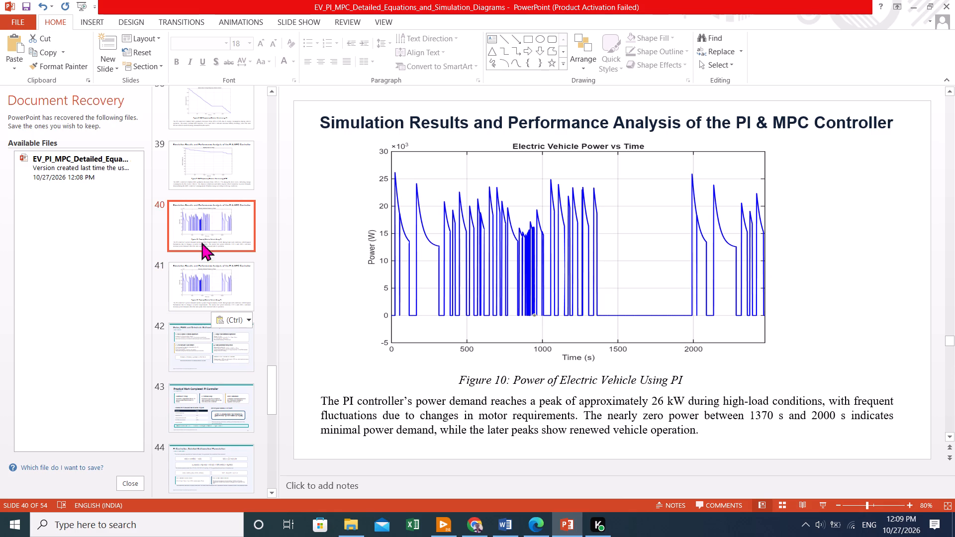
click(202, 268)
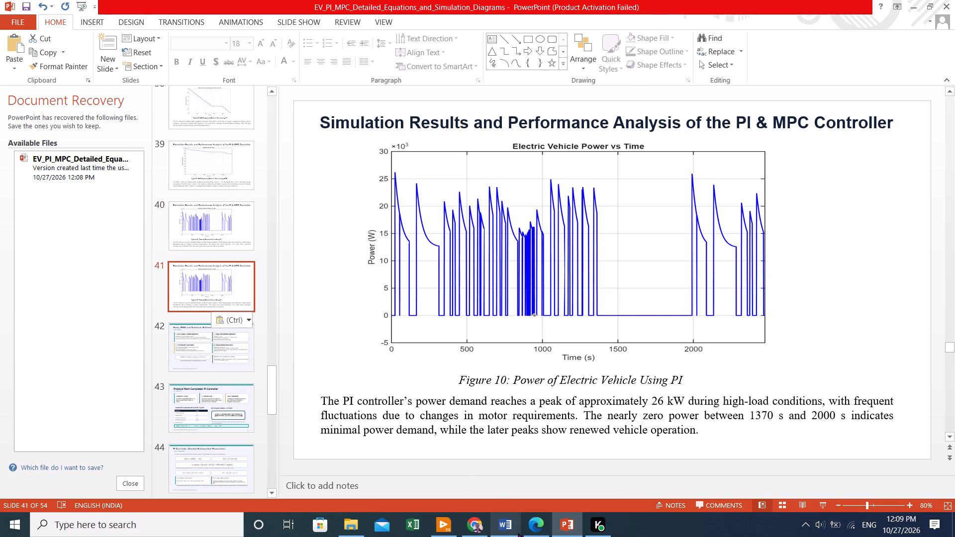
Switch to the Word report and look through everything after the Fig. 7.8 explanation, from the remaining MPC result figures to the references.
click(518, 533)
scroll(475, 345, down, 20)
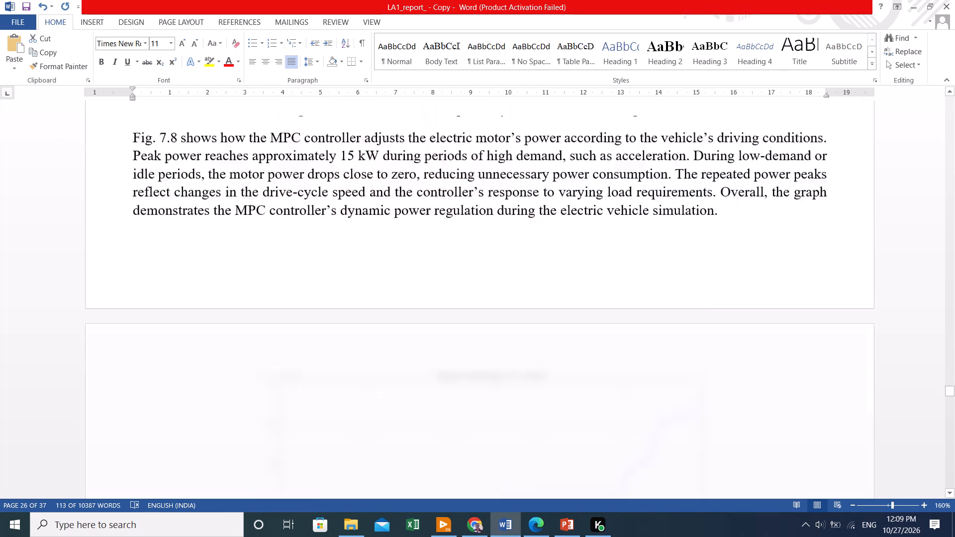
scroll(471, 365, down, 19)
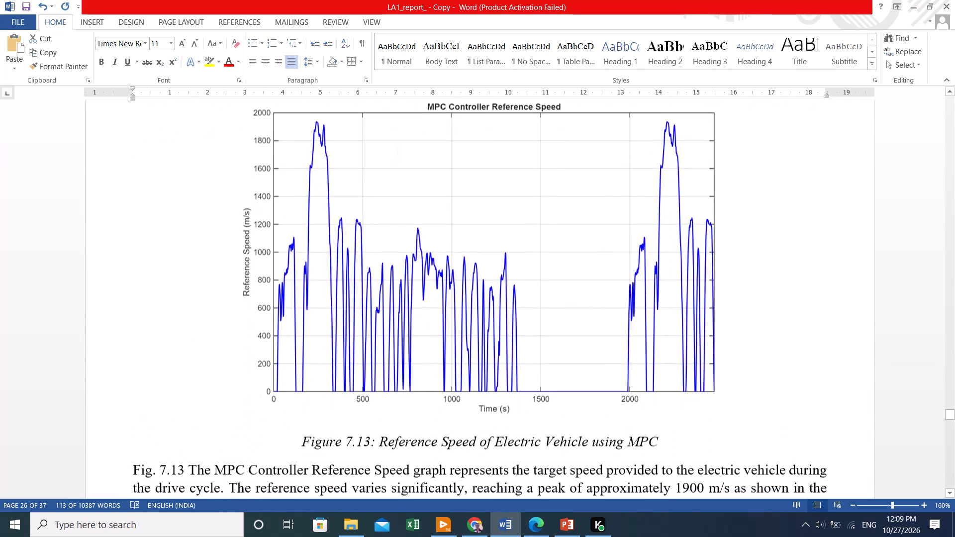
scroll(470, 365, down, 1)
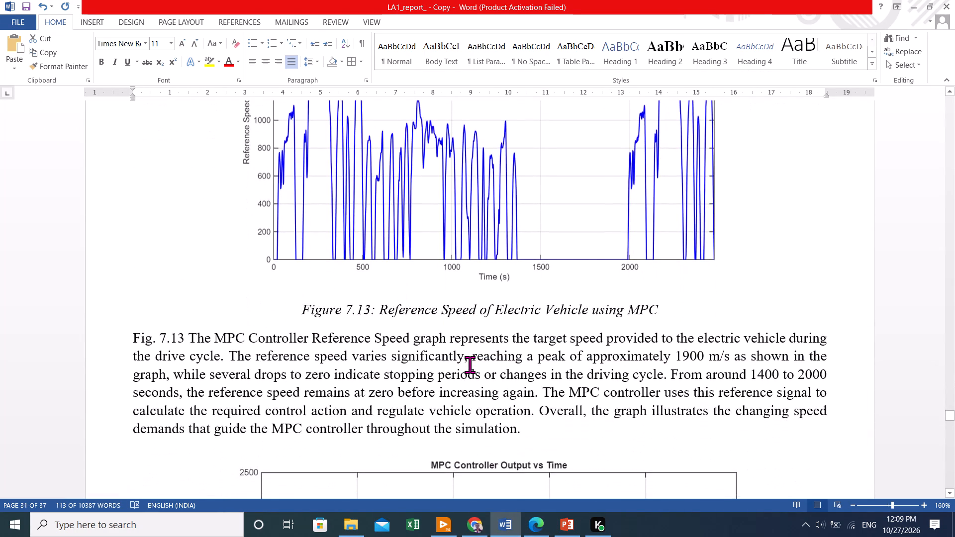
scroll(470, 364, down, 6)
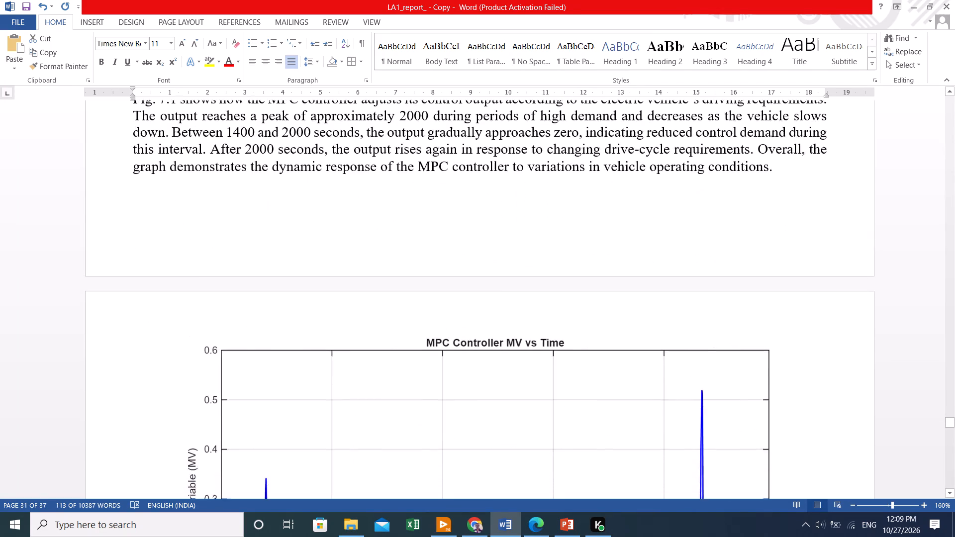
scroll(470, 364, down, 5)
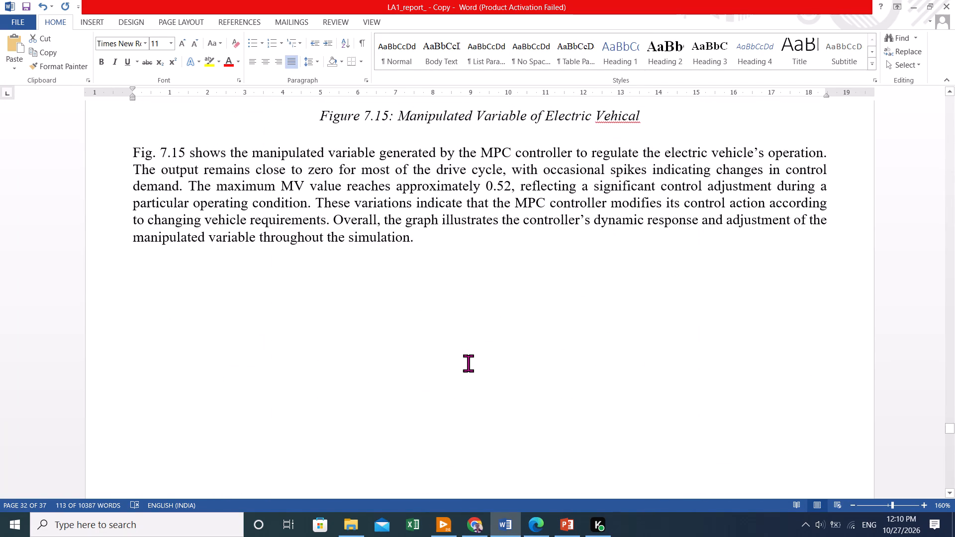
scroll(468, 363, down, 9)
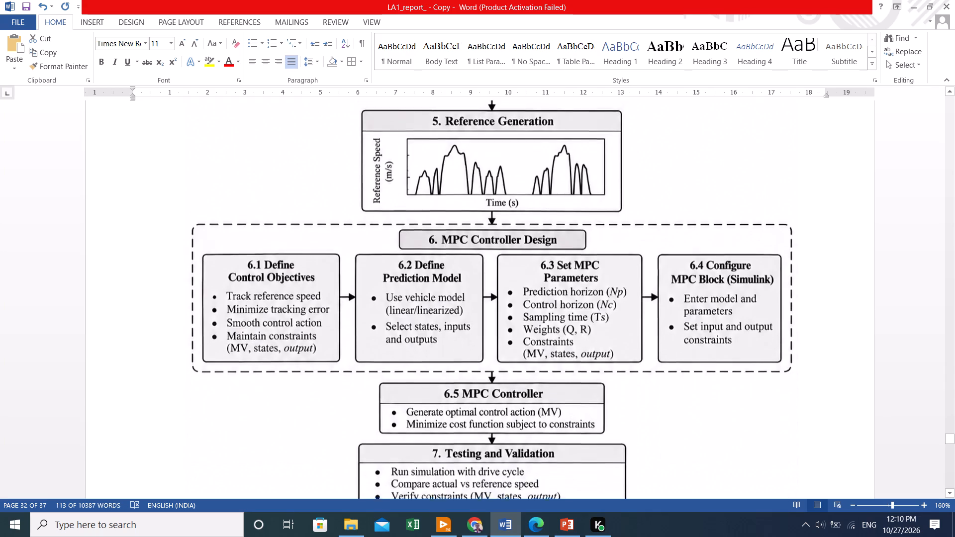
scroll(468, 363, down, 3)
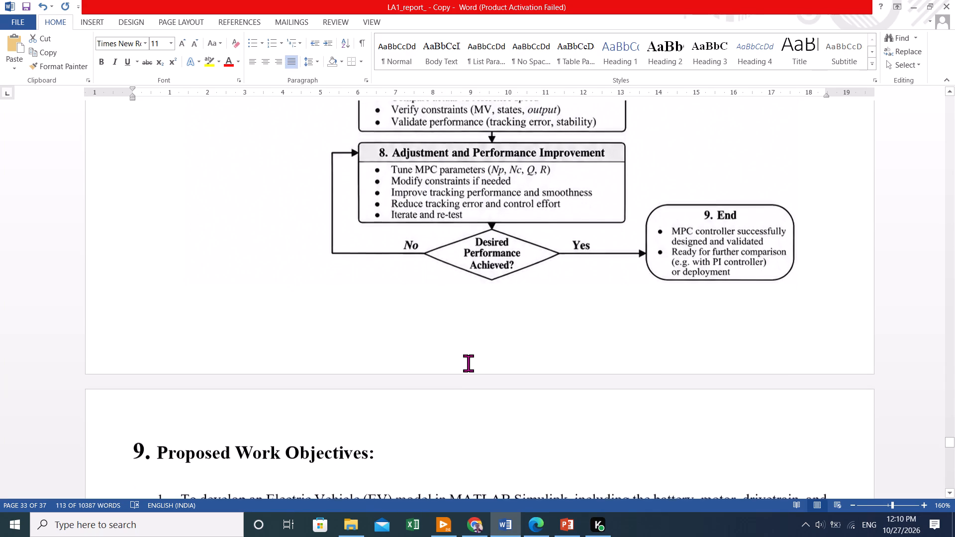
scroll(468, 363, down, 5)
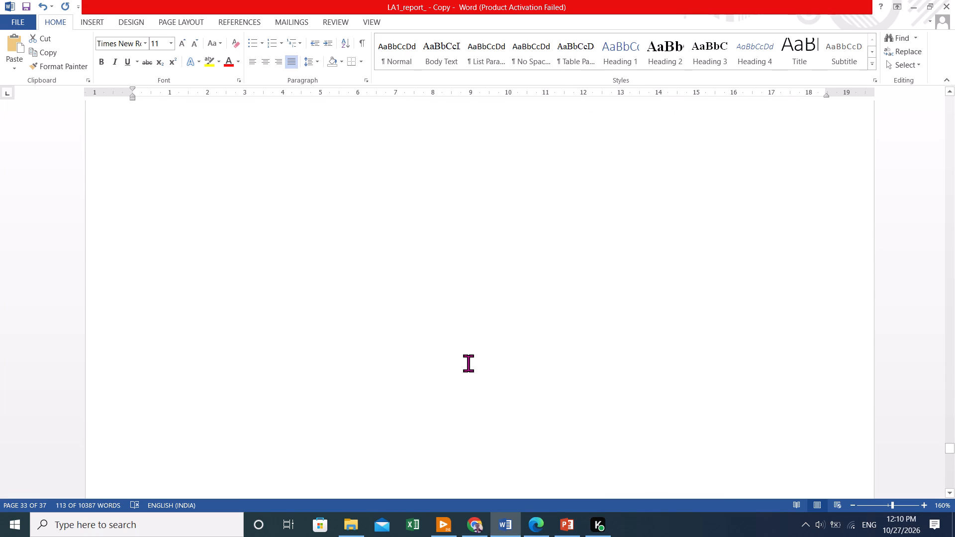
scroll(468, 363, up, 4)
scroll(468, 363, down, 13)
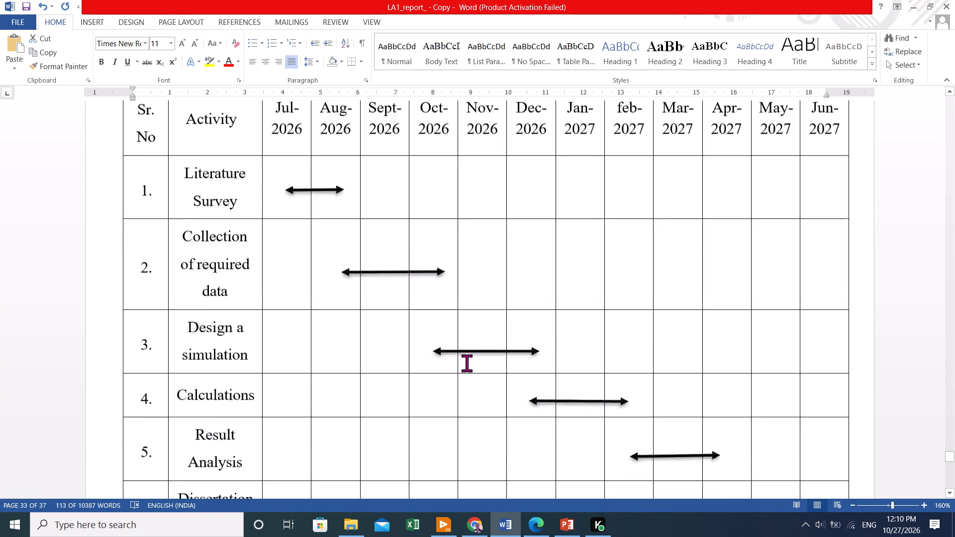
scroll(467, 363, down, 10)
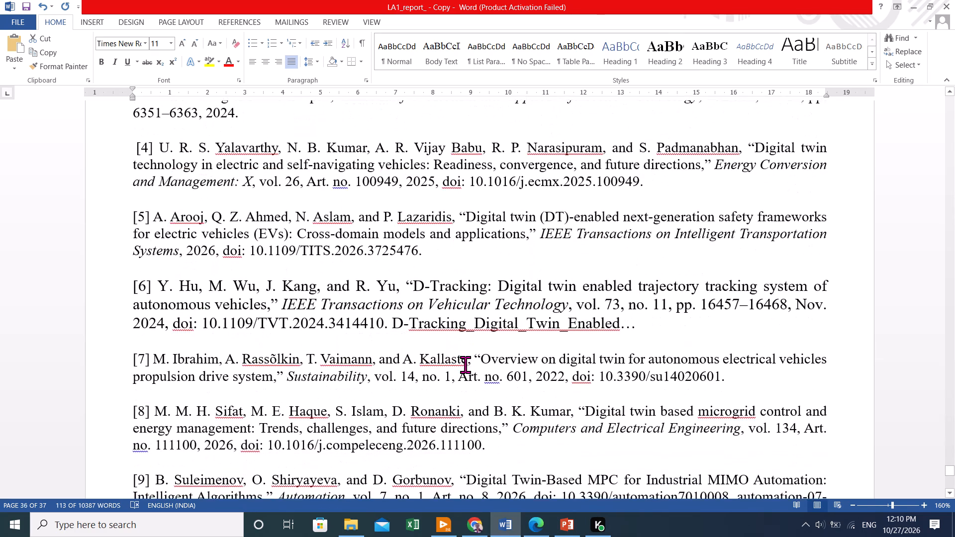
scroll(465, 364, down, 2)
Go back through the report's MPC result figures, from the manipulated variable plot to the motor energy plot in Figure 7.9.
scroll(465, 364, up, 6)
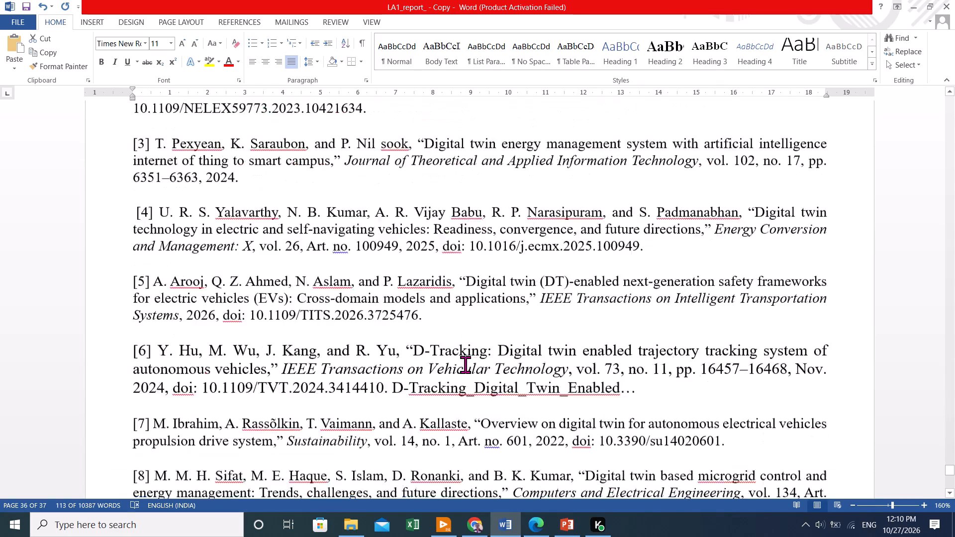
scroll(465, 364, up, 18)
scroll(464, 365, up, 5)
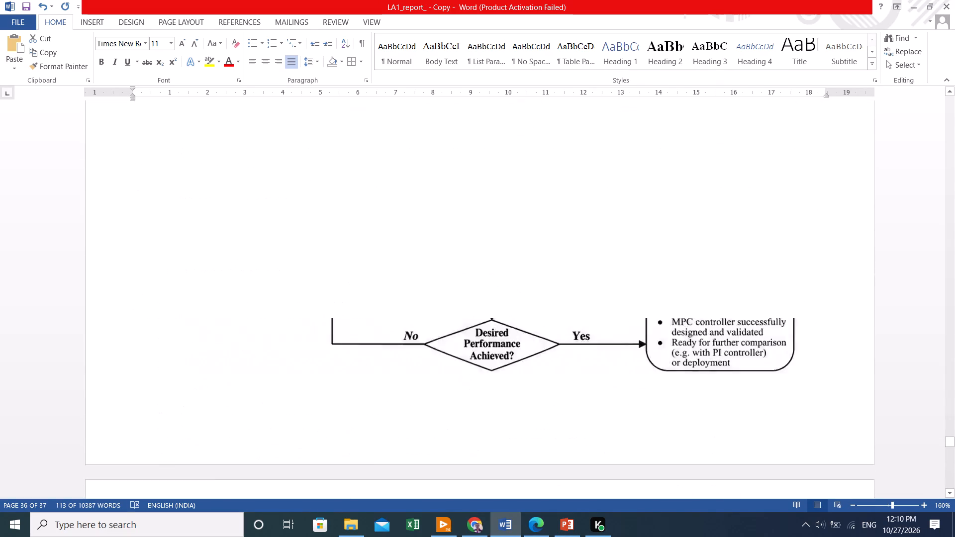
scroll(464, 366, up, 15)
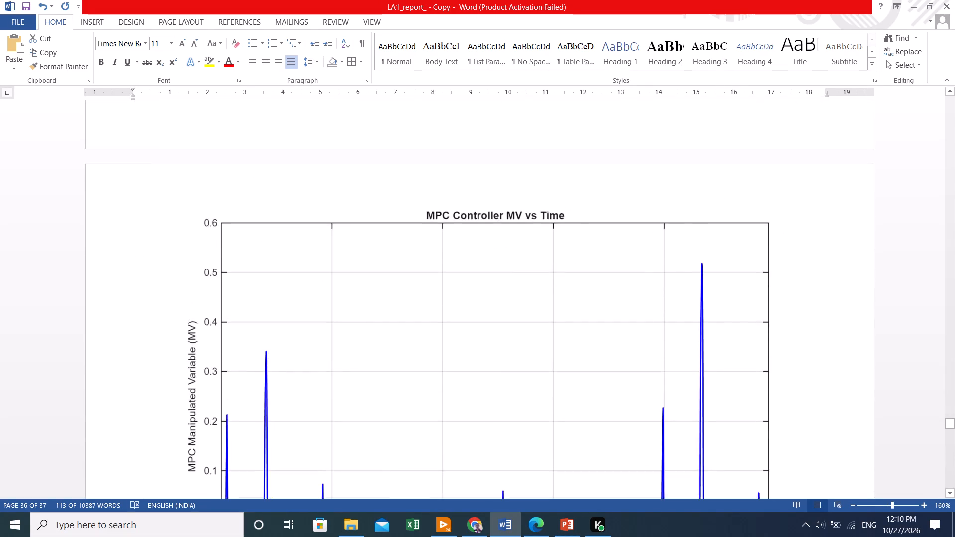
scroll(463, 367, down, 3)
scroll(461, 368, up, 4)
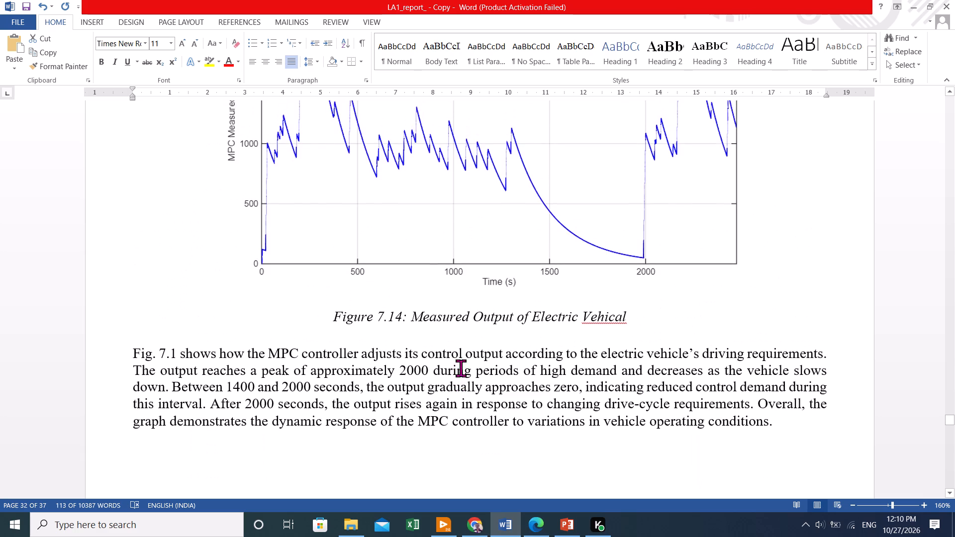
scroll(461, 368, up, 11)
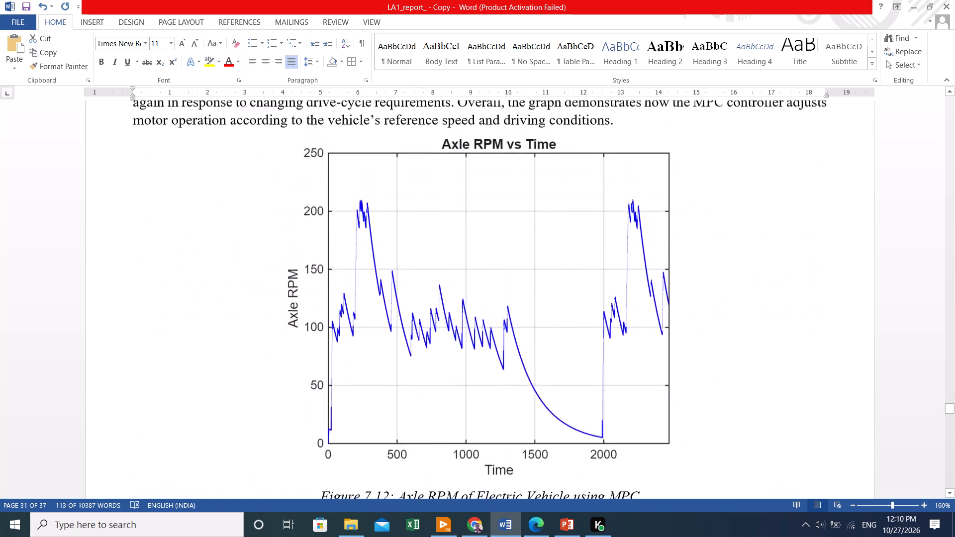
scroll(461, 368, up, 10)
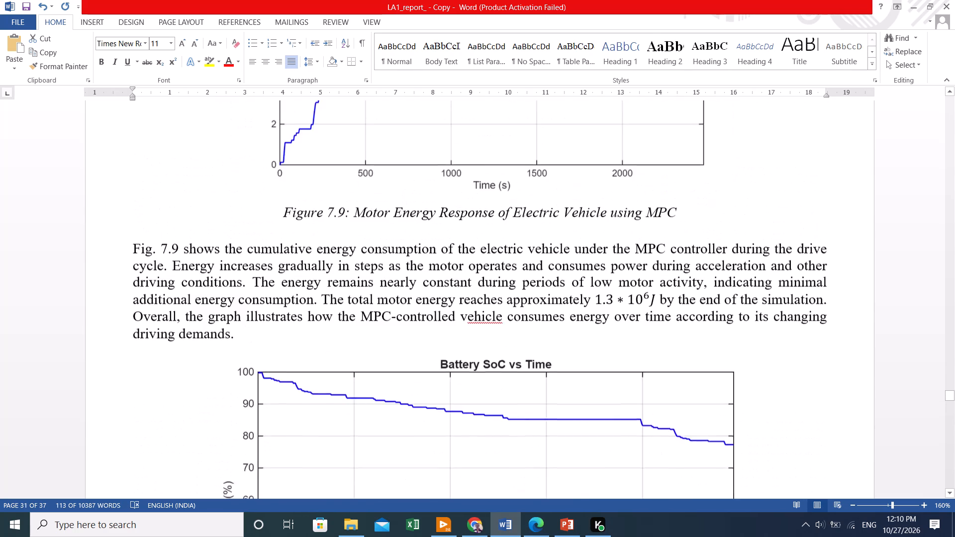
scroll(461, 368, up, 2)
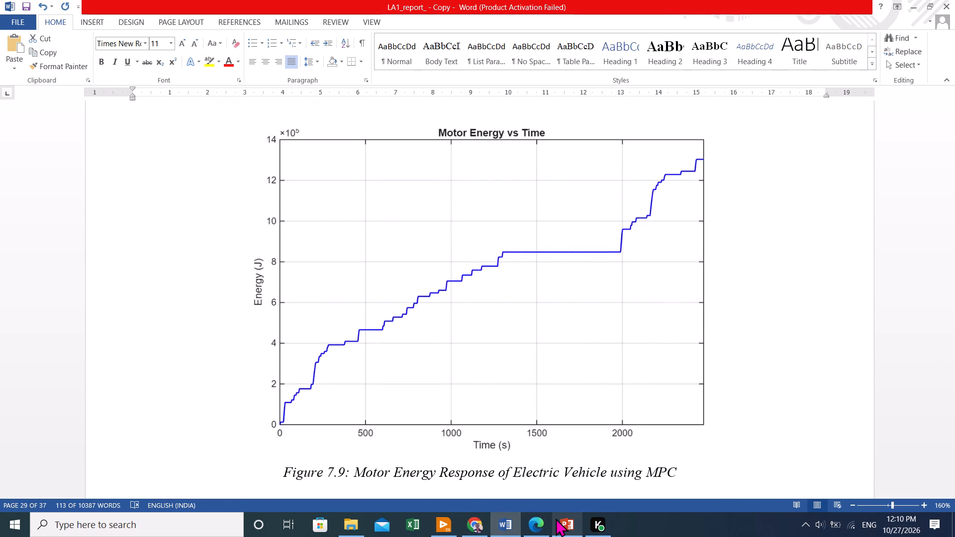
Switch to the PowerPoint presentation and skim its slides from the first one through the MPC theory slides.
click(556, 493)
scroll(241, 361, up, 5)
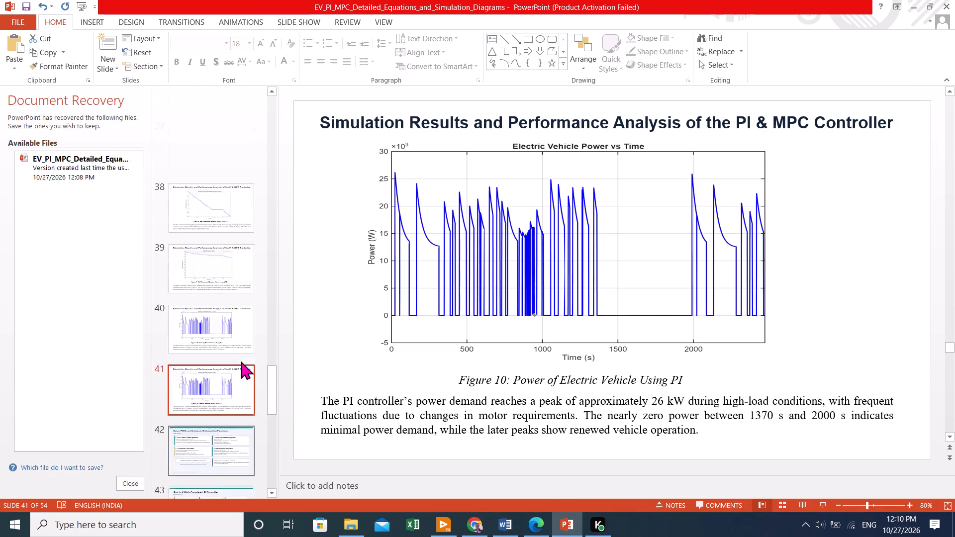
scroll(239, 364, up, 16)
scroll(237, 369, up, 8)
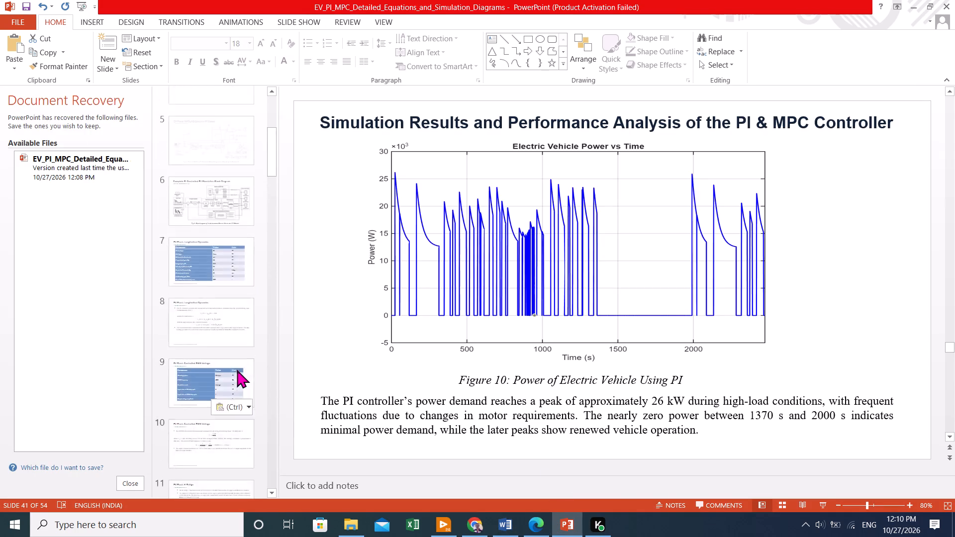
scroll(237, 369, up, 9)
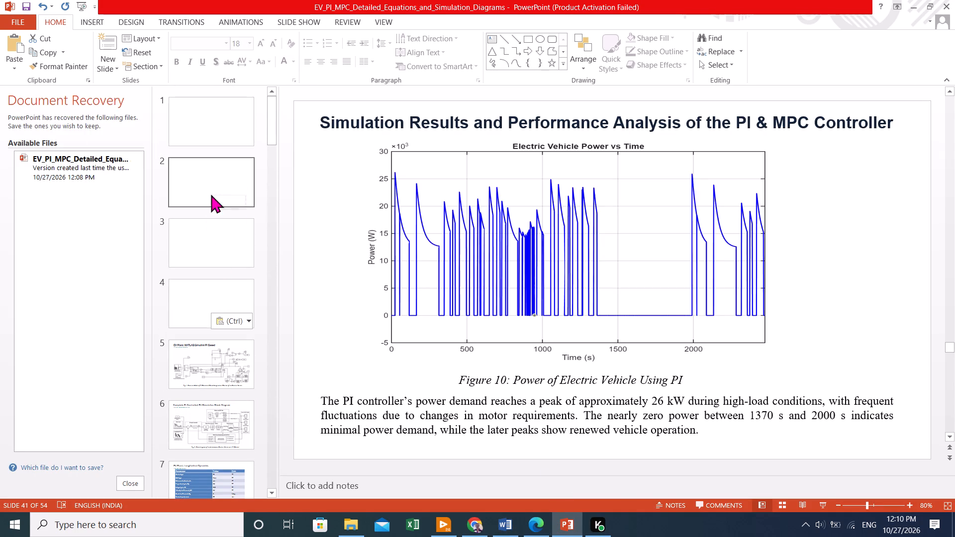
scroll(198, 282, down, 10)
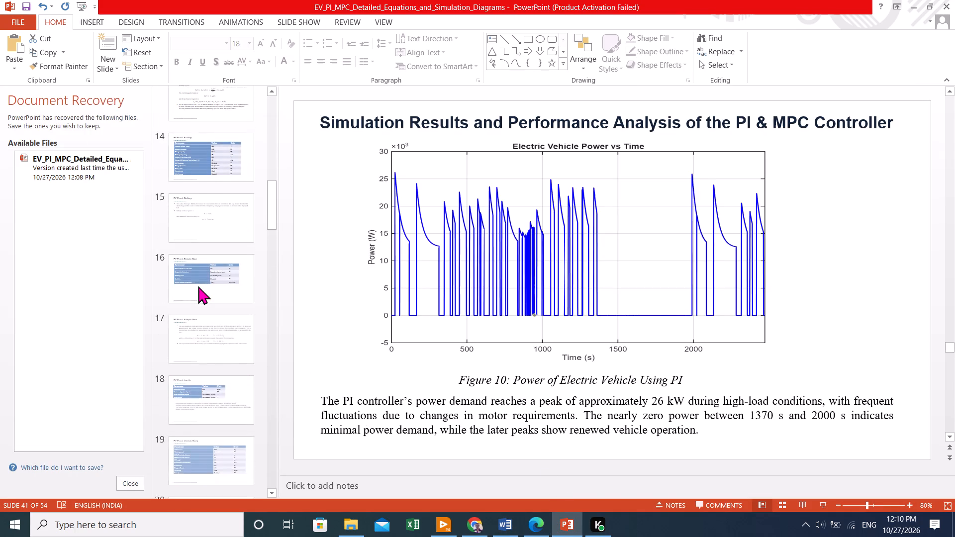
scroll(197, 287, down, 12)
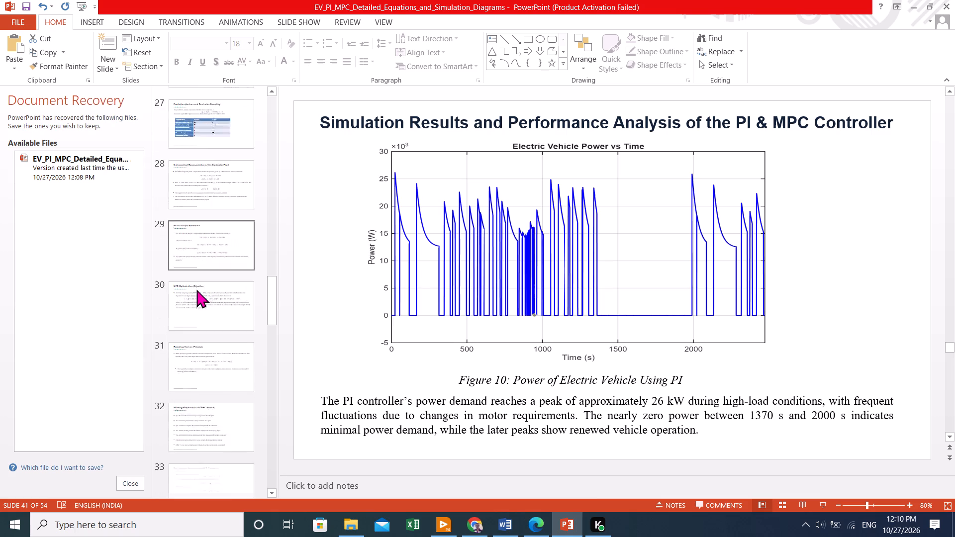
Review the slides from Receding-Horizon Principle through the PI and MPC simulation results to the motor equations slide, checking plots, captions and order.
click(200, 268)
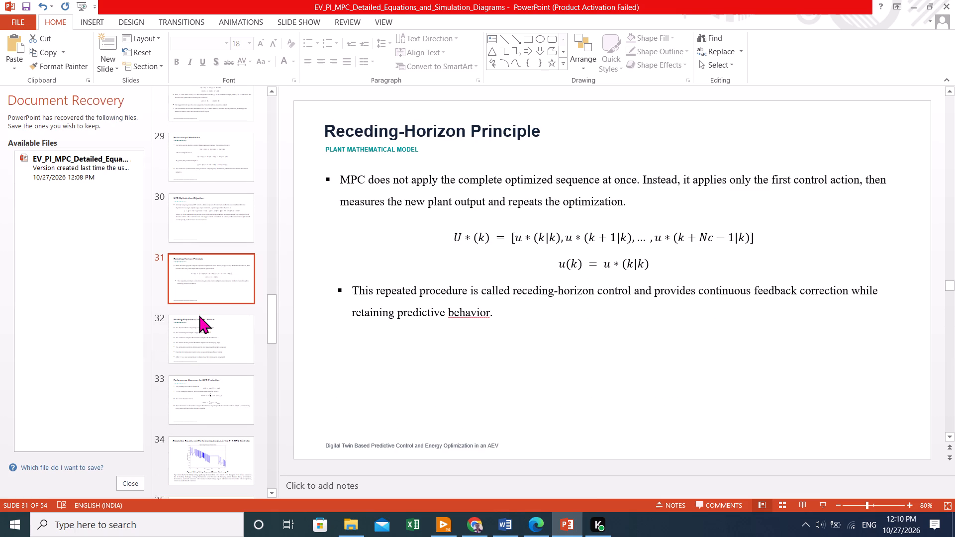
click(199, 319)
scroll(197, 318, down, 2)
click(206, 257)
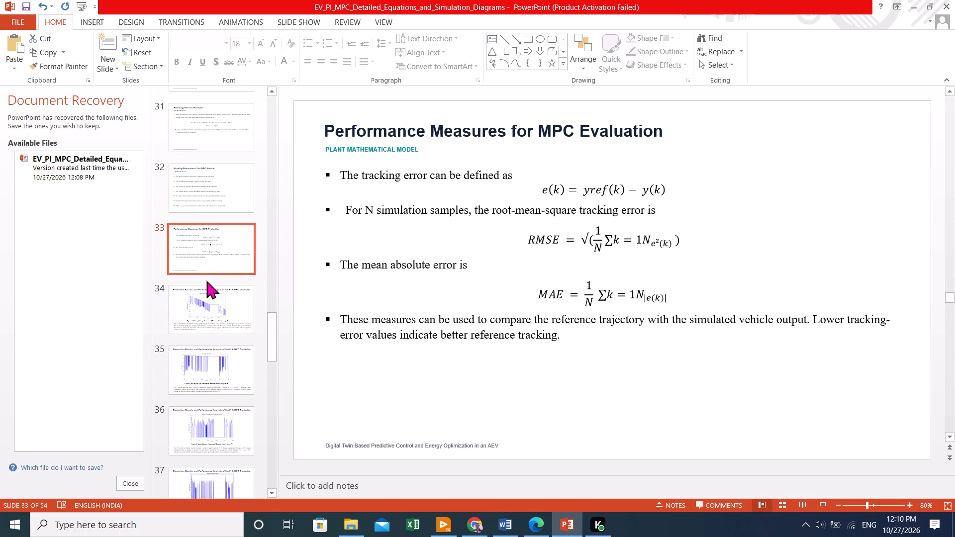
click(209, 295)
scroll(209, 295, down, 1)
click(207, 292)
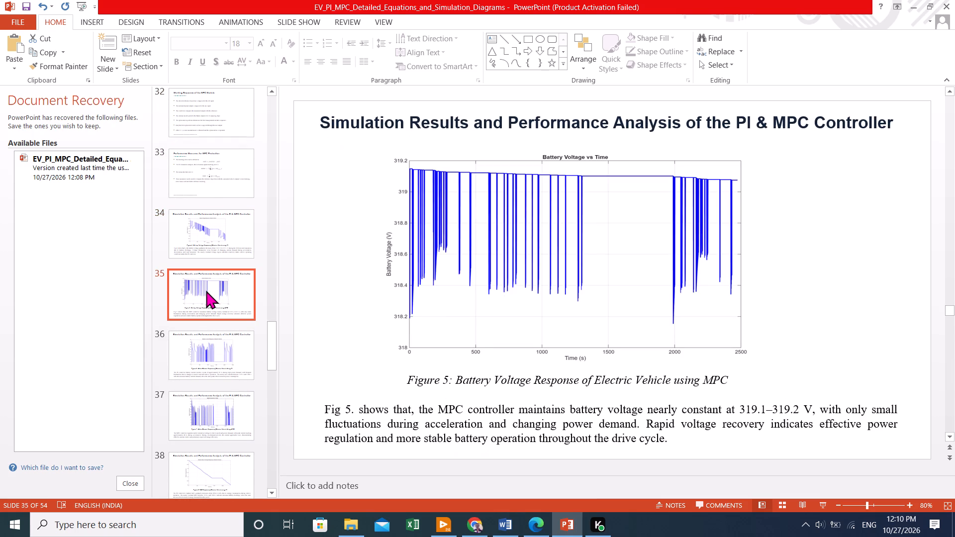
scroll(205, 289, down, 1)
click(204, 291)
scroll(205, 292, down, 1)
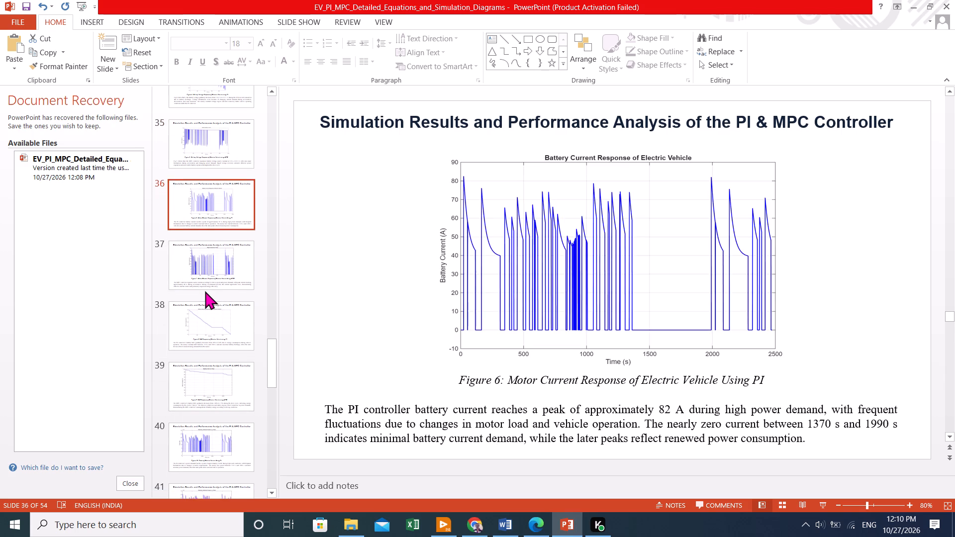
click(206, 279)
click(203, 313)
scroll(203, 311, down, 2)
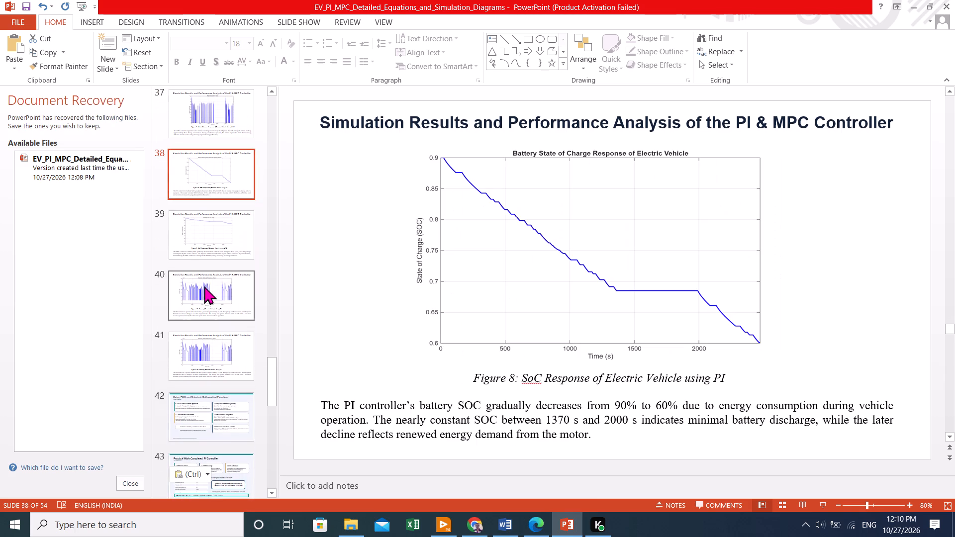
click(207, 270)
click(208, 252)
click(208, 285)
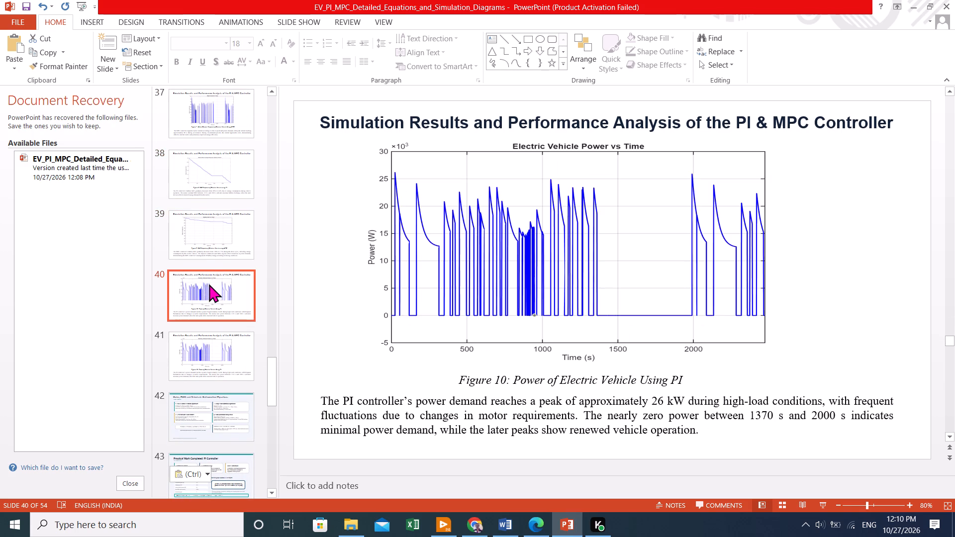
scroll(209, 284, down, 1)
click(207, 280)
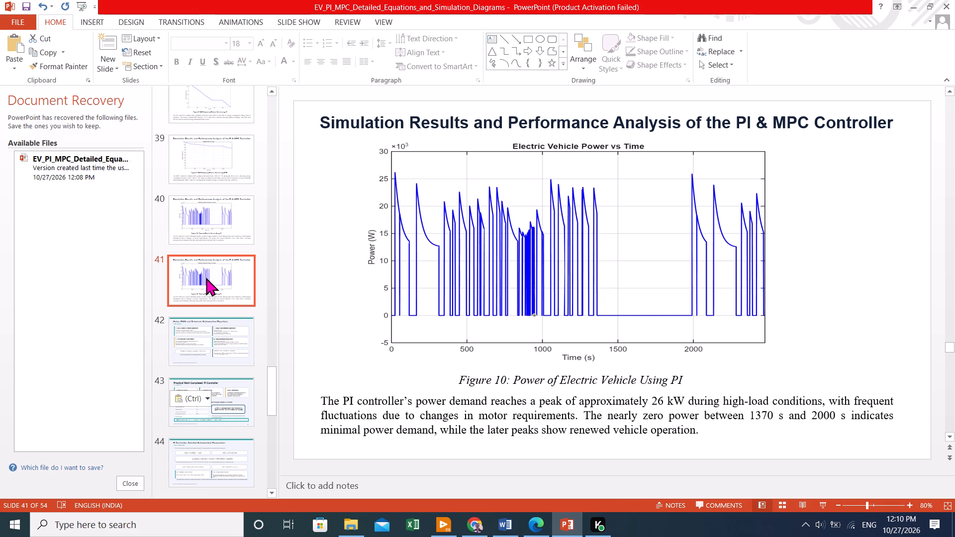
scroll(206, 277, down, 1)
click(207, 268)
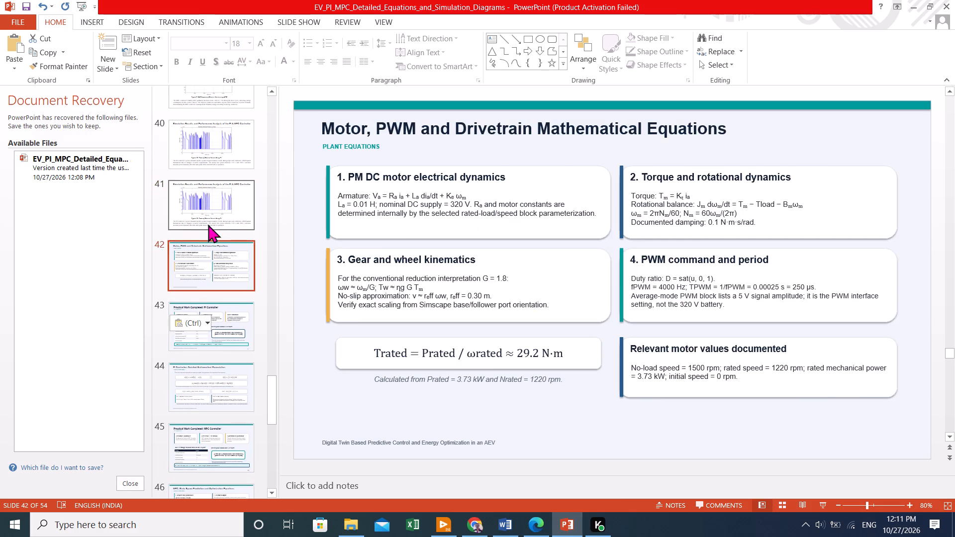
click(208, 224)
scroll(202, 229, up, 2)
click(202, 229)
click(210, 177)
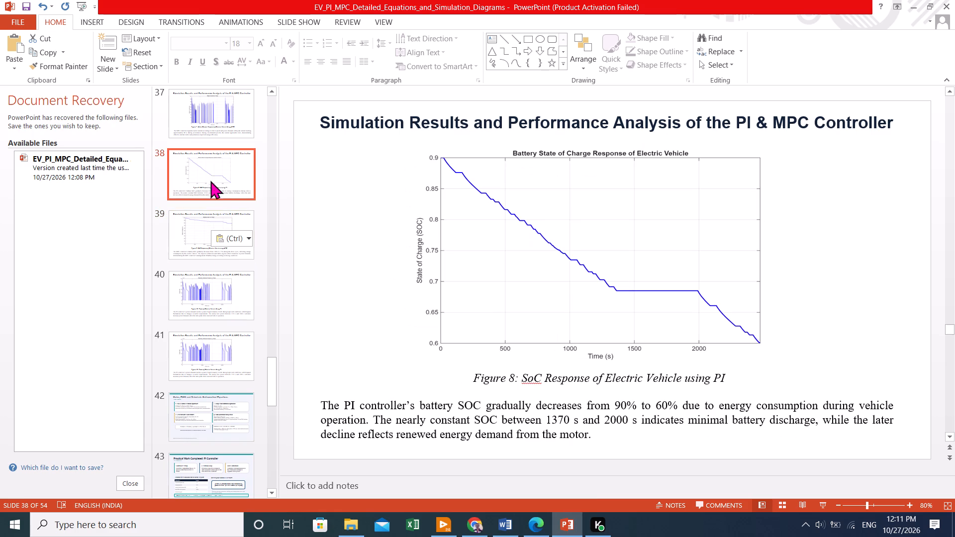
Compare slides 38 to 41, checking the PI and MPC state-of-charge plots against the two vehicle power slides and their captions.
click(213, 230)
click(200, 278)
click(210, 353)
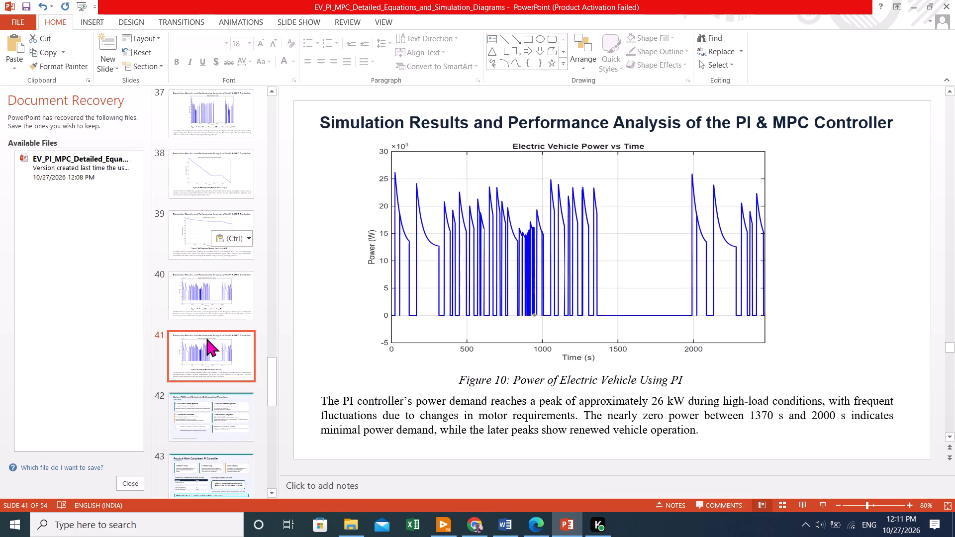
click(218, 194)
click(222, 228)
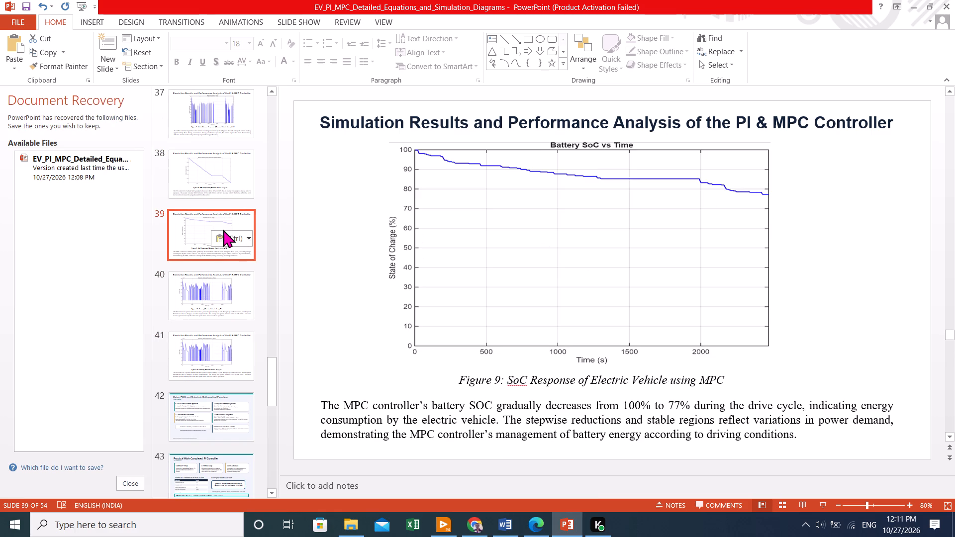
click(216, 169)
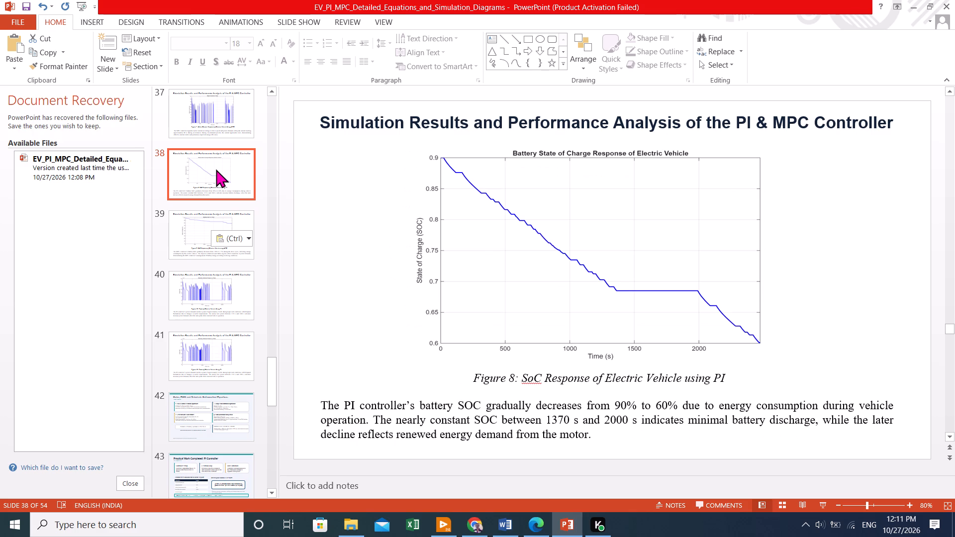
click(197, 230)
click(215, 304)
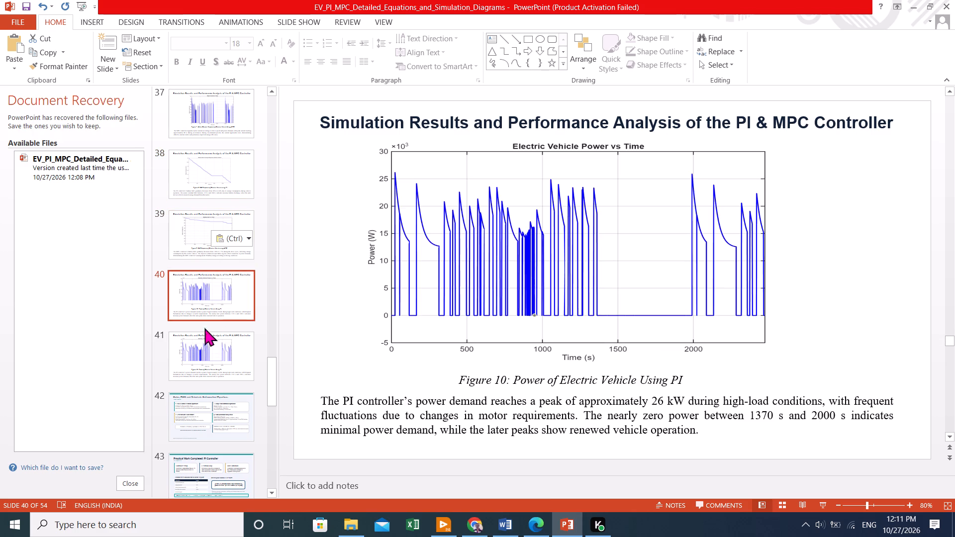
click(204, 334)
scroll(205, 322, down, 1)
click(545, 257)
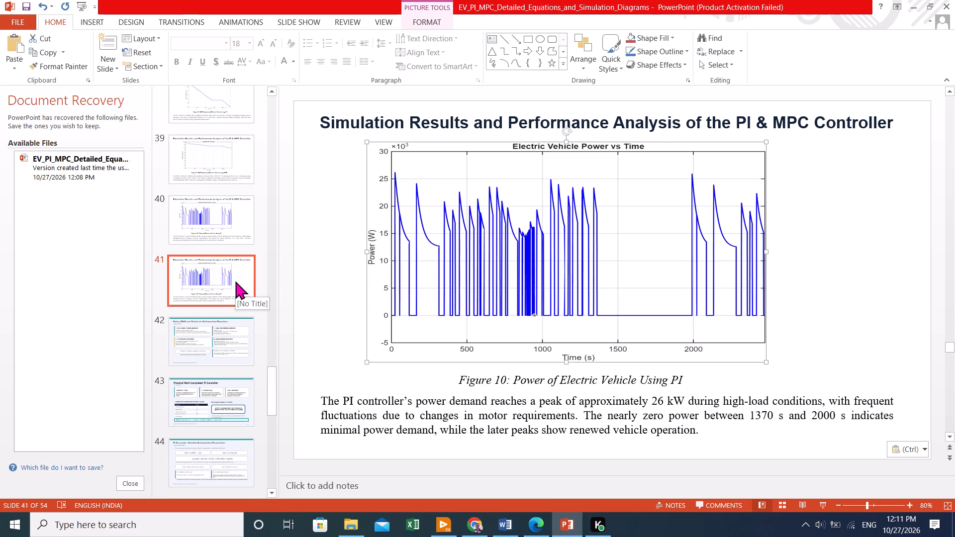
key(ctrl+c)
key(v)
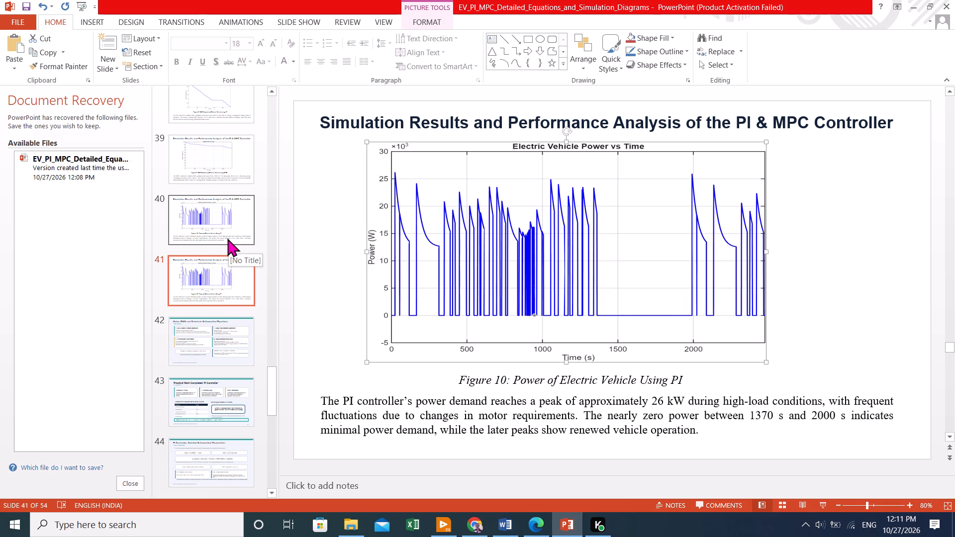
click(222, 220)
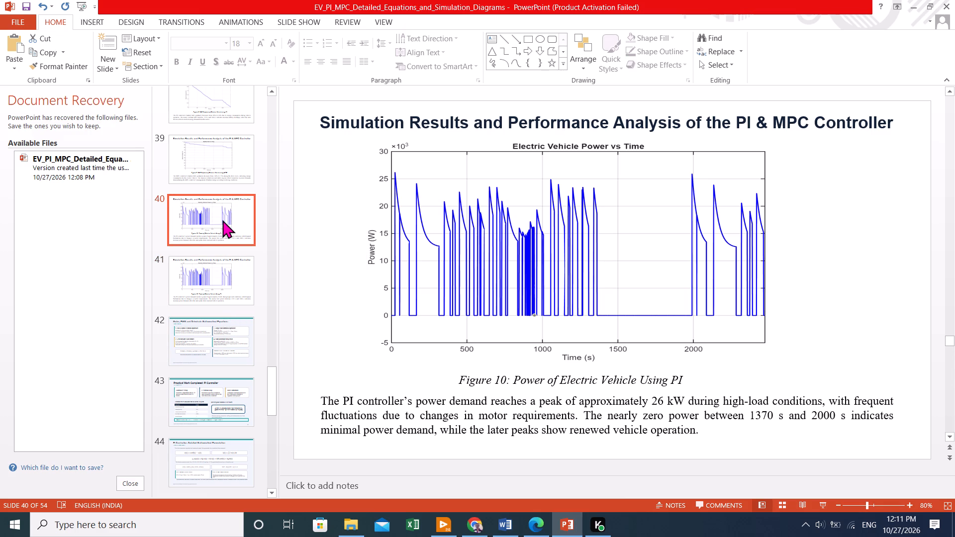
click(227, 275)
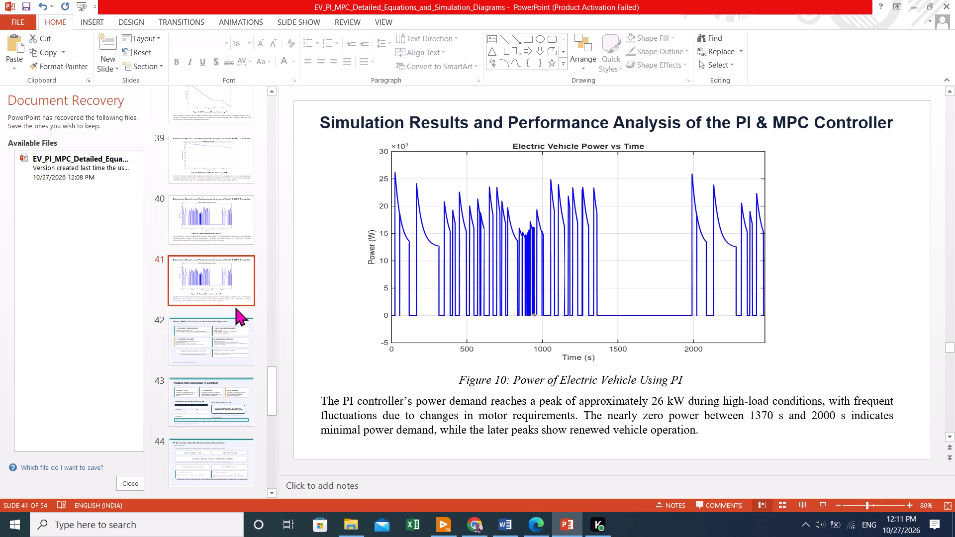
click(221, 223)
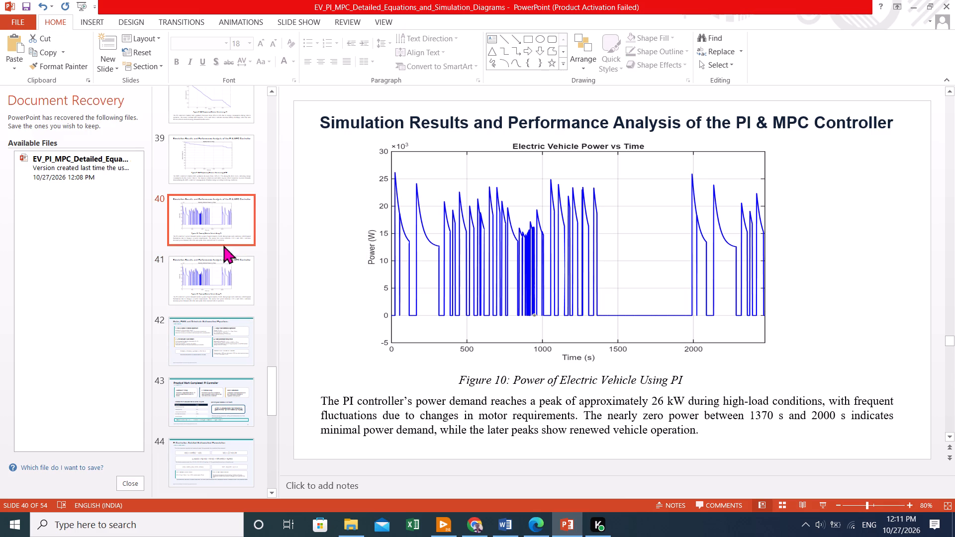
click(240, 298)
Switch to the Word report and look through the MPC result figures between motor current and reference speed for the power plot.
click(491, 529)
scroll(432, 294, down, 4)
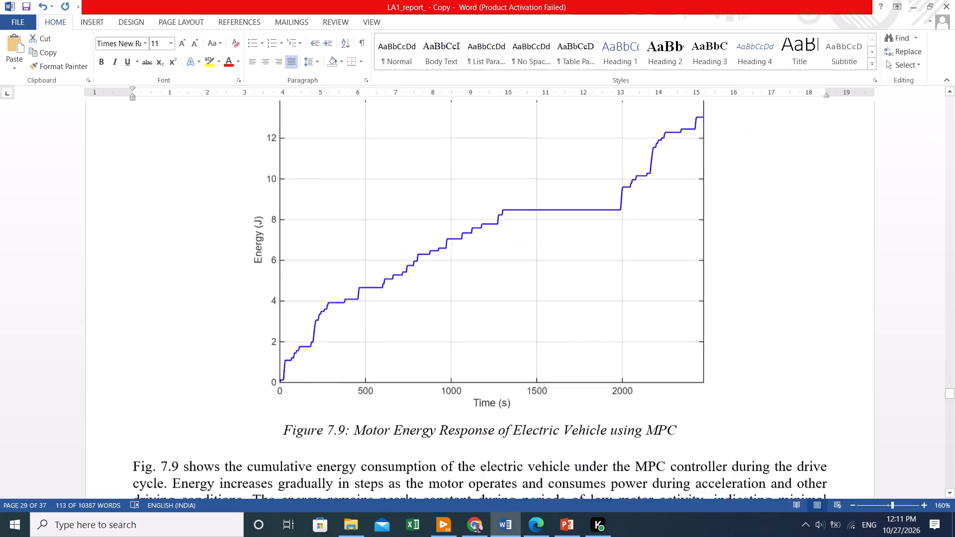
scroll(431, 303, down, 2)
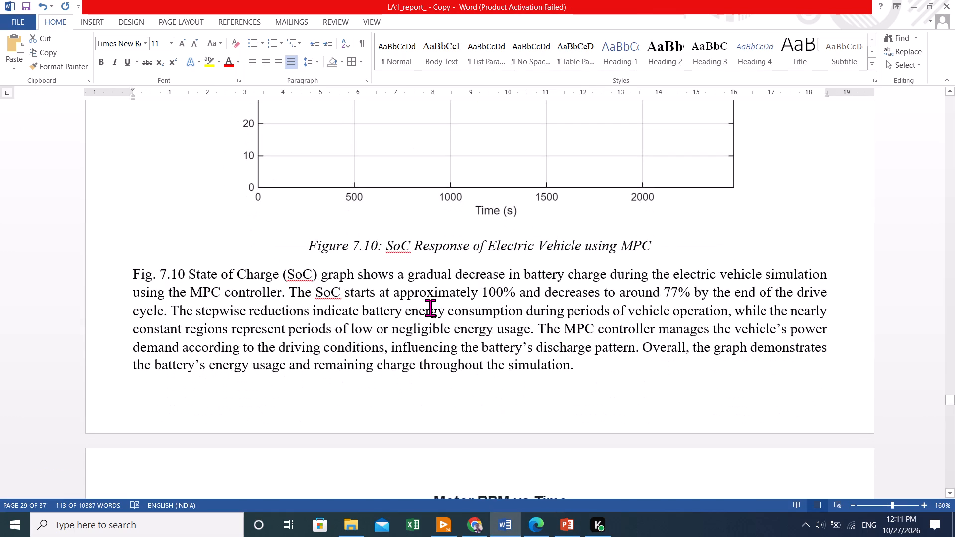
scroll(428, 311, down, 3)
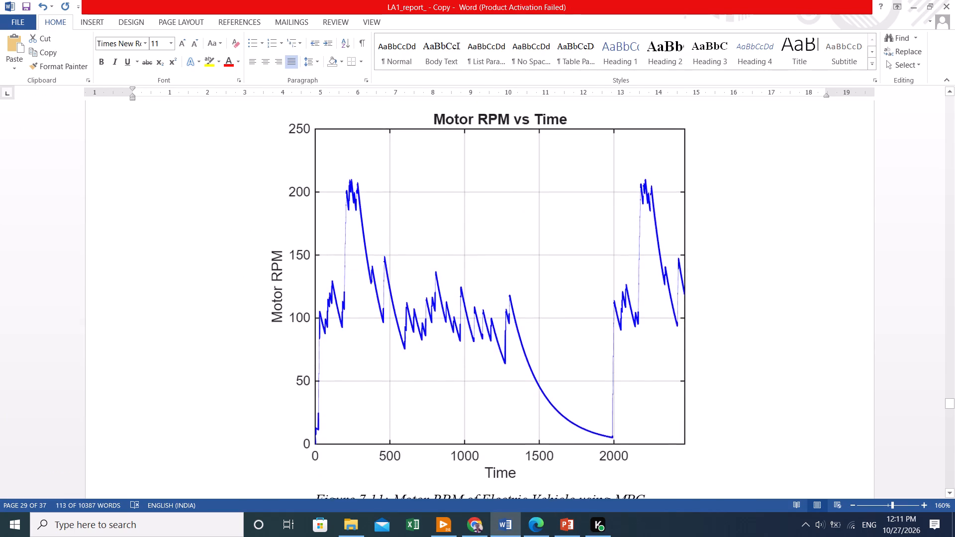
scroll(428, 312, down, 8)
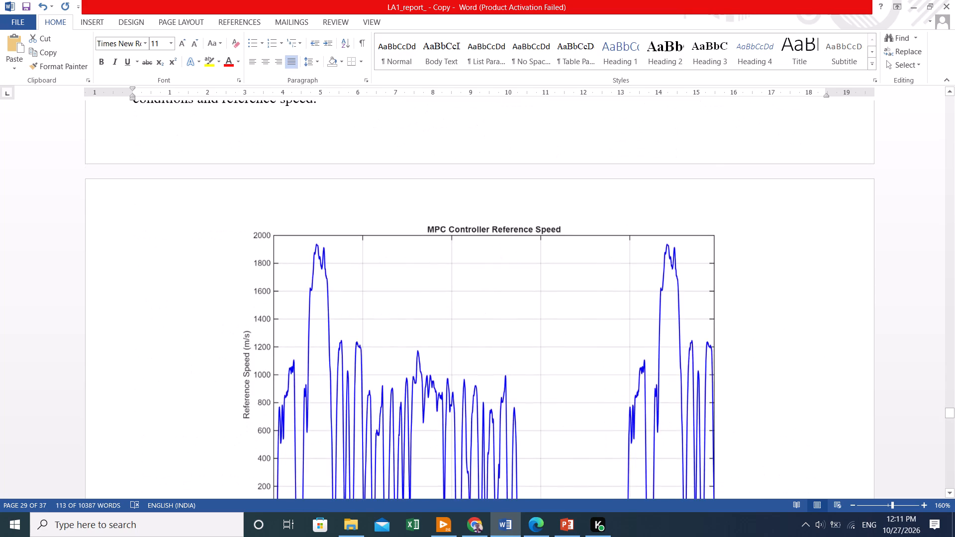
scroll(427, 312, down, 1)
scroll(427, 312, up, 17)
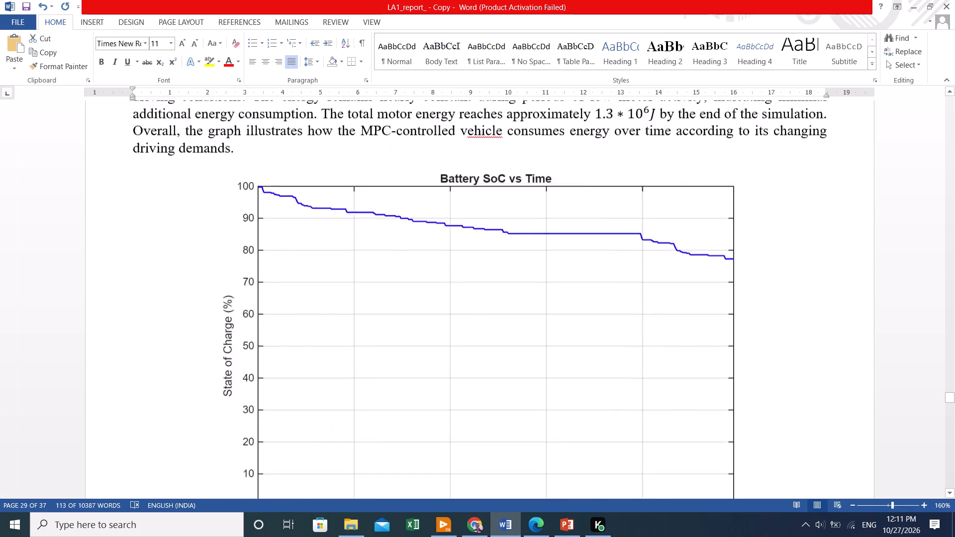
scroll(427, 312, up, 5)
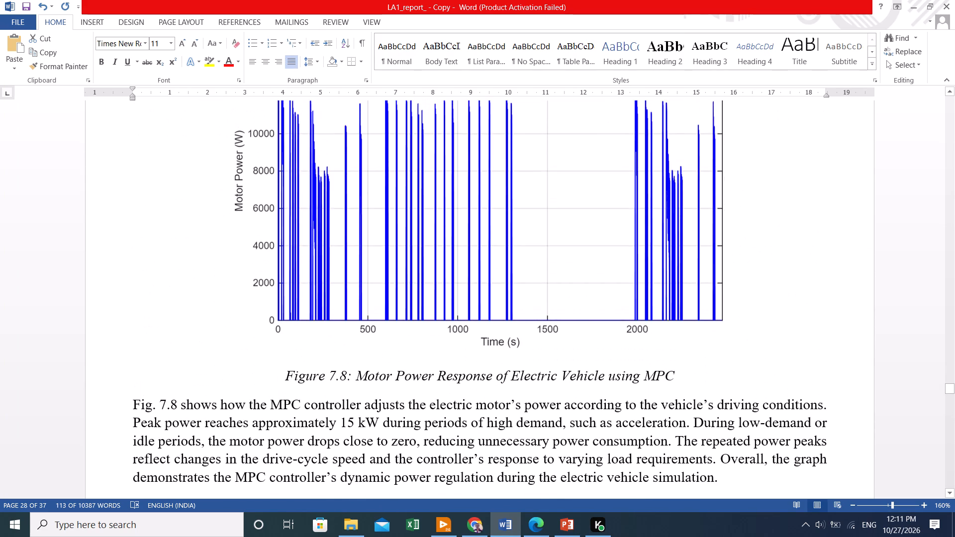
scroll(427, 312, up, 2)
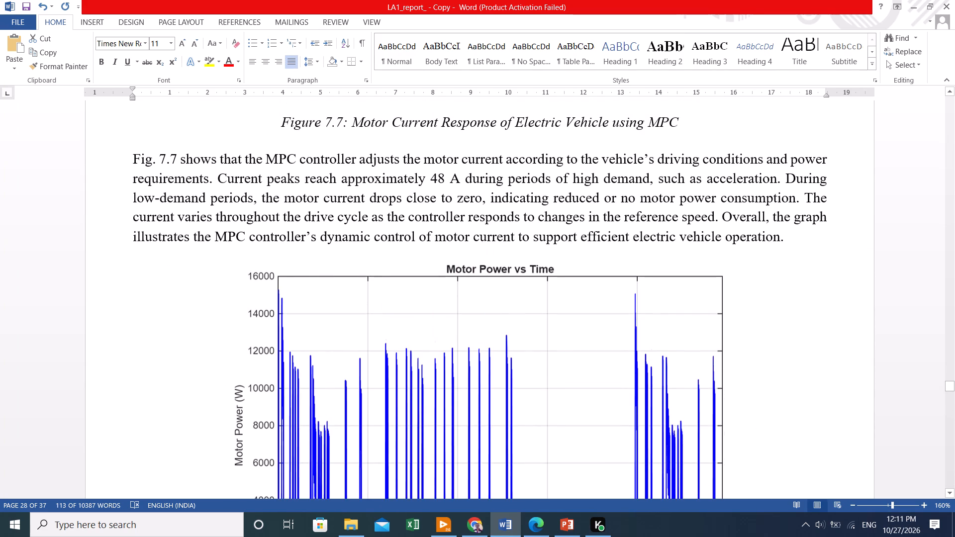
scroll(427, 312, up, 1)
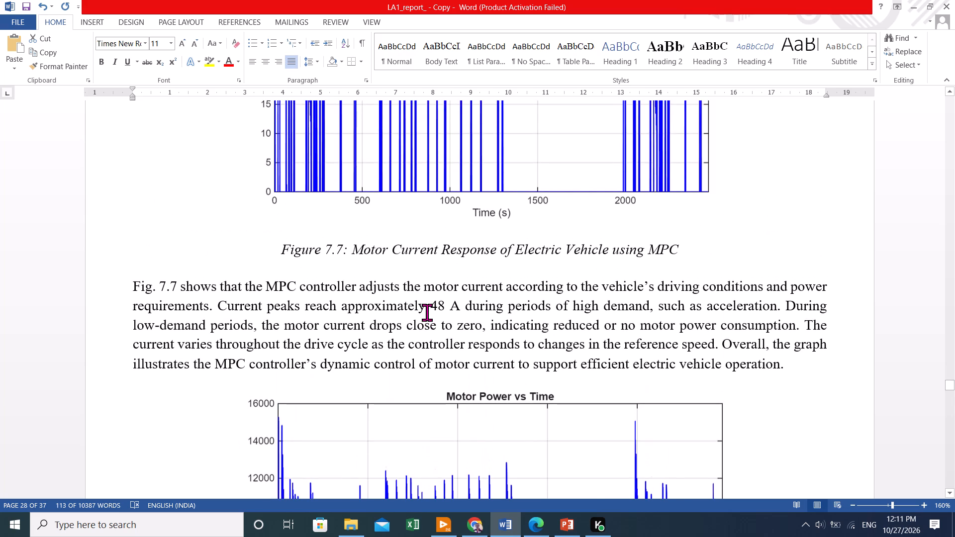
Copy the Motor Power vs Time plot of Figure 7.8 from the report and replace slide 41's PI power plot with it in PowerPoint.
scroll(427, 312, down, 3)
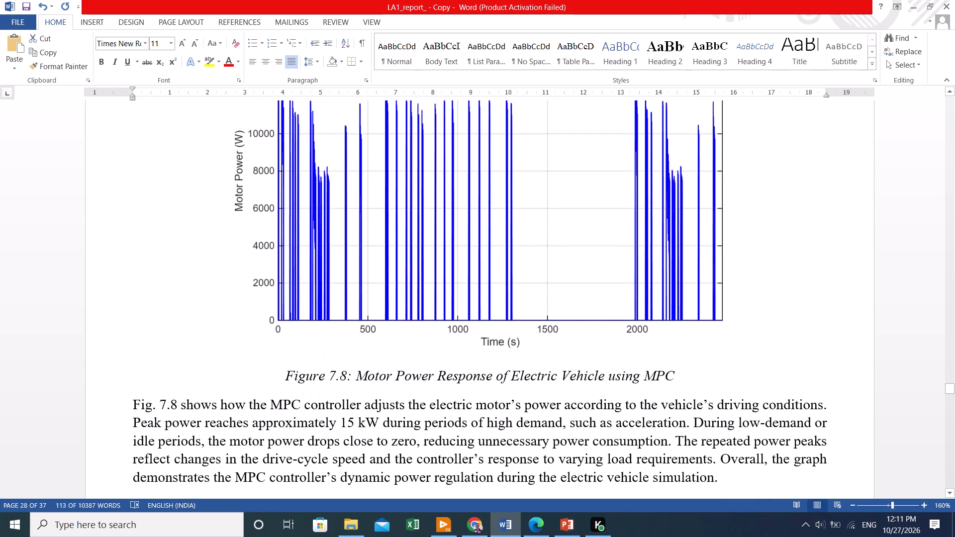
scroll(427, 312, down, 1)
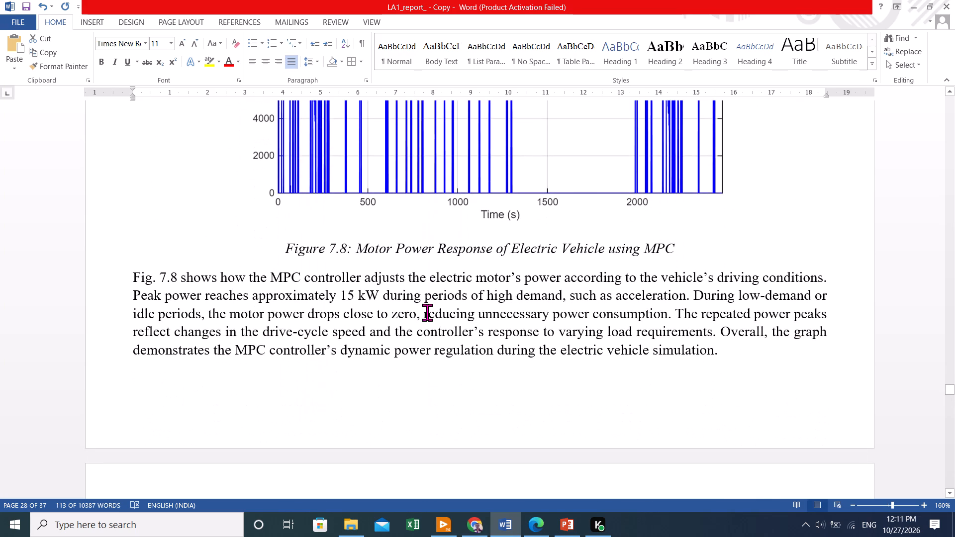
scroll(427, 312, up, 2)
right_click(414, 274)
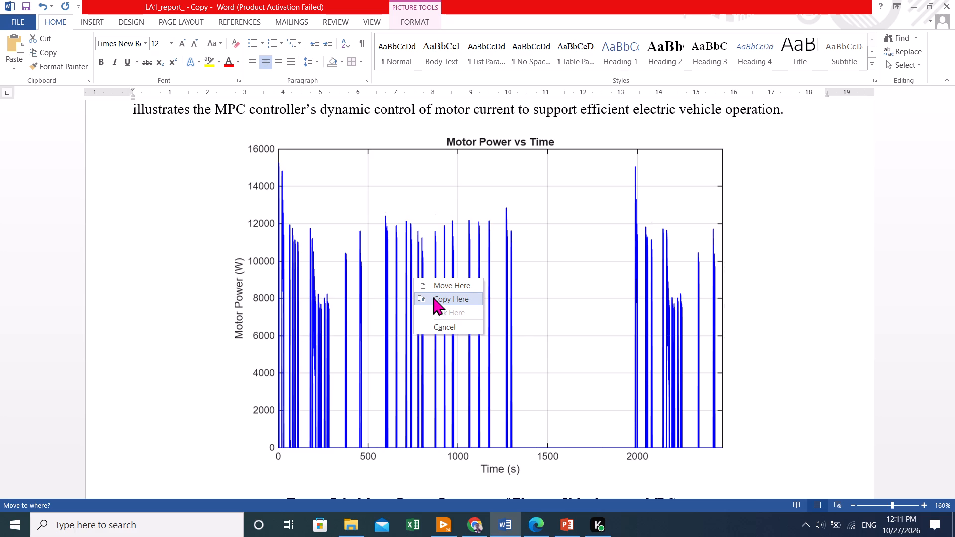
click(434, 223)
right_click(434, 223)
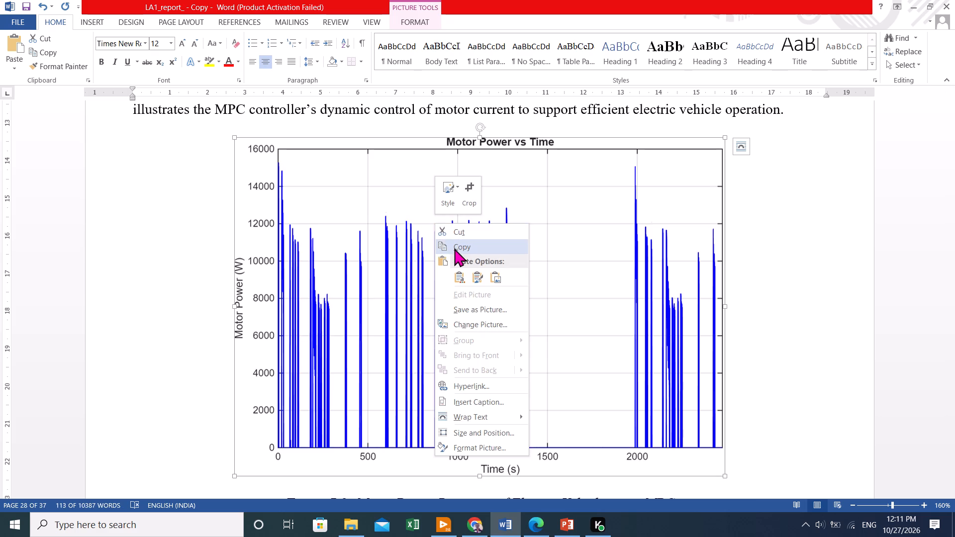
click(455, 248)
click(559, 521)
click(470, 266)
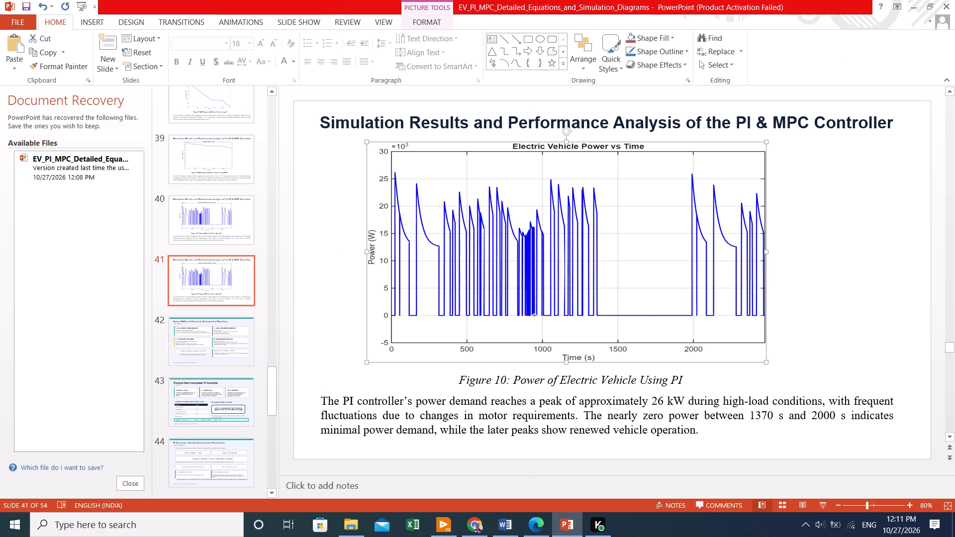
key(Delete)
key(ctrl+v)
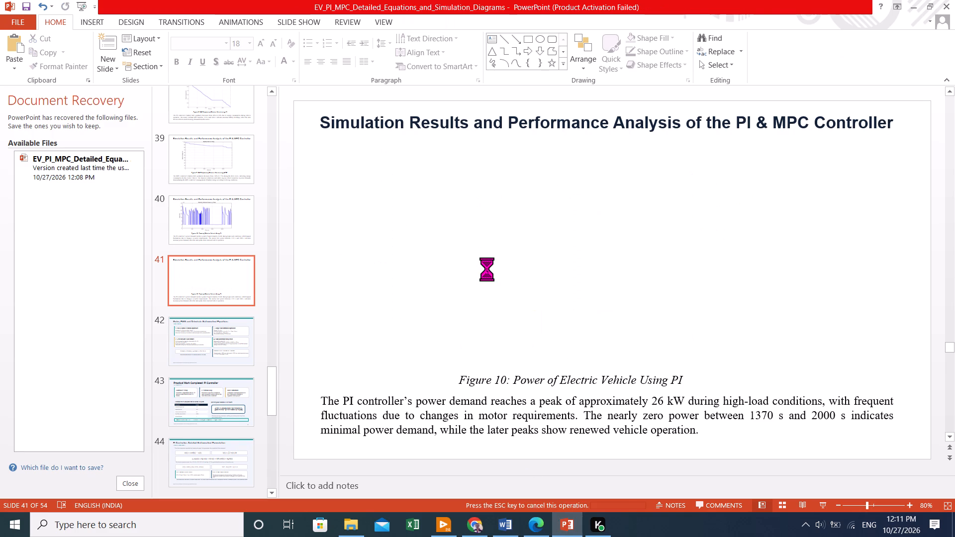
Enlarge the Motor Power vs Time plot on slide 41 and position it between the slide title and the figure caption.
drag(587, 275, 571, 242)
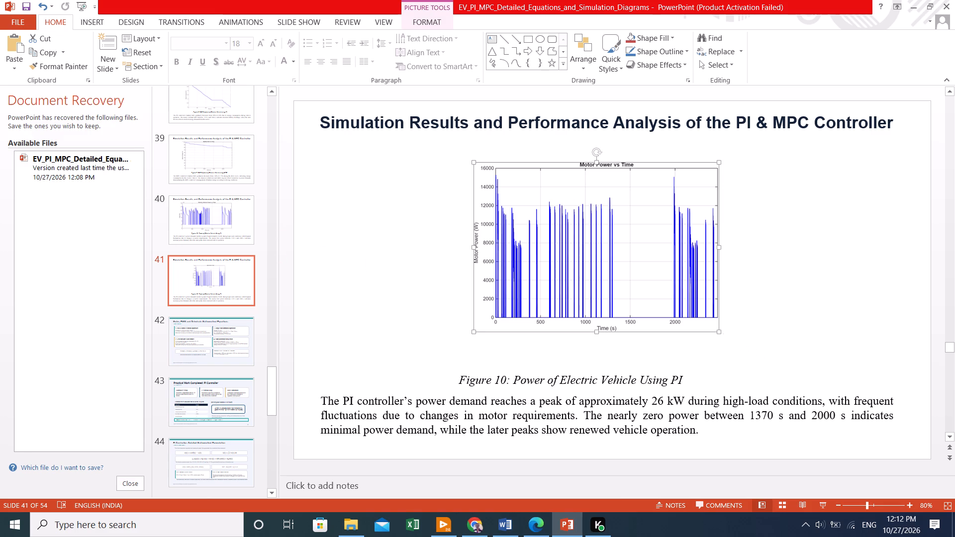
drag(719, 332, 847, 364)
drag(644, 285, 582, 273)
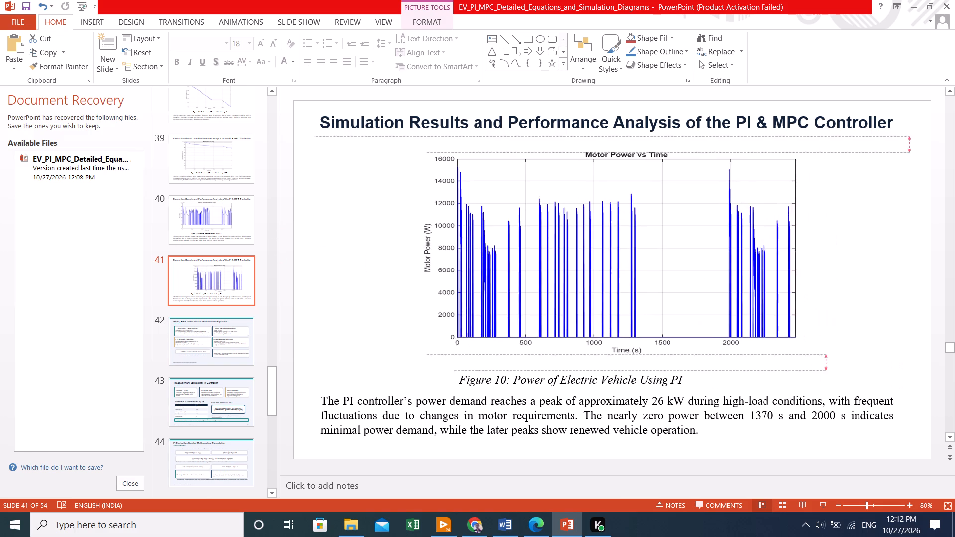
drag(582, 273, 558, 267)
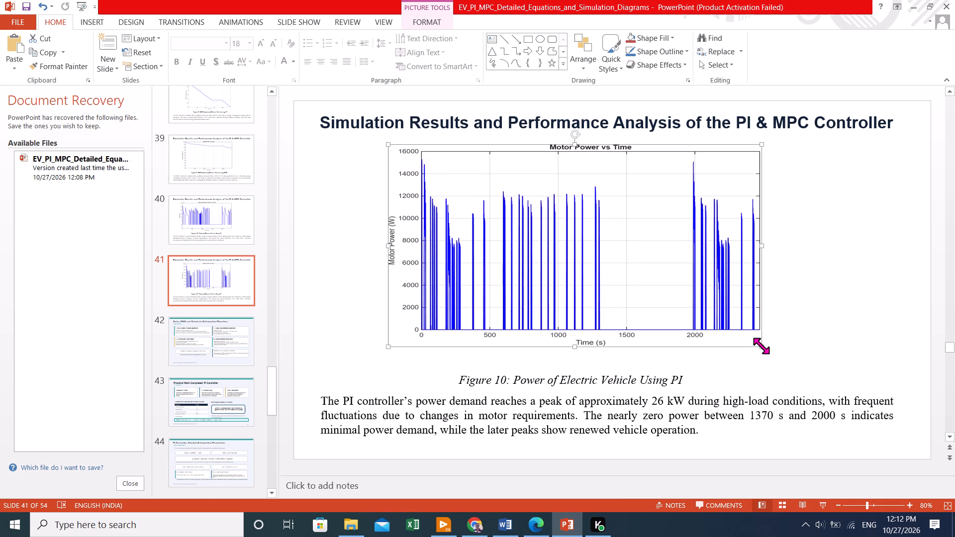
drag(762, 348, 811, 358)
drag(628, 274, 606, 270)
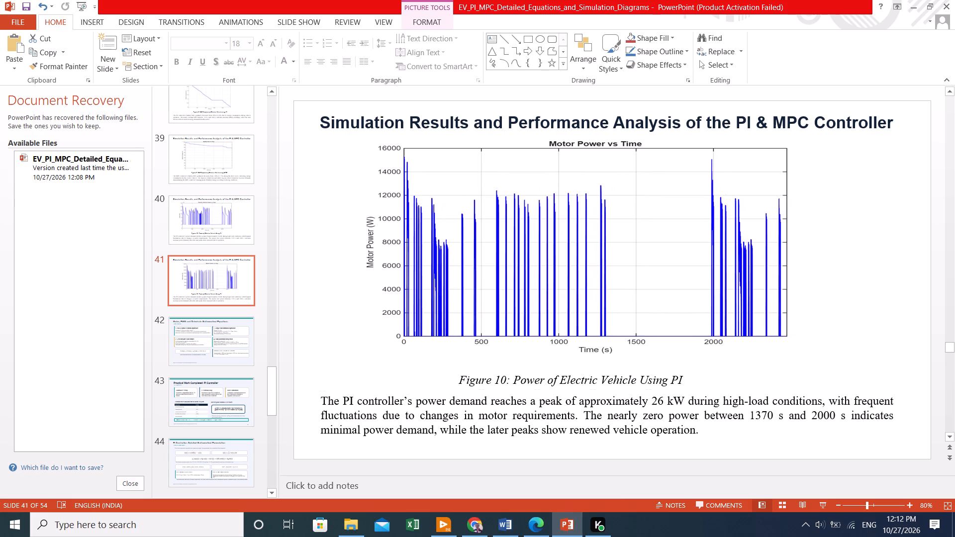
drag(606, 270, 605, 273)
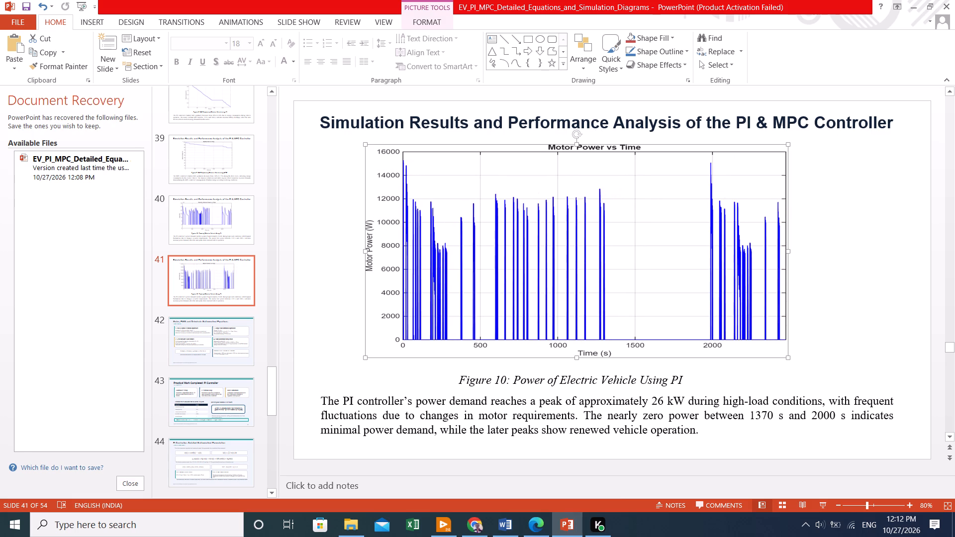
drag(608, 265, 611, 263)
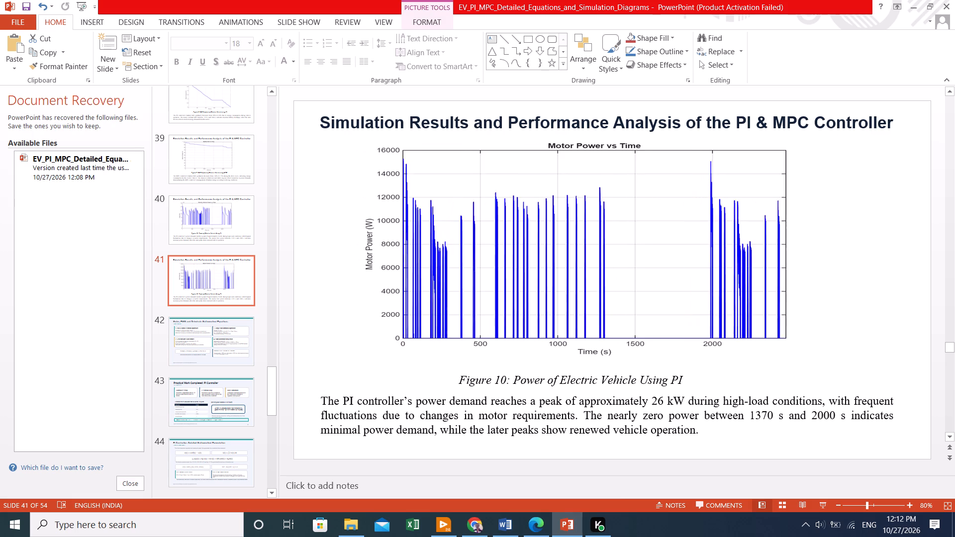
drag(611, 263, 663, 261)
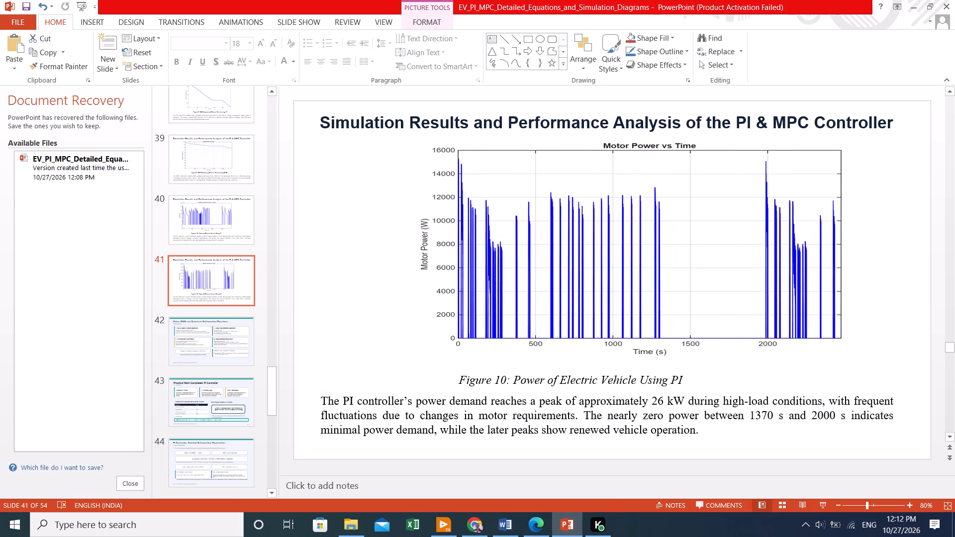
drag(663, 261, 667, 261)
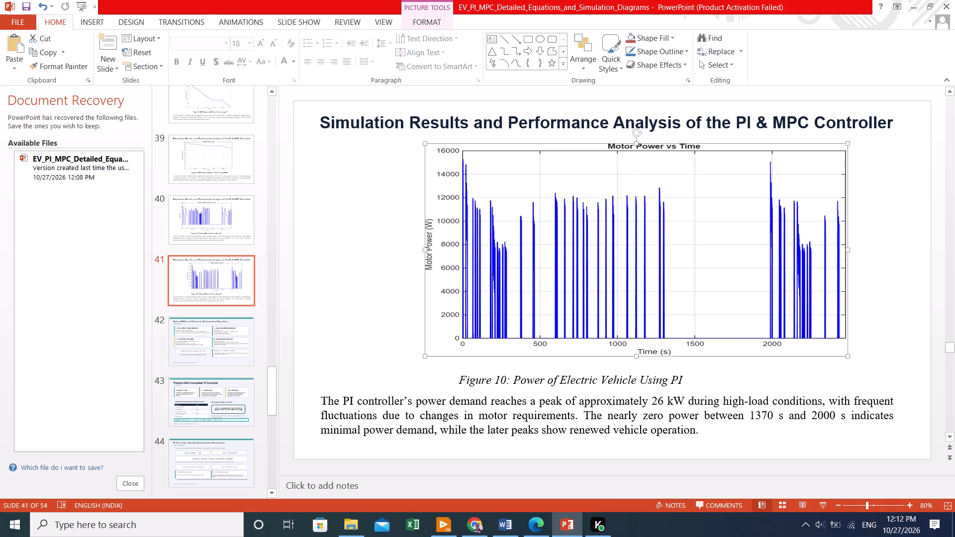
drag(591, 250, 581, 248)
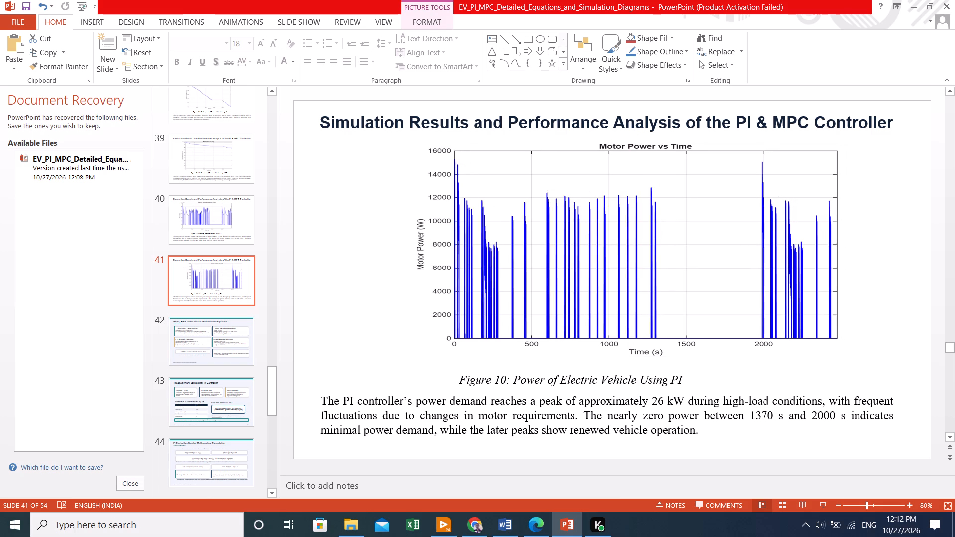
drag(581, 248, 576, 248)
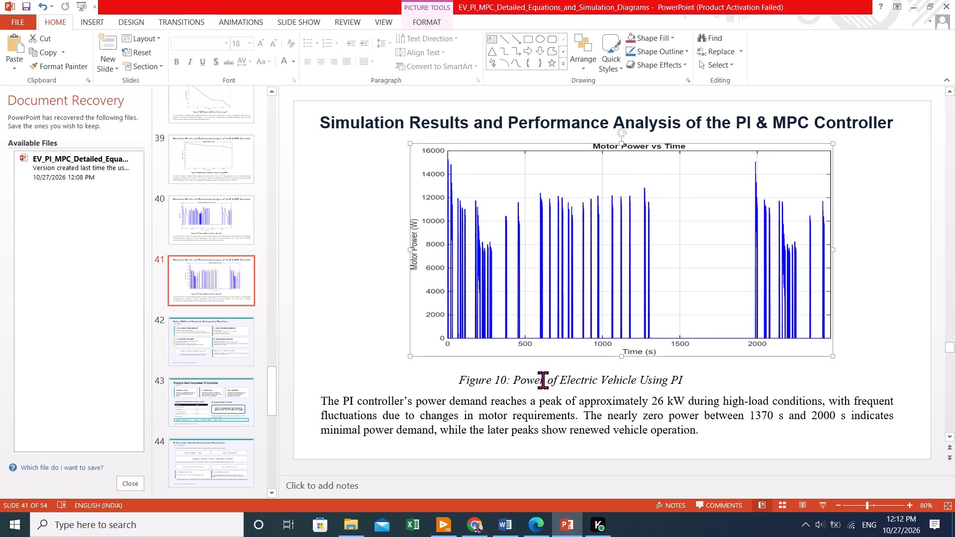
Move slide 41's figure caption so that it sits centred just below the motor power plot.
click(543, 381)
drag(513, 371, 523, 367)
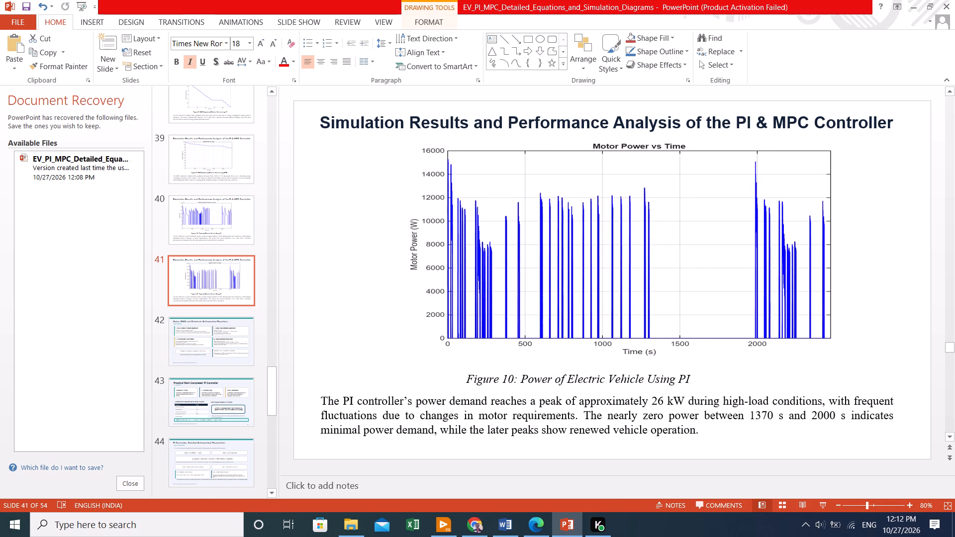
drag(523, 367, 554, 366)
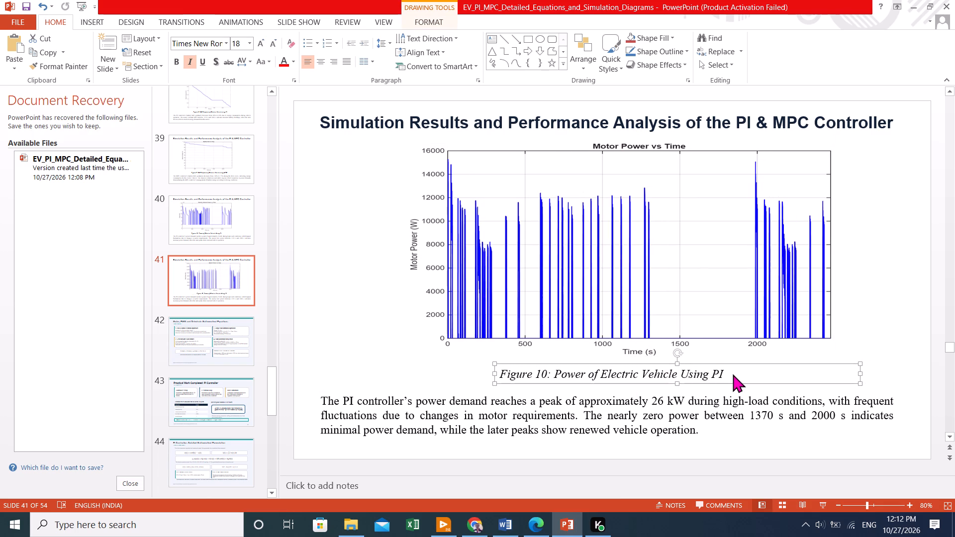
Change the ending of slide 41's figure caption from PI to MPC and save the presentation.
click(721, 376)
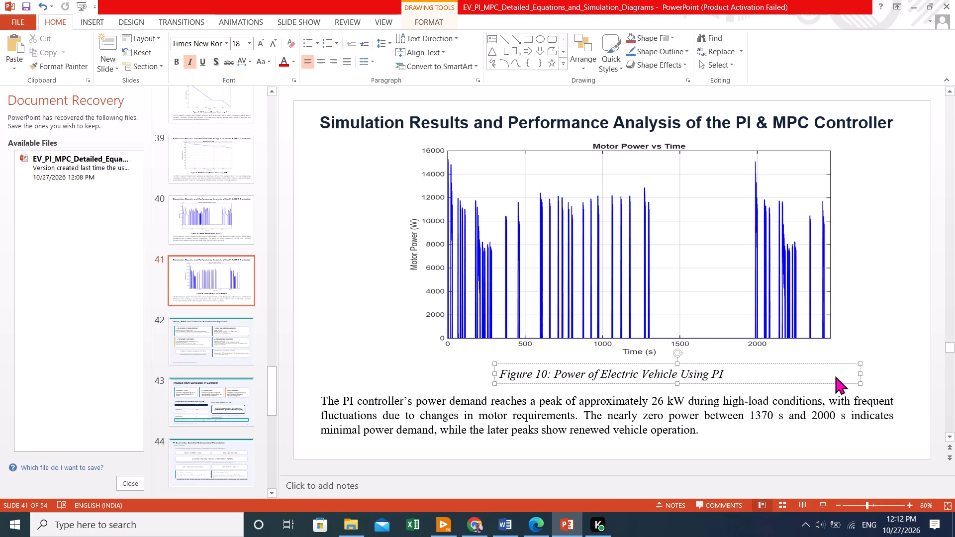
key(BackSpace)
key(BackSpace)
key(shift+m)
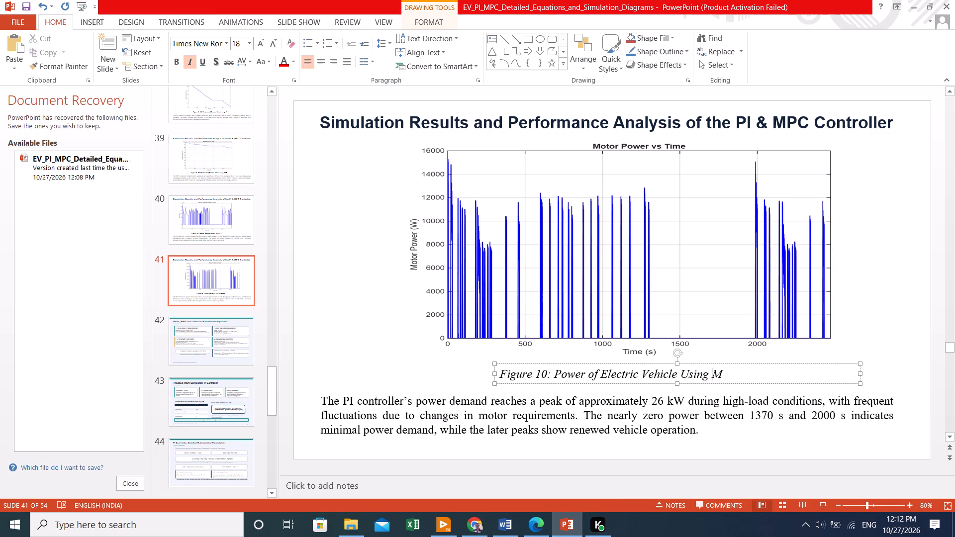
text(PC)
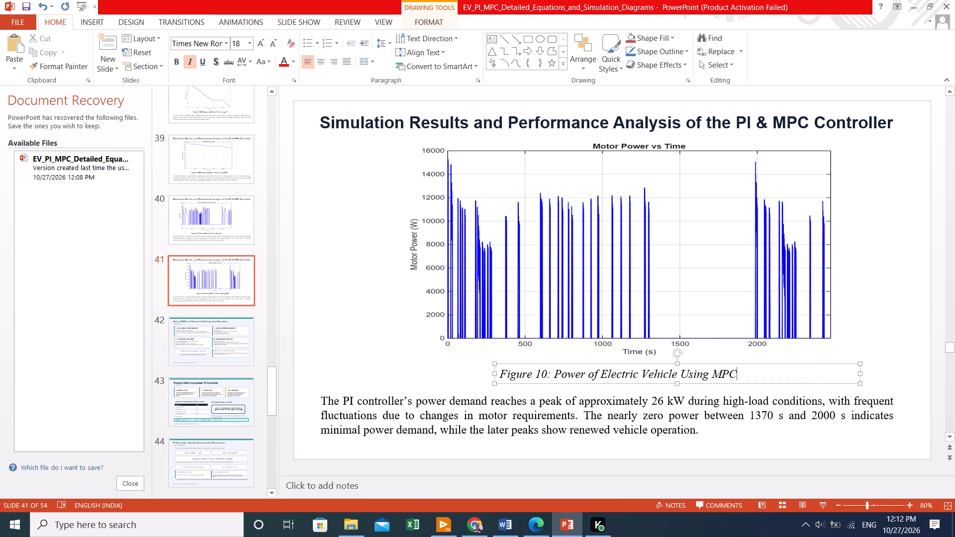
click(24, 5)
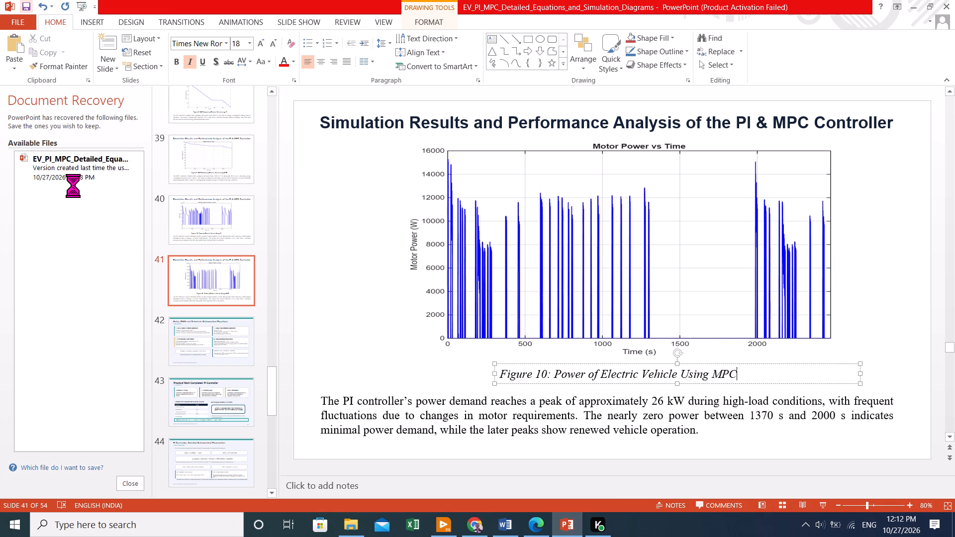
Switch to the Word report and copy the explanation paragraph below Figure 7.8 on MPC motor power.
click(503, 519)
scroll(431, 318, down, 2)
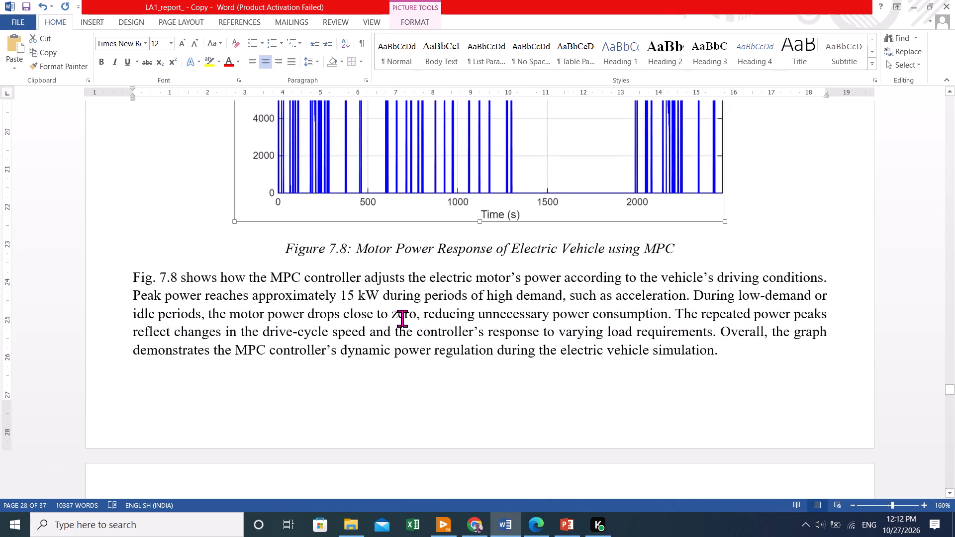
scroll(292, 302, down, 1)
drag(132, 151, 424, 224)
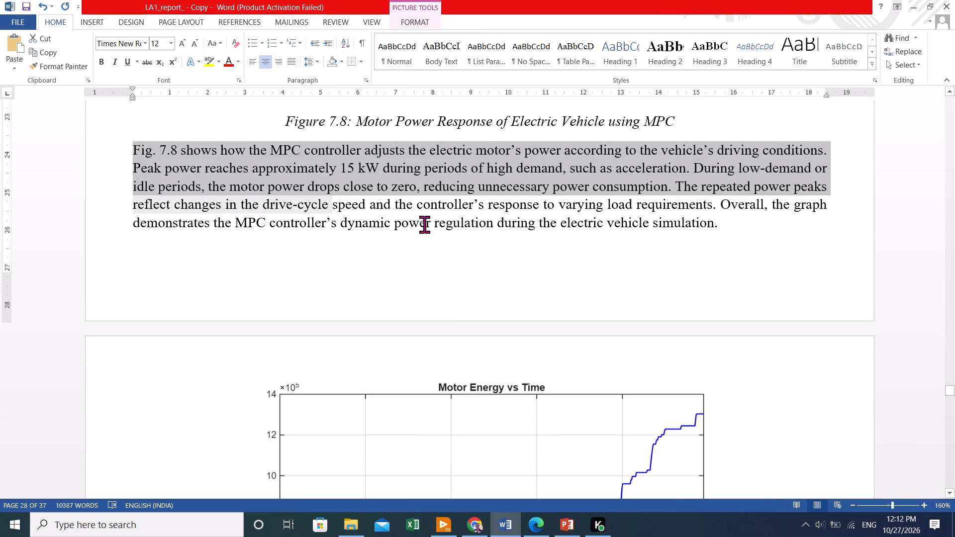
drag(424, 224, 693, 269)
key(ctrl+c)
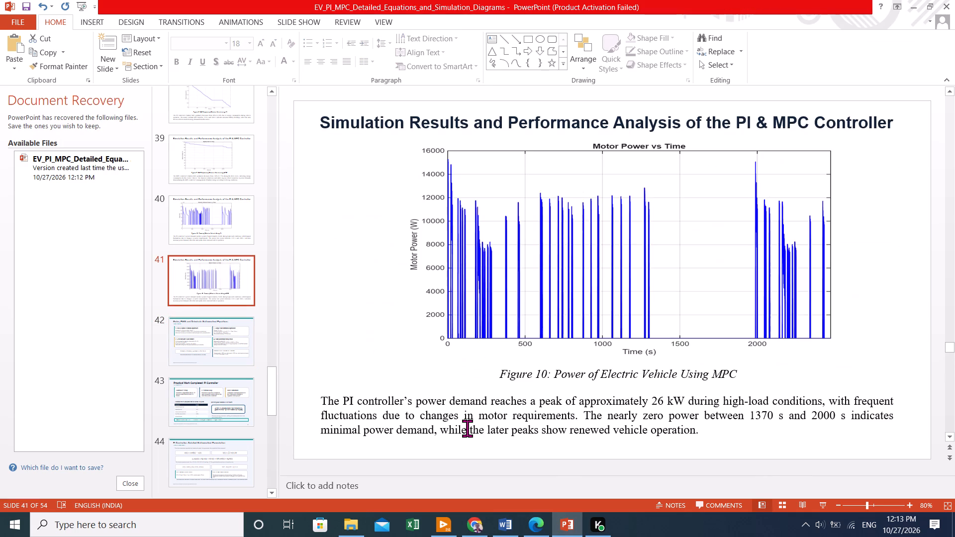
click(467, 428)
drag(323, 400, 596, 434)
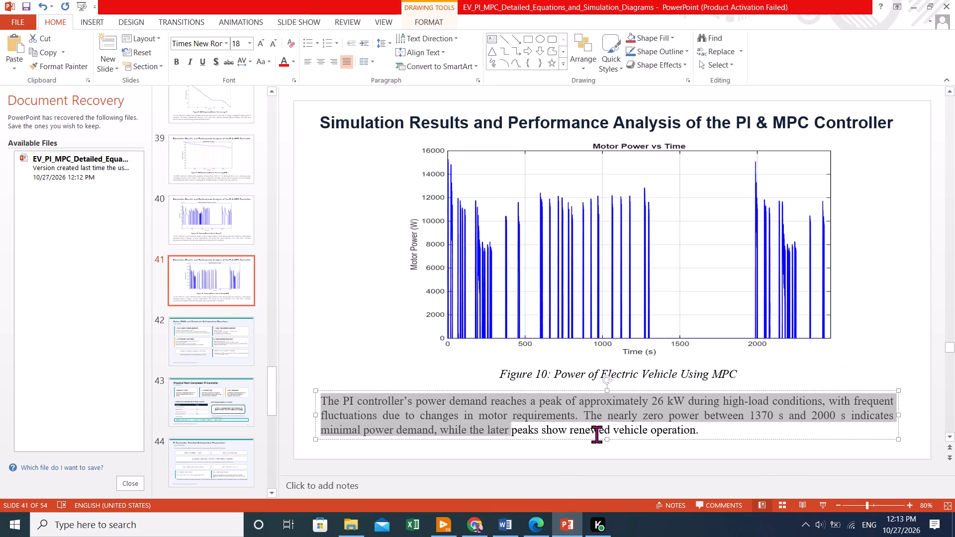
drag(596, 434, 735, 453)
key(ctrl+v)
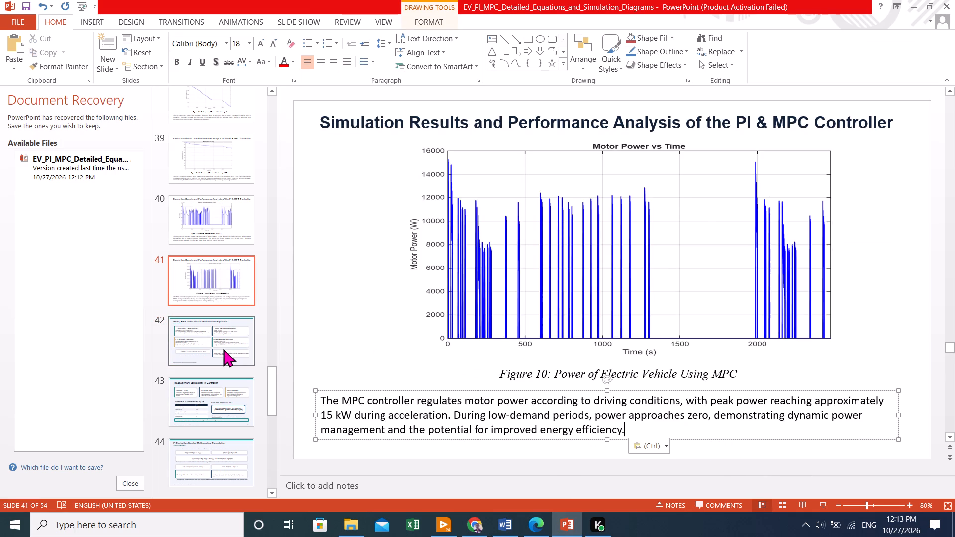
Apply the formatting of slide 40's explanation text to slide 41's new MPC paragraph and justify it.
click(223, 349)
click(201, 279)
click(202, 227)
drag(407, 398, 431, 404)
click(53, 69)
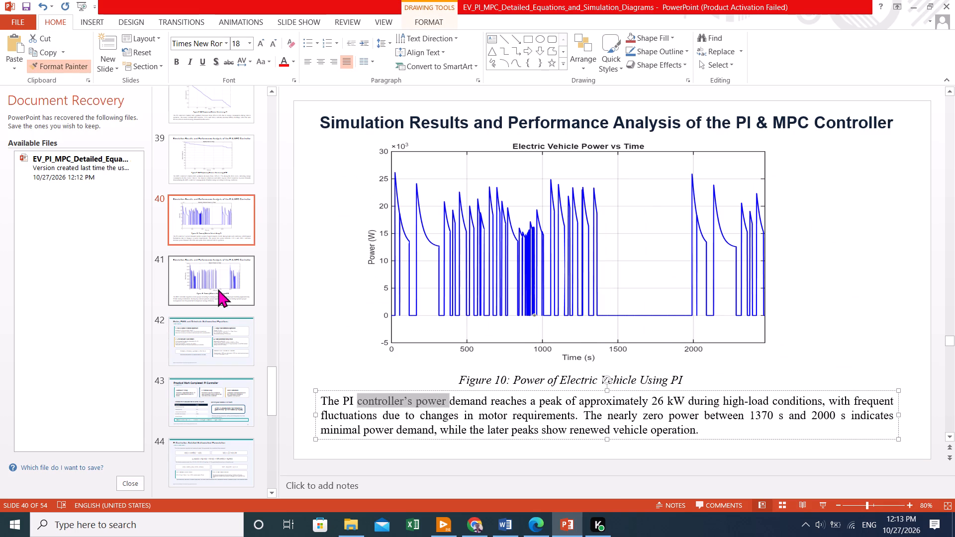
click(218, 289)
drag(320, 404, 504, 435)
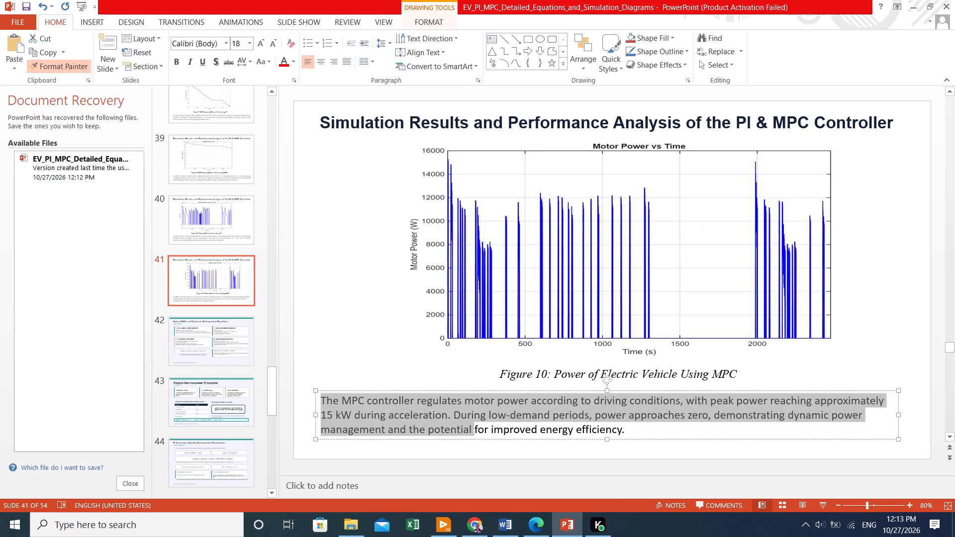
drag(504, 435, 640, 447)
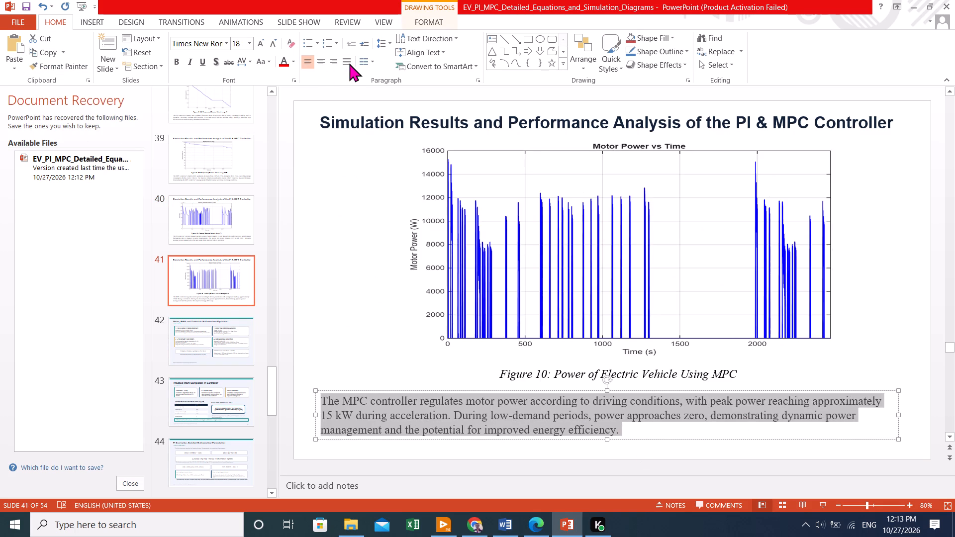
click(349, 63)
Check the figure numbering on the preceding slides, renumber slide 41's caption as Figure 11, and save the presentation.
click(216, 239)
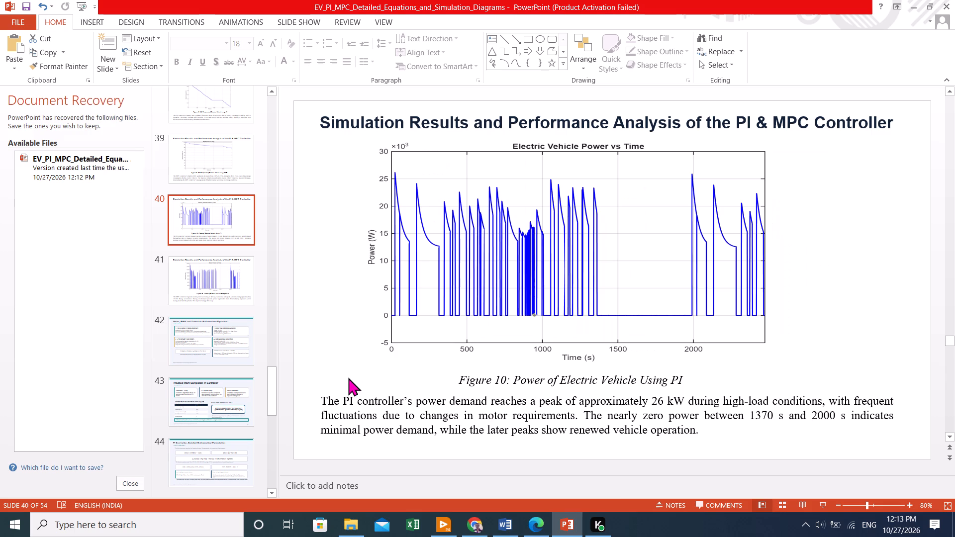
click(190, 172)
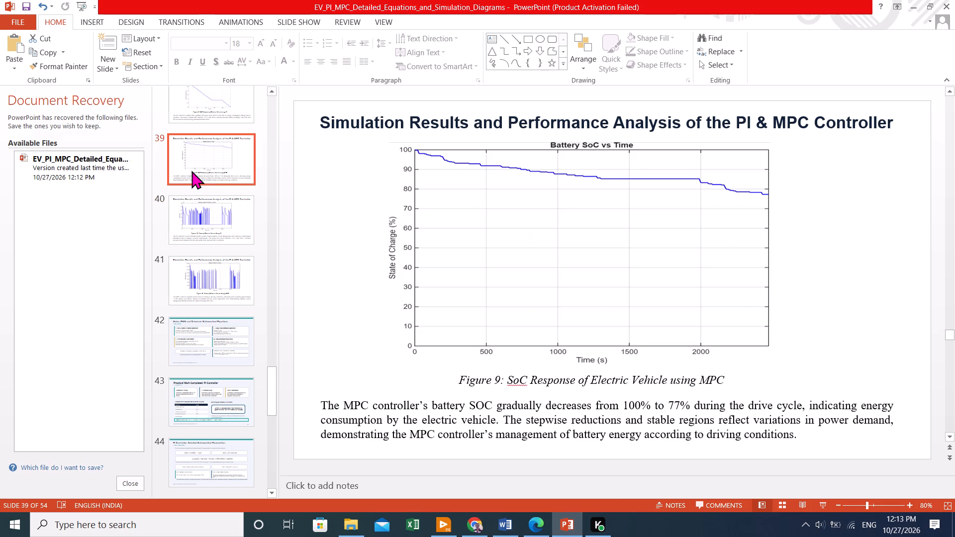
click(197, 200)
click(206, 300)
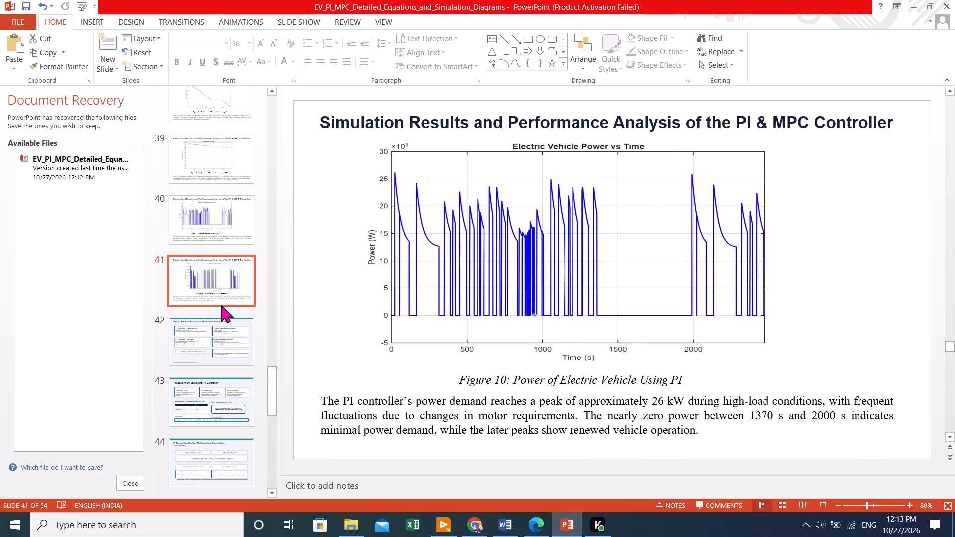
click(542, 374)
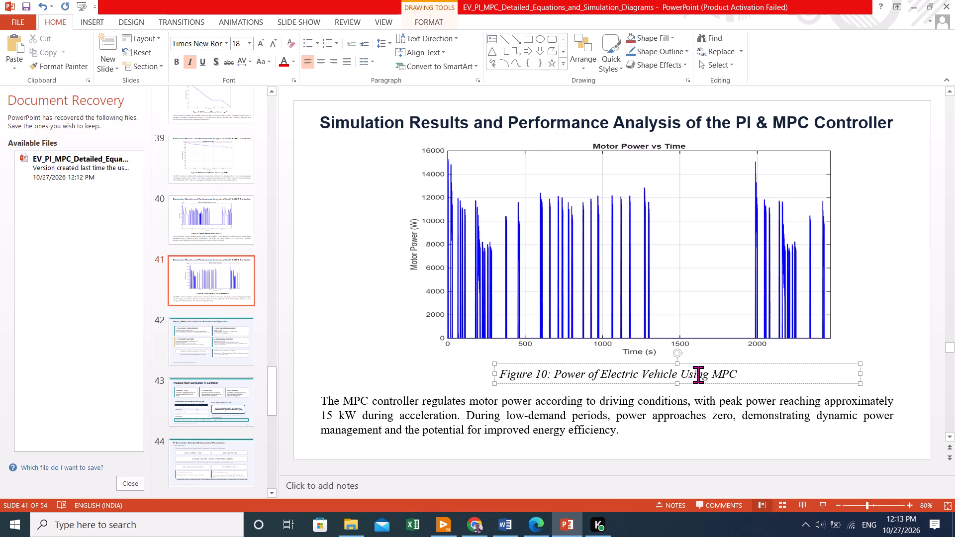
key(BackSpace)
key(1)
key(1)
key(Right)
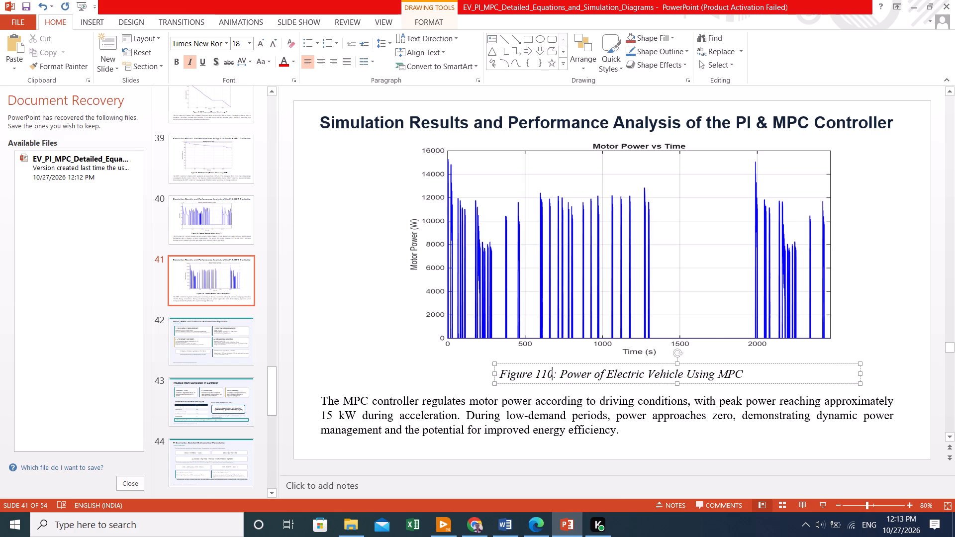
key(BackSpace)
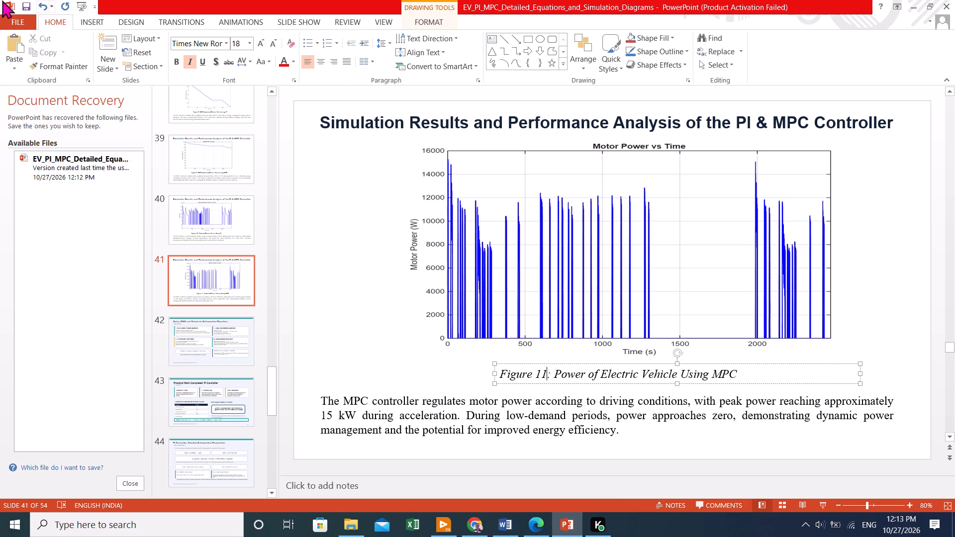
click(22, 7)
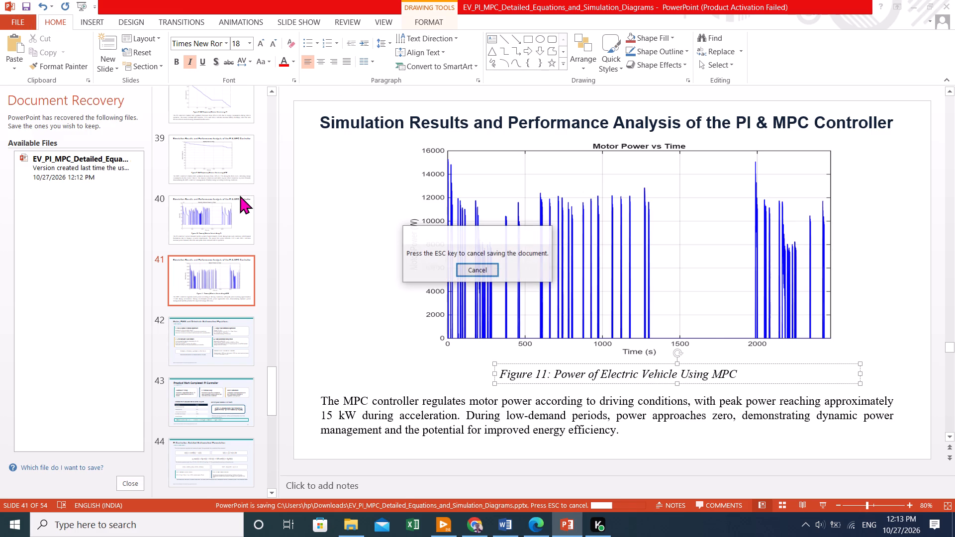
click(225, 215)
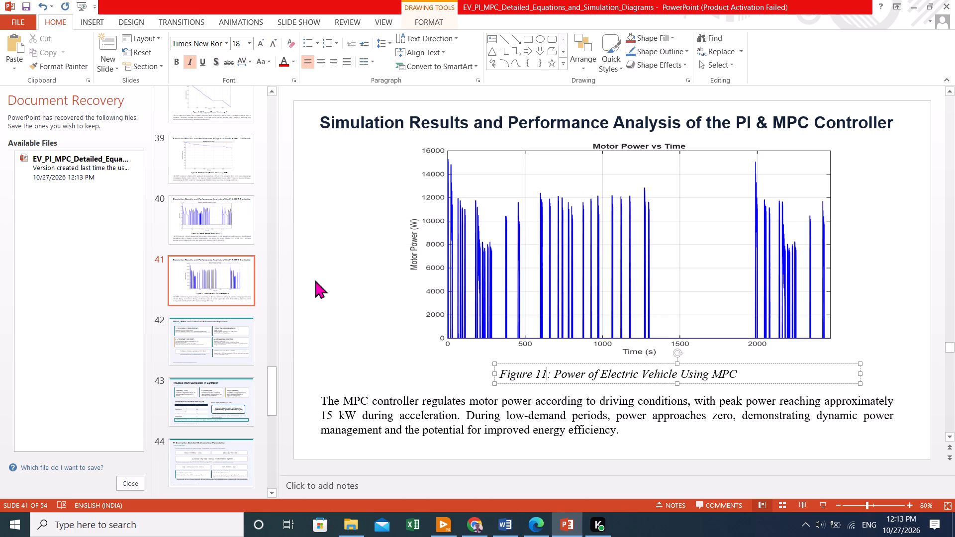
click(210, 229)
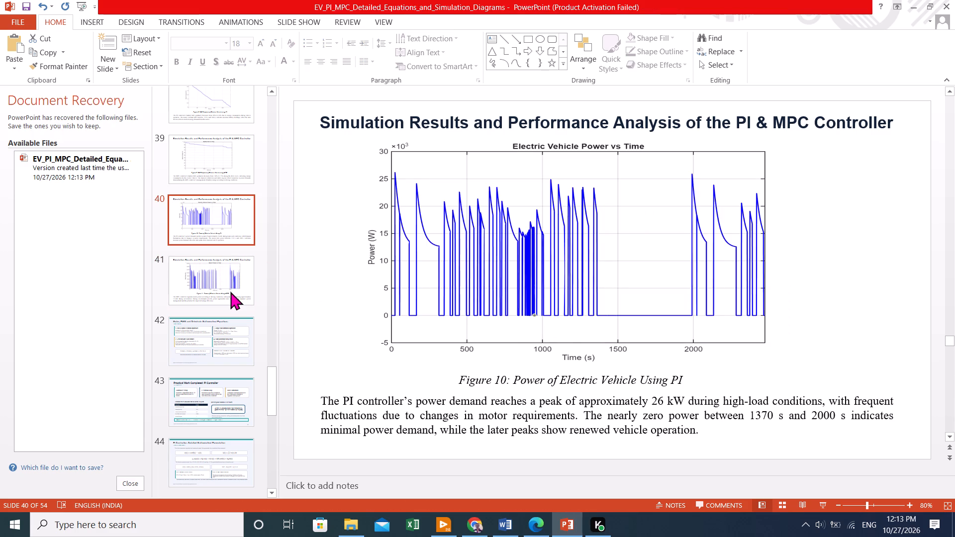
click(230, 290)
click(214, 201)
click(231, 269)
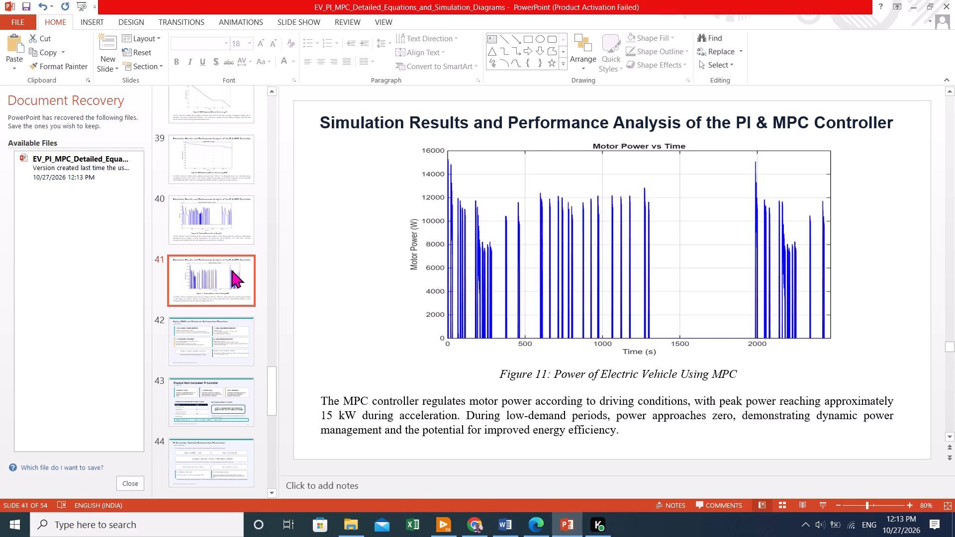
Duplicate slide 41, placing the copy directly after it as slide 42.
key(ctrl+c)
key(ctrl+v)
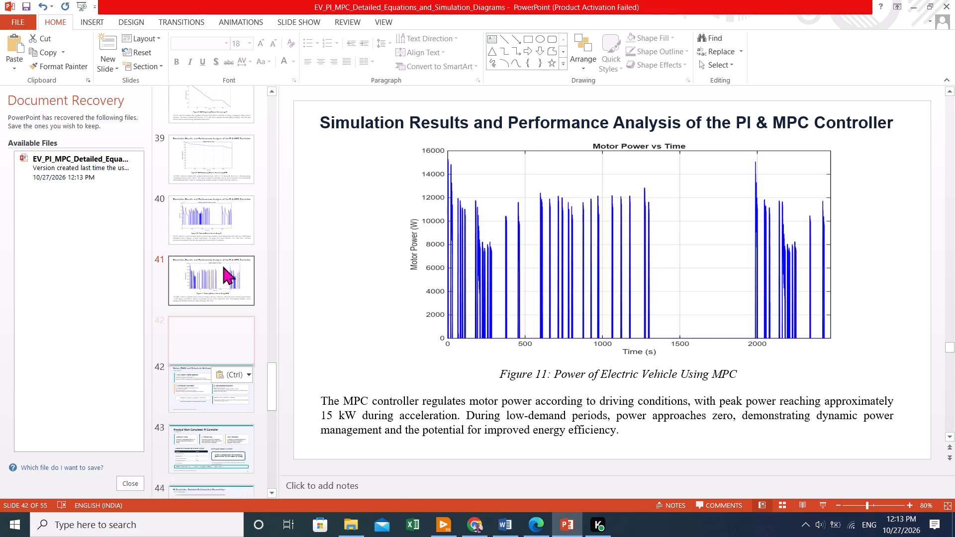
click(219, 321)
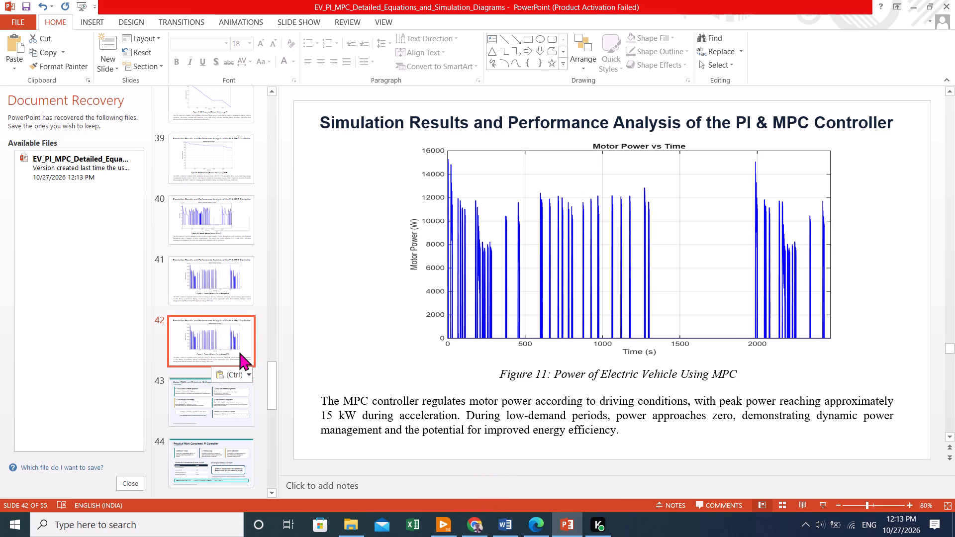
click(212, 277)
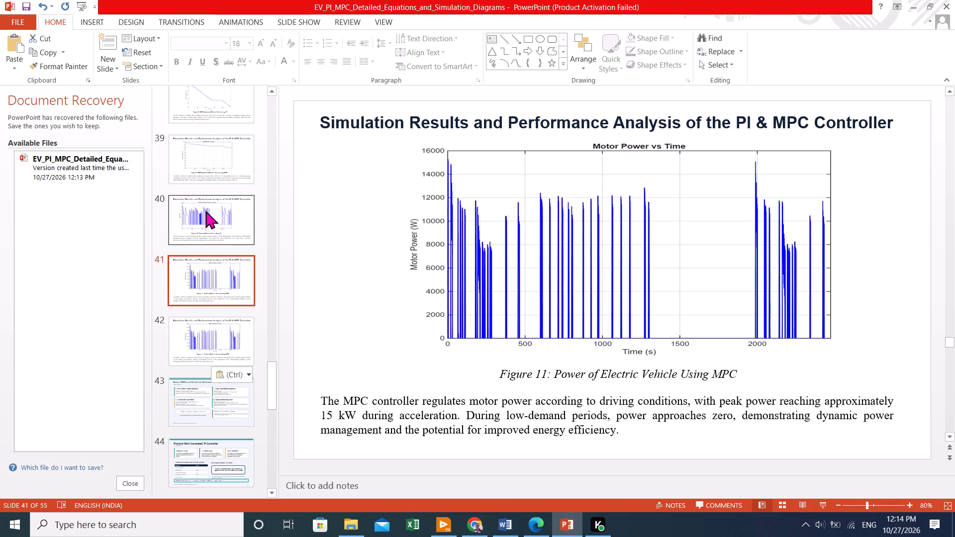
click(238, 332)
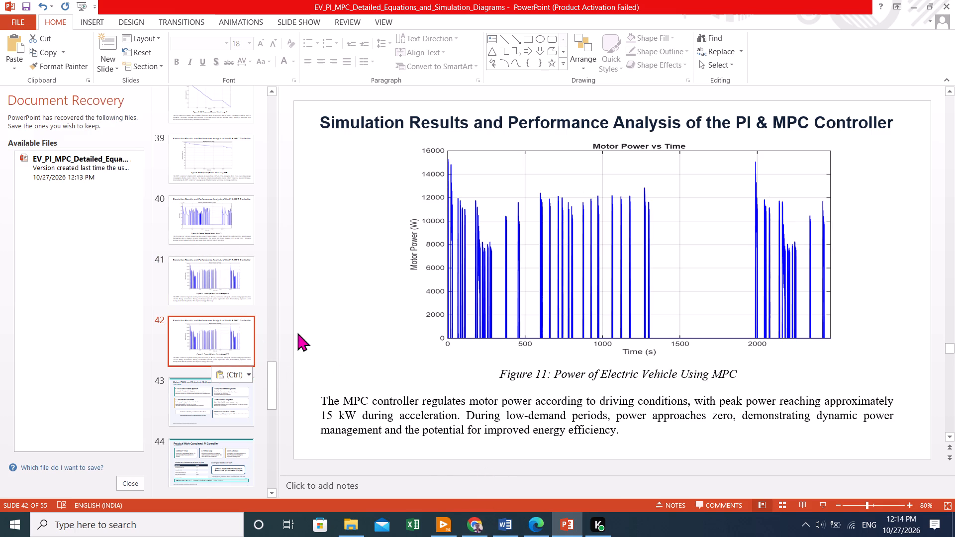
Find the PI controller's Electric Vehicle Motor Speed vs Time plot in the Word report and copy it.
click(483, 519)
click(498, 521)
scroll(453, 338, down, 1)
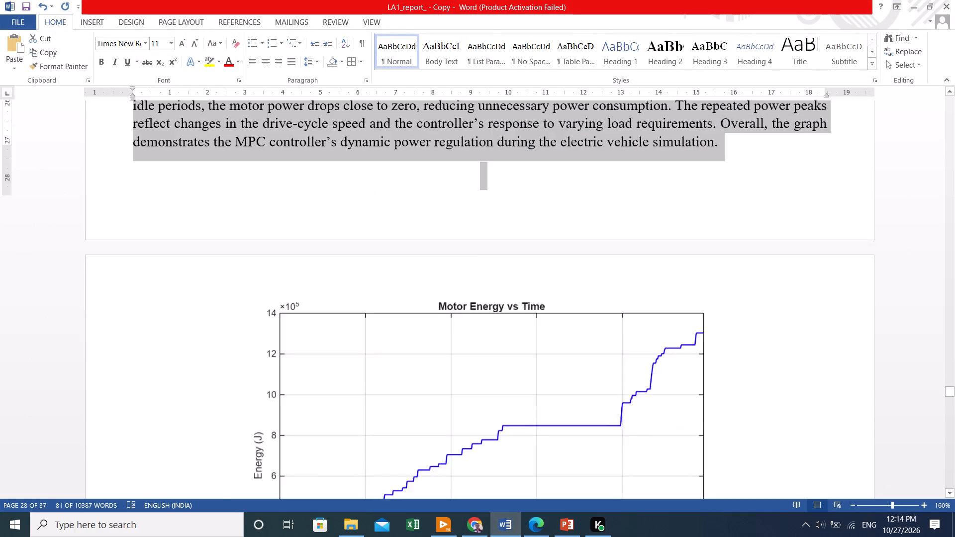
scroll(452, 339, down, 8)
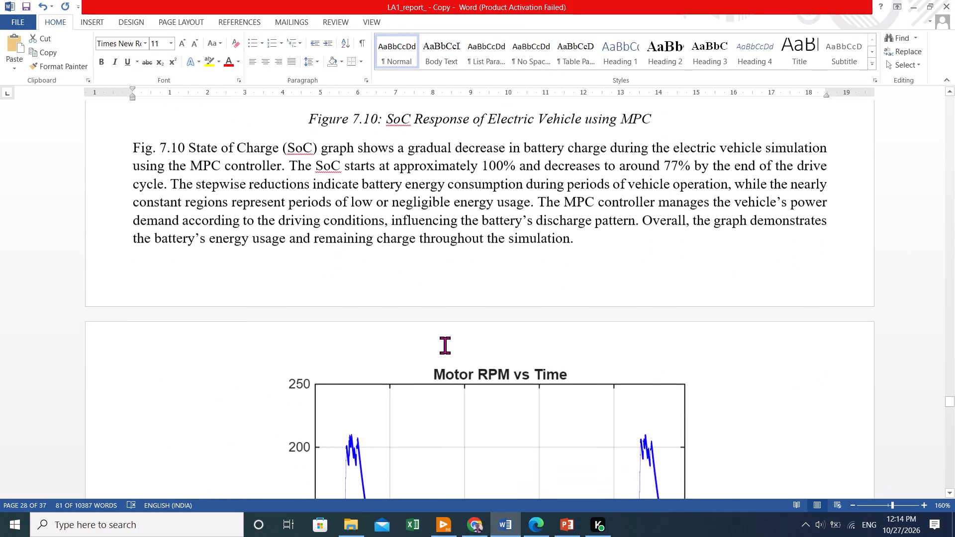
scroll(444, 345, down, 2)
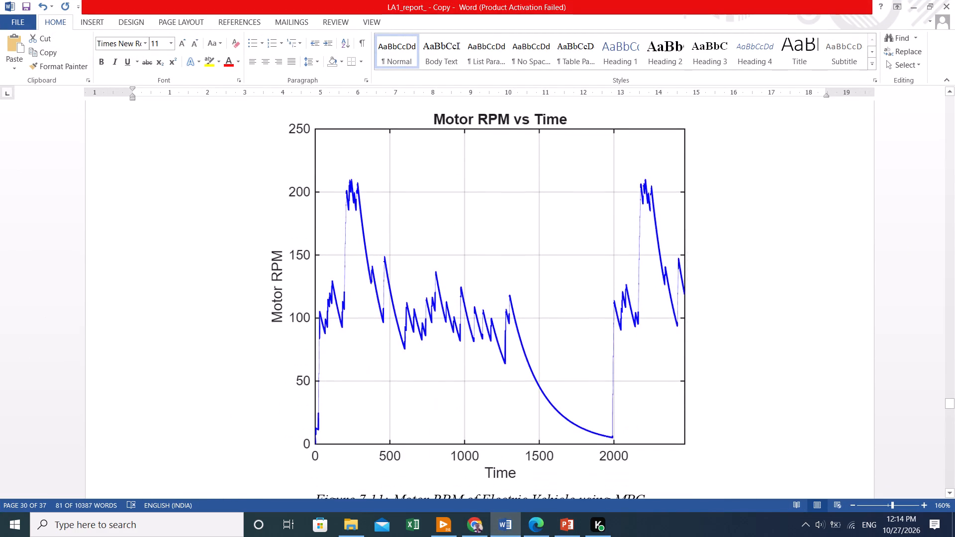
scroll(441, 345, up, 15)
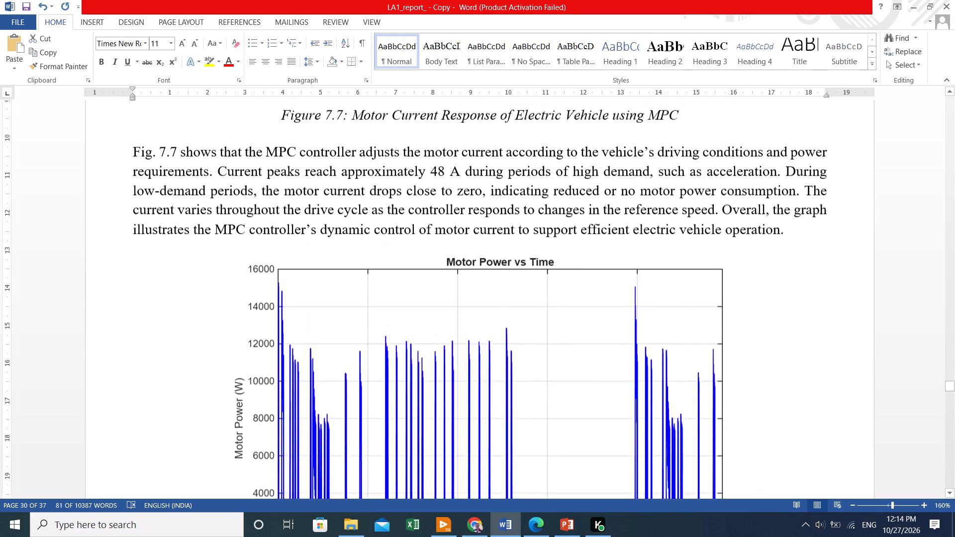
scroll(441, 346, up, 16)
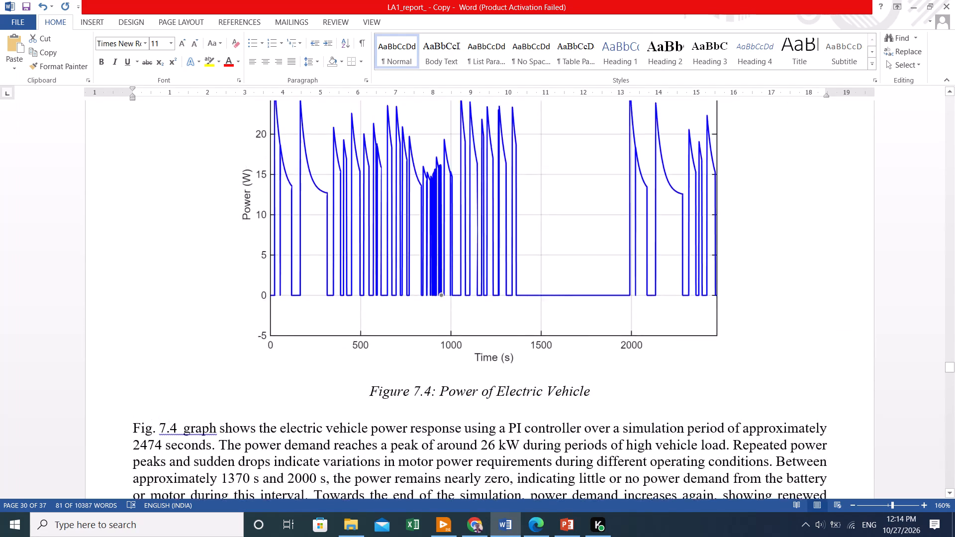
scroll(437, 351, down, 4)
scroll(436, 352, up, 5)
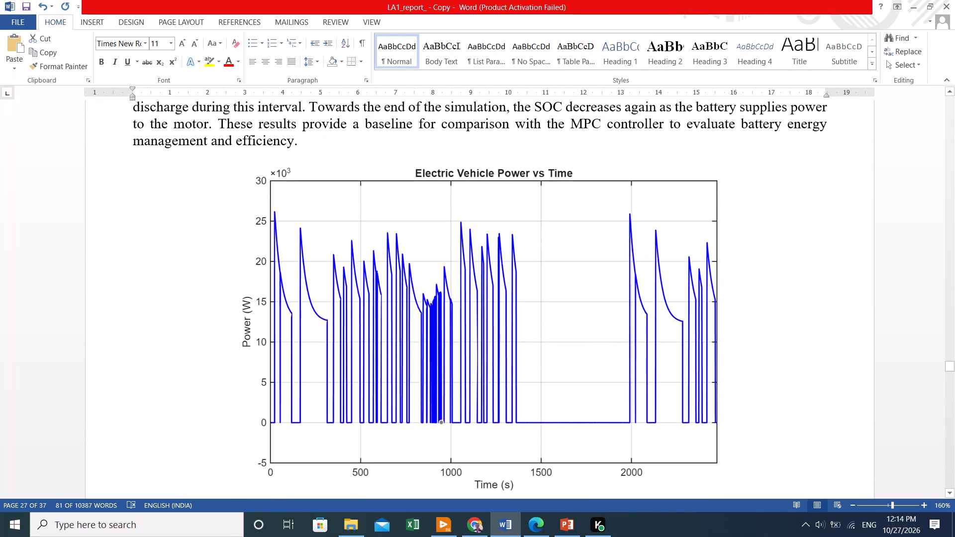
scroll(436, 353, down, 5)
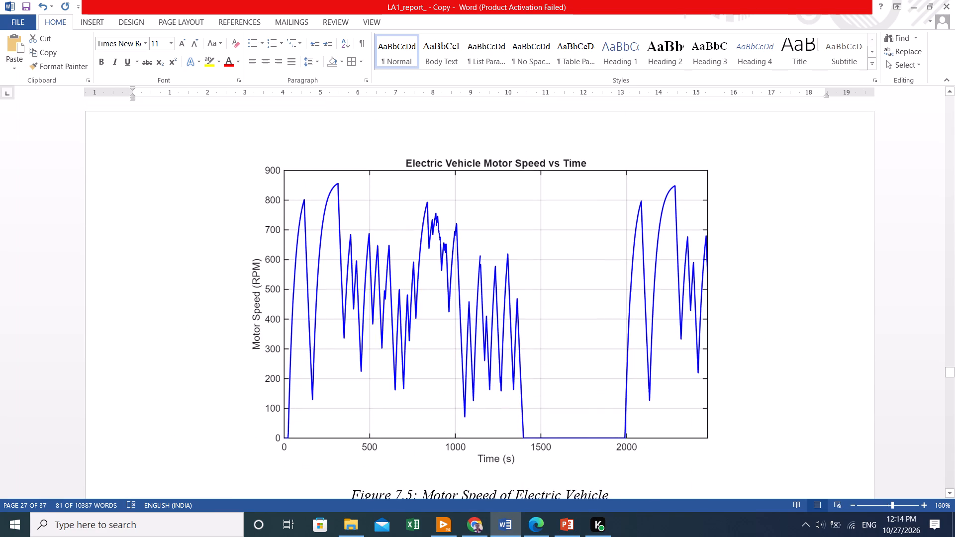
right_click(425, 258)
click(448, 287)
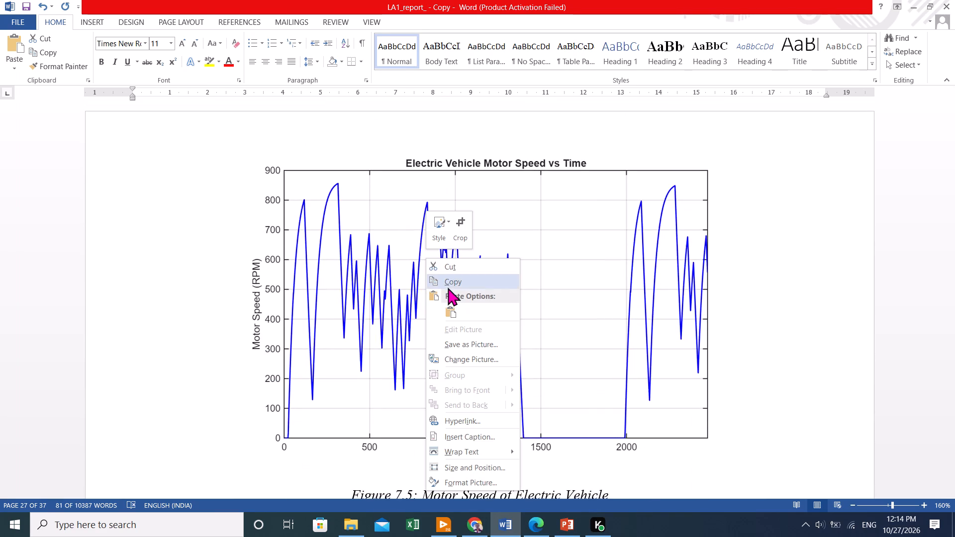
Replace slide 42's Motor Power vs Time plot in PowerPoint with the copied motor speed plot.
click(556, 523)
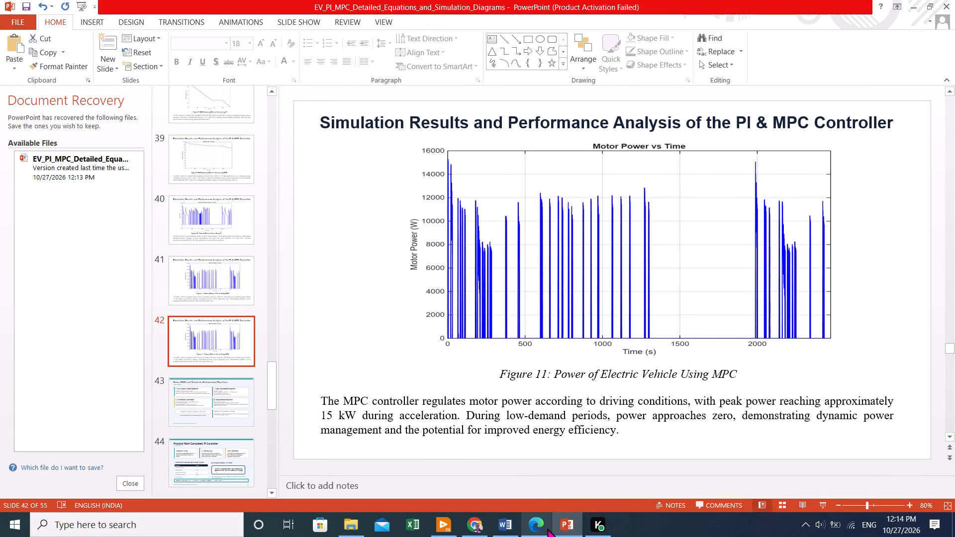
click(564, 319)
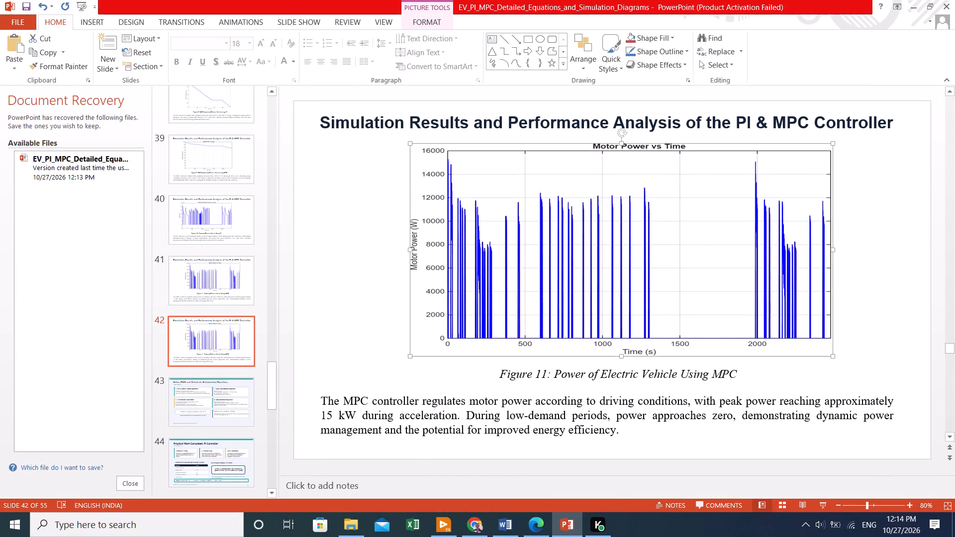
click(570, 267)
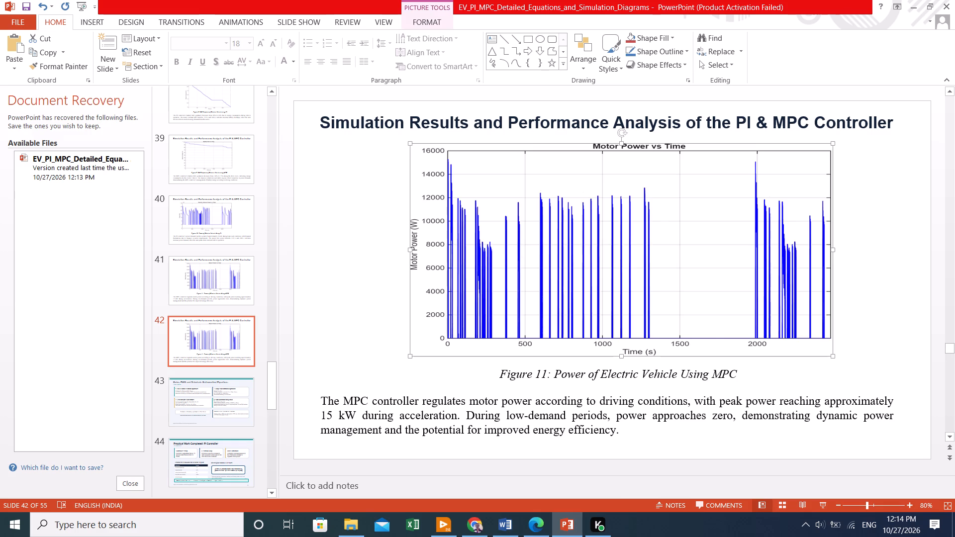
key(Delete)
key(ctrl+v)
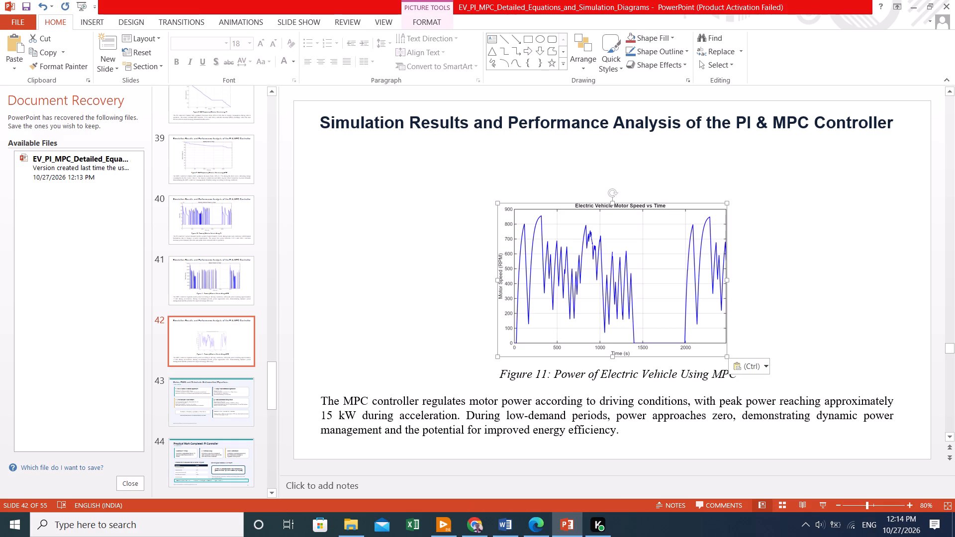
Enlarge the motor speed plot and position it to fill the space between slide 42's title and caption.
drag(551, 258, 559, 226)
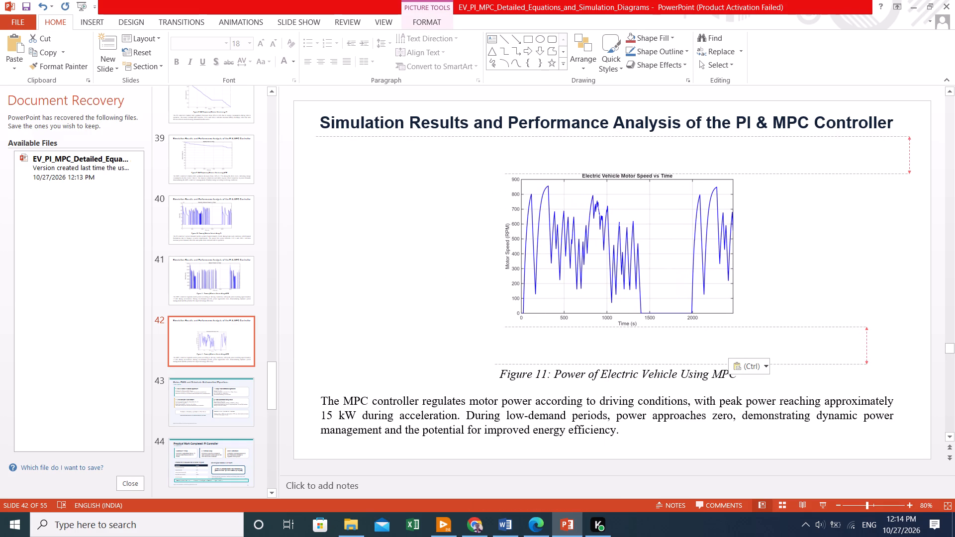
drag(559, 226, 551, 228)
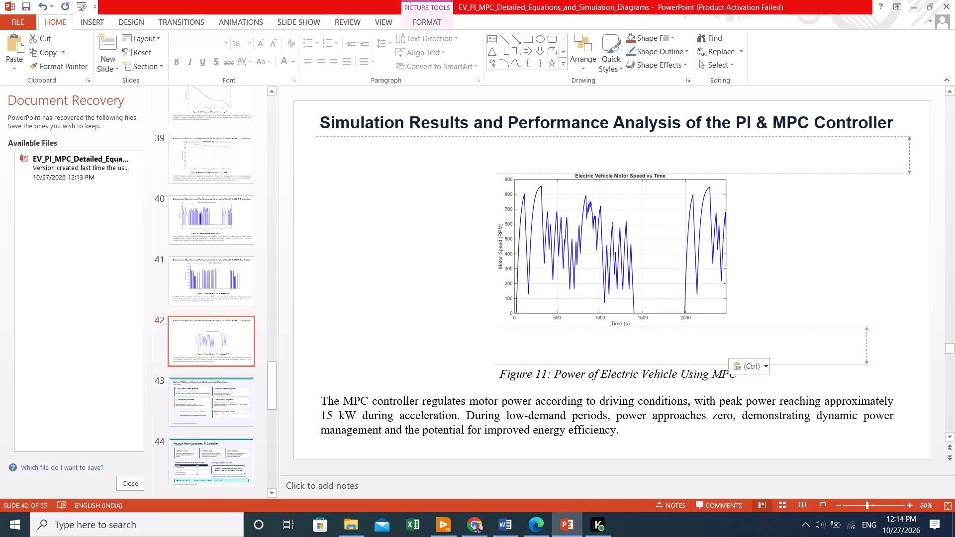
drag(551, 228, 539, 206)
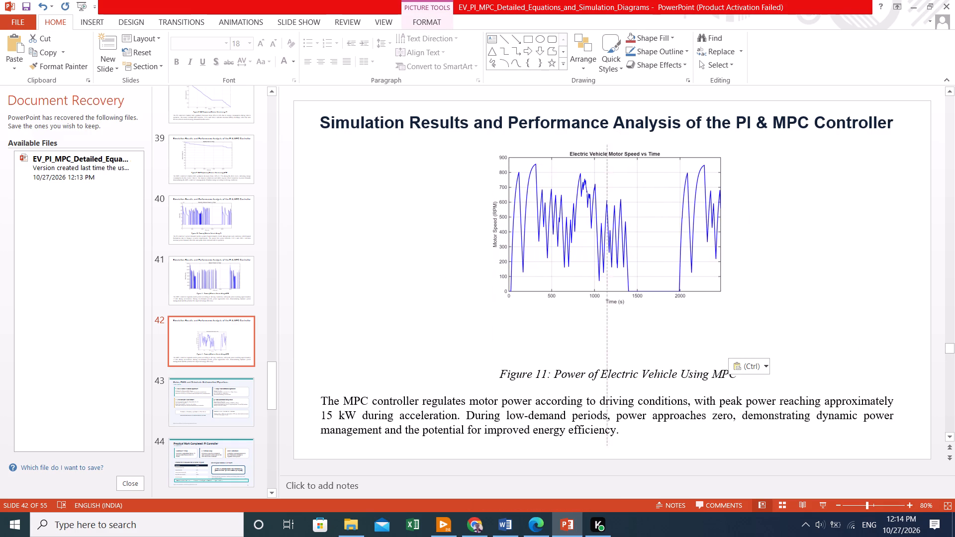
drag(539, 206, 510, 205)
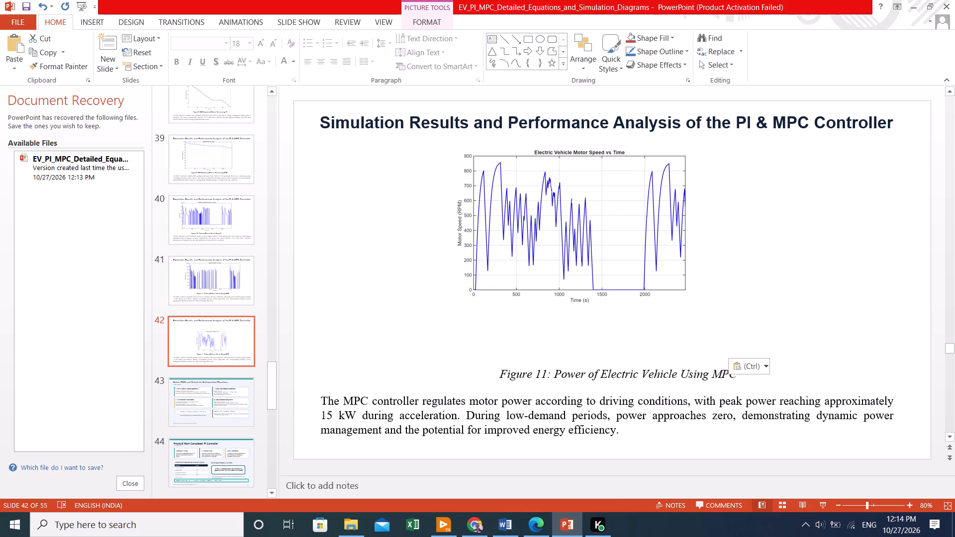
drag(510, 205, 518, 204)
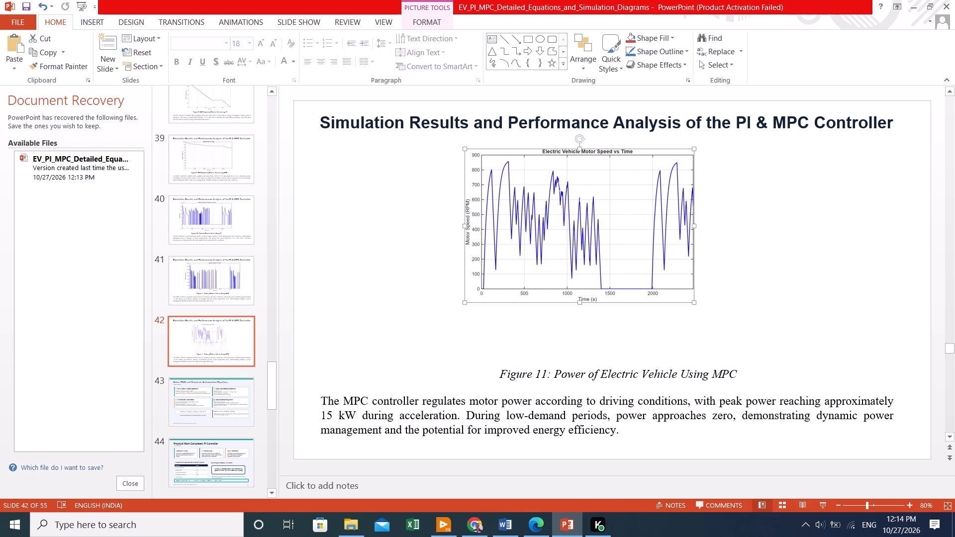
drag(695, 301, 763, 335)
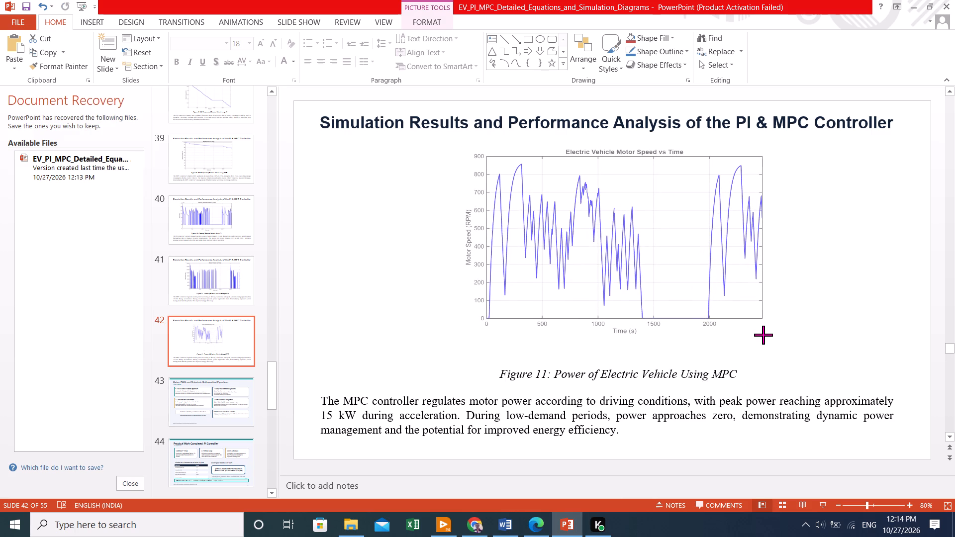
drag(763, 335, 803, 355)
drag(649, 247, 574, 240)
click(728, 354)
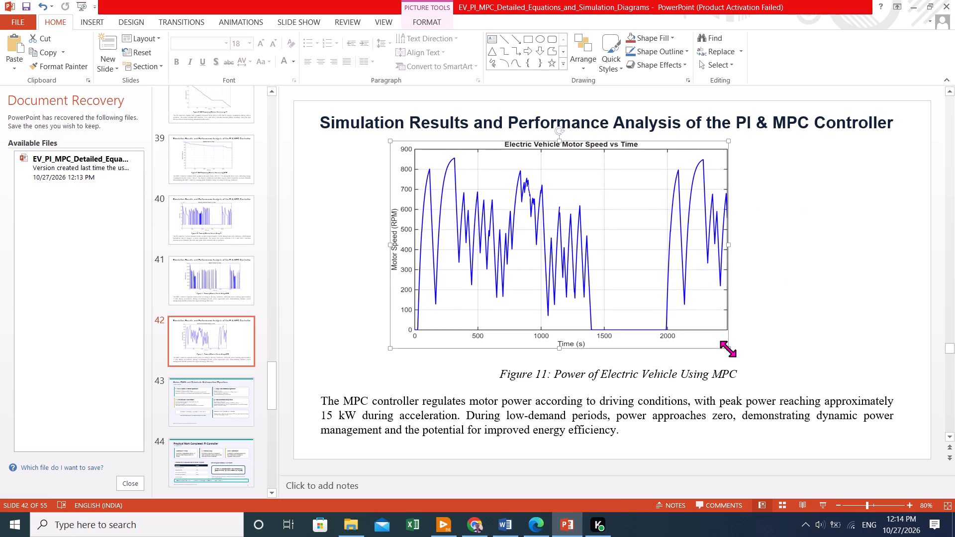
drag(728, 348, 774, 359)
drag(586, 259, 584, 259)
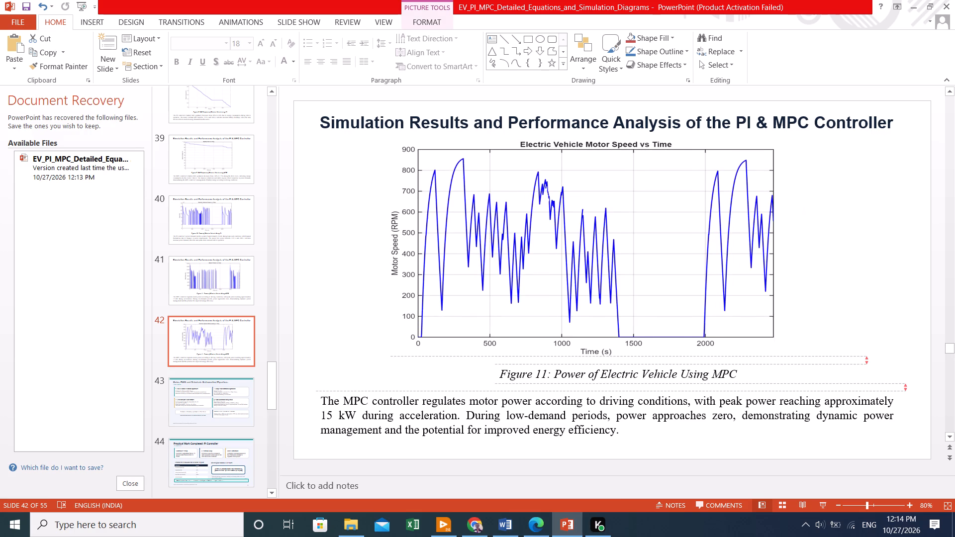
drag(584, 259, 578, 257)
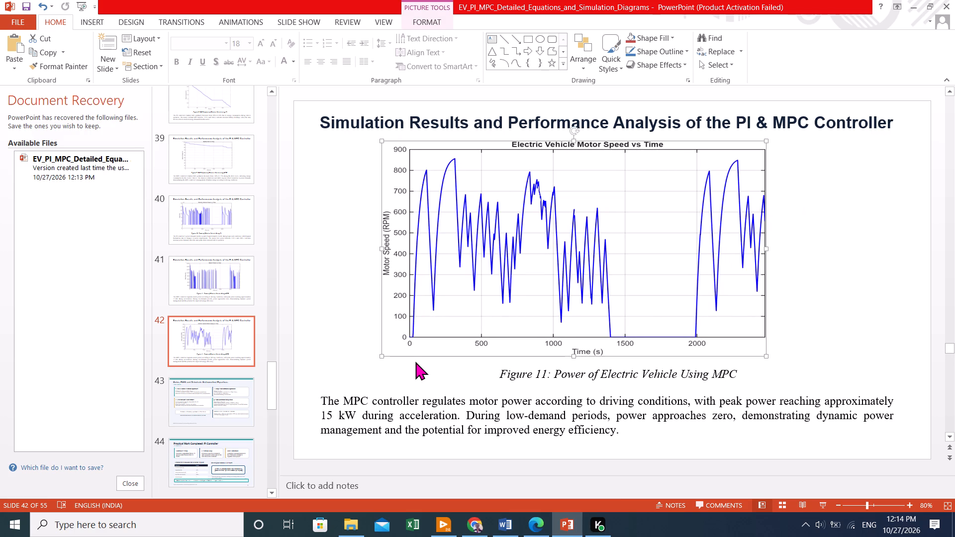
drag(547, 278, 563, 278)
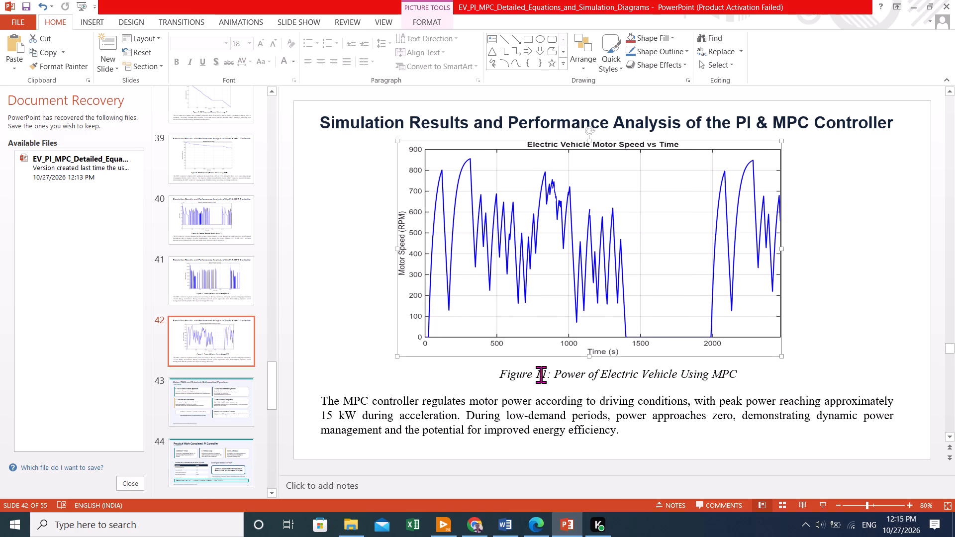
Renumber slide 42's caption as Figure 12 and check it against slide 41's figure number.
click(549, 374)
key(BackSpace)
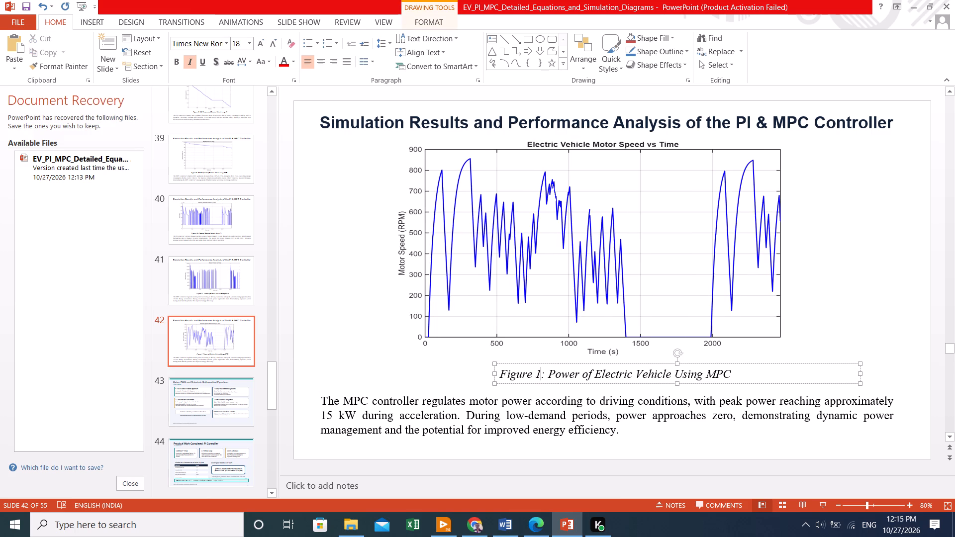
key(2)
click(204, 283)
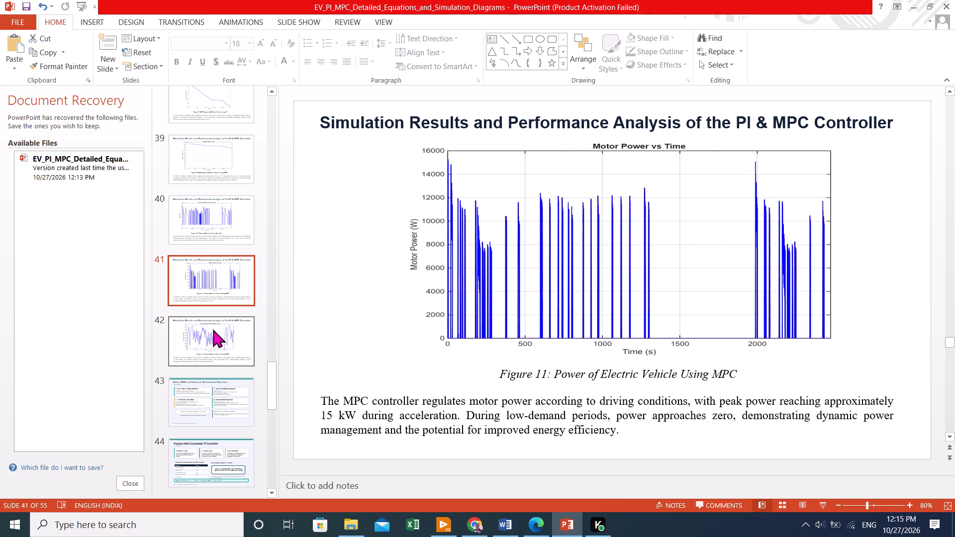
click(213, 333)
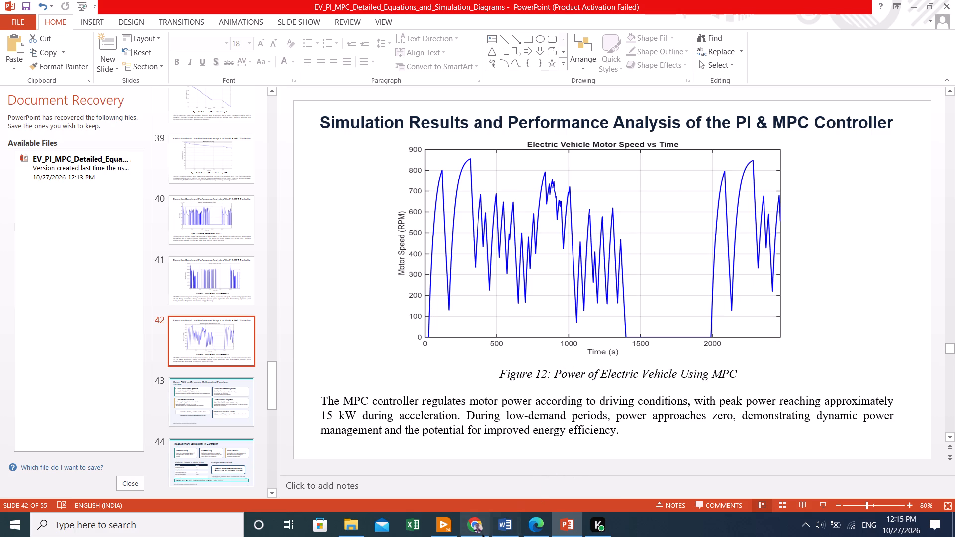
Copy the caption "Figure 7.5: Motor Speed of Electric Vehicle" from the Word report.
click(504, 531)
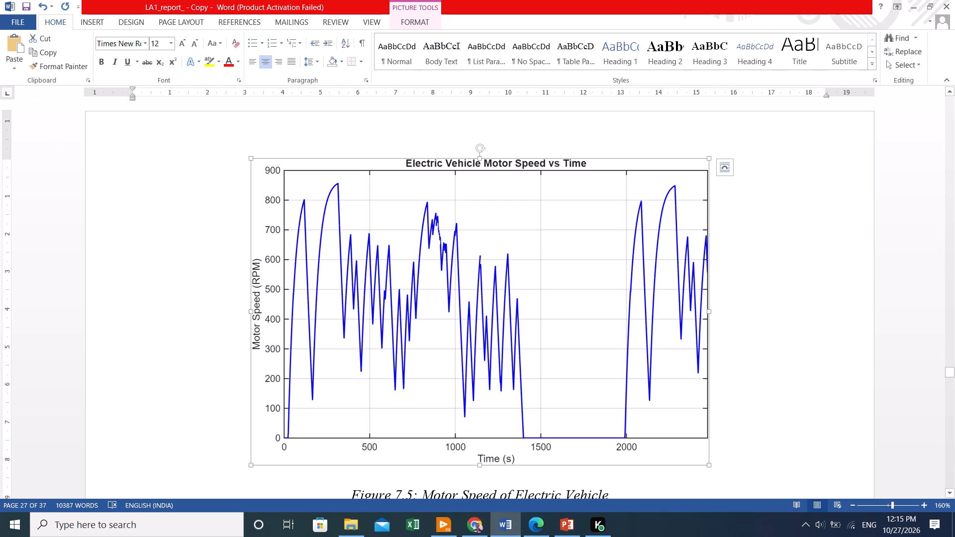
scroll(455, 382, down, 1)
drag(353, 365, 638, 394)
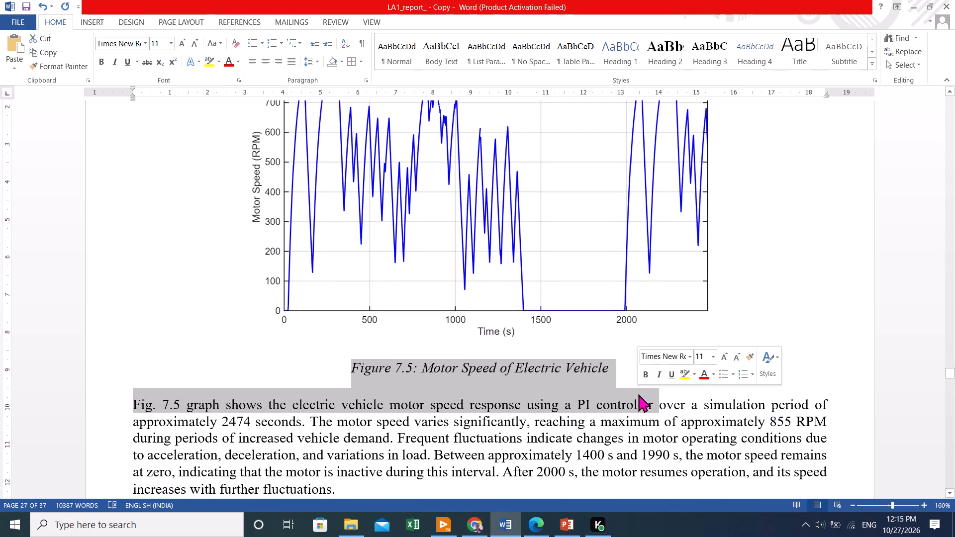
click(598, 368)
drag(350, 365, 380, 365)
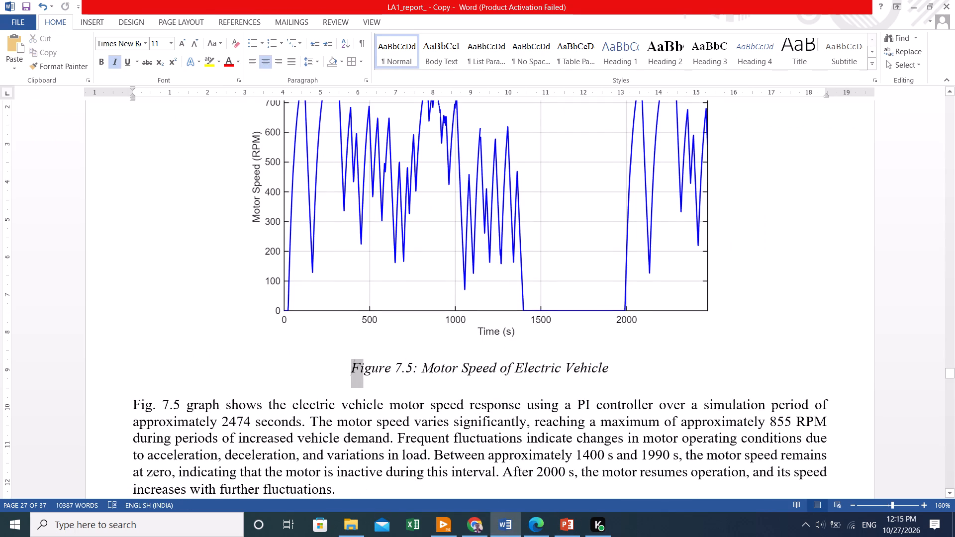
drag(380, 365, 609, 378)
key(ctrl+c)
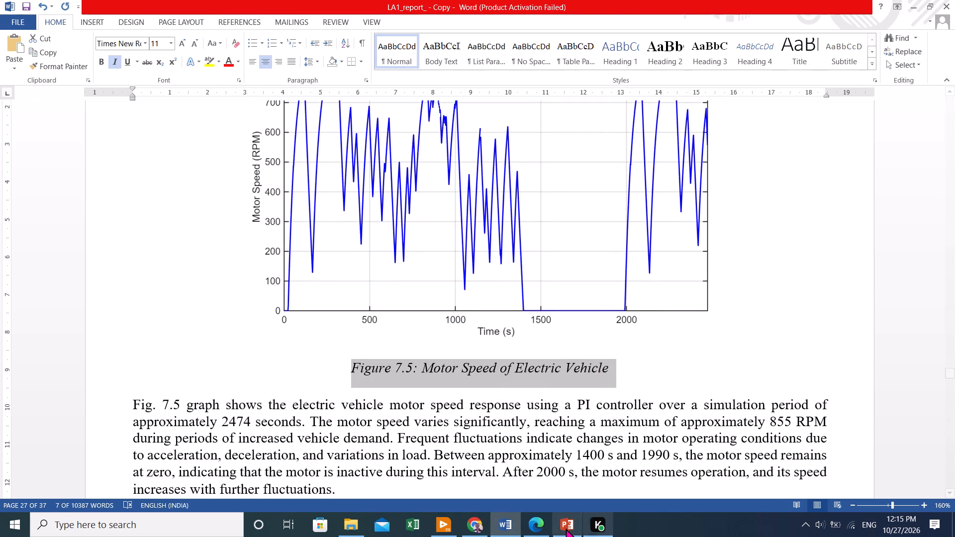
Replace the text after "Figure 12:" in slide 42's PowerPoint caption with the copied "Motor Speed of Electric Vehicle", dropping the "Figure 7.5:" prefix.
click(565, 528)
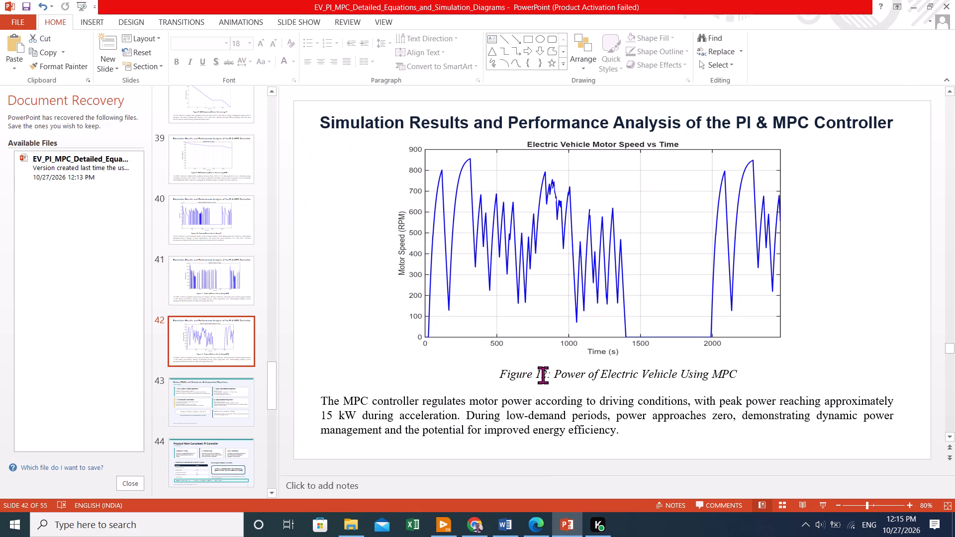
drag(556, 376, 713, 377)
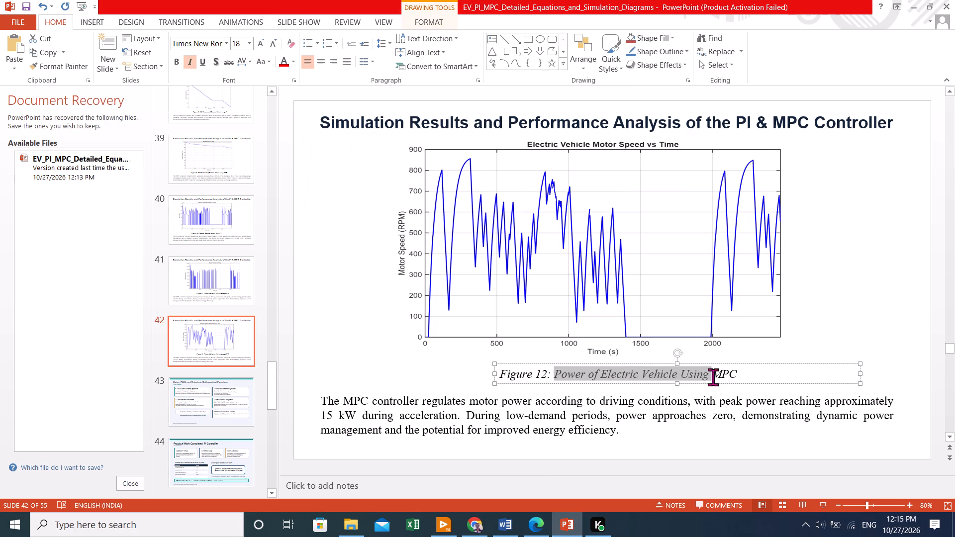
drag(713, 377, 738, 381)
key(ctrl+v)
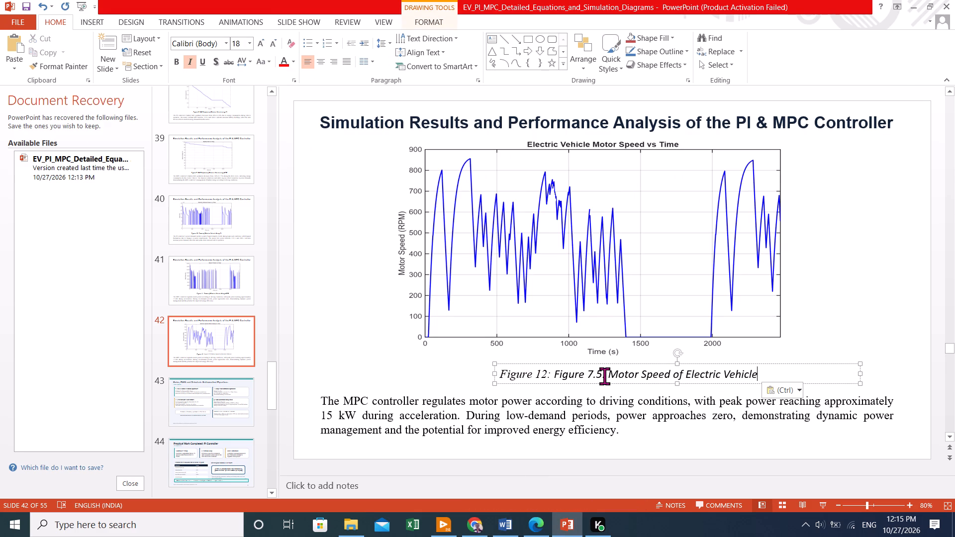
click(604, 376)
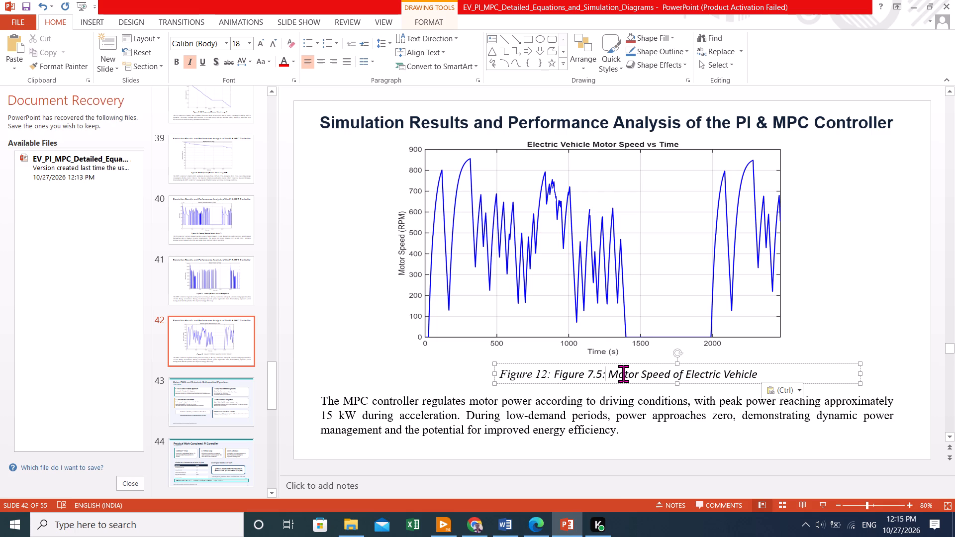
key(BackSpace)
key(BackSpace)
key(BackSpace)
key(BackSpace)
key(BackSpace)
key(BackSpace)
key(BackSpace)
key(BackSpace)
key(BackSpace)
key(BackSpace)
key(BackSpace)
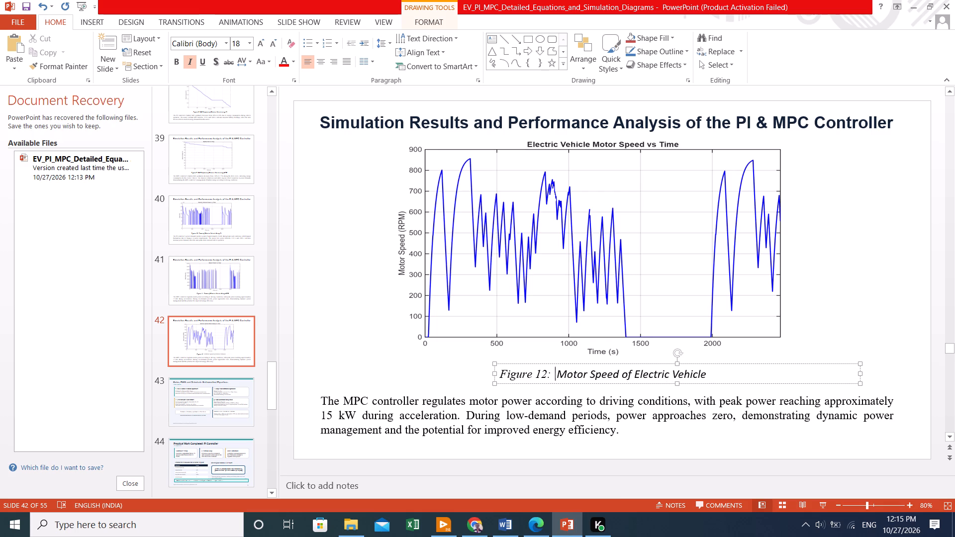
key(BackSpace)
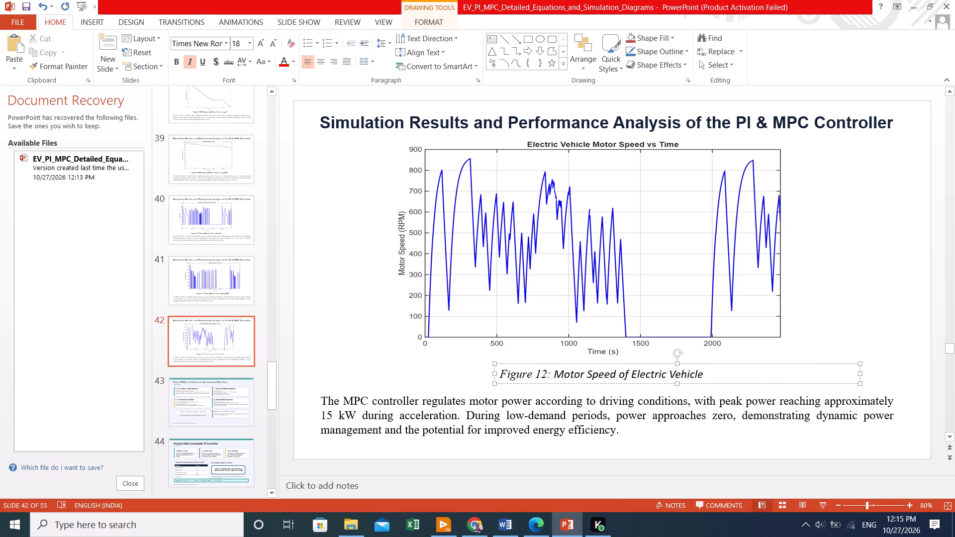
Match the caption text "Motor Speed of Electric Vehicle" to the formatting of its "Figure 12" label and save the presentation.
drag(521, 373, 510, 372)
click(52, 62)
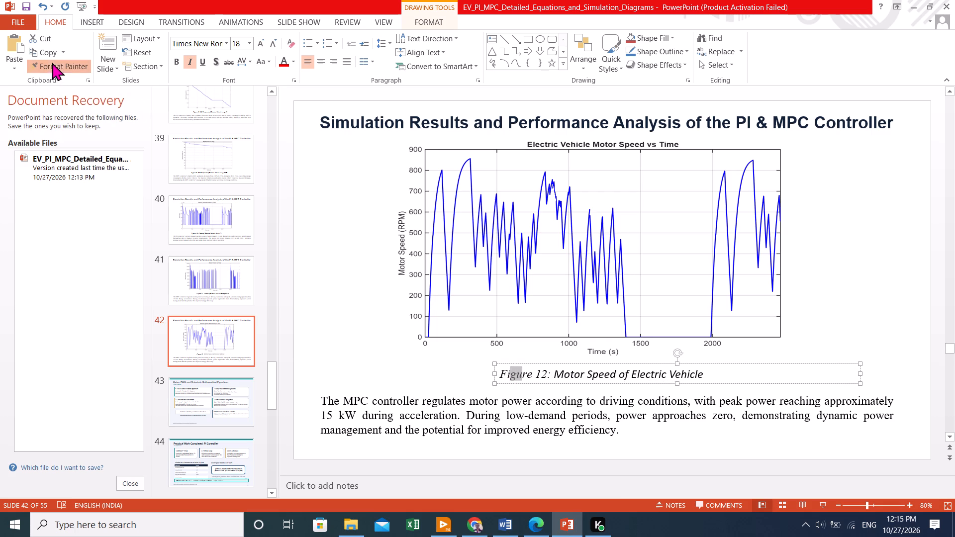
drag(709, 375, 592, 369)
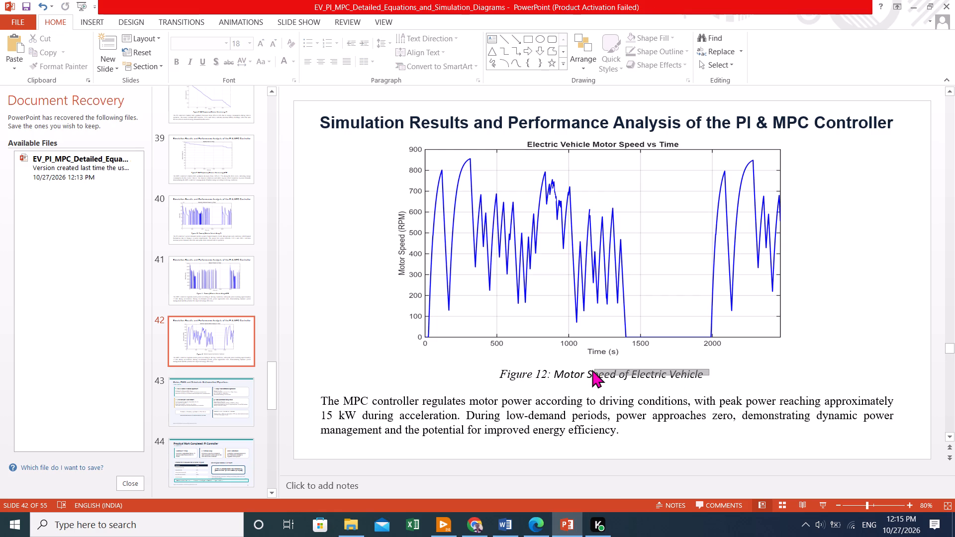
drag(592, 369, 590, 369)
click(538, 376)
drag(526, 375, 511, 373)
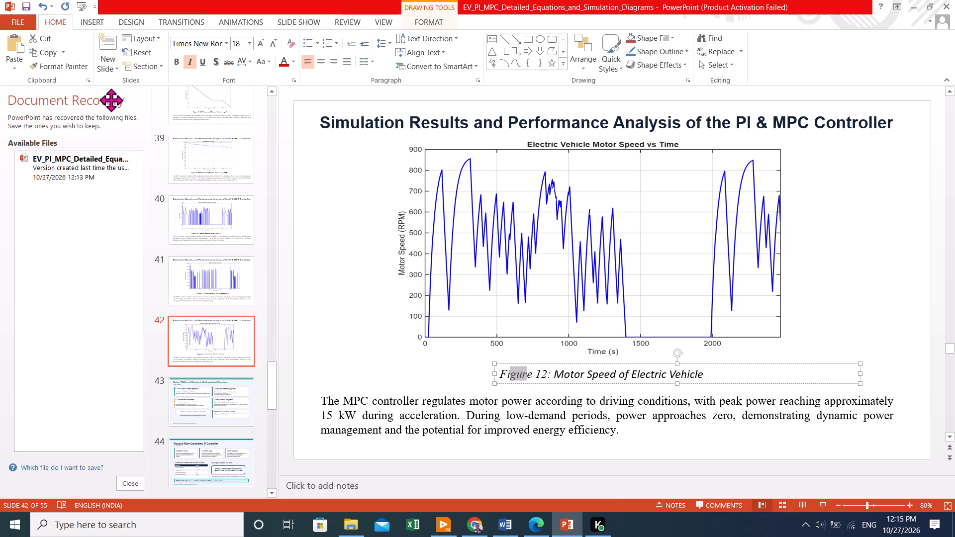
click(83, 63)
drag(554, 376, 721, 375)
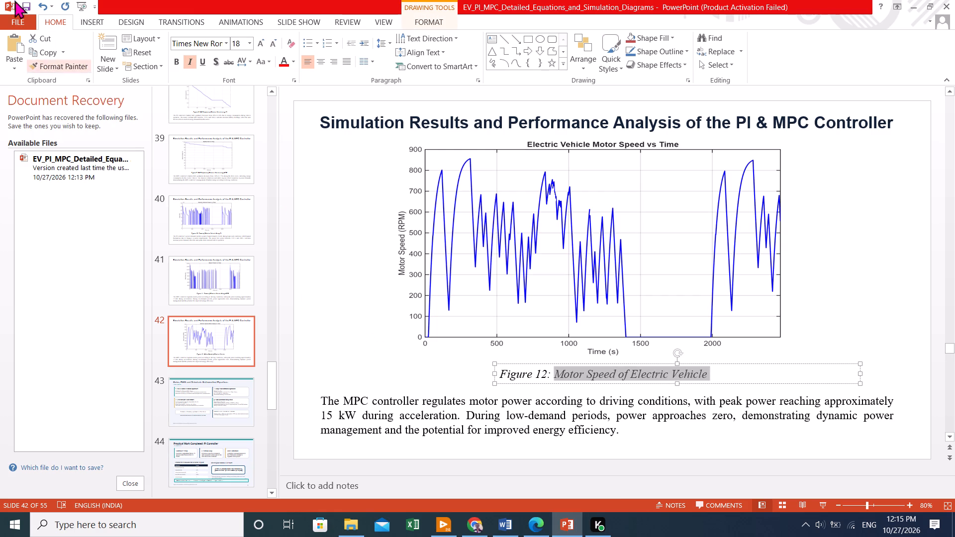
click(25, 2)
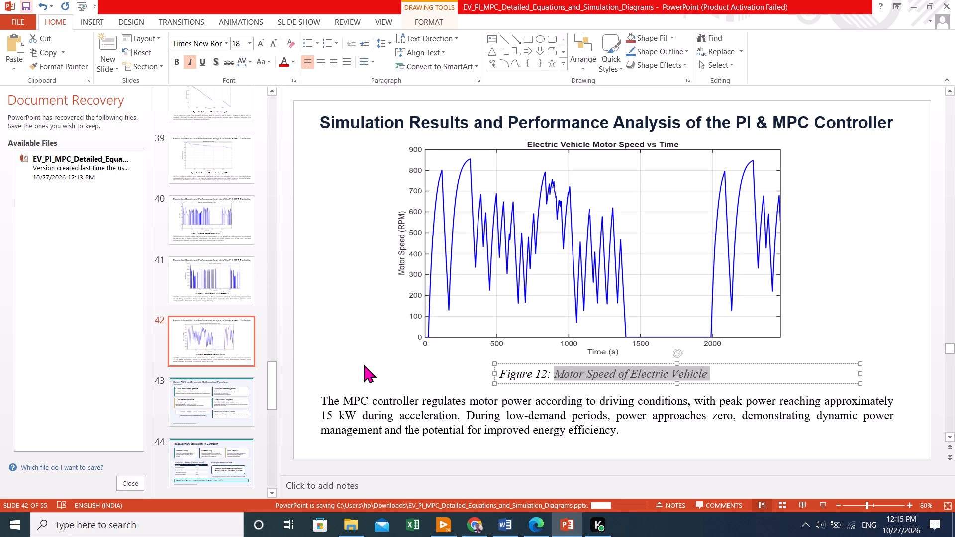
click(503, 526)
scroll(507, 402, down, 1)
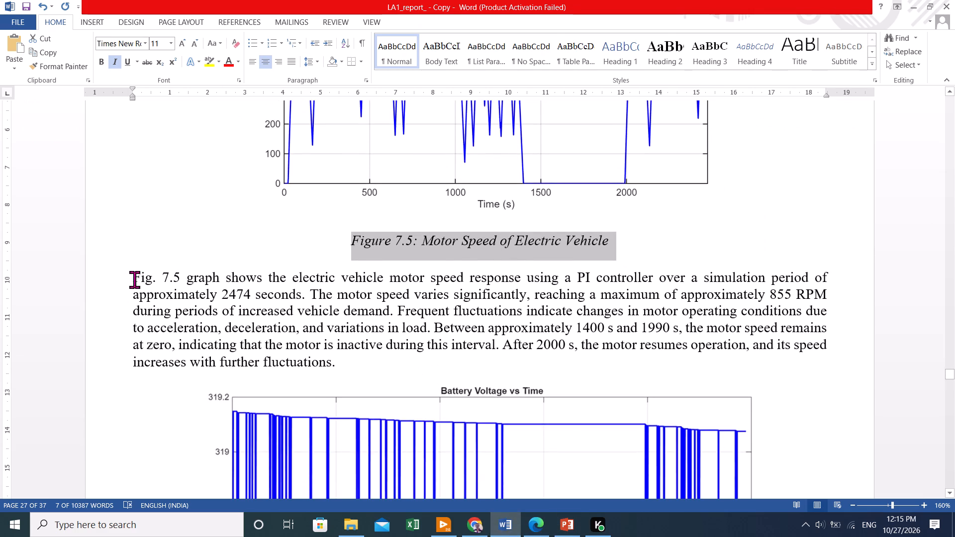
drag(131, 279, 372, 370)
key(ctrl+c)
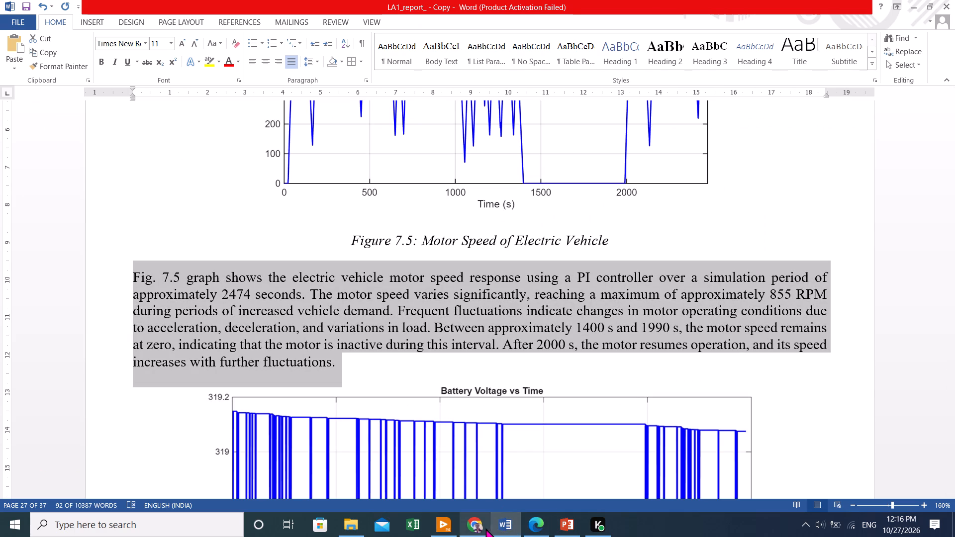
click(558, 524)
click(419, 418)
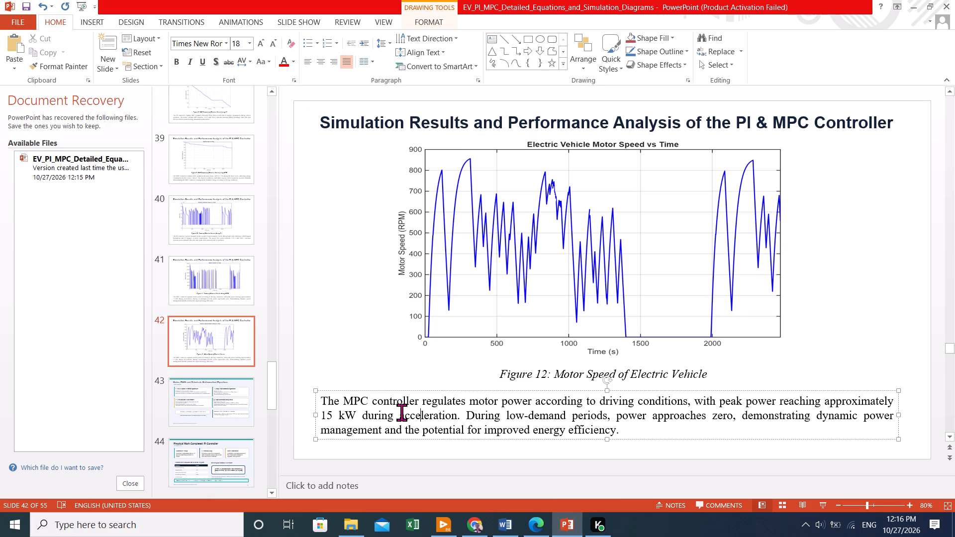
drag(323, 400, 672, 433)
key(ctrl+v)
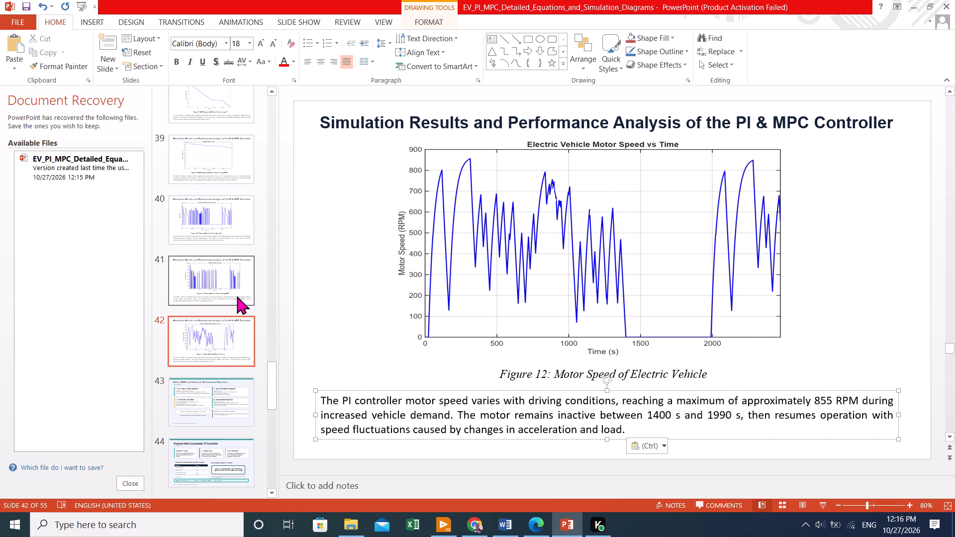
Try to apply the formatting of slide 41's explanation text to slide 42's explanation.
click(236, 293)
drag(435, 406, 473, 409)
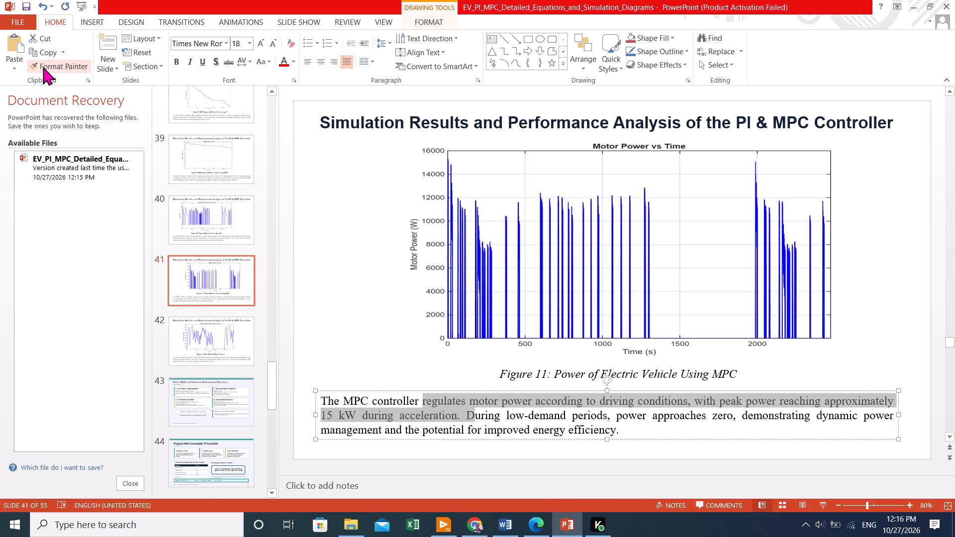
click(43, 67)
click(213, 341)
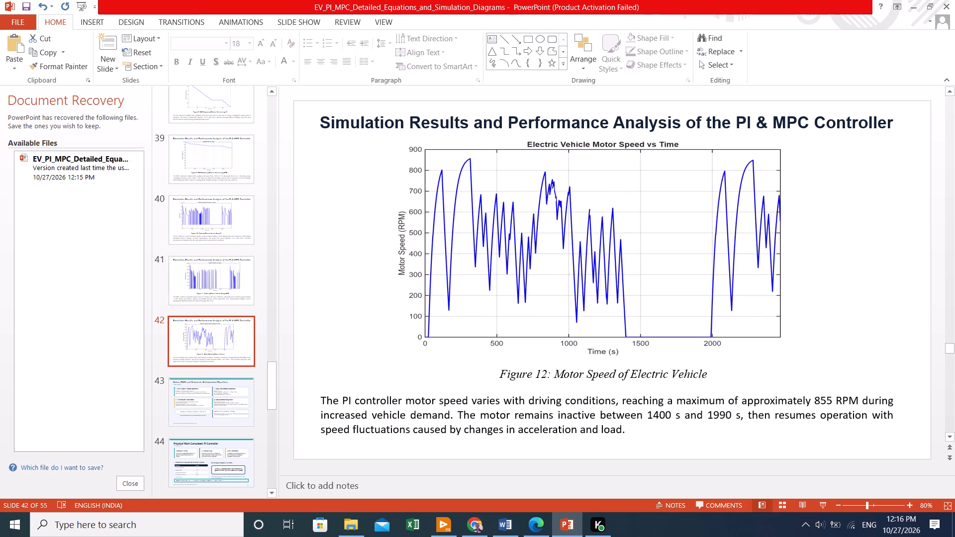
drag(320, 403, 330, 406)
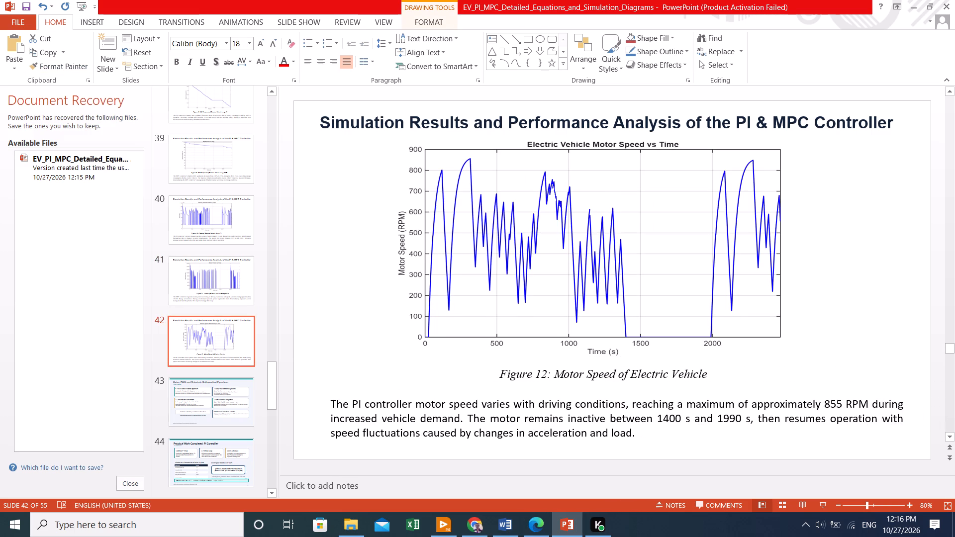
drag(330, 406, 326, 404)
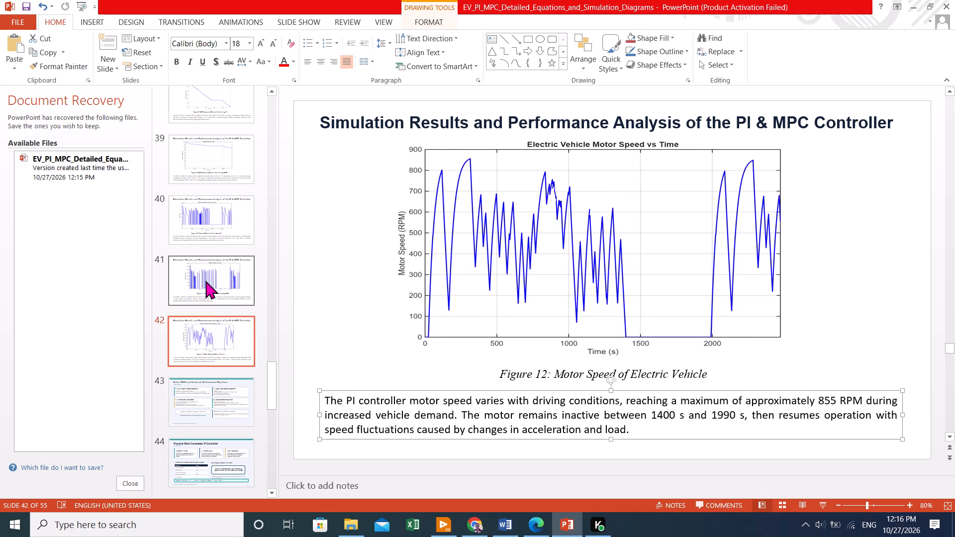
Apply slide 41's Times New Roman explanation formatting to slide 42's whole explanation, justify it, and compare the two slides.
click(205, 280)
drag(389, 408, 406, 410)
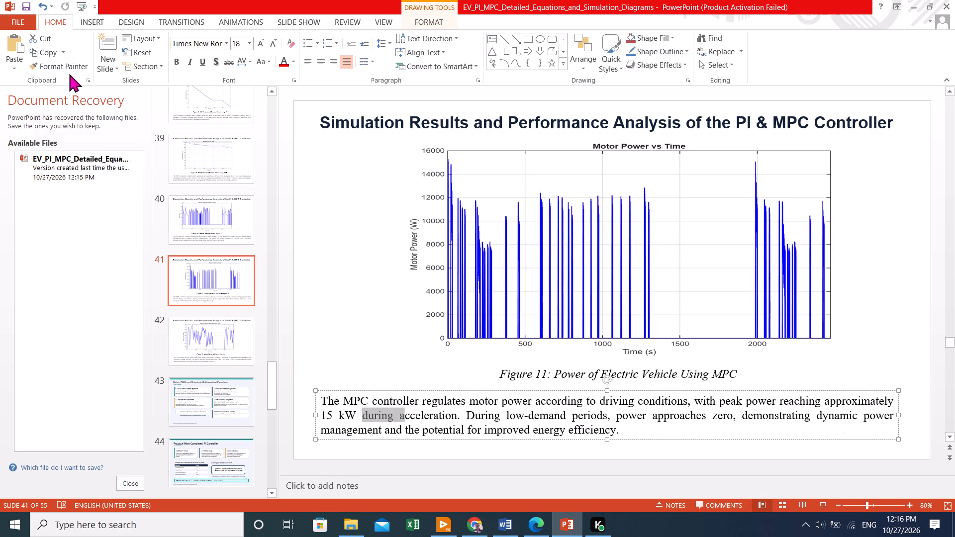
click(67, 67)
click(227, 341)
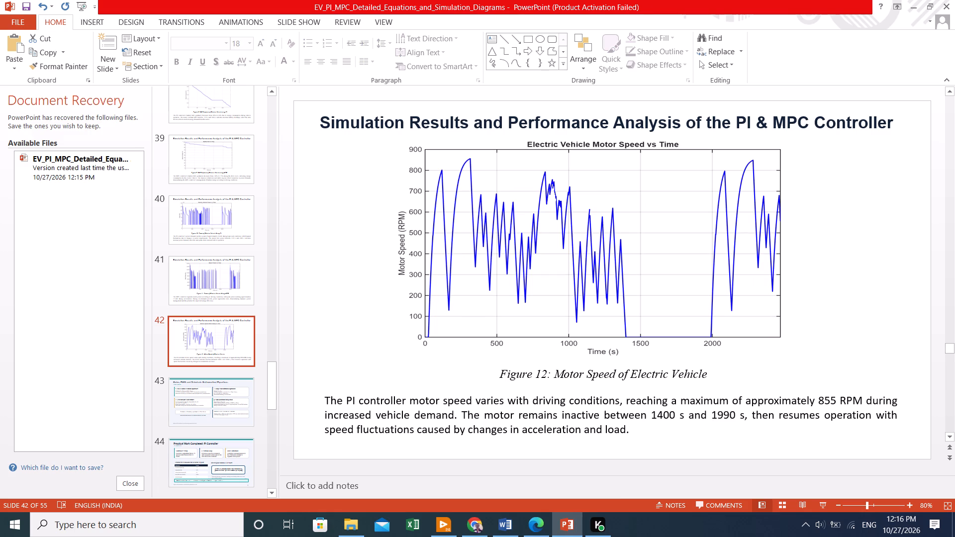
drag(326, 402, 651, 432)
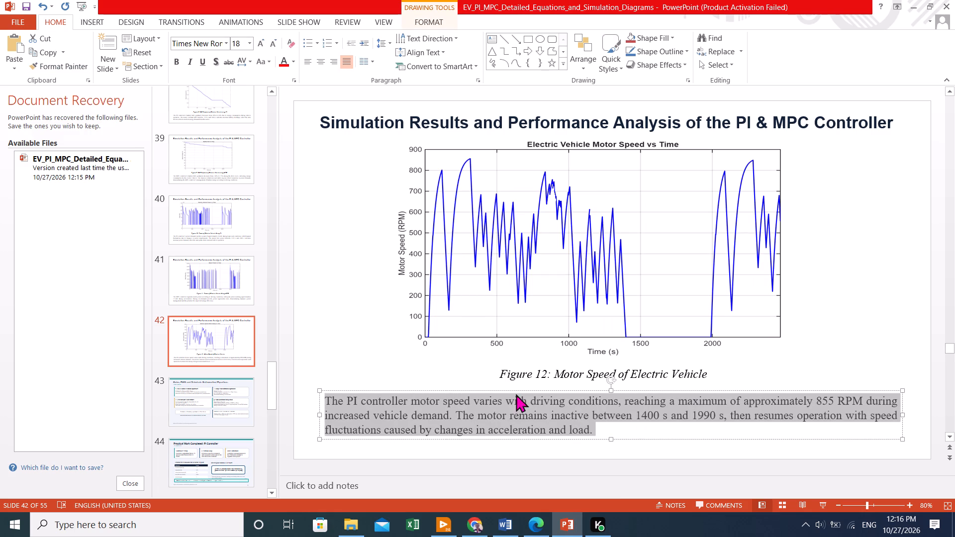
click(343, 61)
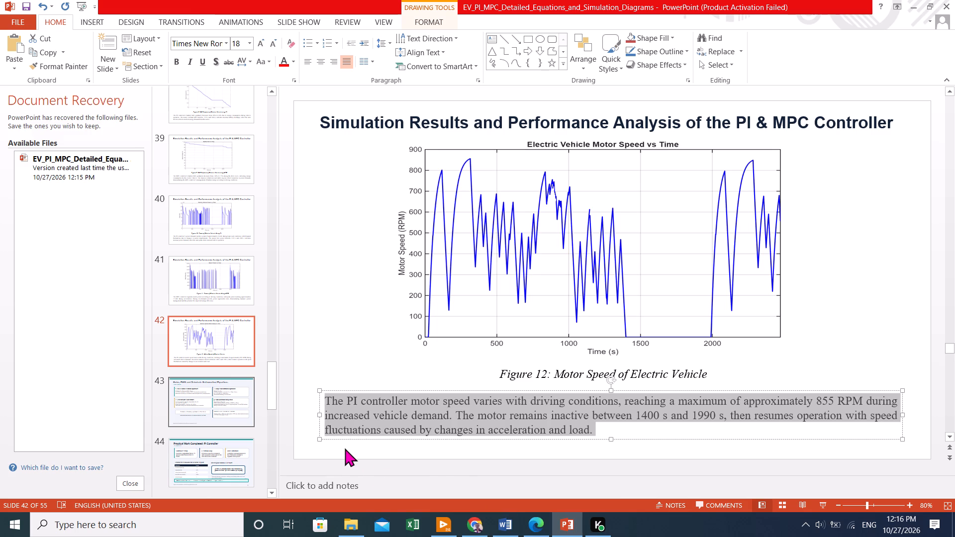
click(199, 284)
click(216, 354)
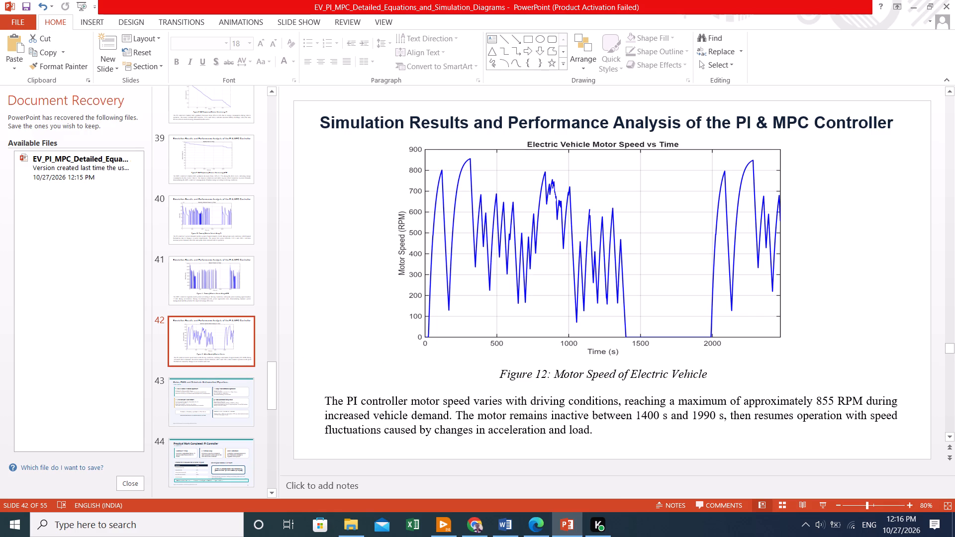
Append "Using PI" to the Figure 12 caption on slide 42 and save the presentation.
click(590, 376)
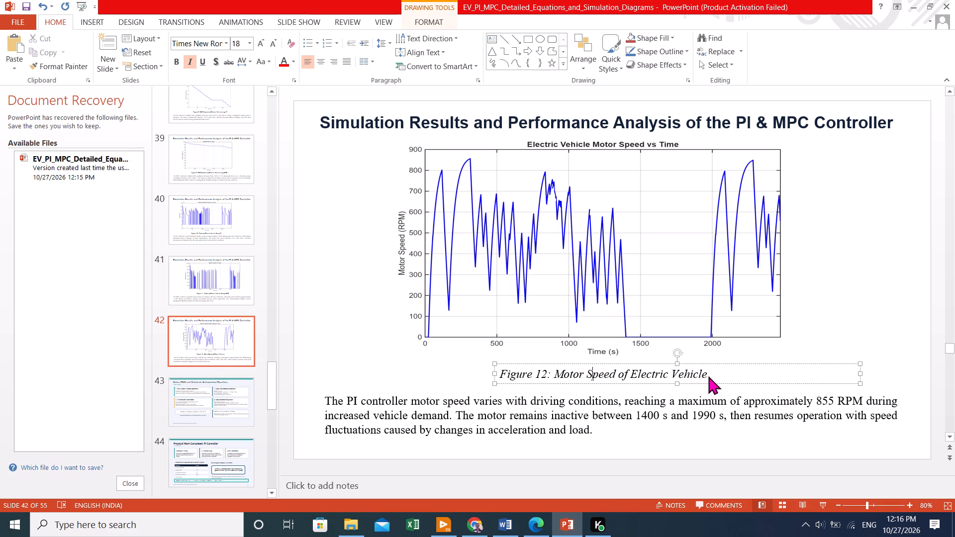
click(704, 375)
key(Right)
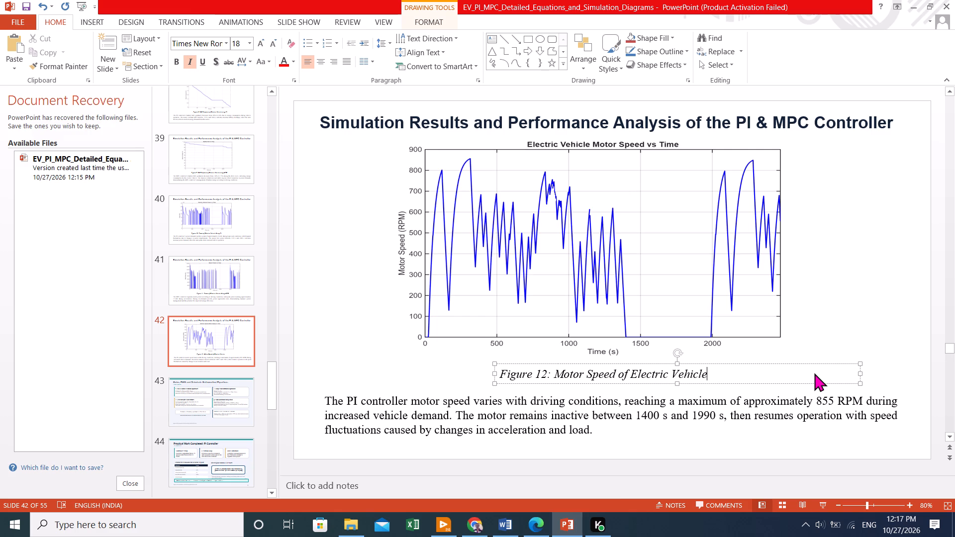
key(space)
text(Us)
text(ing)
key(space)
text(PI)
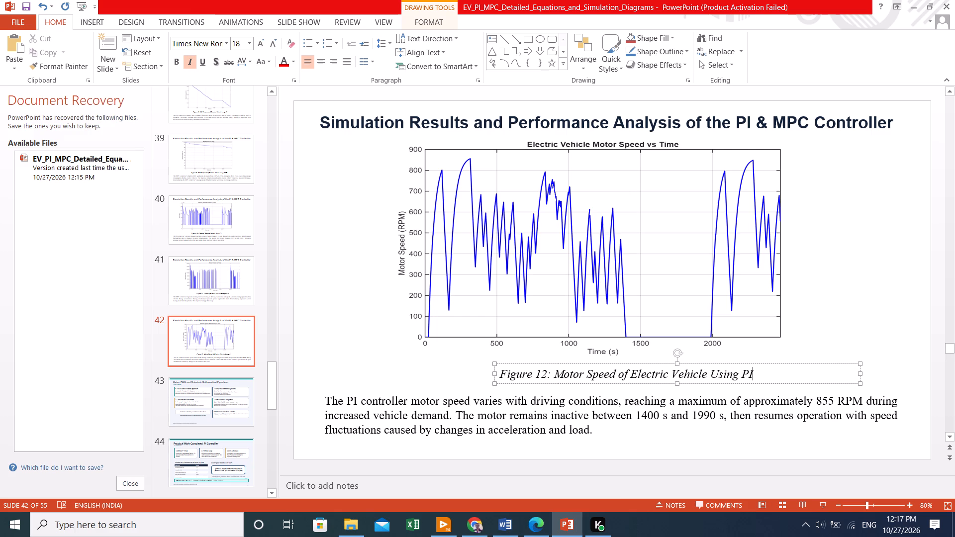
click(29, 8)
Duplicate slide 42 directly after itself and select the copy, slide 43.
click(212, 343)
key(ctrl+c)
key(ctrl+v)
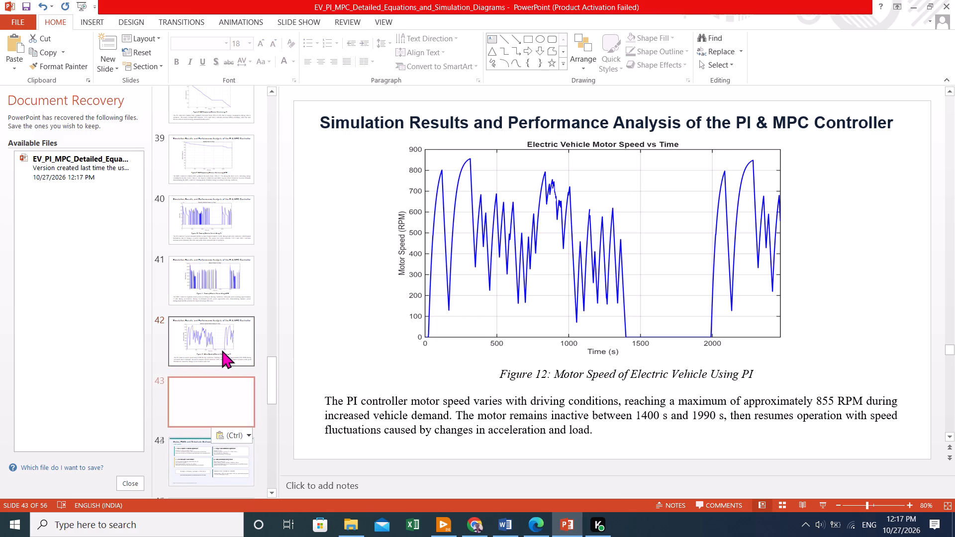
click(223, 384)
Switch to the Word report, find the MPC "Motor RPM vs Time" plot of Figure 7.11 and copy it.
click(518, 536)
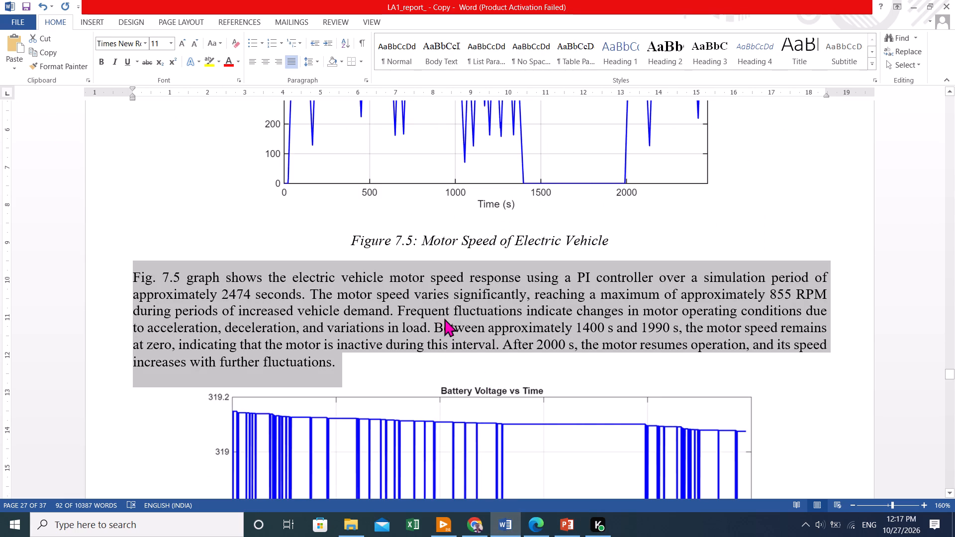
scroll(455, 322, down, 11)
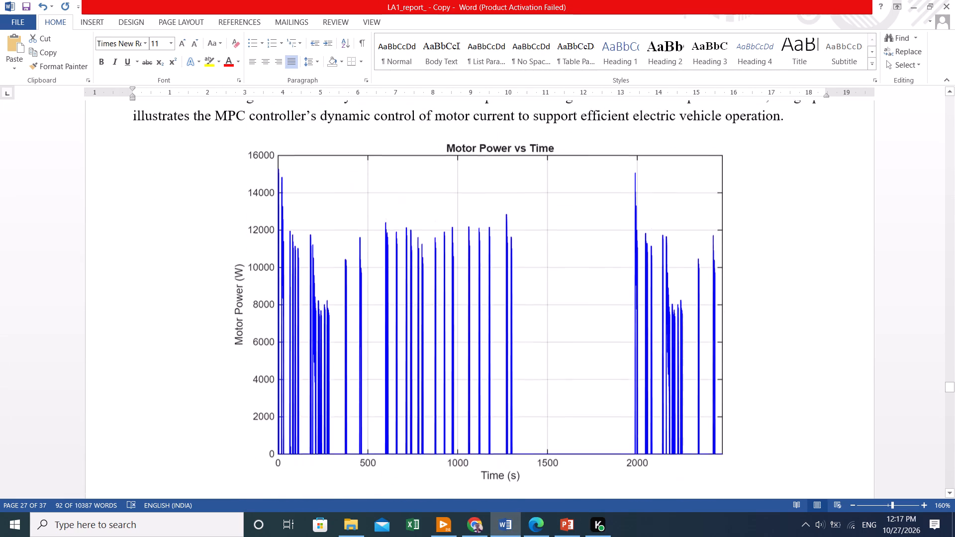
scroll(441, 347, up, 3)
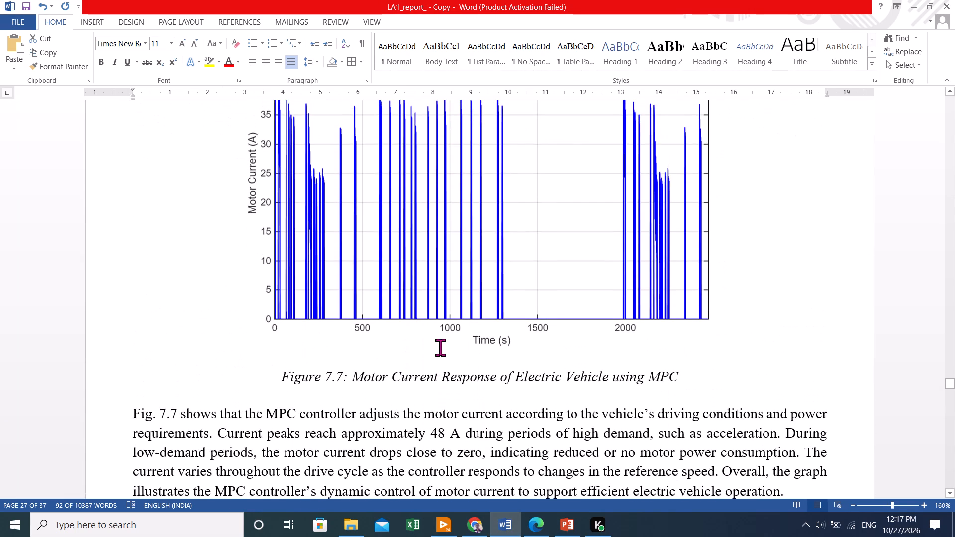
scroll(440, 347, up, 1)
scroll(436, 351, down, 9)
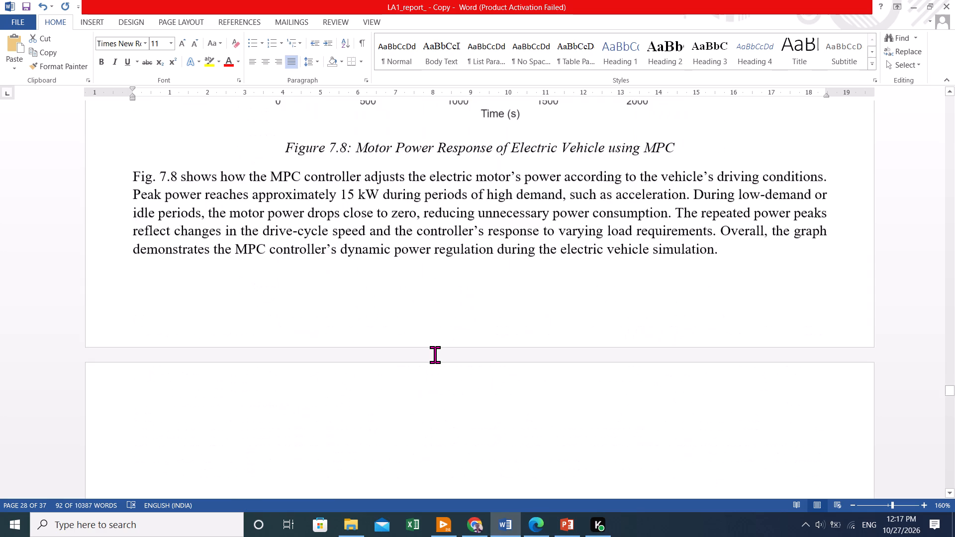
scroll(435, 355, down, 18)
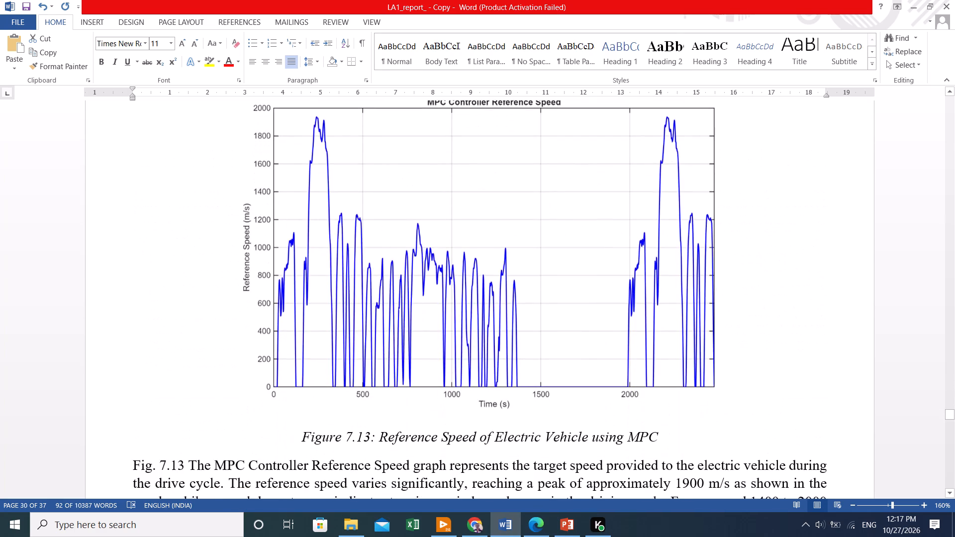
scroll(430, 356, up, 1)
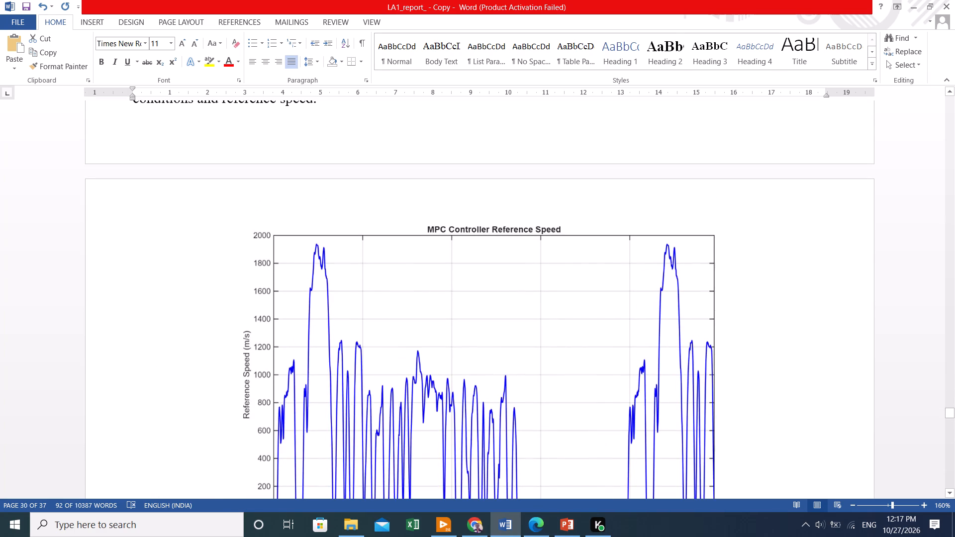
scroll(430, 355, up, 6)
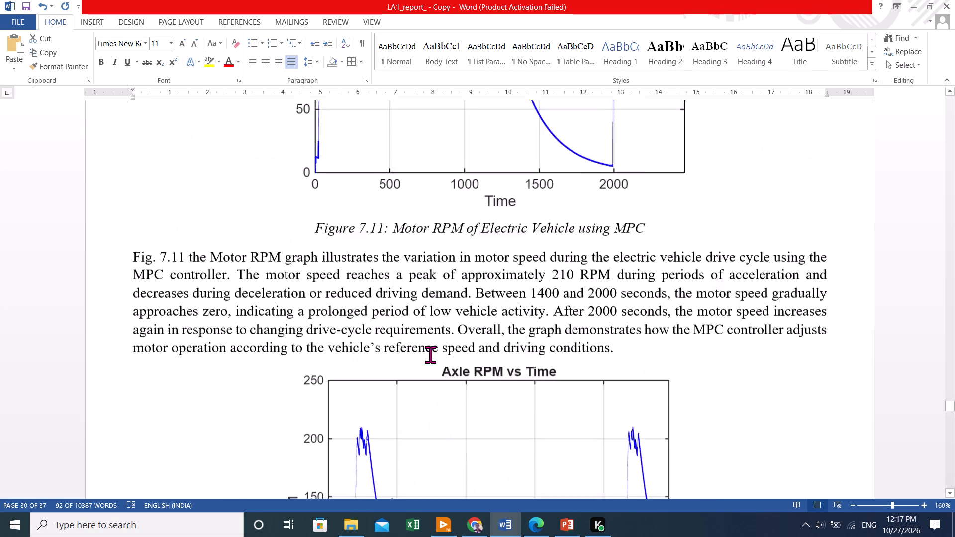
scroll(430, 355, up, 1)
scroll(413, 304, up, 1)
click(408, 308)
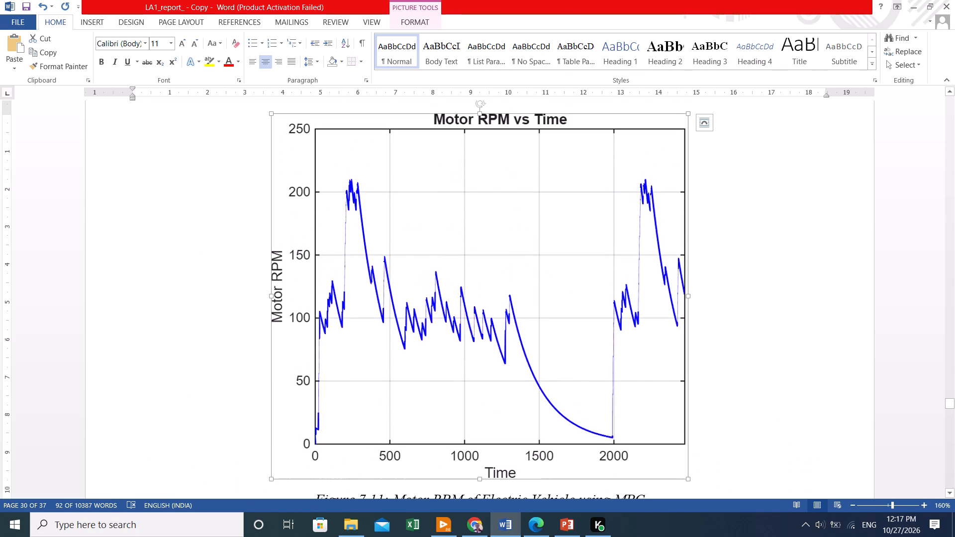
key(ctrl+c)
In PowerPoint, replace slide 43's PI motor speed plot with the copied Motor RPM plot.
click(573, 515)
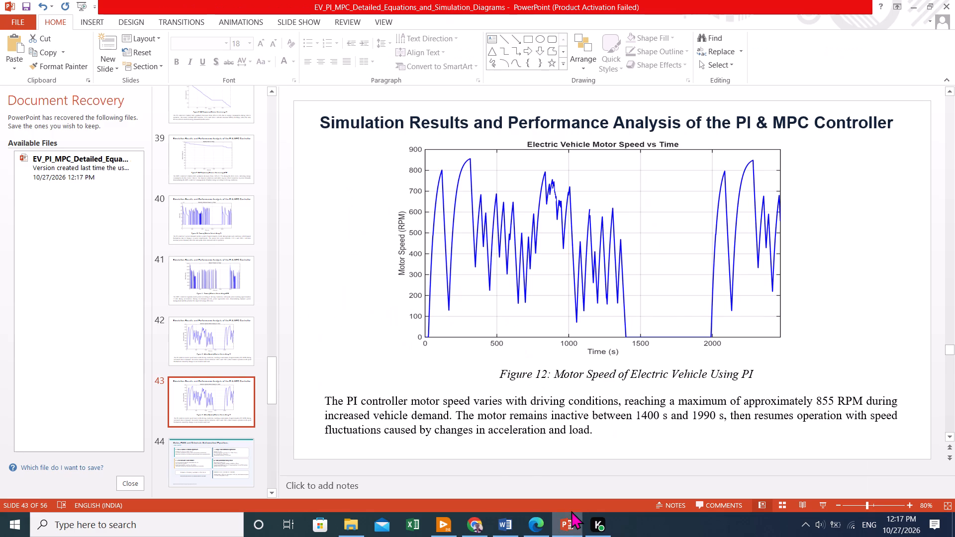
click(218, 391)
click(583, 261)
key(ctrl+v)
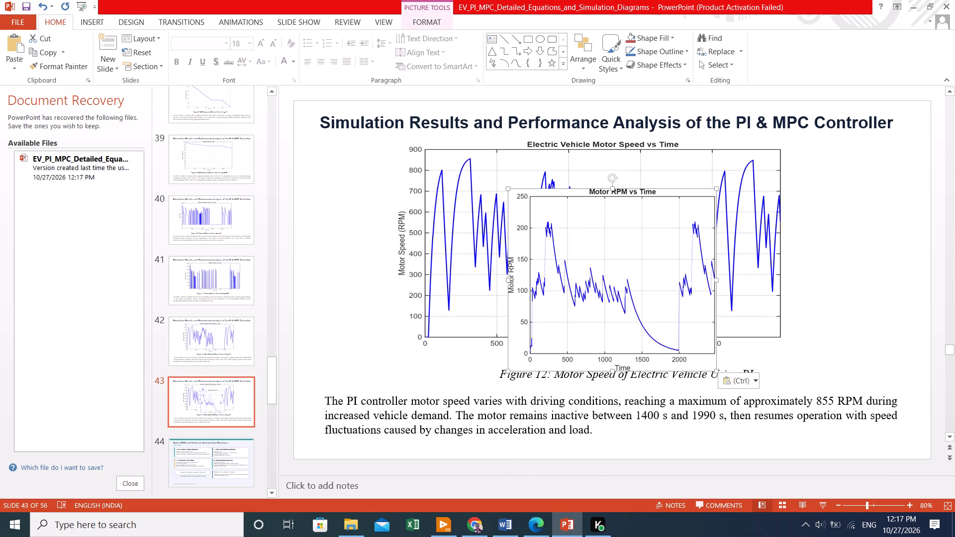
click(494, 250)
key(Delete)
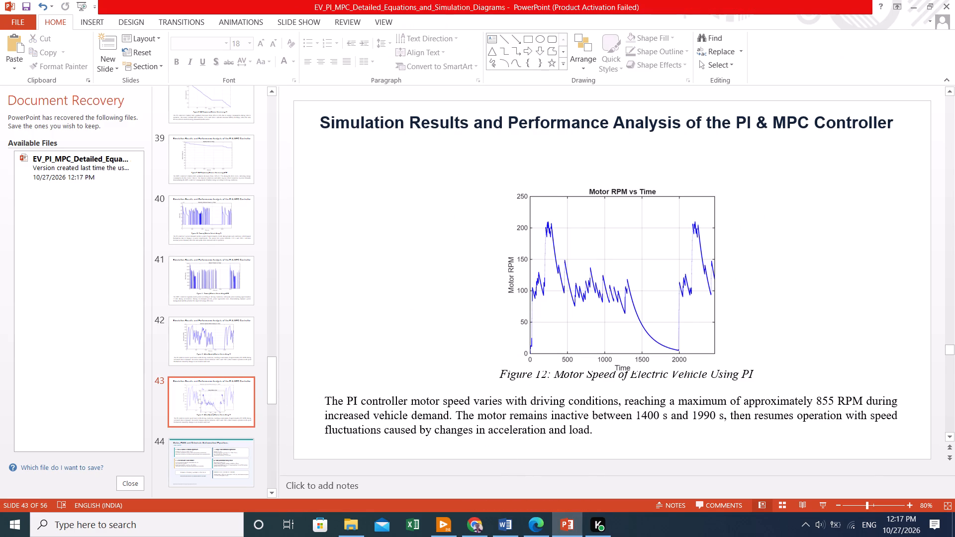
Move the Motor RPM plot up under slide 43's title and enlarge it to fill the space above the caption.
click(564, 247)
drag(562, 233, 504, 190)
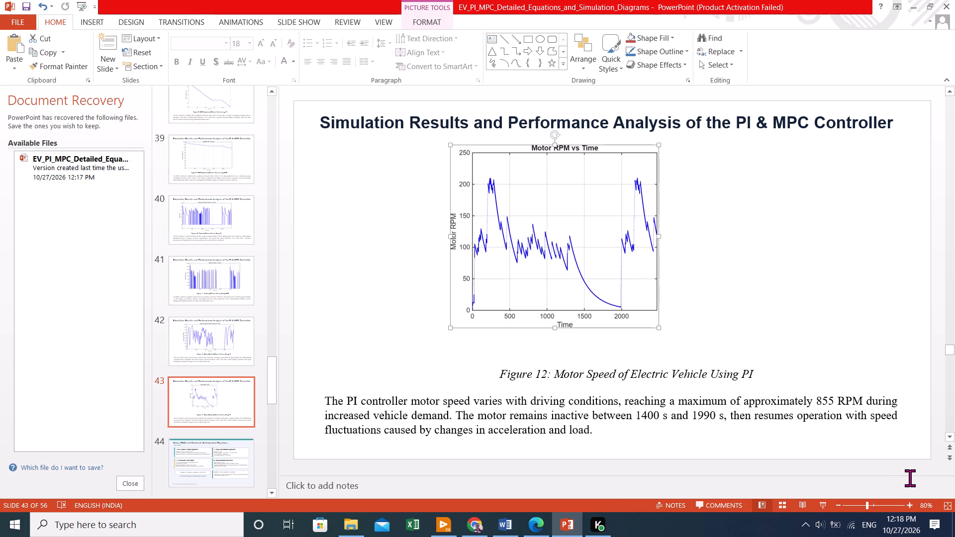
click(583, 233)
drag(657, 326, 753, 351)
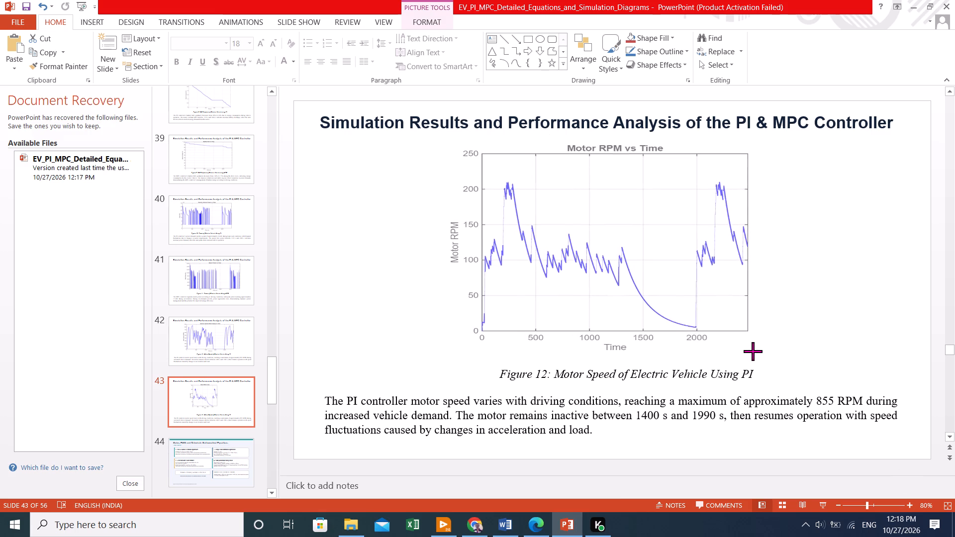
drag(753, 351, 757, 351)
drag(642, 277, 608, 274)
triple_click(724, 346)
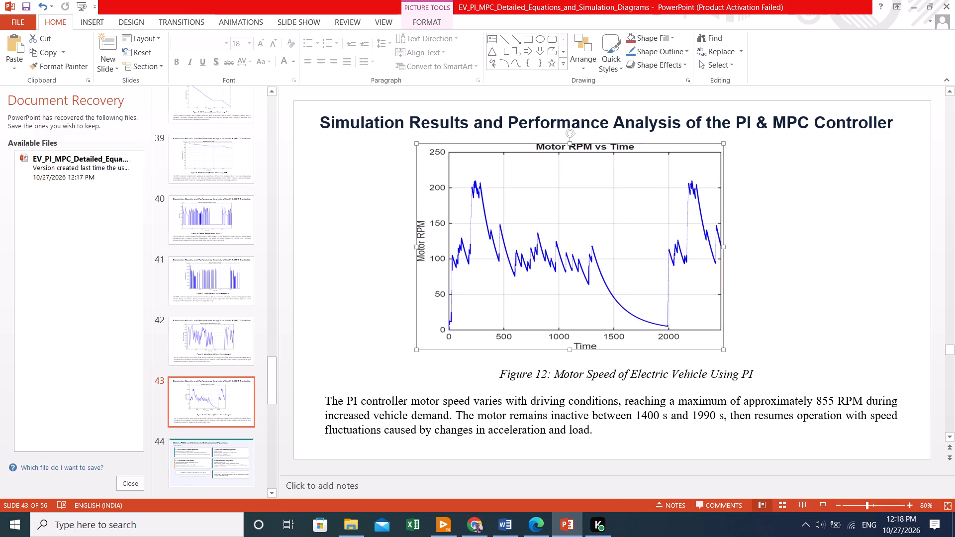
drag(723, 349, 730, 350)
Move slide 43's caption closer beneath the plot and change it to "Figure 13: Motor Speed of Electric Vehicle Using MPC".
click(650, 375)
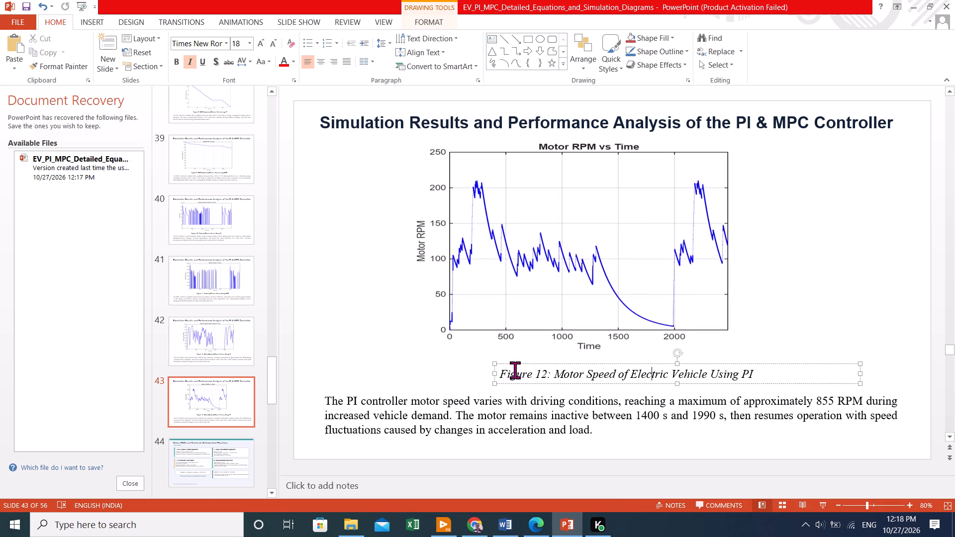
drag(503, 364, 464, 356)
click(507, 365)
key(BackSpace)
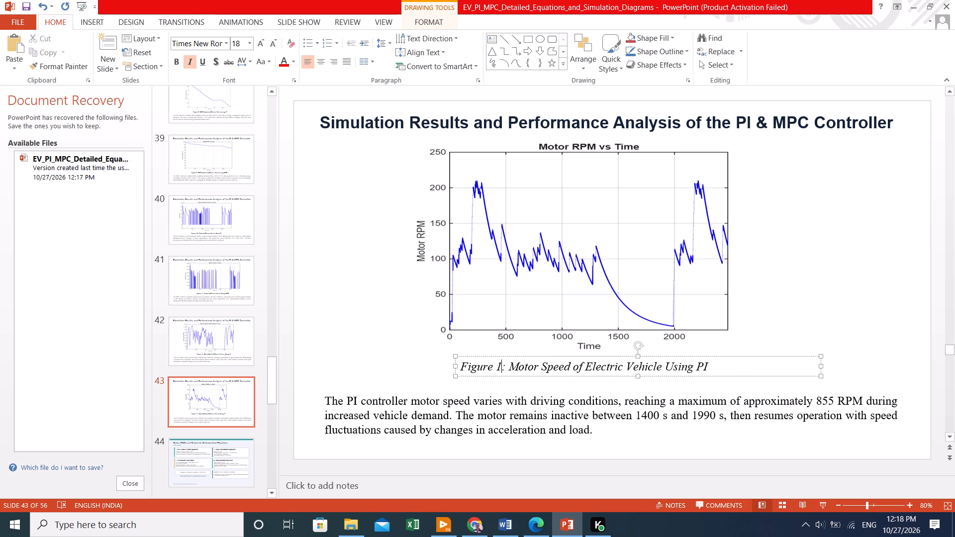
key(3)
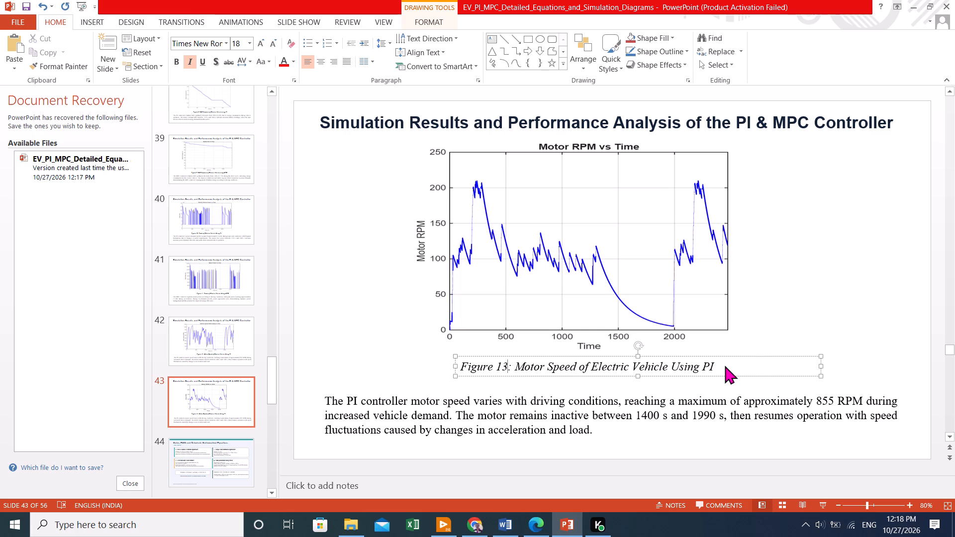
drag(713, 362, 721, 360)
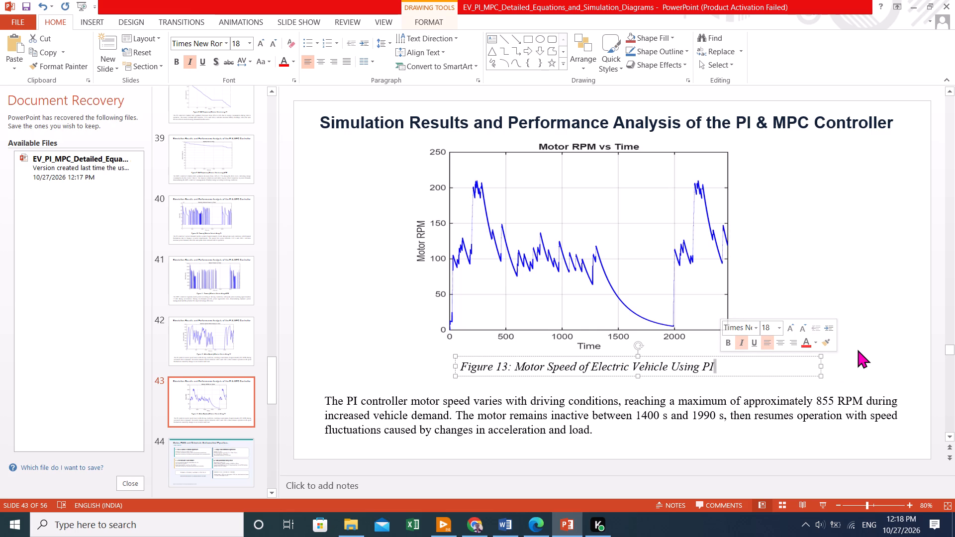
key(backslash)
key(BackSpace)
key(BackSpace)
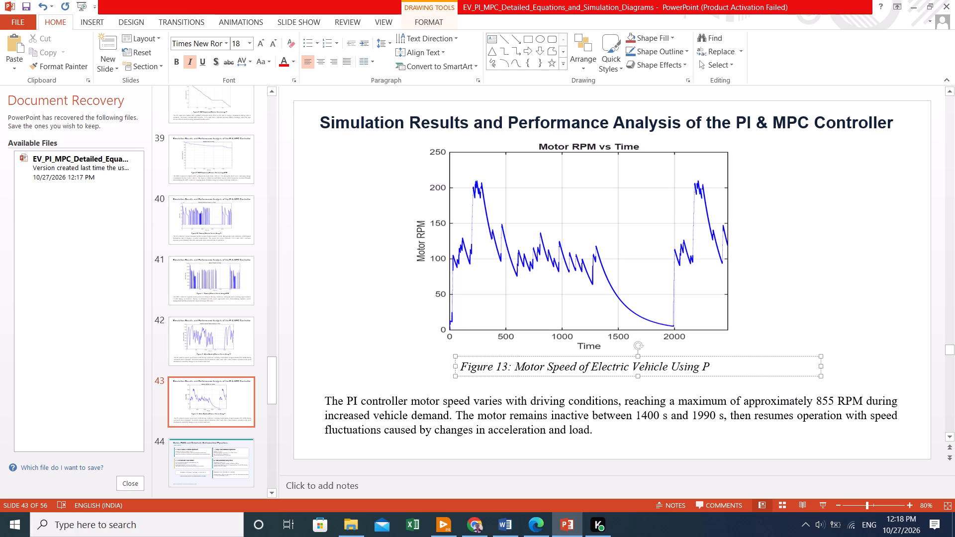
key(BackSpace)
text(MPC)
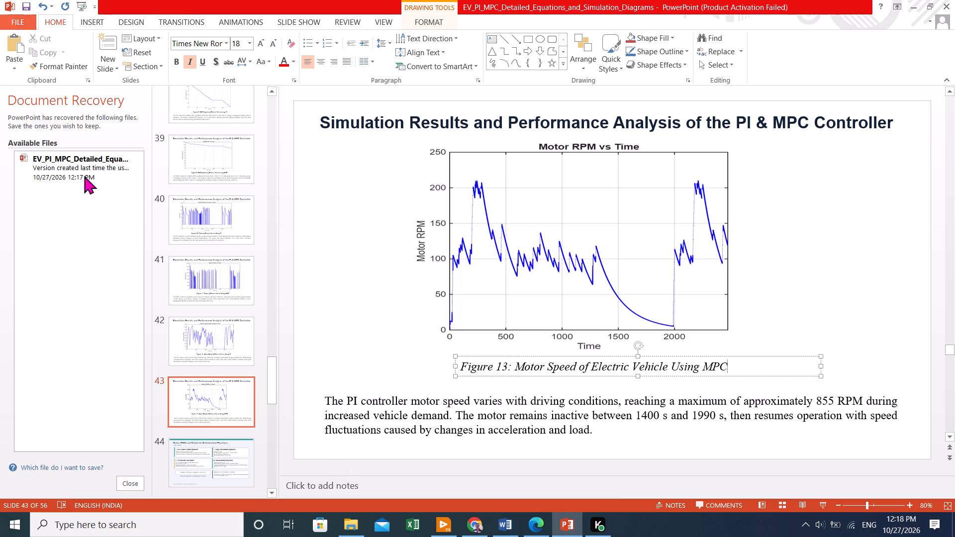
click(512, 521)
scroll(442, 394, down, 3)
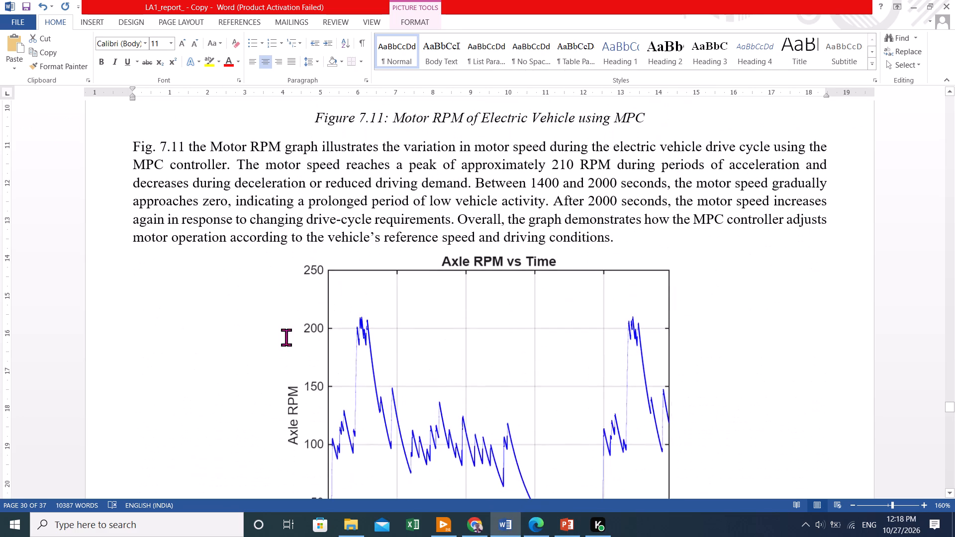
drag(134, 149, 623, 231)
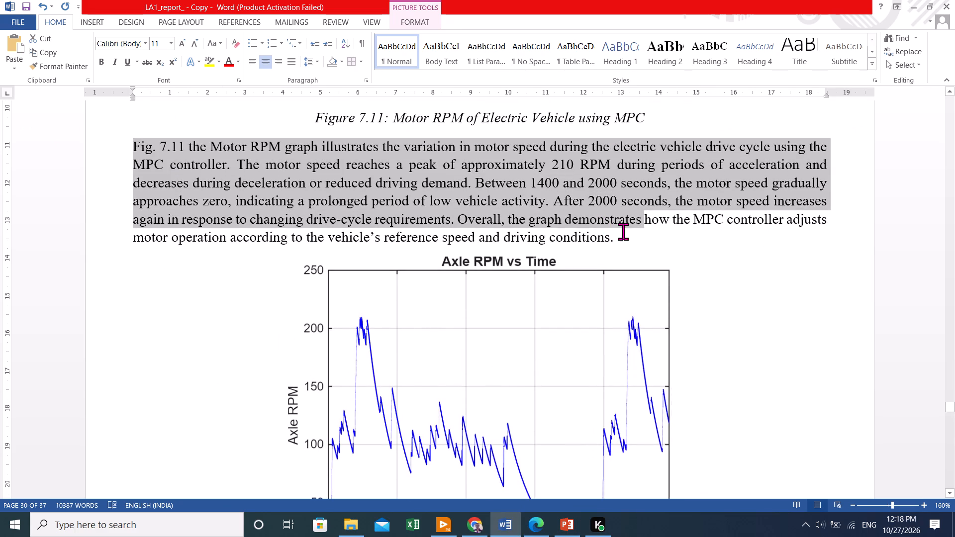
drag(623, 231, 626, 232)
key(ctrl+c)
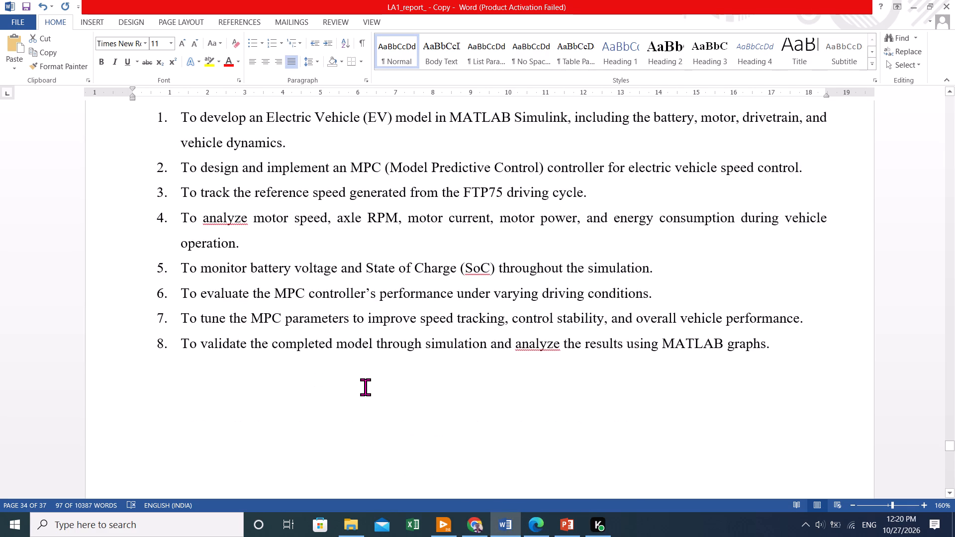
scroll(365, 387, up, 1)
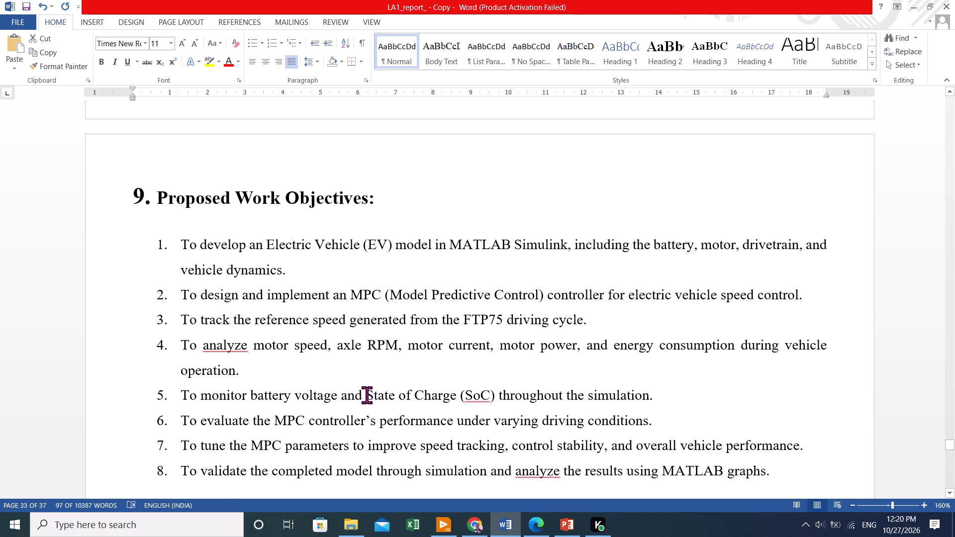
scroll(367, 395, up, 1)
scroll(365, 397, down, 3)
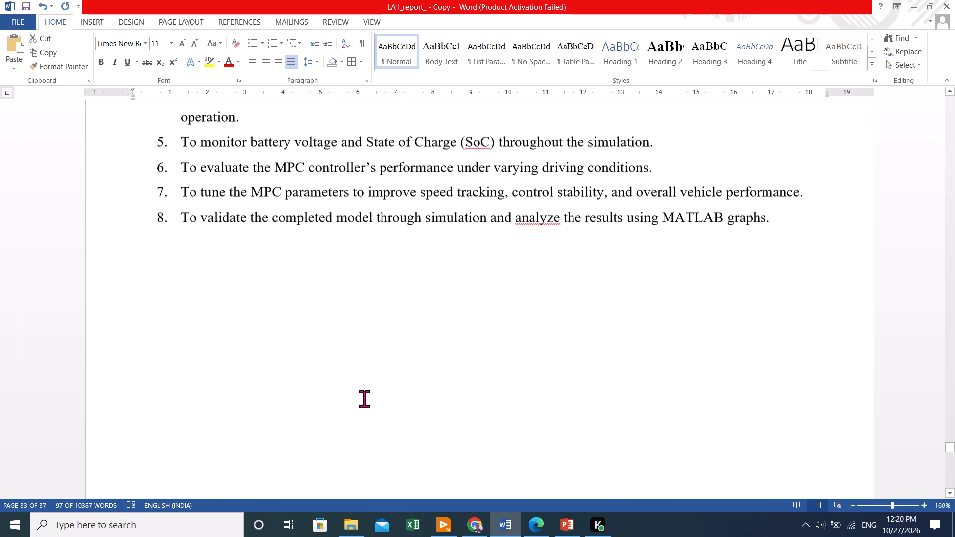
scroll(364, 399, down, 14)
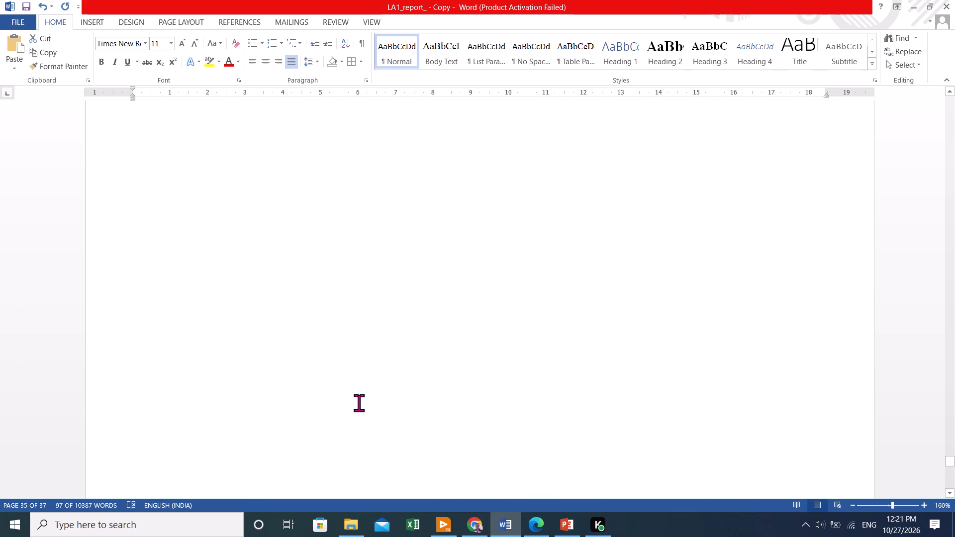
scroll(359, 403, down, 3)
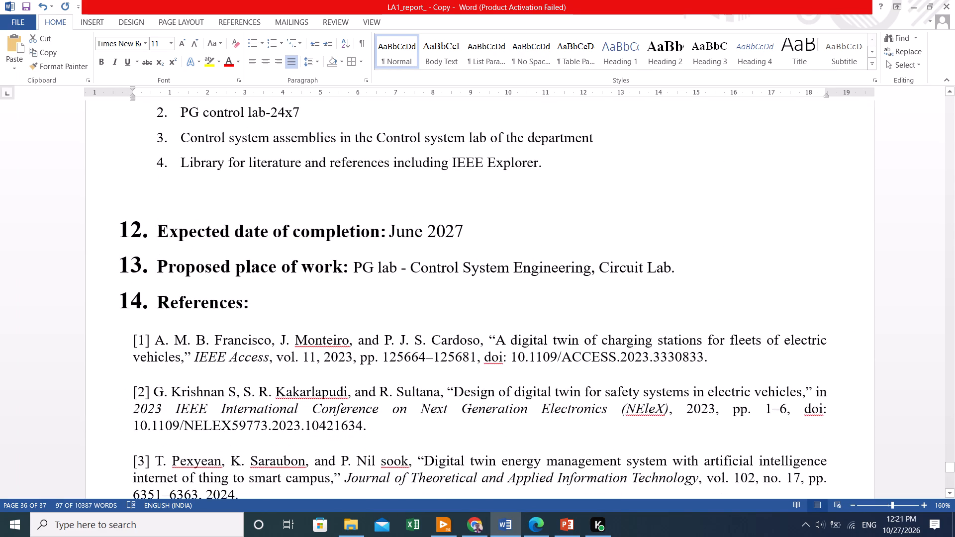
scroll(359, 403, down, 3)
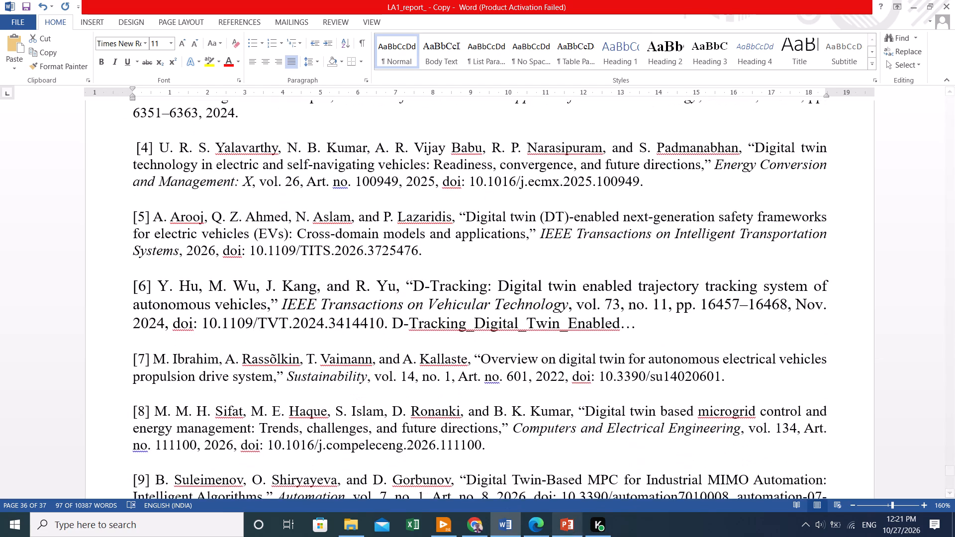
In the PowerPoint deck, review the slides around 43 to 45 and the closing slides up to the Implementation Workflow slide.
click(557, 532)
click(219, 363)
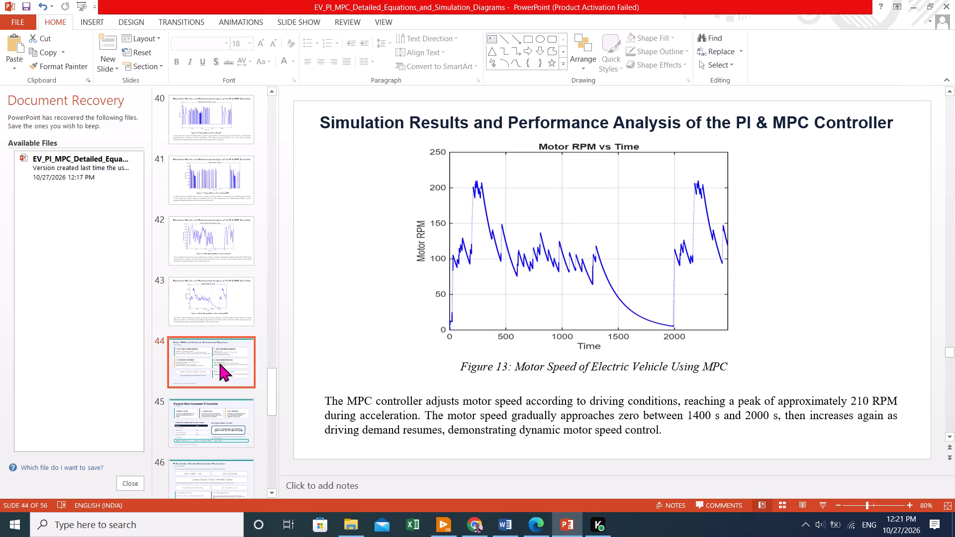
click(220, 416)
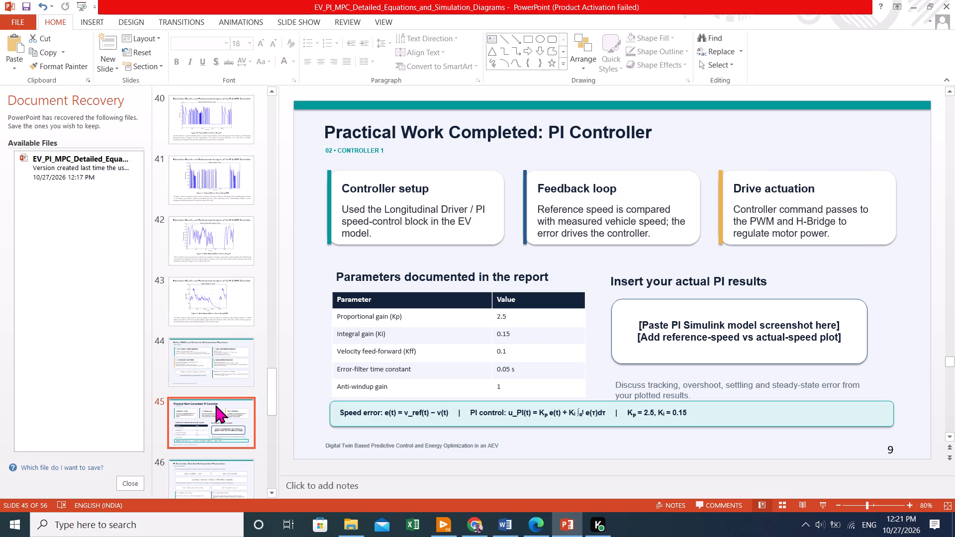
scroll(215, 405, down, 1)
scroll(215, 405, up, 1)
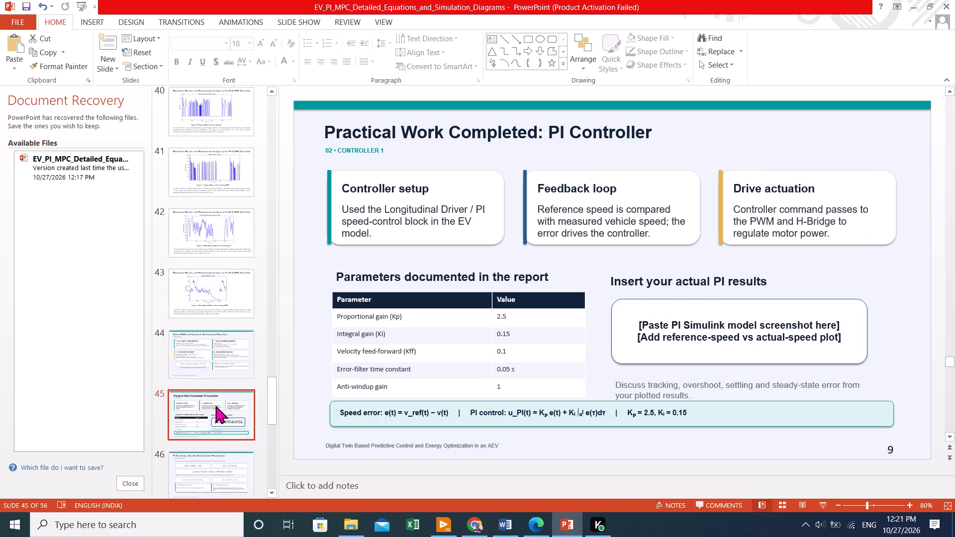
click(210, 370)
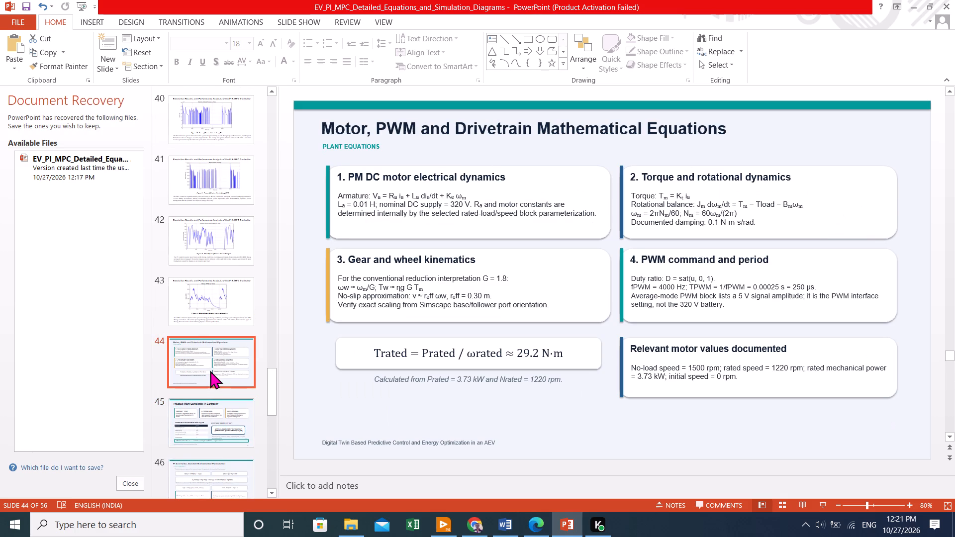
click(212, 307)
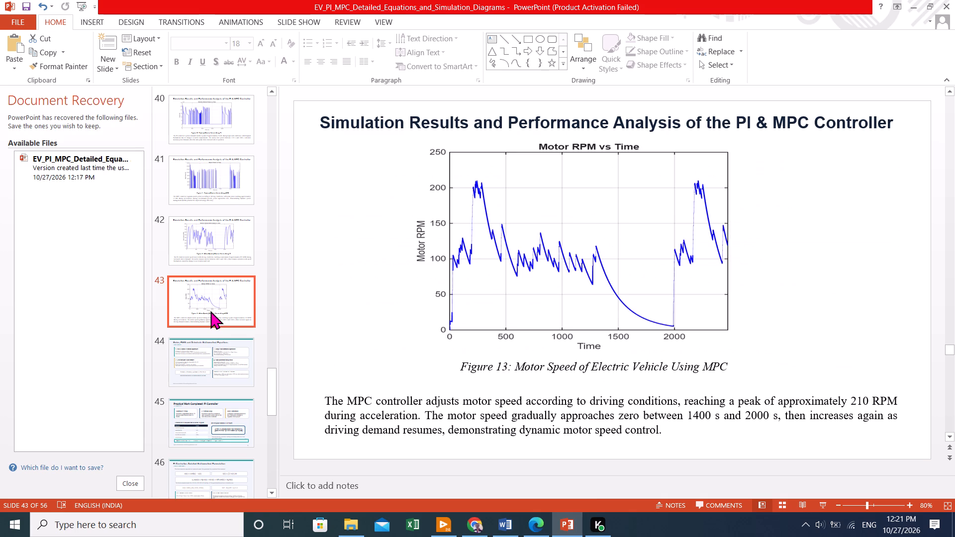
click(211, 358)
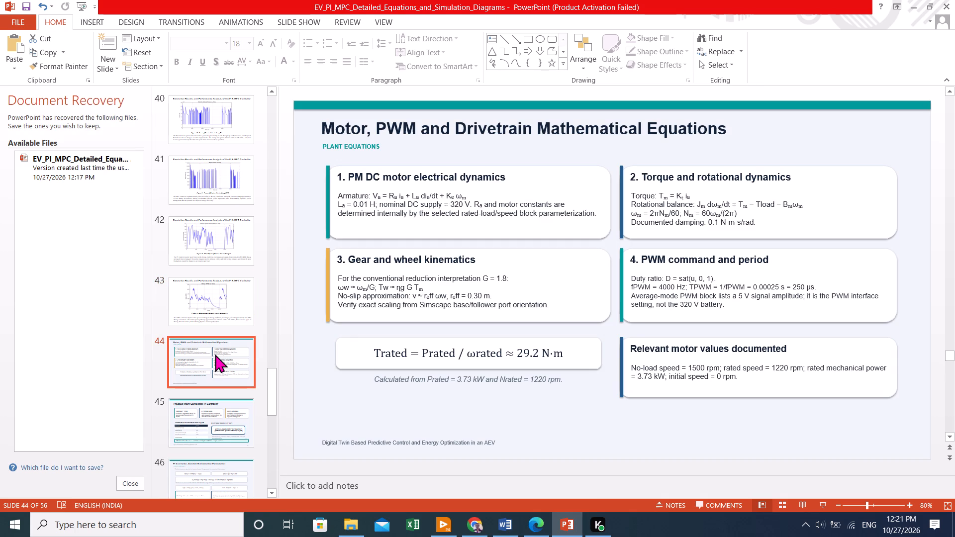
click(203, 301)
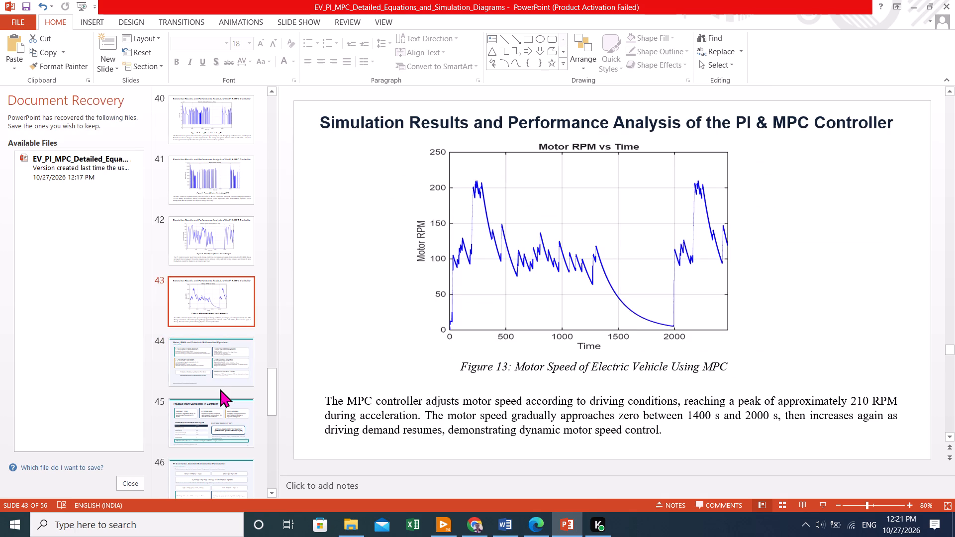
scroll(216, 367, down, 10)
click(210, 385)
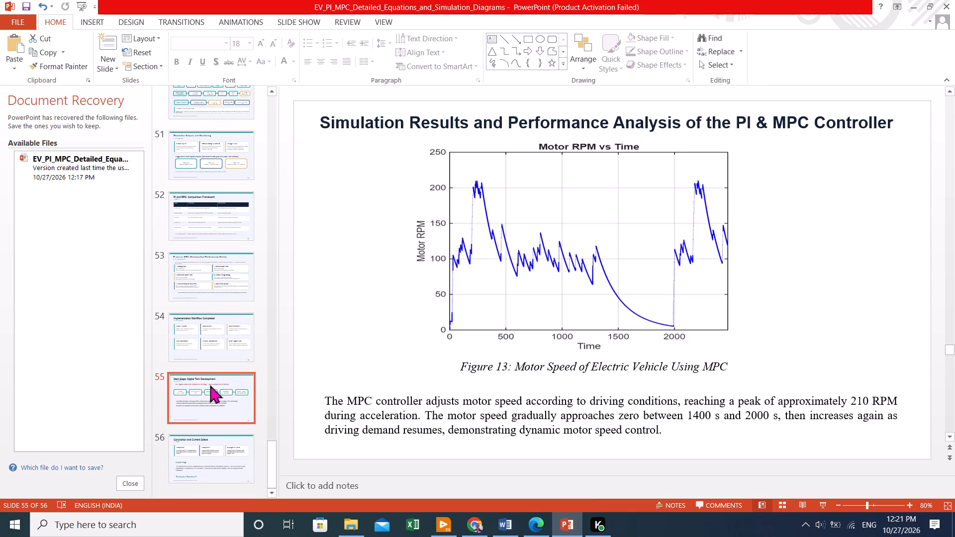
click(209, 328)
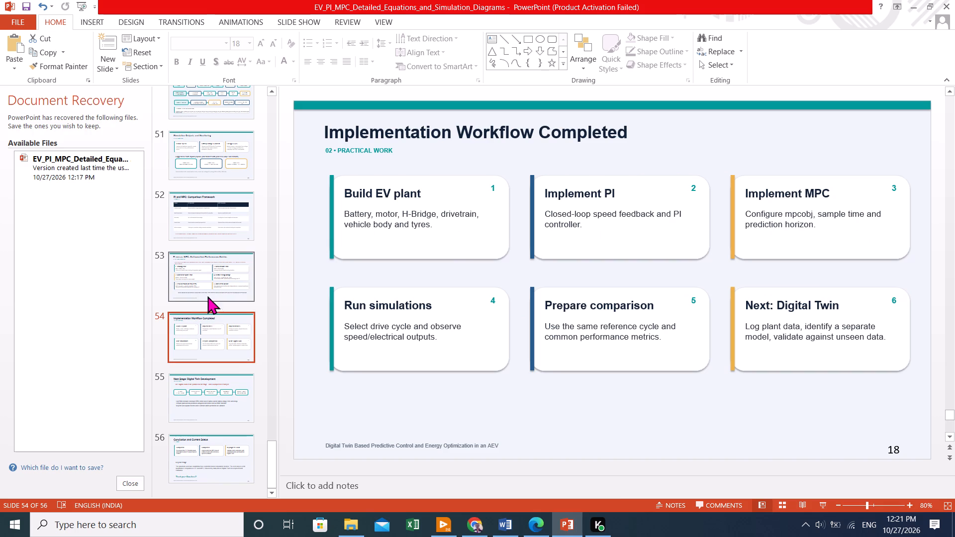
Open the Semi_Active_HESS LA1 presentation from the M. Tech Project folder in File Explorer.
click(460, 520)
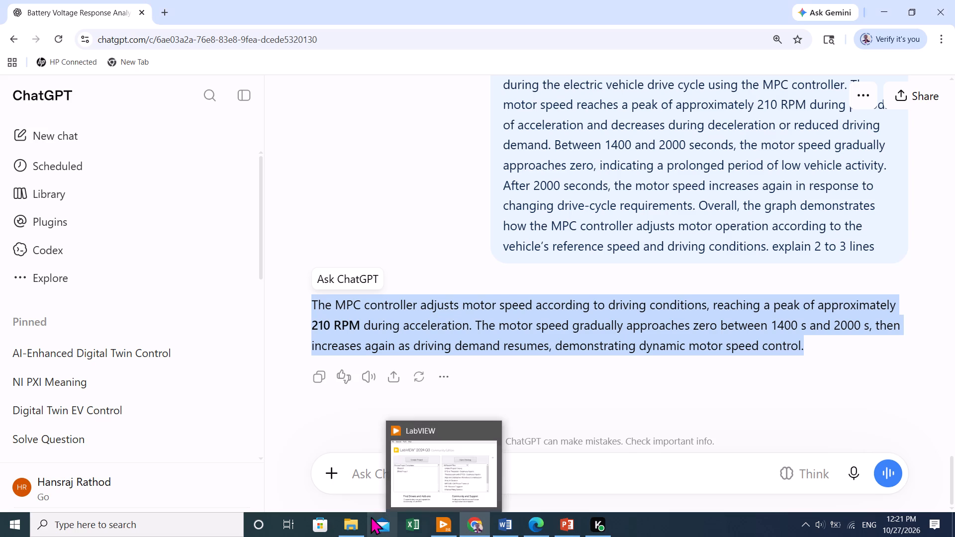
click(358, 520)
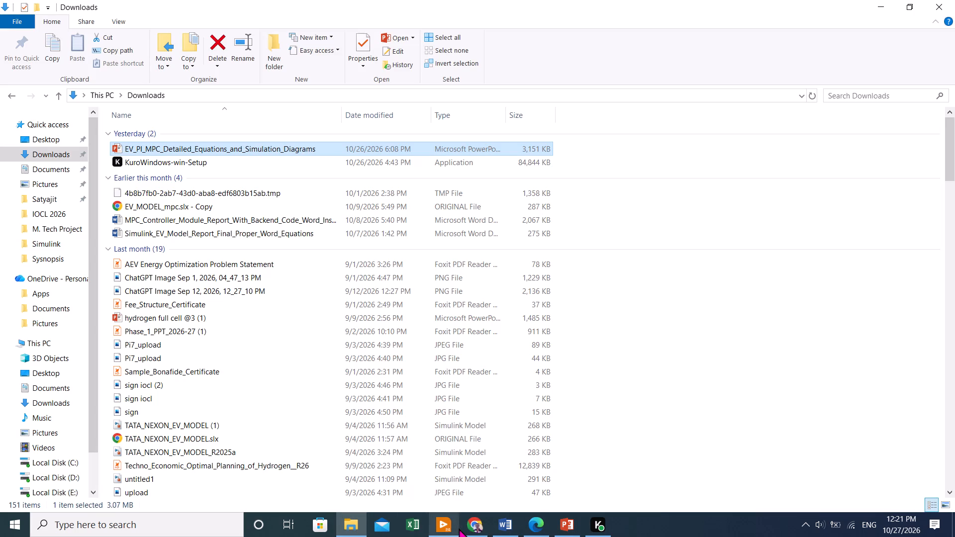
click(463, 528)
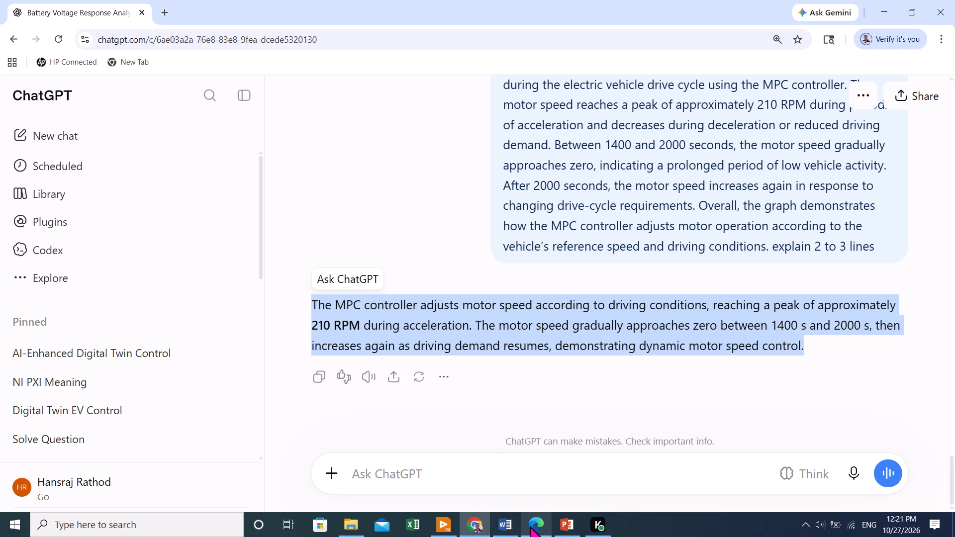
click(550, 525)
click(564, 525)
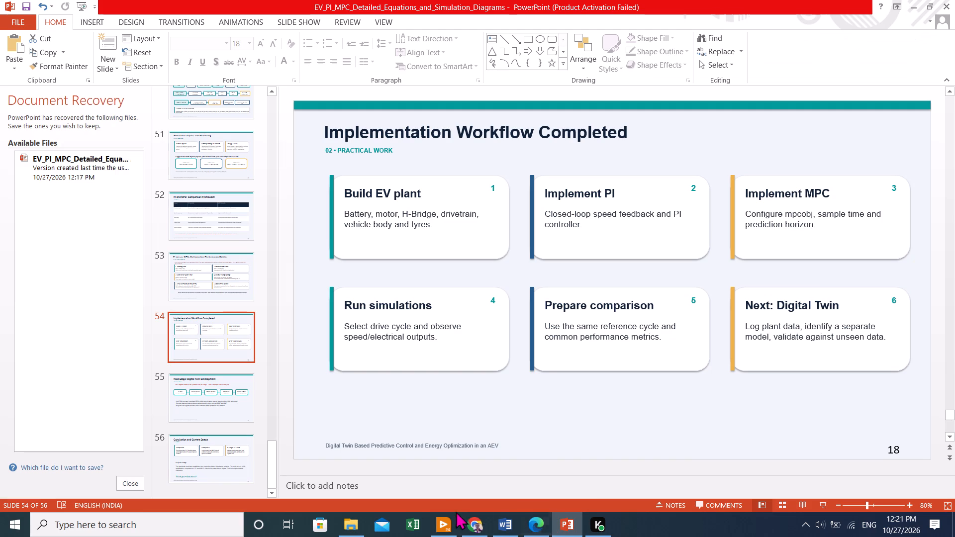
click(913, 0)
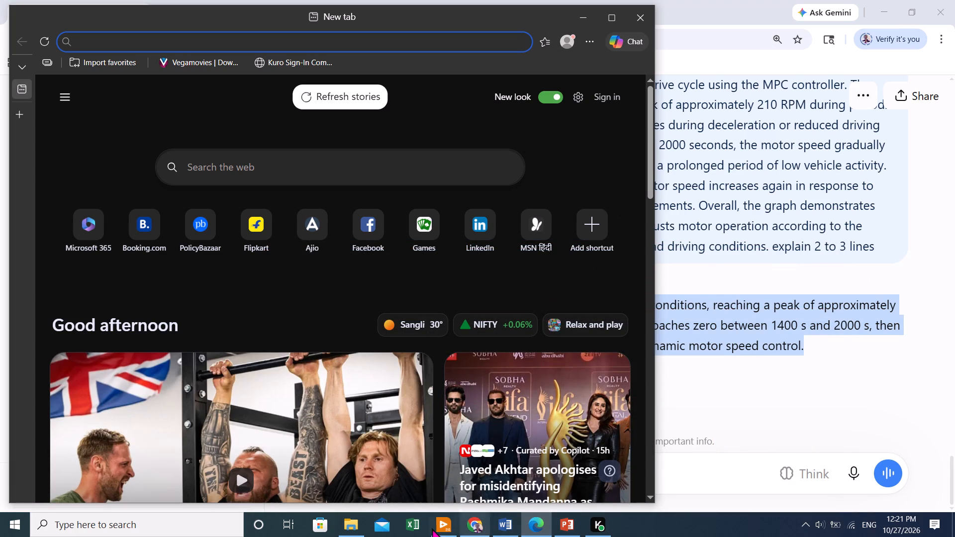
click(361, 529)
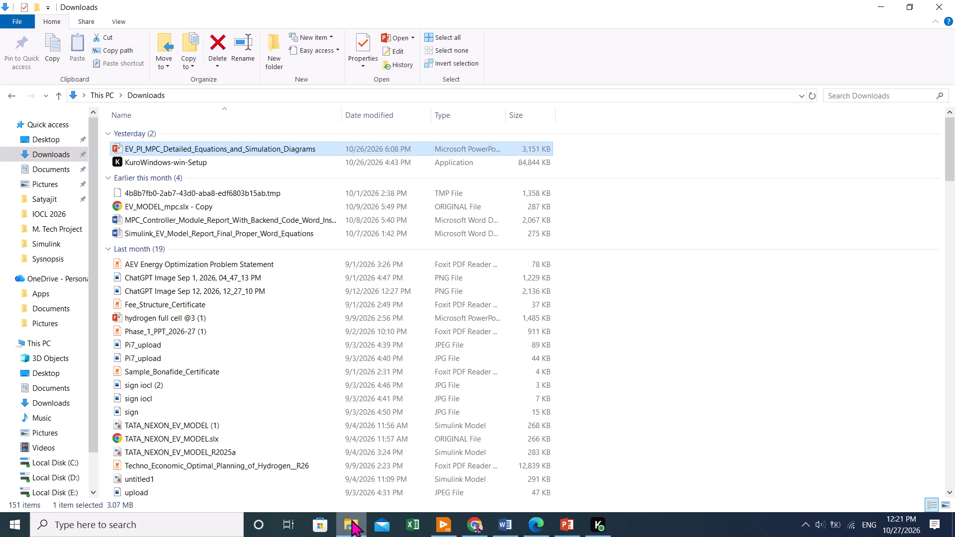
double_click(56, 231)
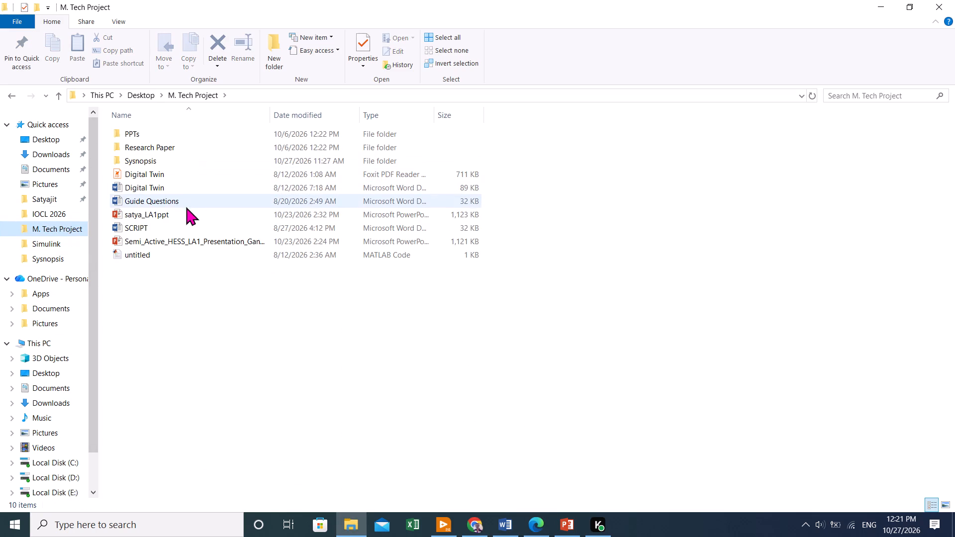
double_click(174, 238)
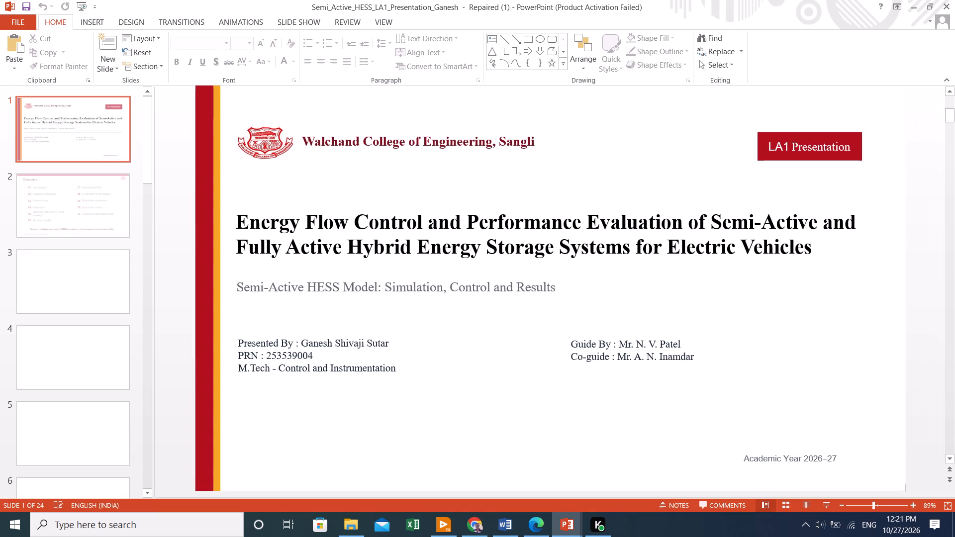
Examine the HESS presentation's result slides, from Battery SOC on slide 19 back to Simulation Parameters on slide 13.
scroll(72, 322, down, 12)
click(74, 326)
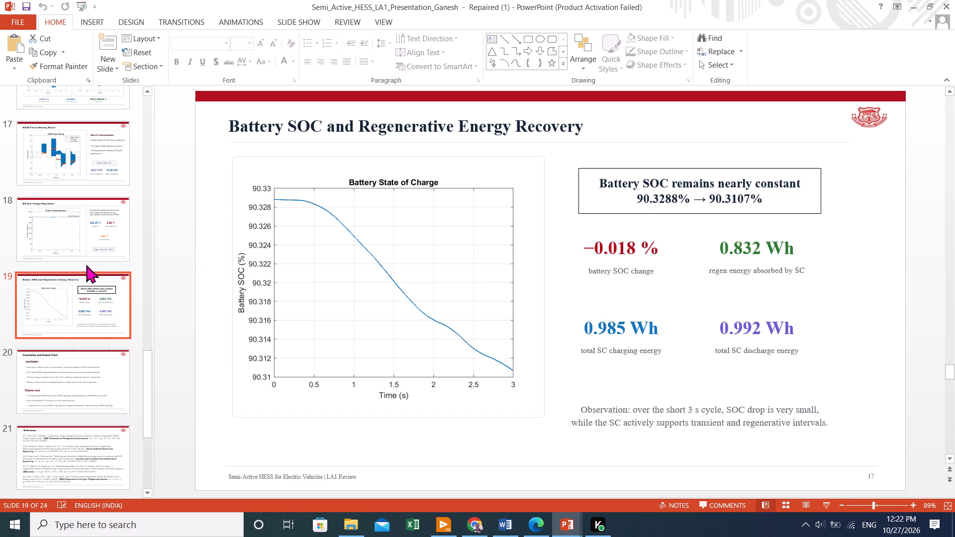
click(95, 251)
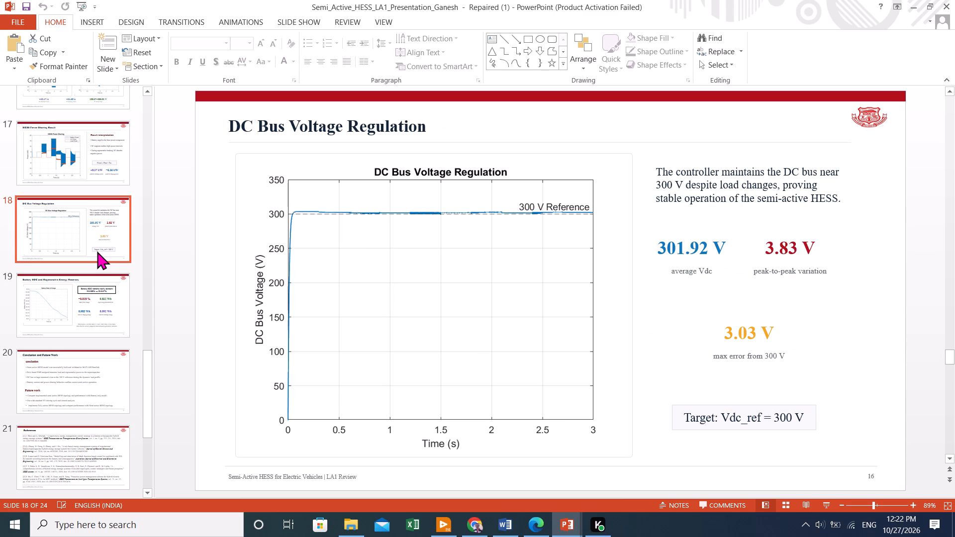
click(114, 179)
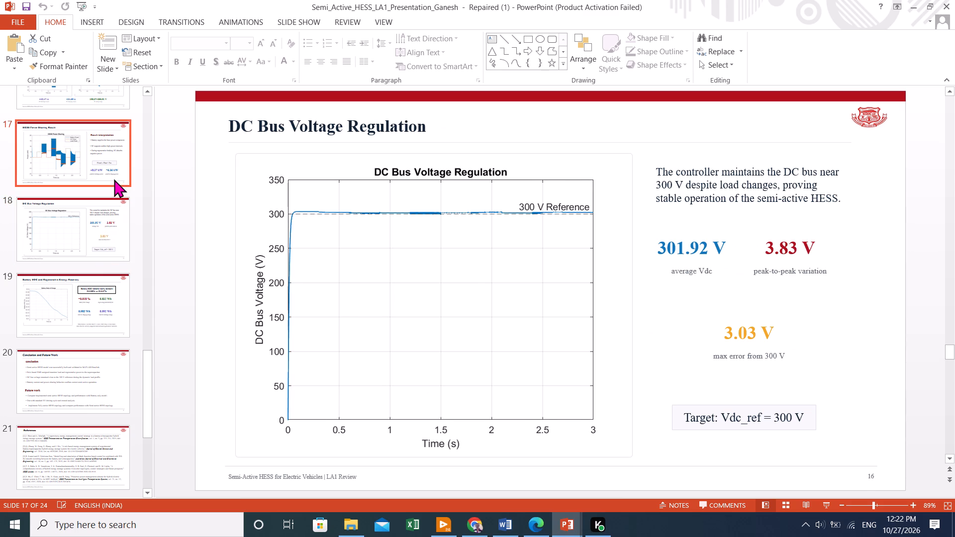
scroll(96, 227, up, 2)
click(93, 224)
scroll(91, 227, up, 2)
click(91, 227)
Examine the HESS presentation's slides backwards from Current Controller and PWM Subsystem on slide 12 to Research Motivation and Research Gap.
click(87, 189)
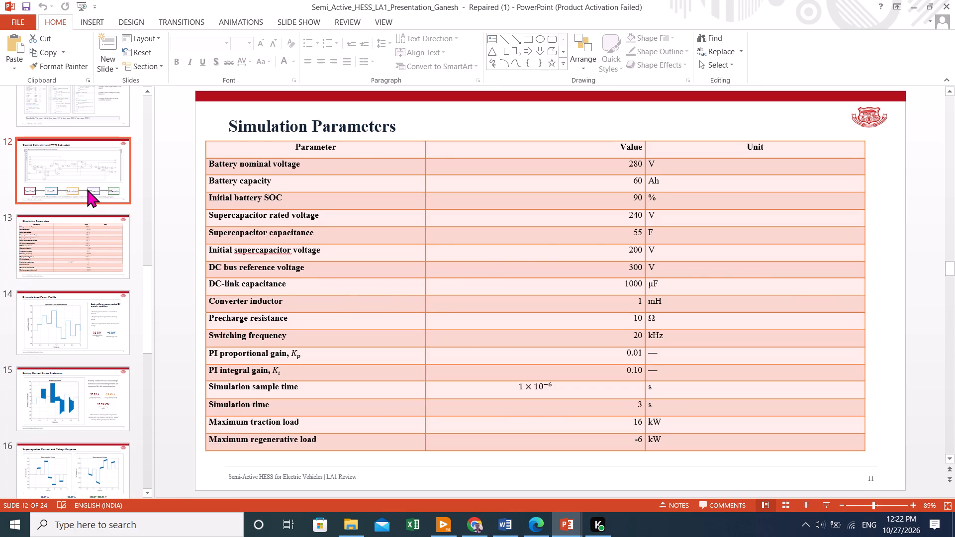
scroll(87, 189, up, 1)
click(80, 192)
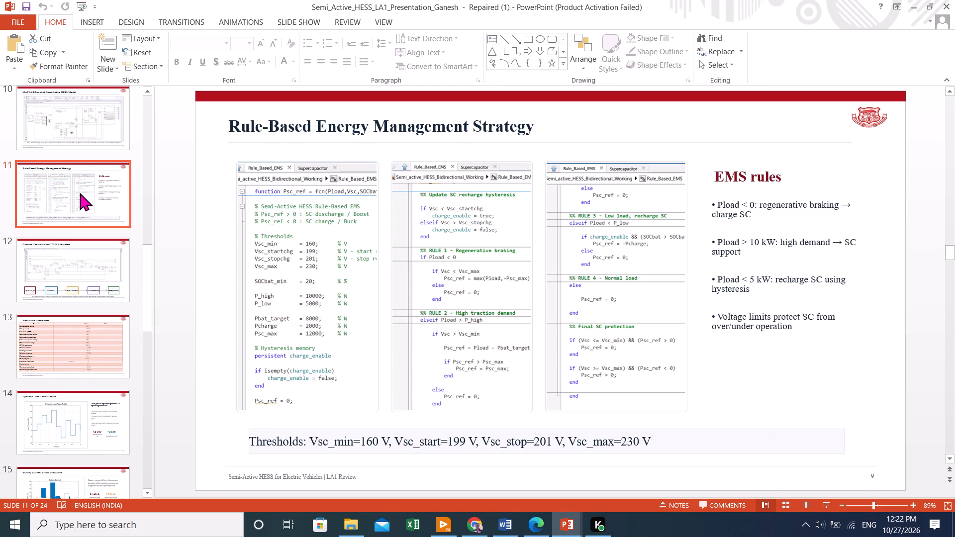
scroll(80, 193, up, 1)
click(79, 194)
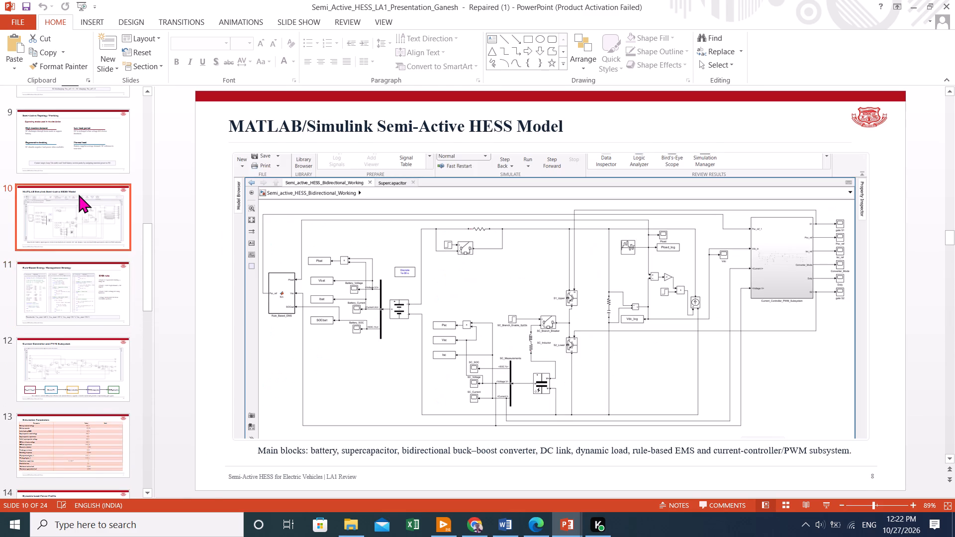
scroll(79, 194, up, 2)
click(79, 217)
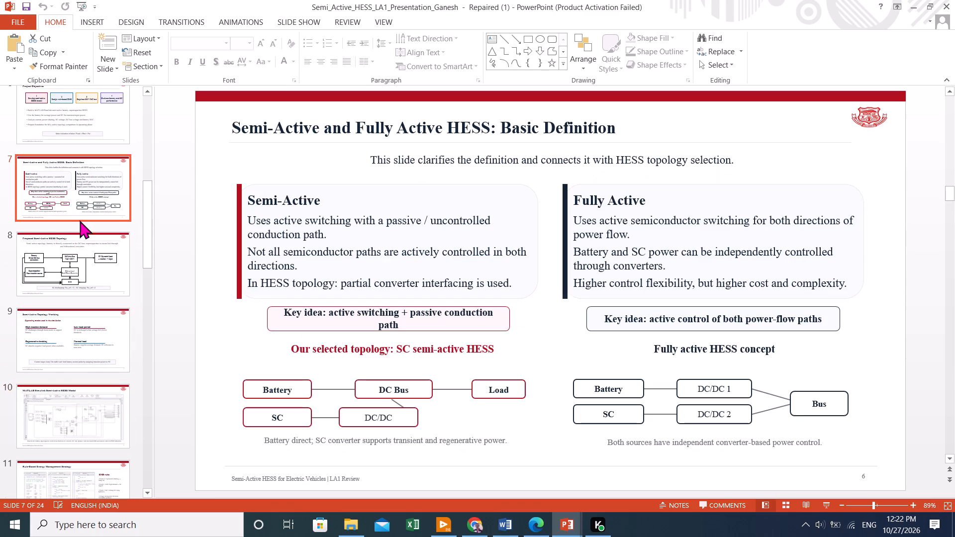
click(88, 248)
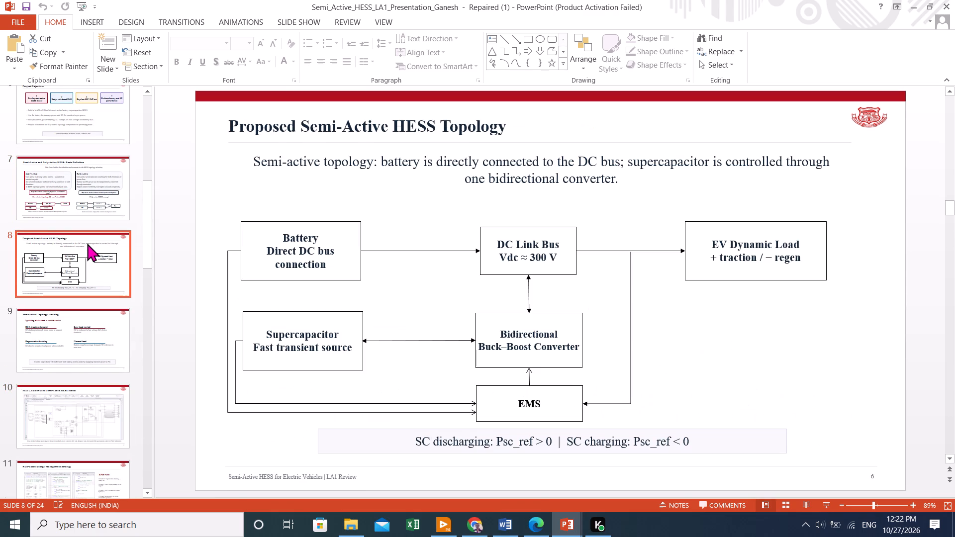
scroll(87, 243, down, 1)
click(87, 243)
scroll(87, 243, up, 1)
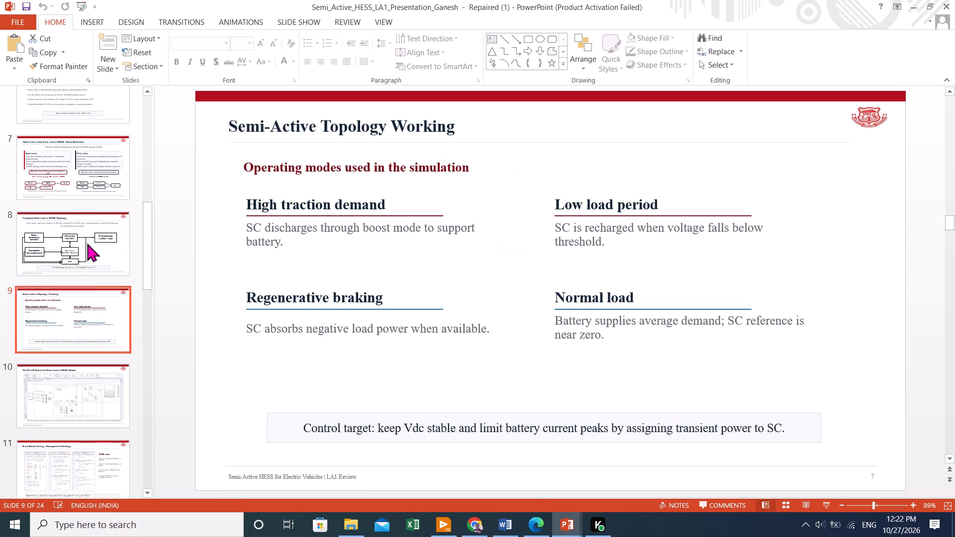
click(86, 243)
click(83, 218)
scroll(79, 228, up, 2)
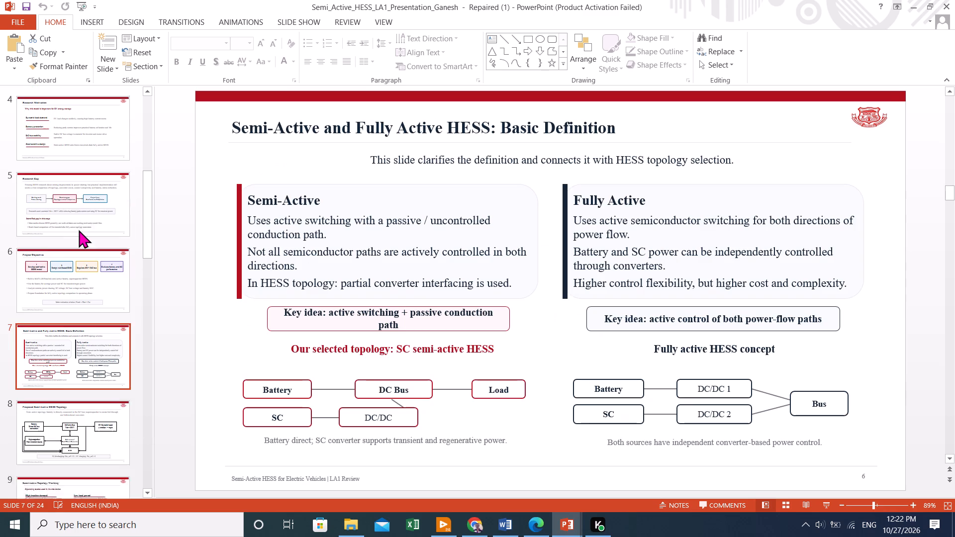
click(81, 248)
click(79, 294)
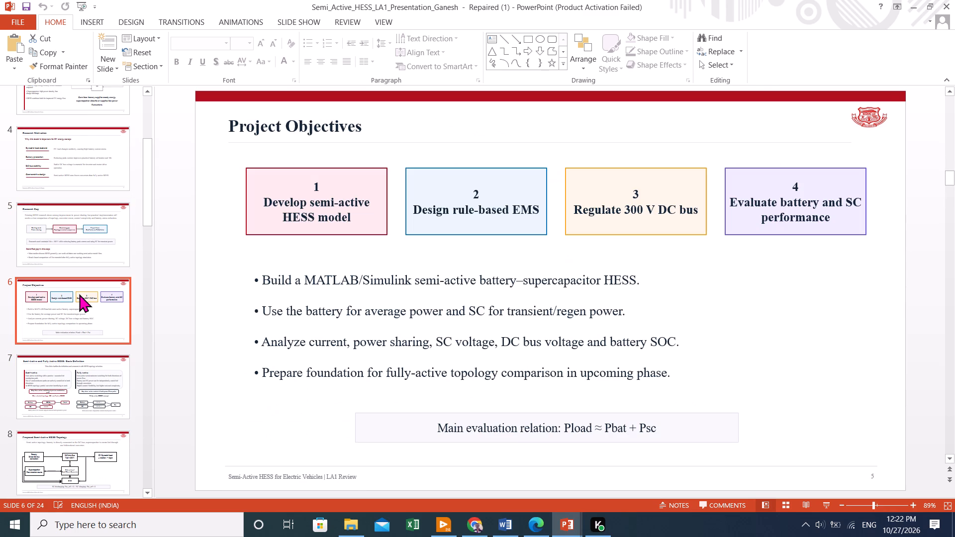
scroll(79, 292, up, 1)
click(79, 288)
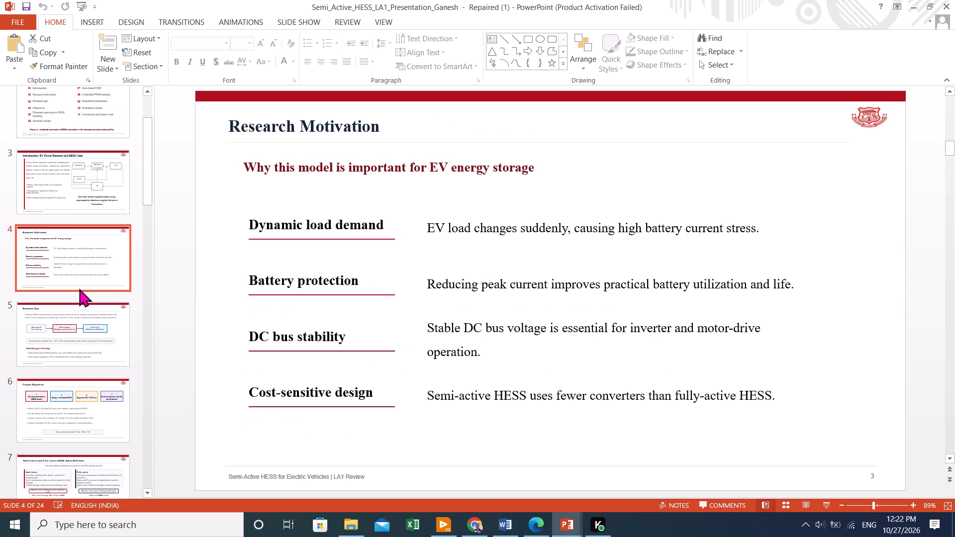
click(84, 334)
Review the HESS topology, Simulink model, energy management strategy and controller slides, from slide 8 to Simulation Parameters on slide 13.
scroll(84, 334, down, 3)
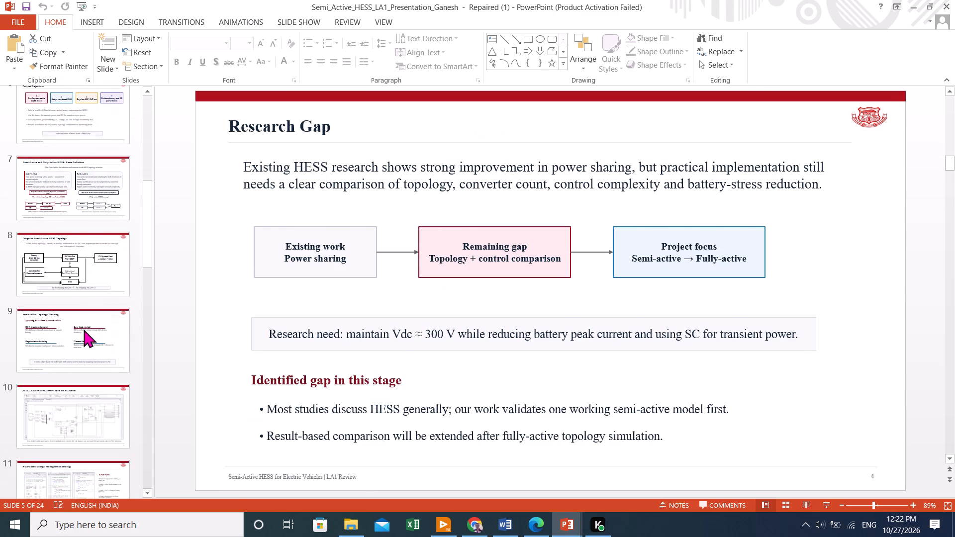
click(86, 323)
click(84, 286)
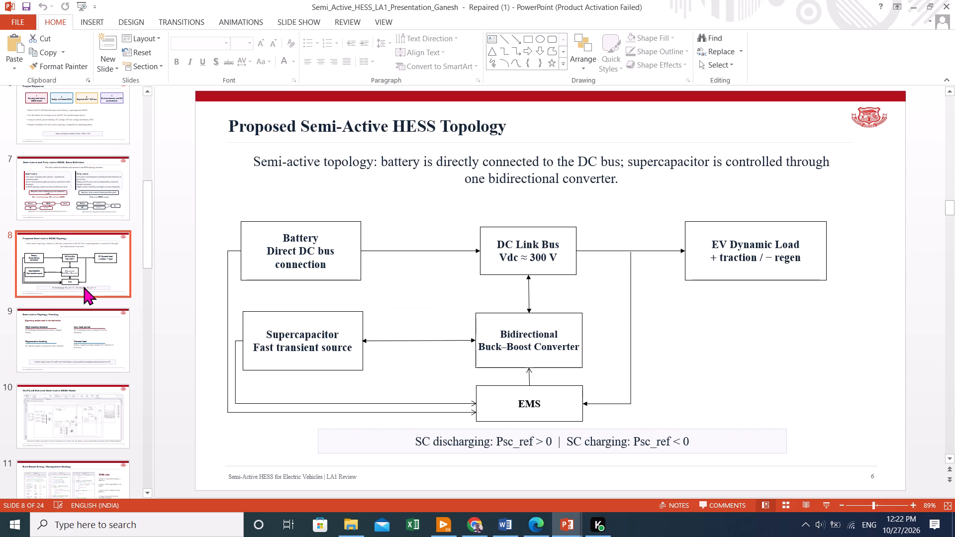
scroll(83, 286, down, 2)
click(83, 285)
click(73, 243)
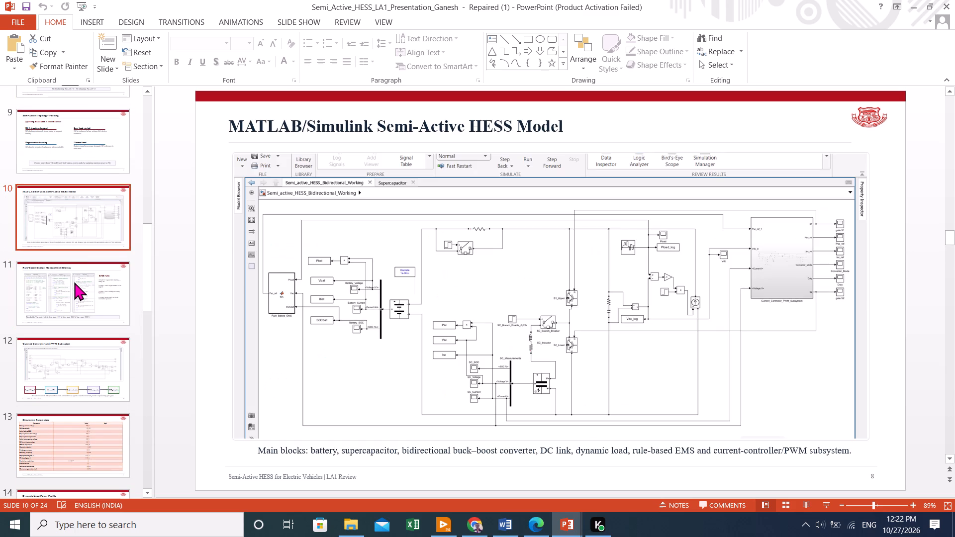
click(75, 288)
click(73, 245)
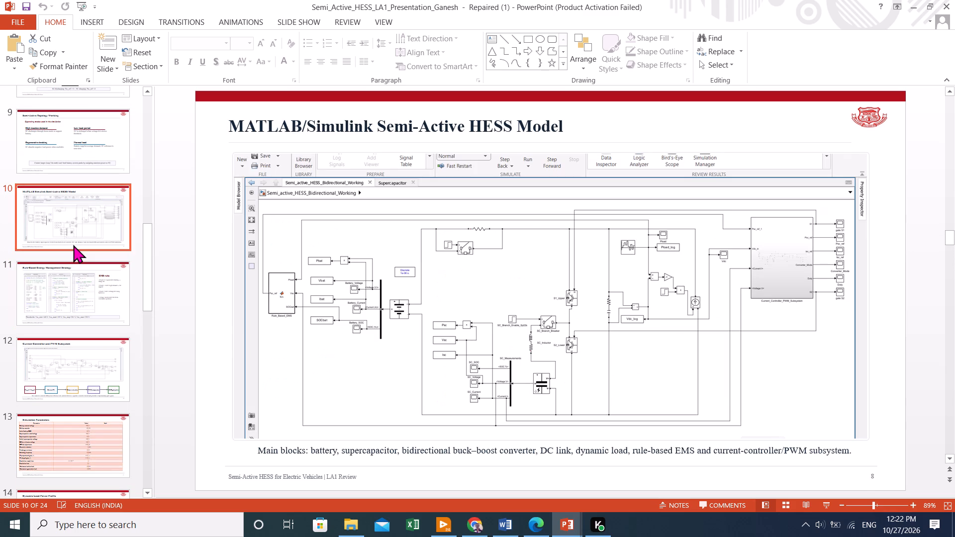
click(70, 273)
scroll(70, 274, down, 1)
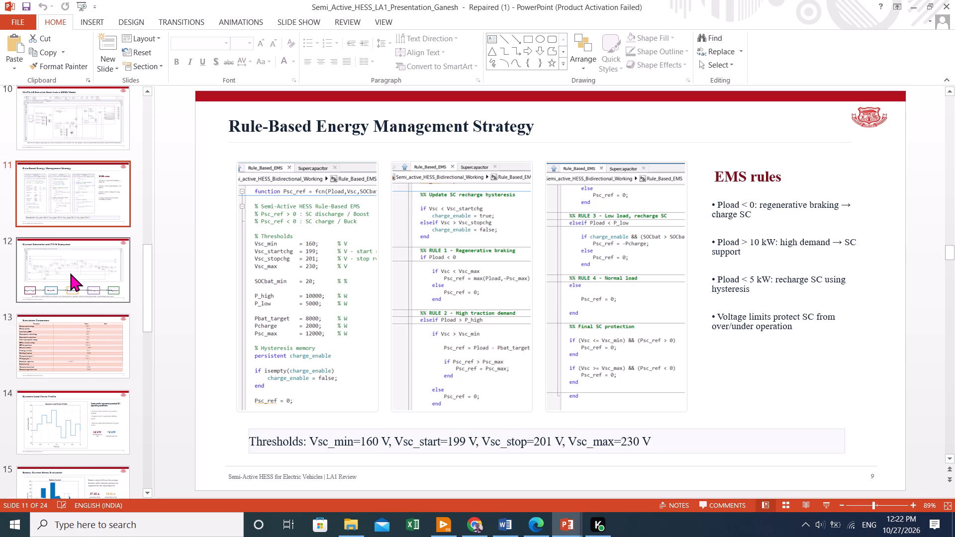
click(70, 273)
scroll(71, 273, down, 1)
click(72, 269)
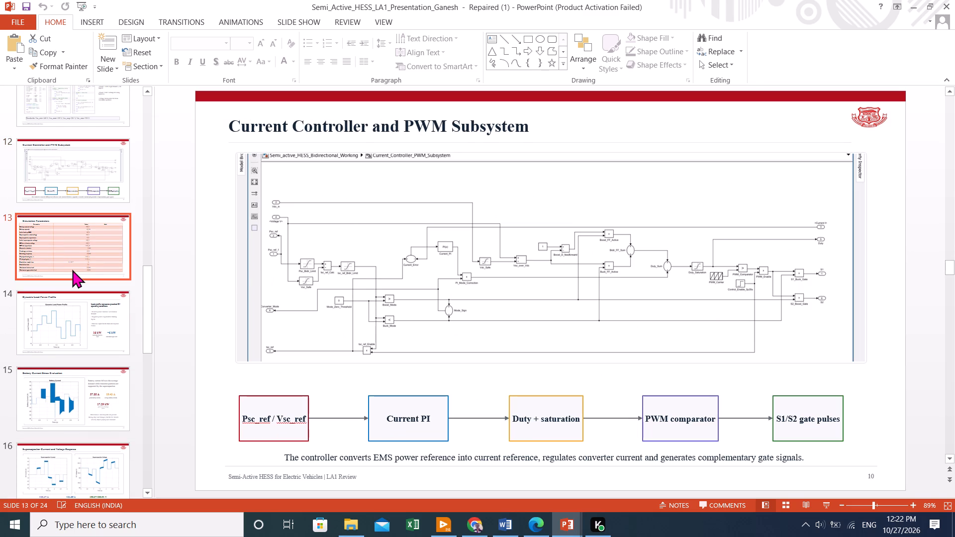
Look through the HESS result slides from slide 14 onward and the closing conclusion, references and Sustainable Development Goals slides.
scroll(72, 269, down, 2)
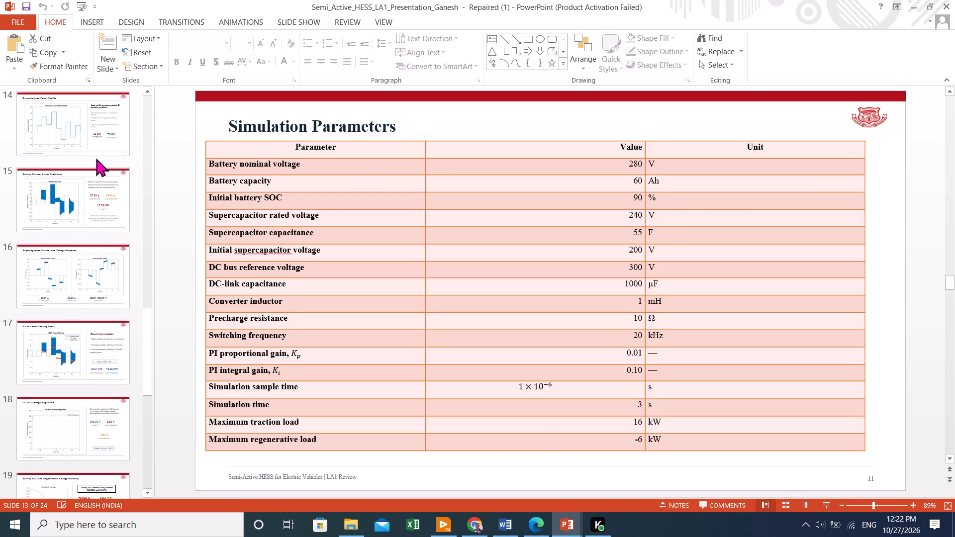
click(96, 154)
click(97, 196)
click(82, 256)
scroll(82, 258, down, 1)
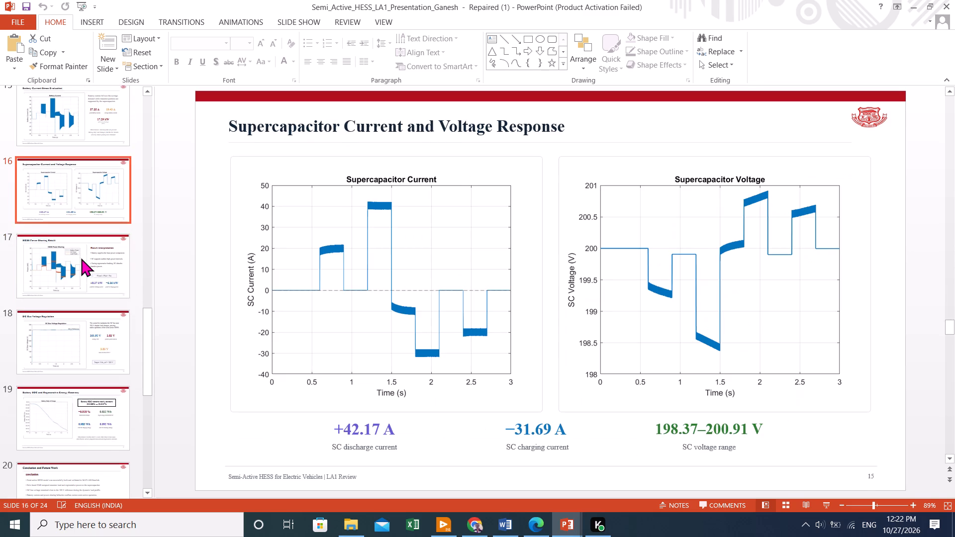
click(81, 256)
click(86, 314)
scroll(86, 314, down, 1)
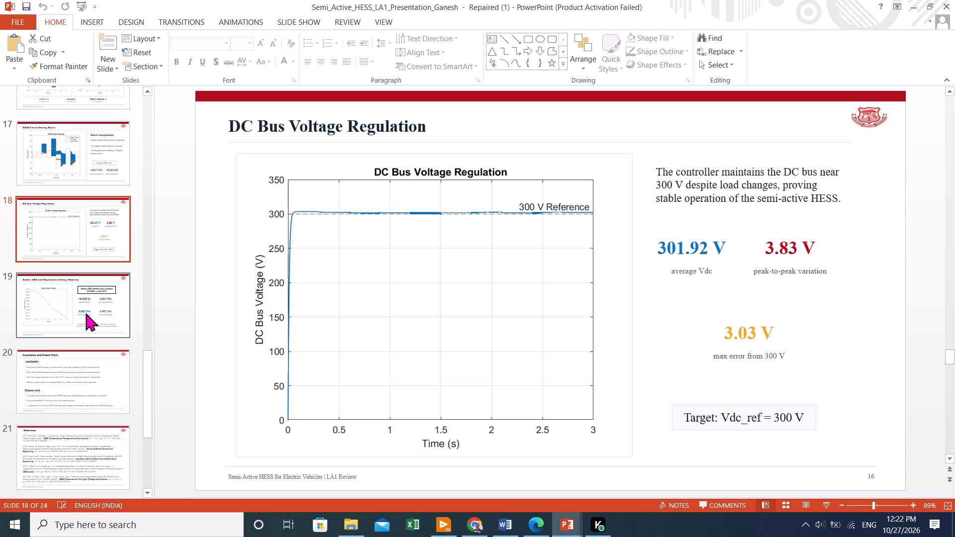
click(86, 313)
scroll(85, 315, down, 1)
click(85, 307)
scroll(75, 334, down, 5)
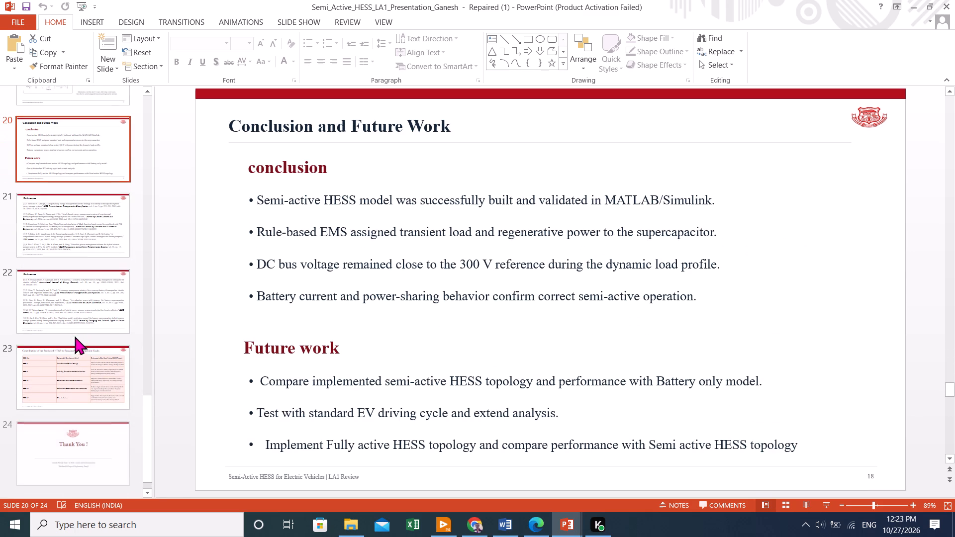
scroll(74, 336, down, 3)
click(82, 383)
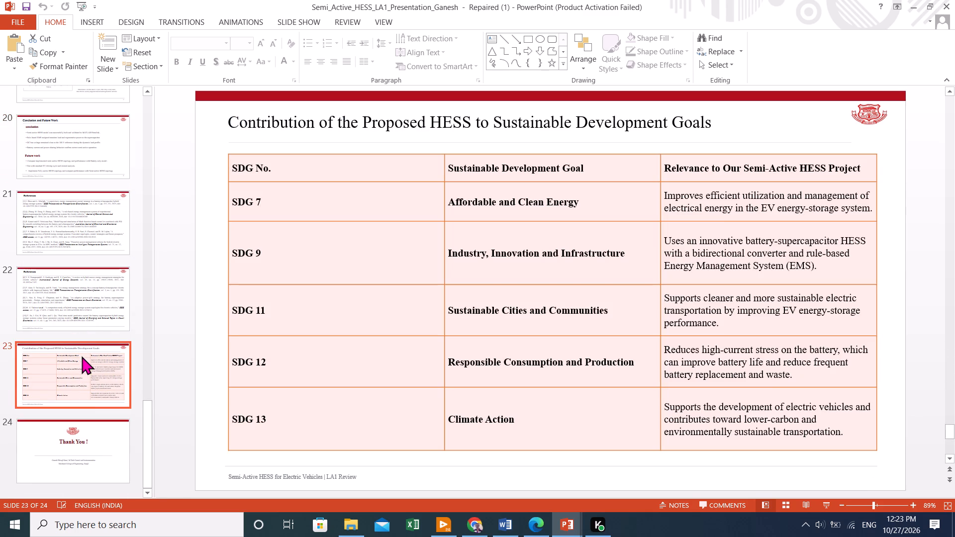
click(80, 322)
click(77, 247)
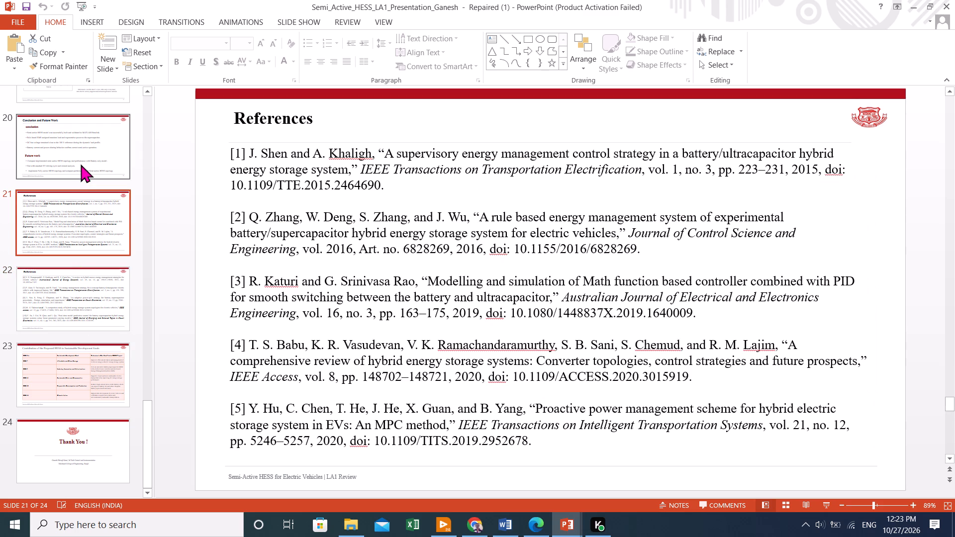
click(81, 164)
Re-examine the HESS result slides from Battery SOC and Regenerative Energy Recovery back to Battery Current Stress Evaluation.
scroll(89, 214, up, 1)
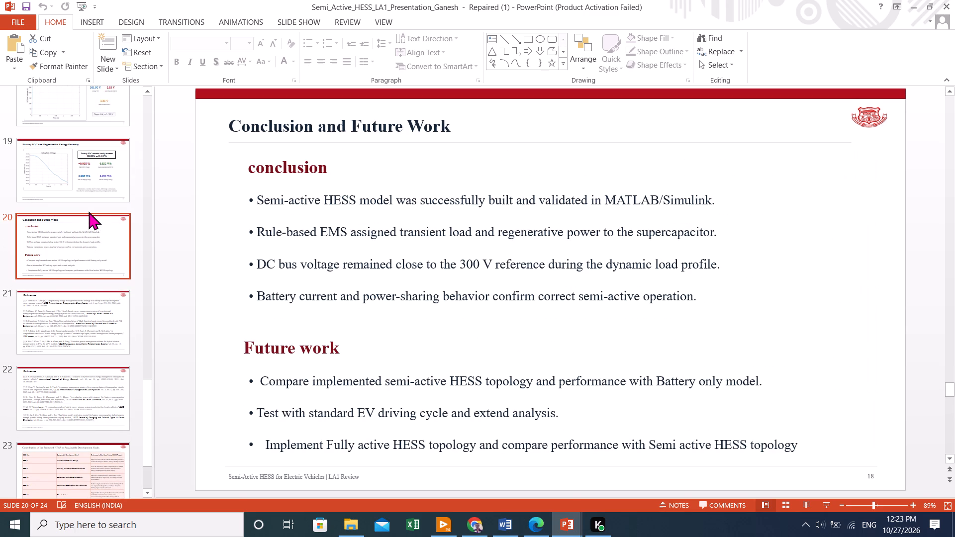
click(78, 193)
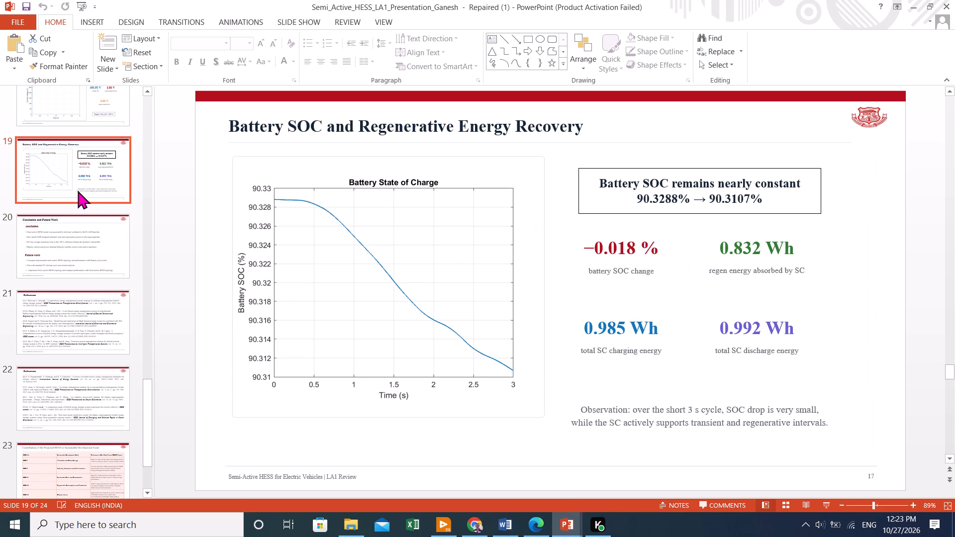
scroll(76, 195, up, 1)
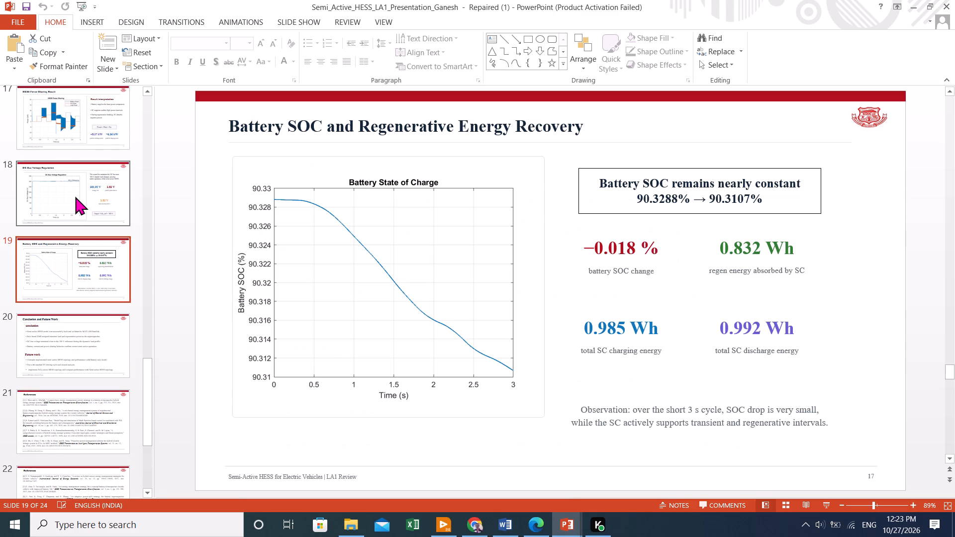
click(75, 196)
scroll(69, 197, up, 1)
click(69, 201)
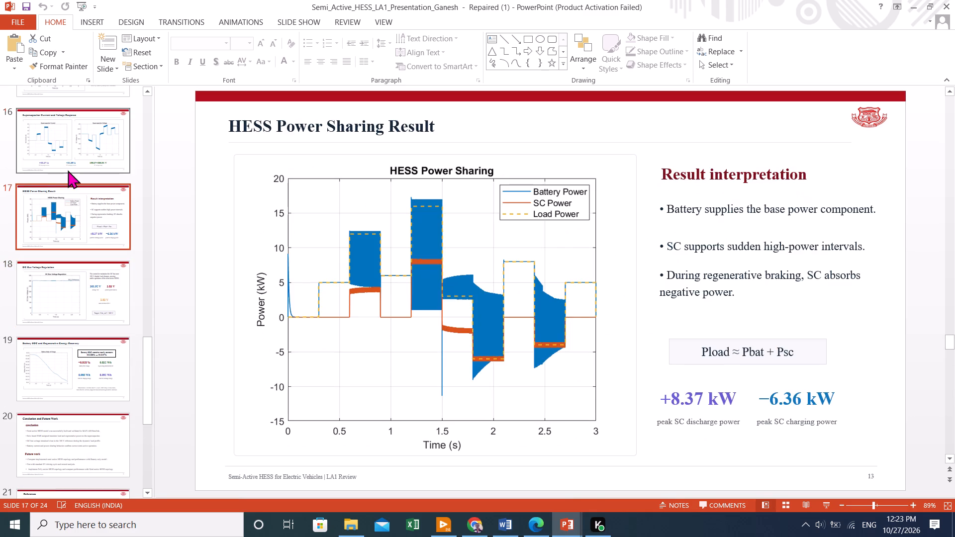
click(68, 170)
scroll(64, 185, up, 1)
click(64, 187)
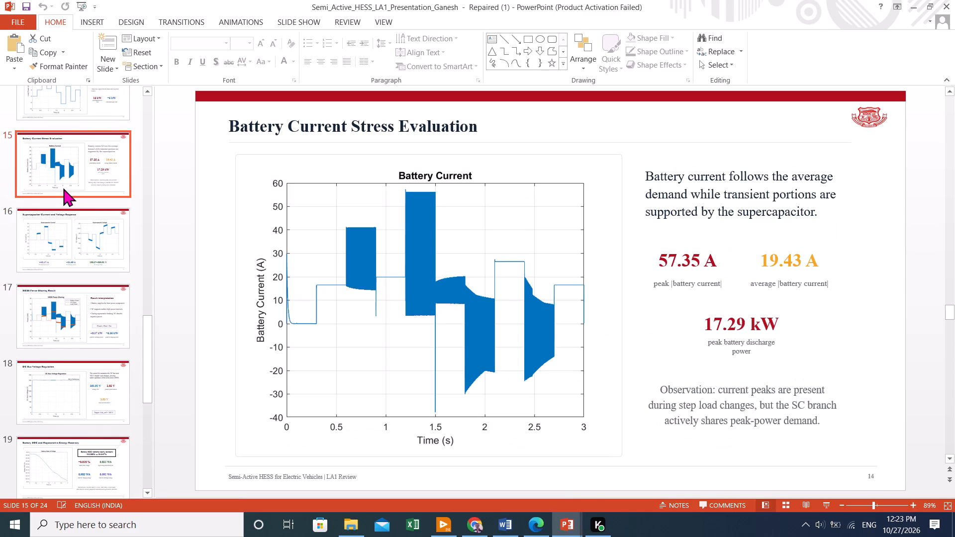
scroll(63, 188, up, 1)
scroll(93, 262, down, 3)
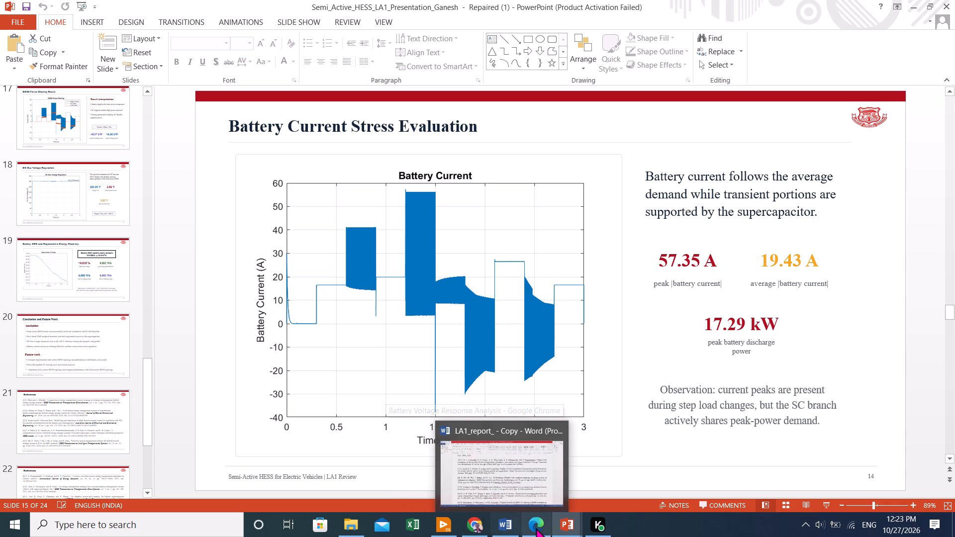
Switch to the EV_PI_MPC_Detailed_Equations_and_Simulation_Diagrams presentation.
click(560, 526)
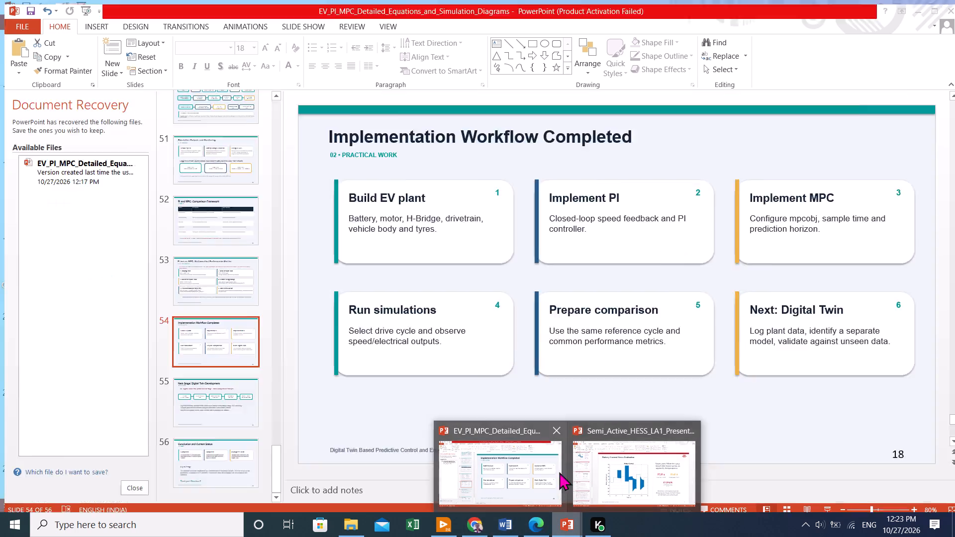
click(608, 474)
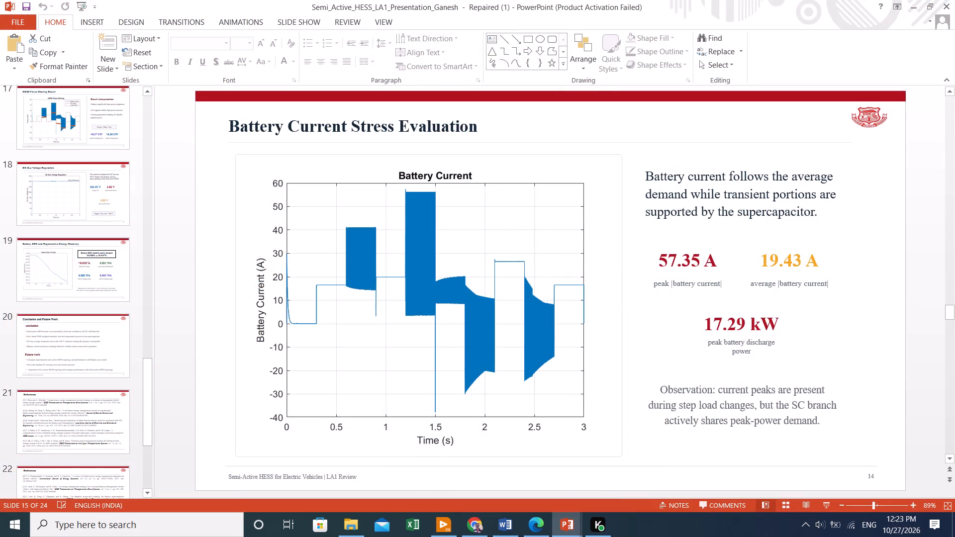
click(557, 521)
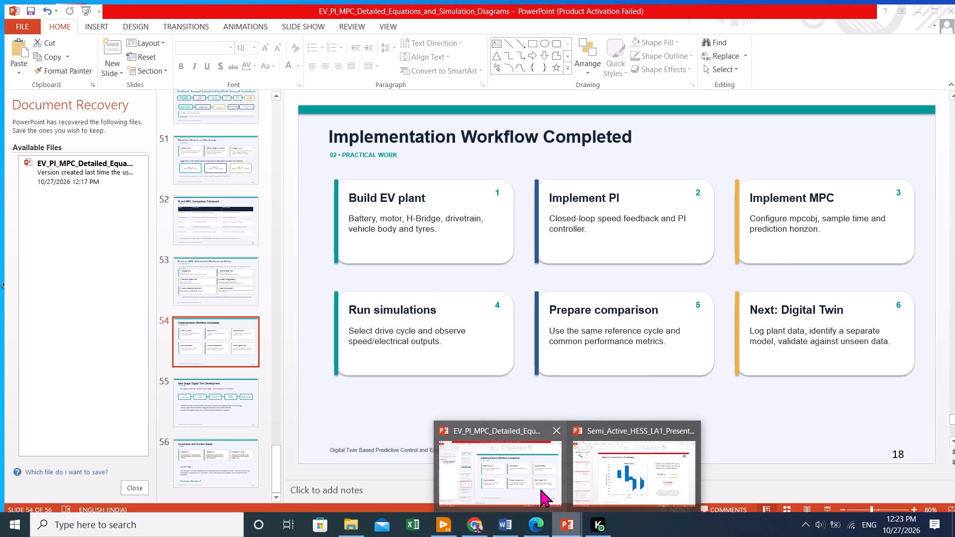
click(540, 489)
click(562, 522)
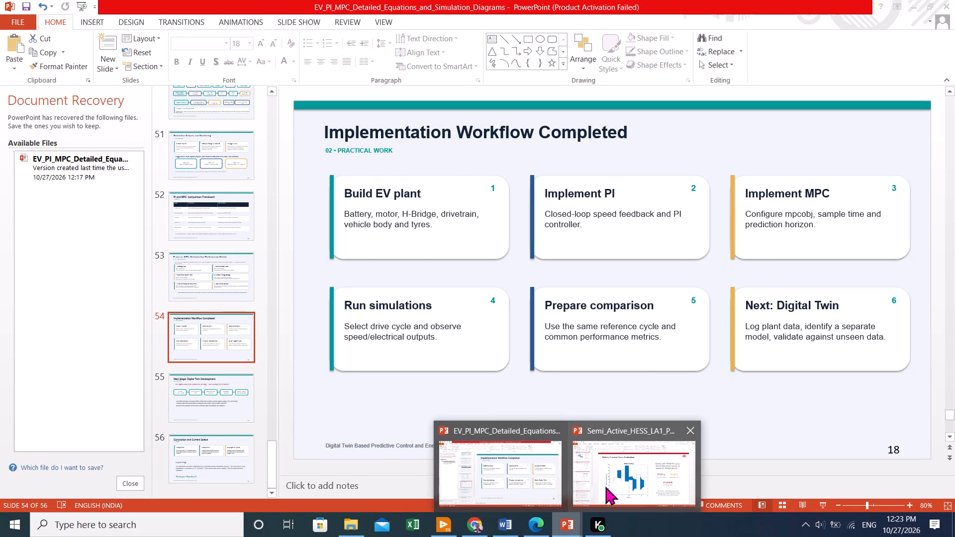
click(520, 475)
Return to the start of the EV deck and review the slides from Presentation Contents through the PI-controlled simulation block diagram on slide 6.
scroll(261, 385, up, 2)
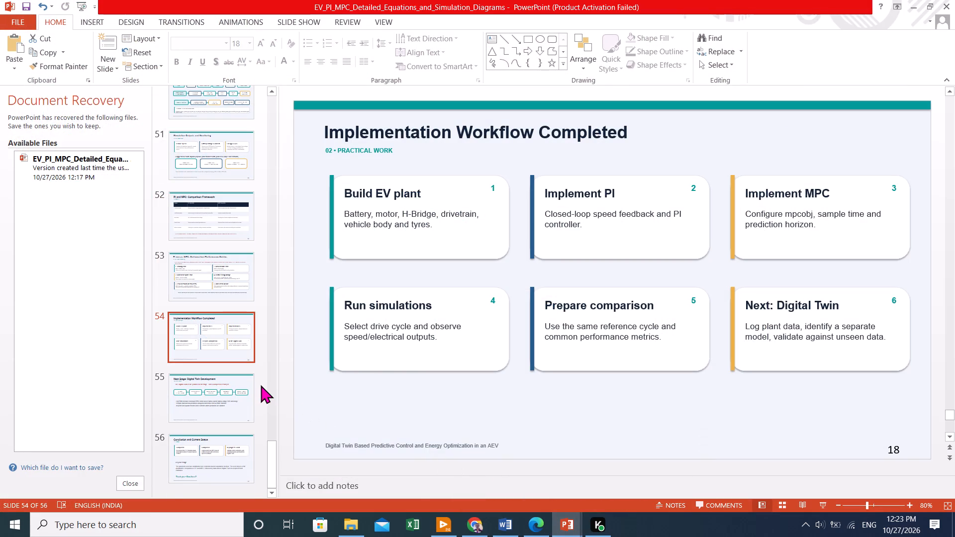
scroll(261, 385, up, 20)
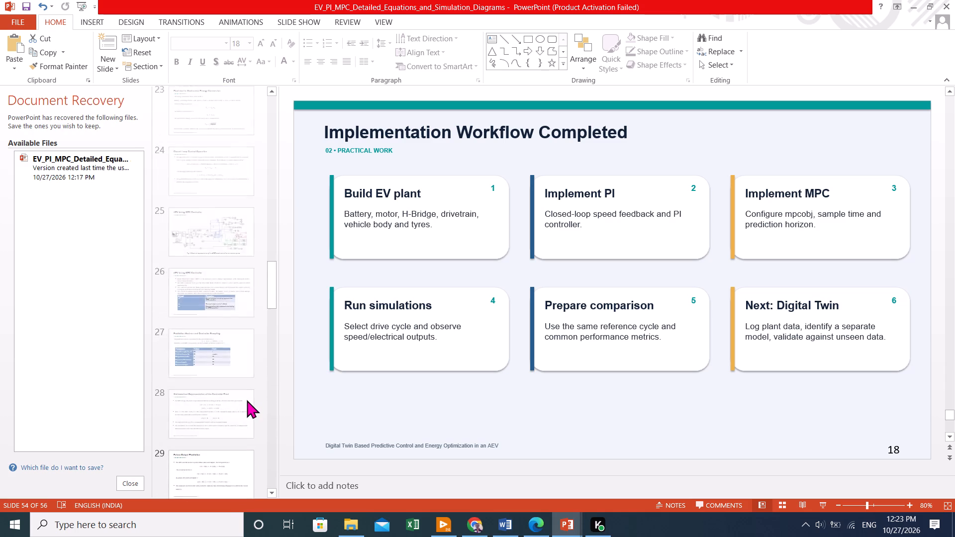
scroll(247, 400, up, 20)
scroll(244, 415, up, 5)
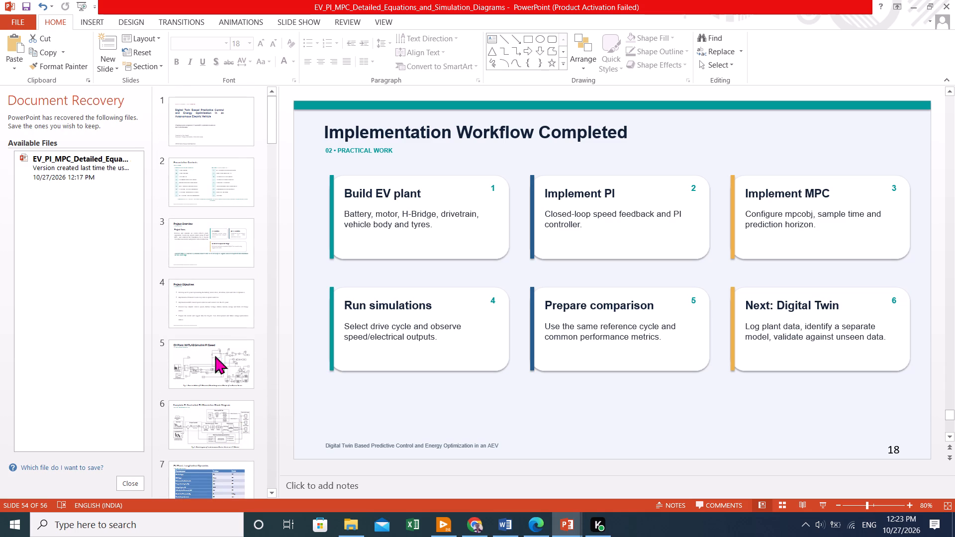
click(206, 179)
click(211, 228)
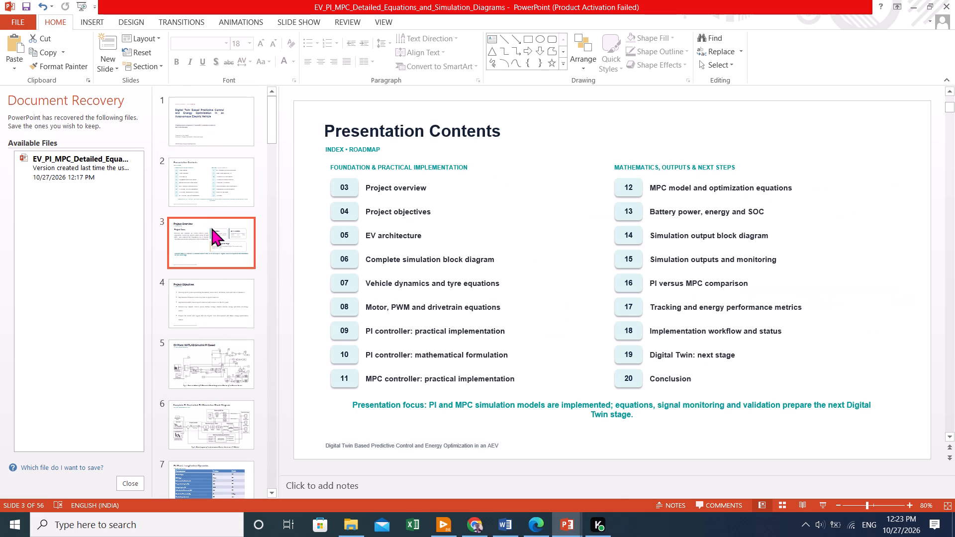
click(214, 287)
click(209, 358)
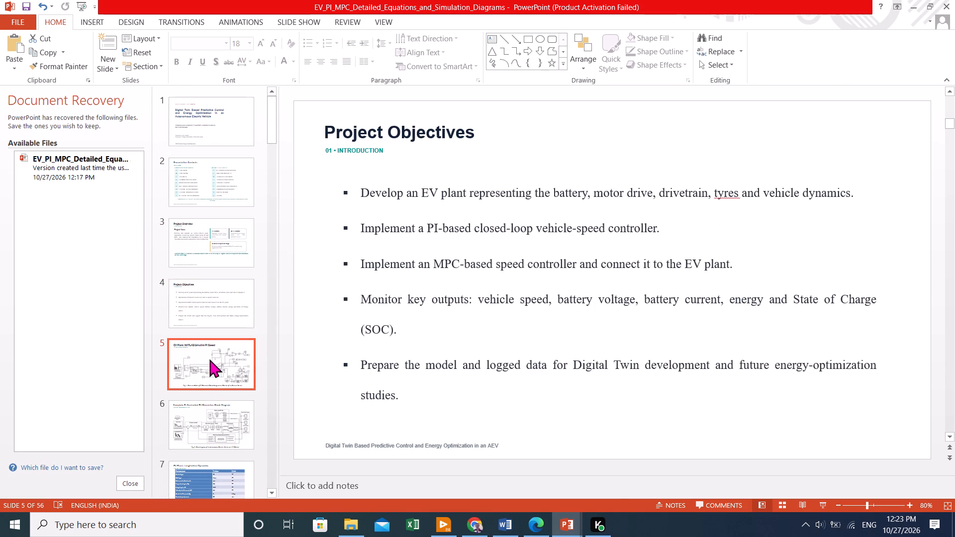
scroll(211, 372, down, 1)
click(210, 359)
scroll(213, 388, down, 1)
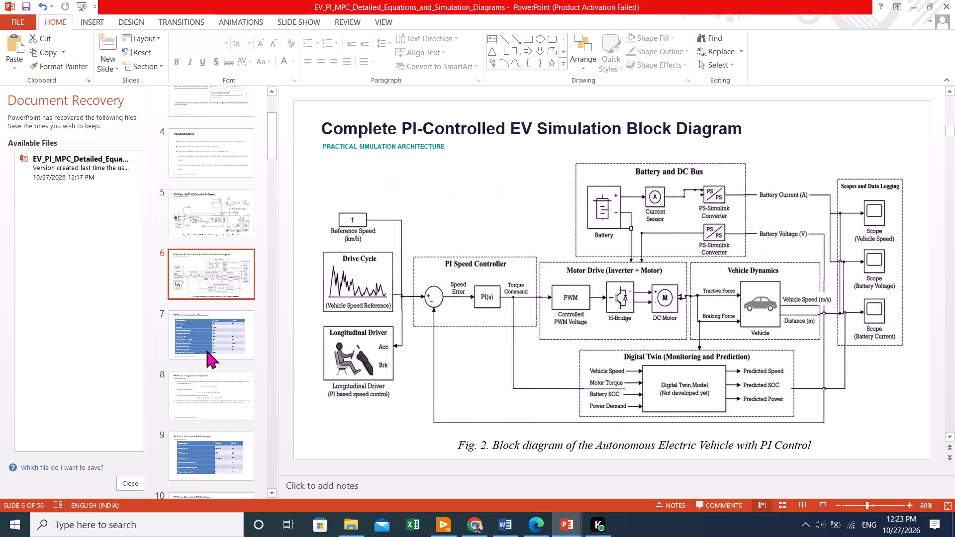
Review the EV Plant mathematical model slides, from Longitudinal Dynamics on slide 7 to Battery on slide 15.
click(198, 327)
click(213, 386)
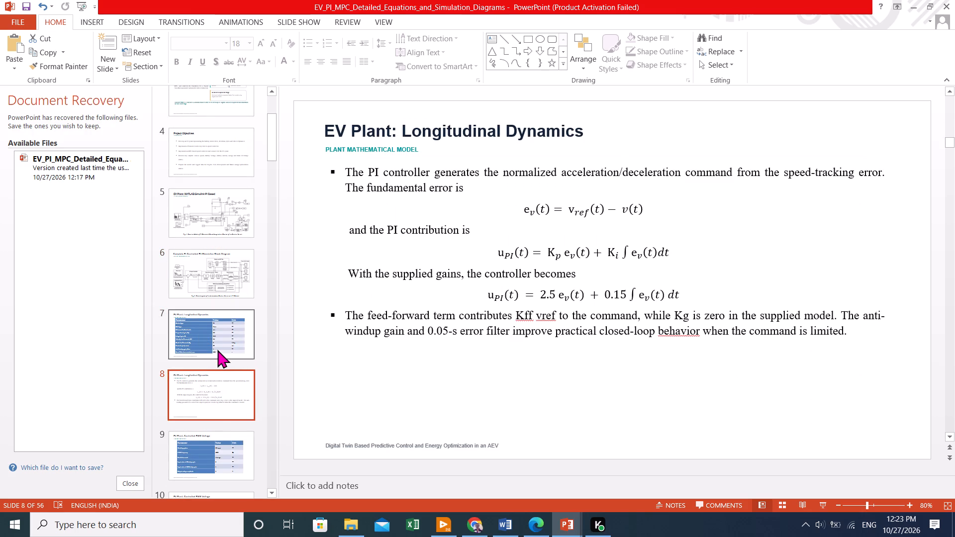
click(218, 350)
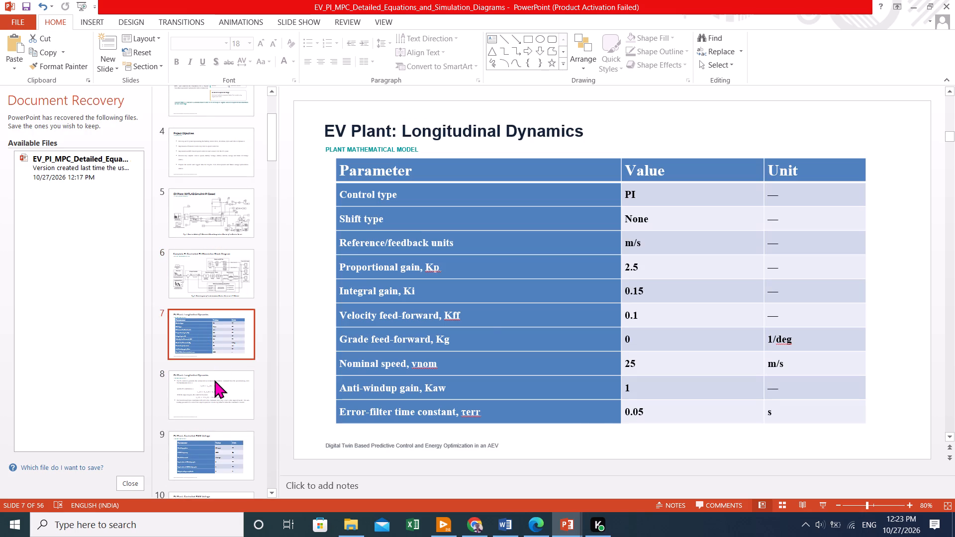
click(214, 380)
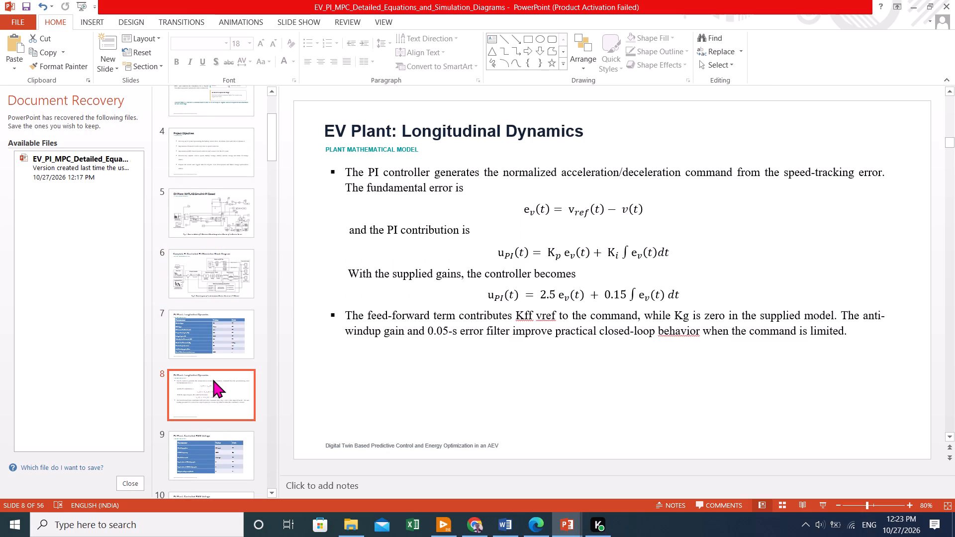
scroll(213, 379, down, 1)
click(217, 367)
scroll(216, 368, down, 1)
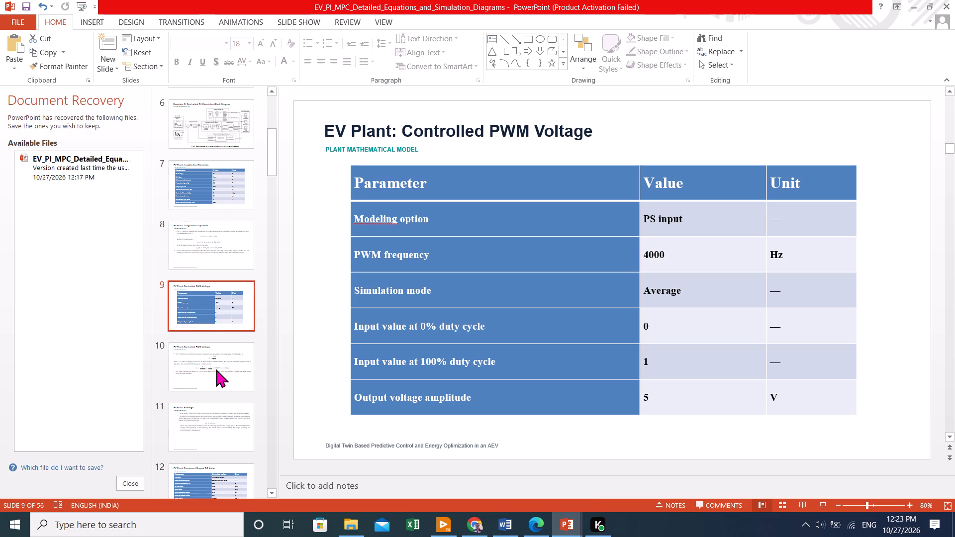
click(217, 366)
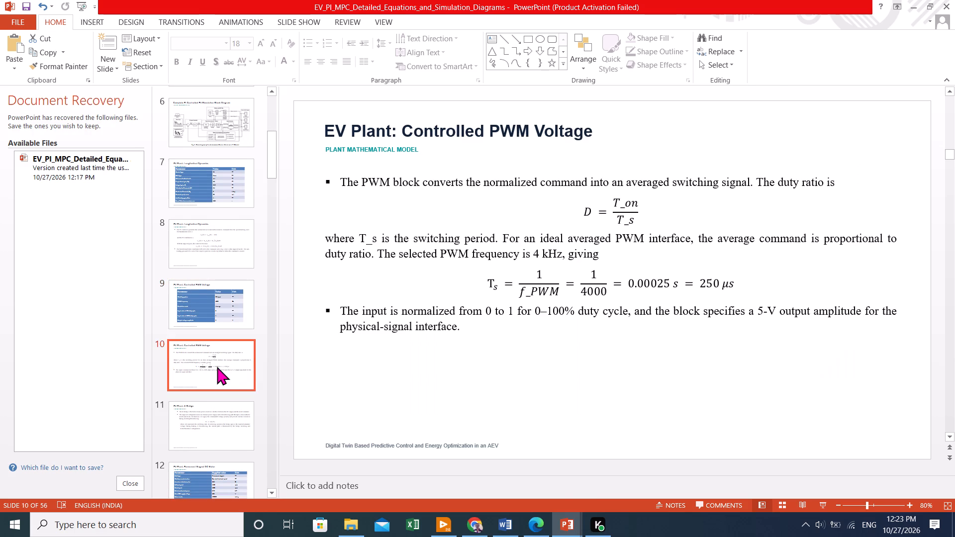
scroll(216, 367, down, 1)
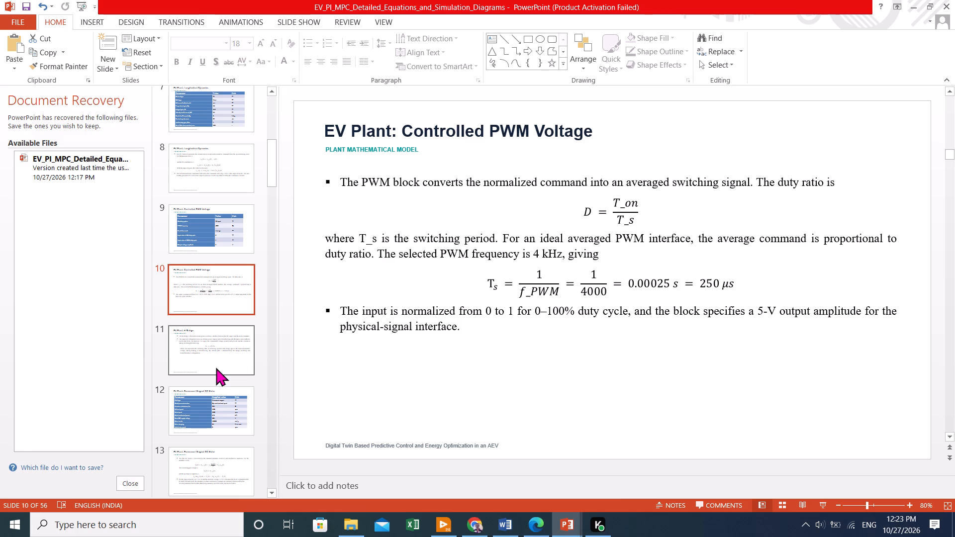
click(216, 367)
scroll(216, 374, down, 1)
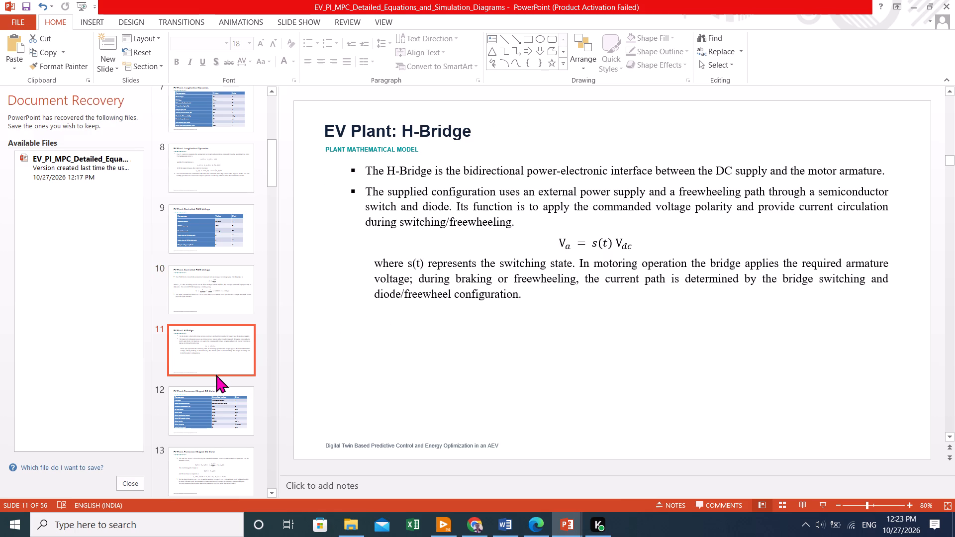
click(215, 381)
scroll(213, 379, down, 5)
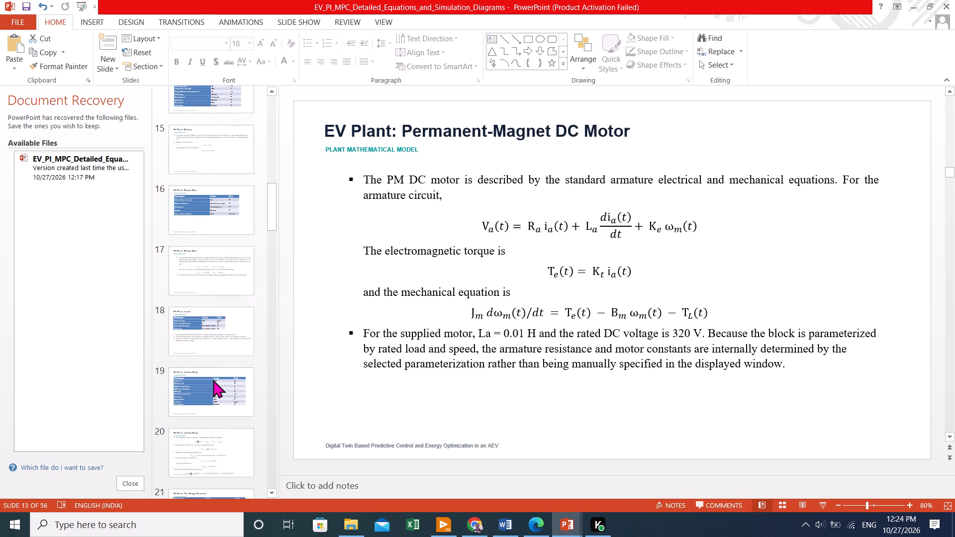
click(193, 154)
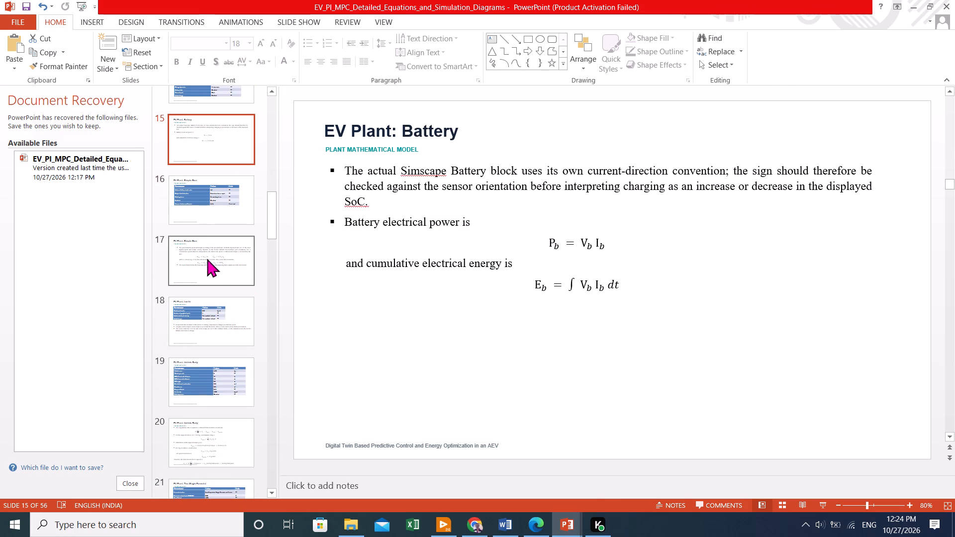
scroll(203, 278, down, 3)
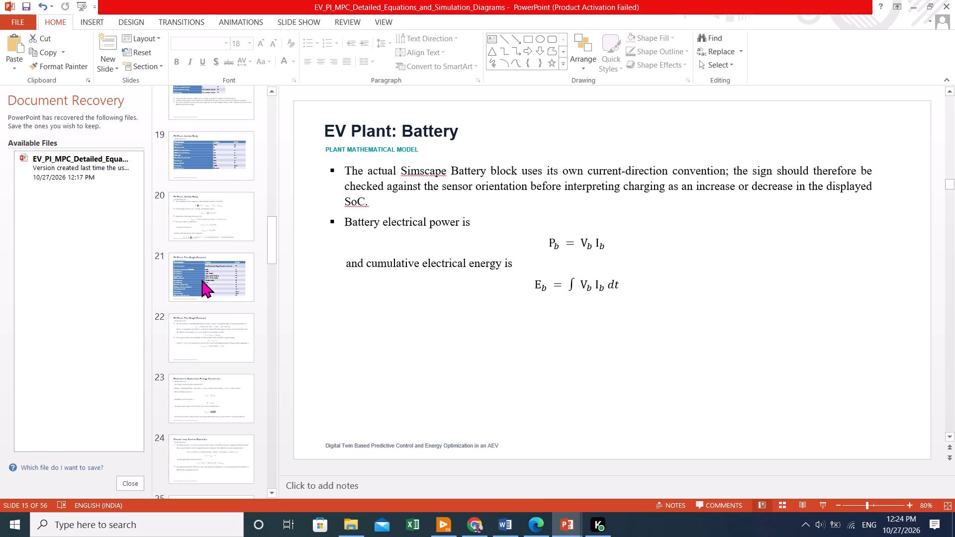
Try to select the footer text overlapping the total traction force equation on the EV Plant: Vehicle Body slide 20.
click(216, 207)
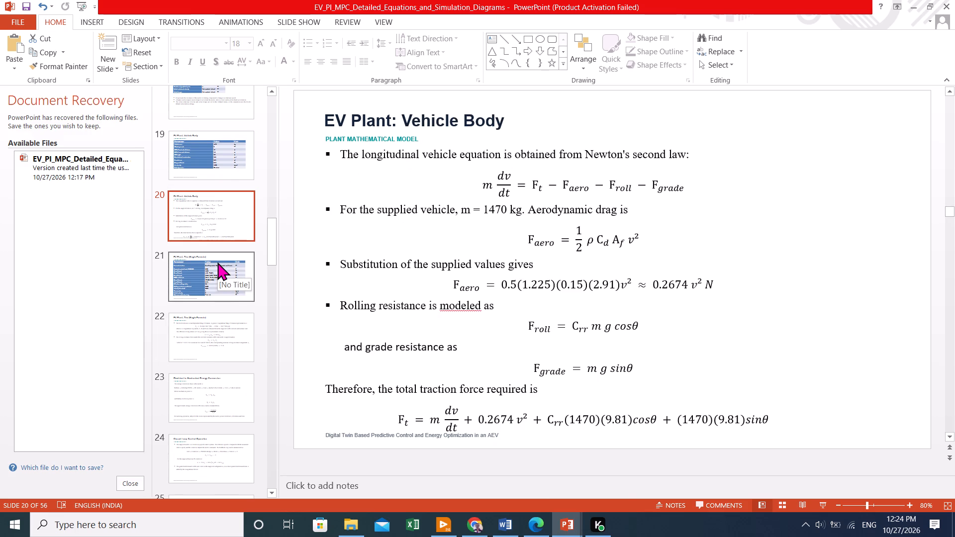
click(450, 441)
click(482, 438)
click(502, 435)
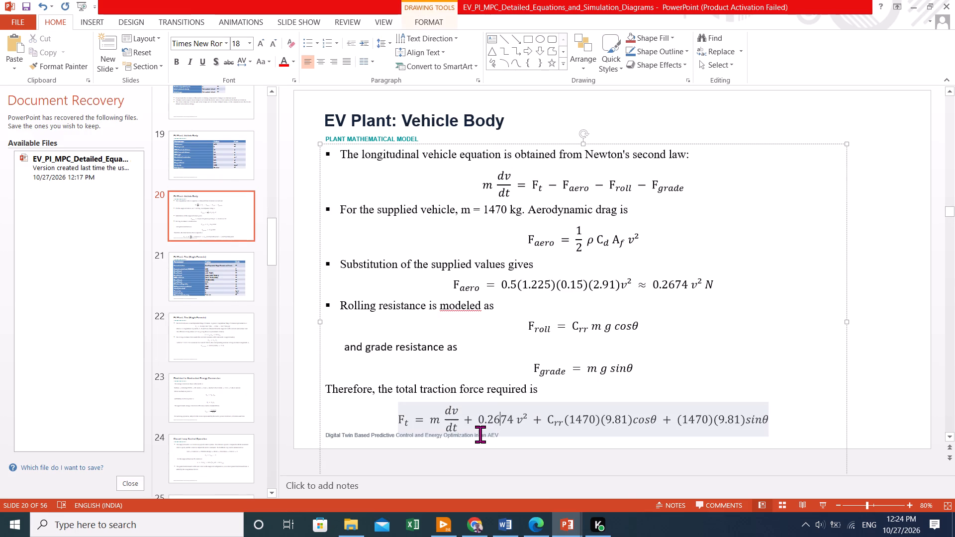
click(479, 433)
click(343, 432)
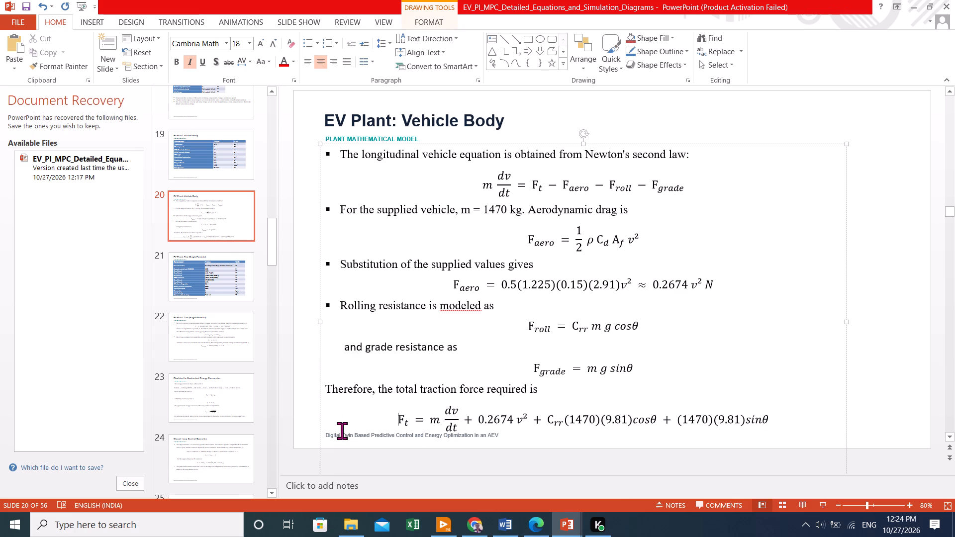
Review the MPC controller slides, from Mathematical Representation of the Controller Plant on slide 28 through slide 33.
scroll(234, 341, down, 2)
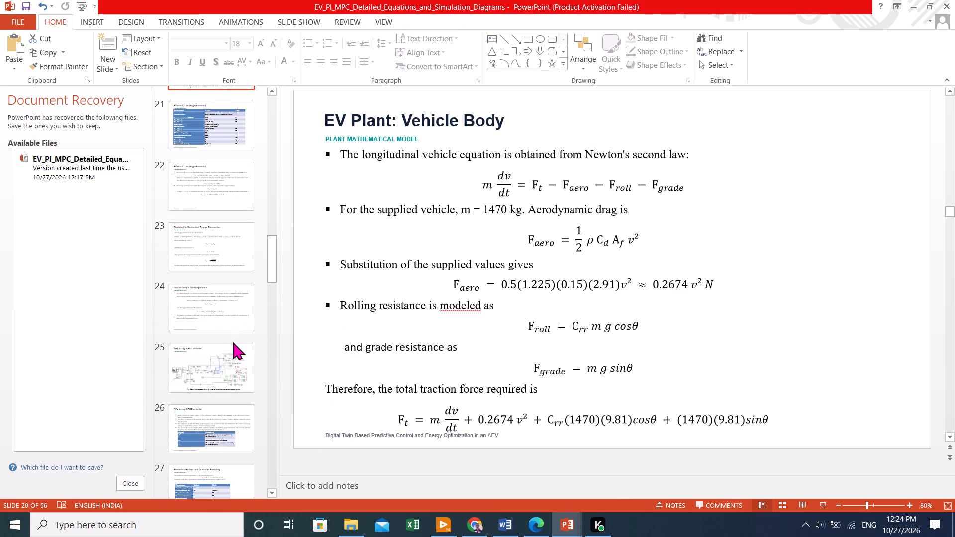
scroll(233, 342, down, 2)
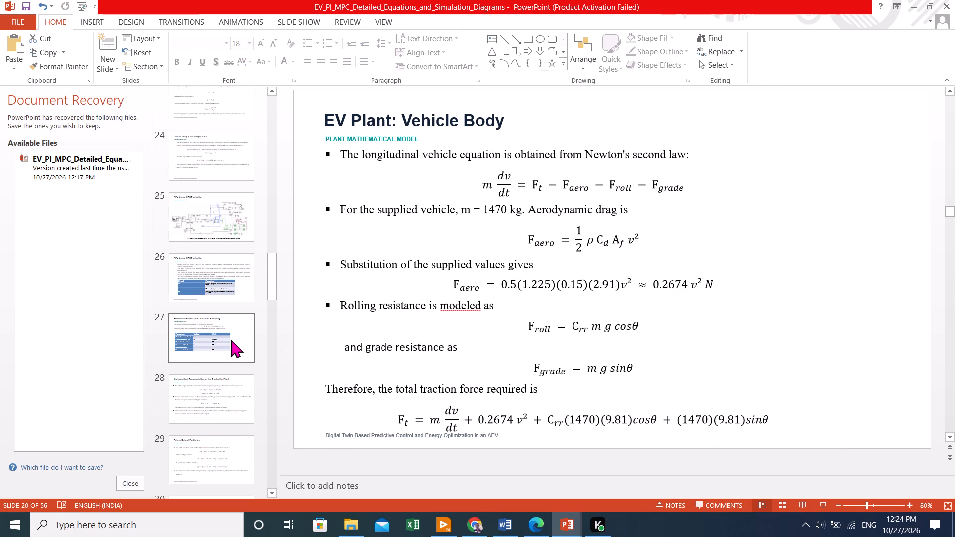
scroll(230, 339, down, 1)
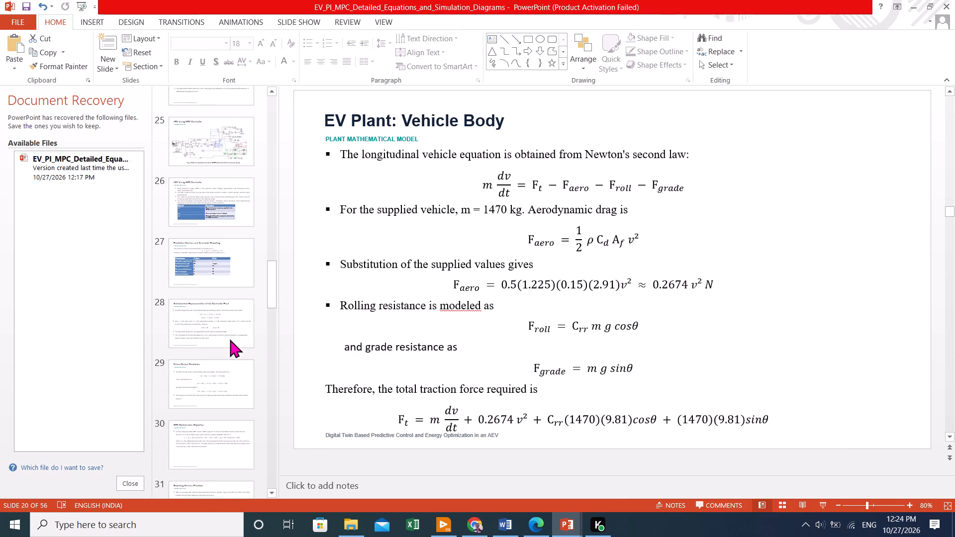
scroll(229, 340, down, 1)
click(210, 237)
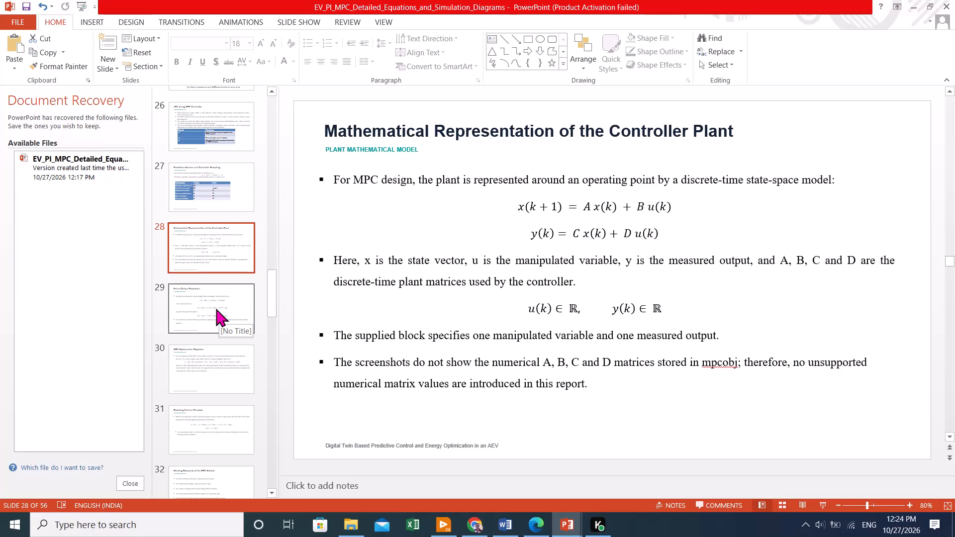
scroll(216, 308, down, 1)
click(216, 308)
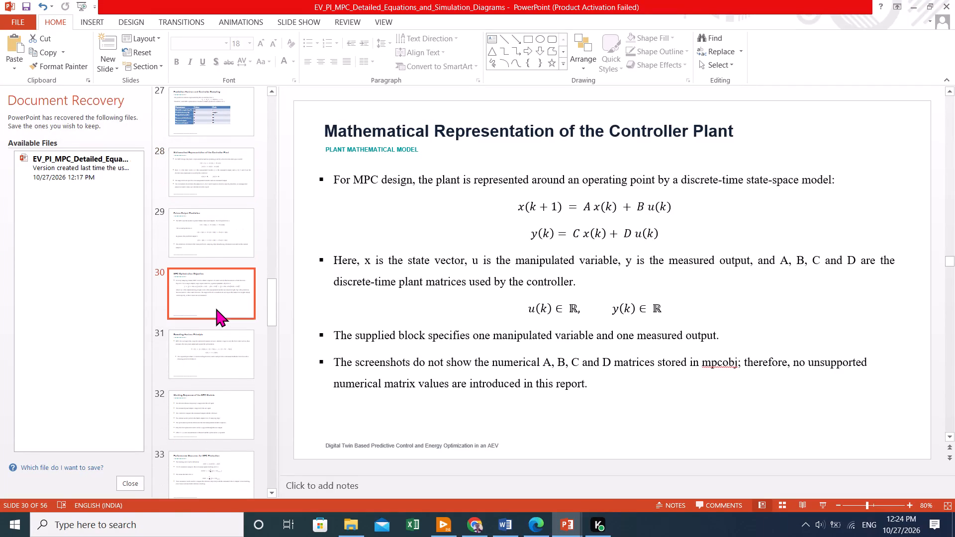
click(203, 236)
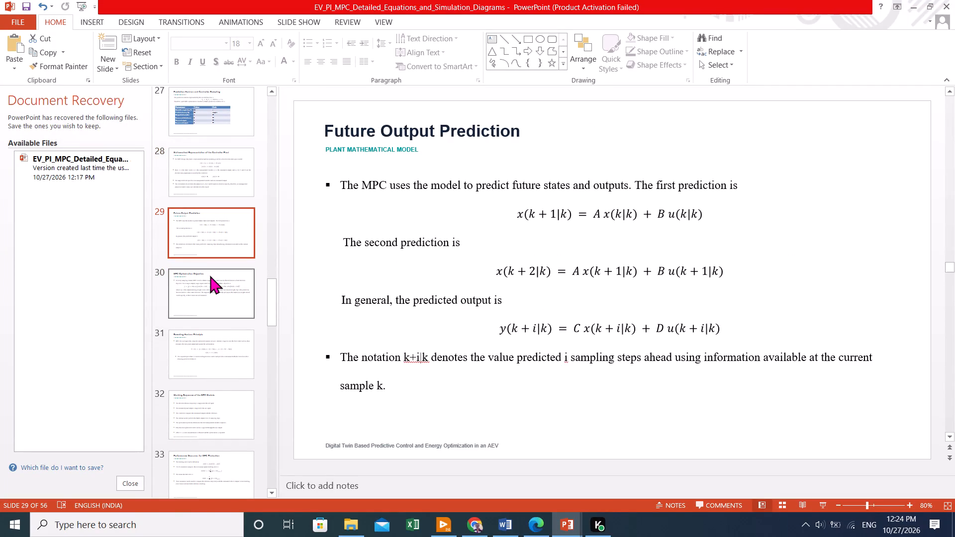
click(209, 291)
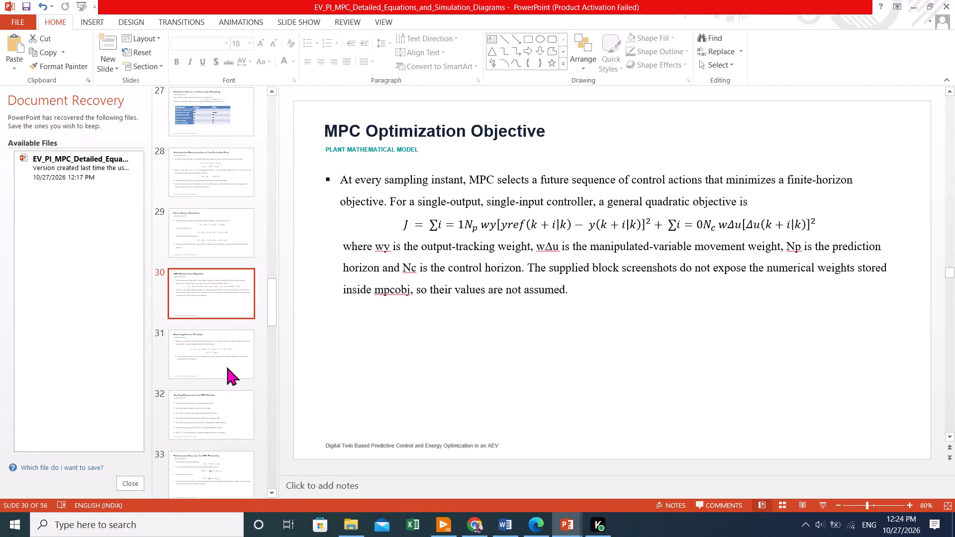
click(227, 367)
scroll(225, 364, down, 1)
click(224, 362)
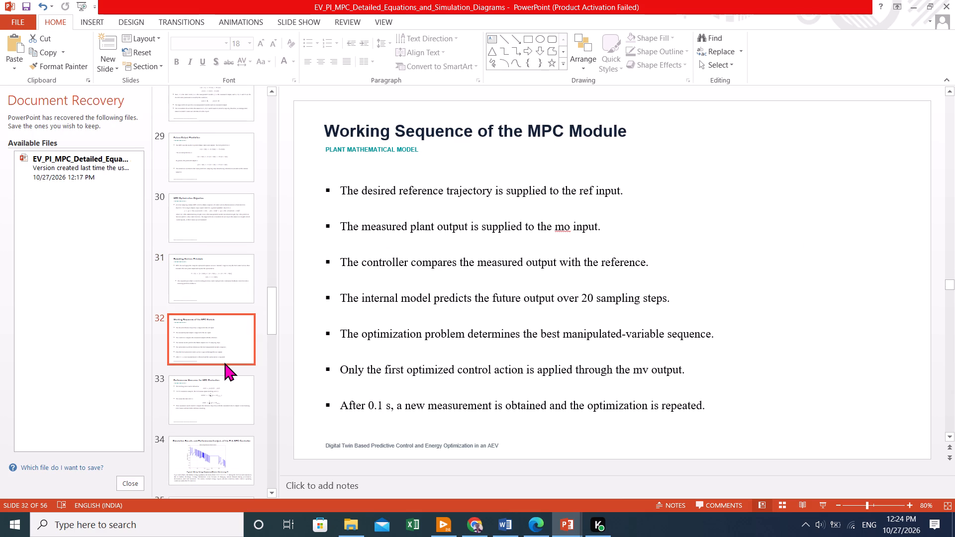
scroll(224, 362, down, 1)
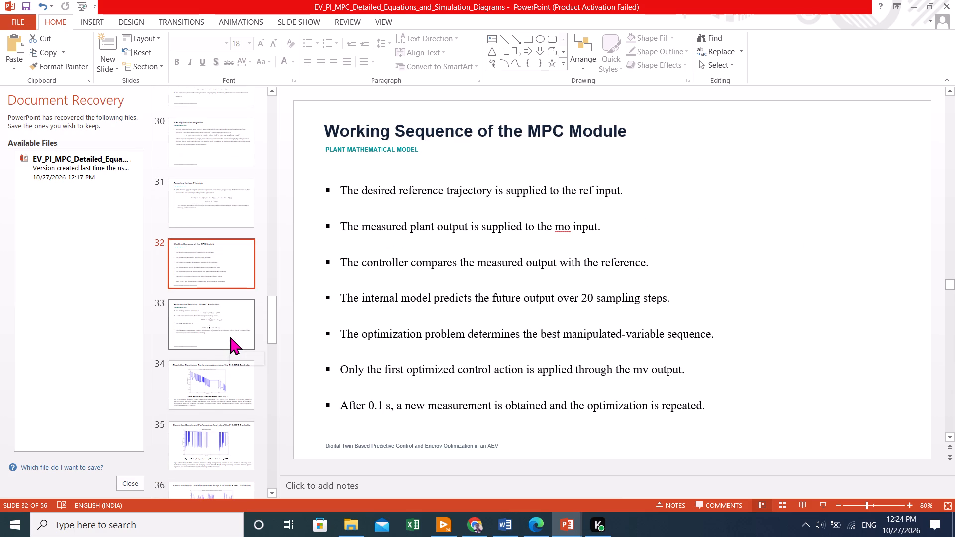
click(230, 336)
Look through the PI and MPC simulation result slides, from Battery Voltage Response on slide 34 to the motor speed plot on slide 43.
scroll(230, 340, down, 2)
click(224, 258)
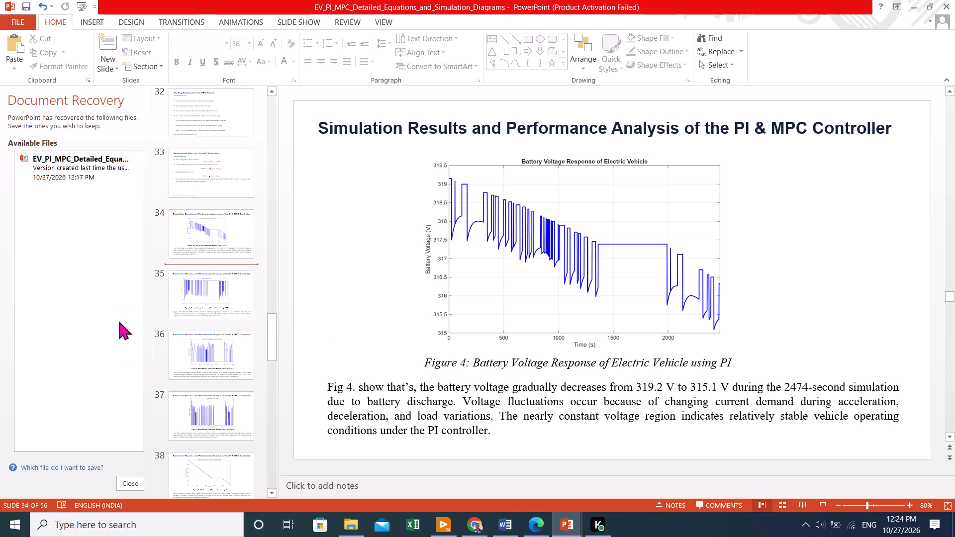
scroll(174, 357, down, 6)
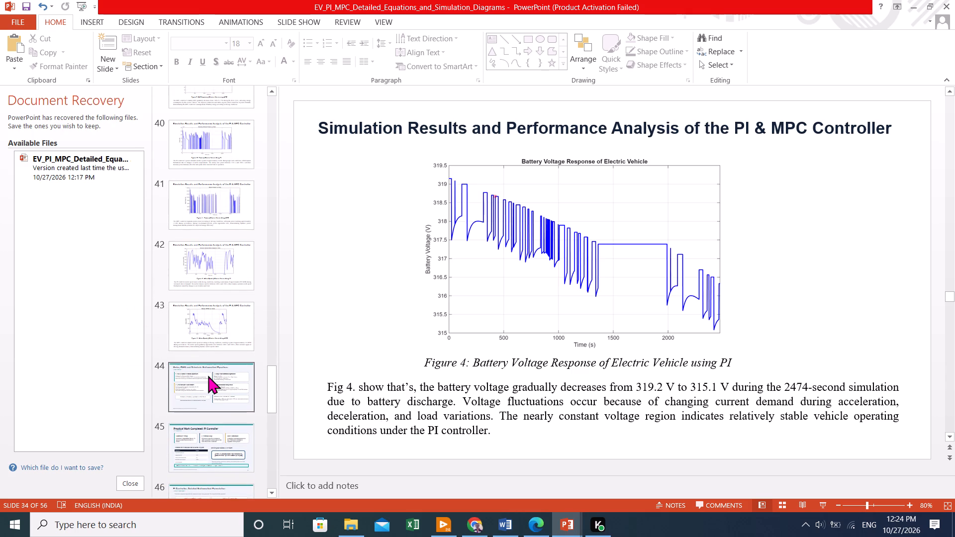
click(220, 379)
click(211, 337)
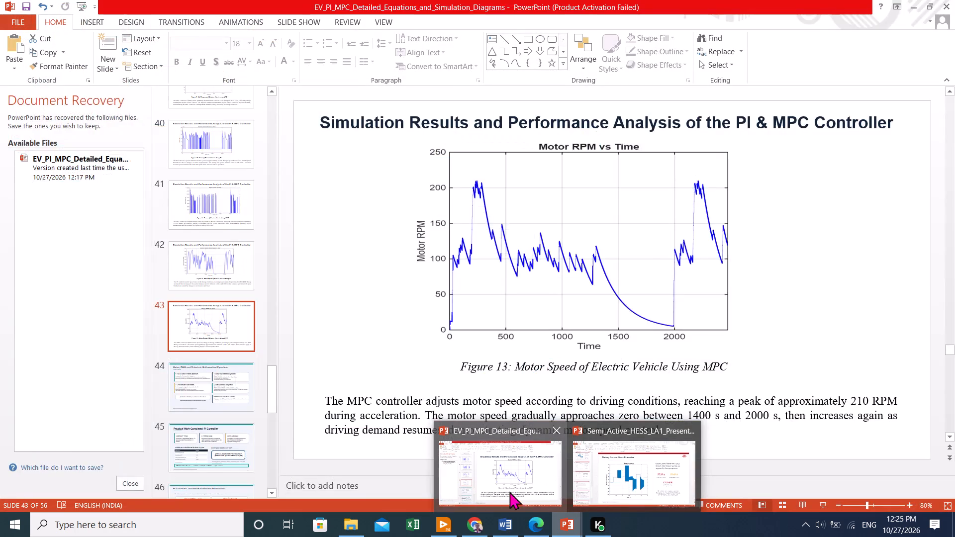
Switch to the Semi-Active HESS LA1 presentation and examine its Conclusion and Future Work and first References slides.
click(594, 484)
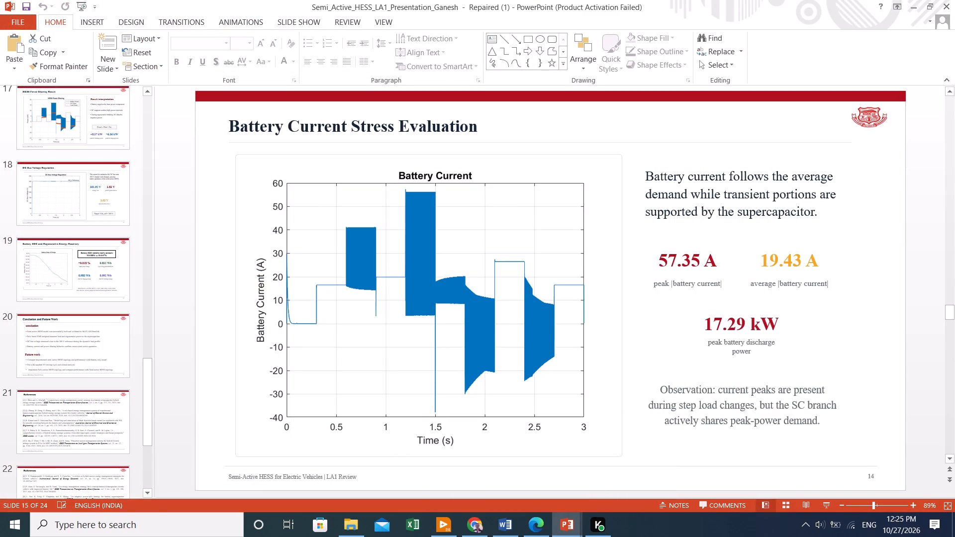
click(79, 333)
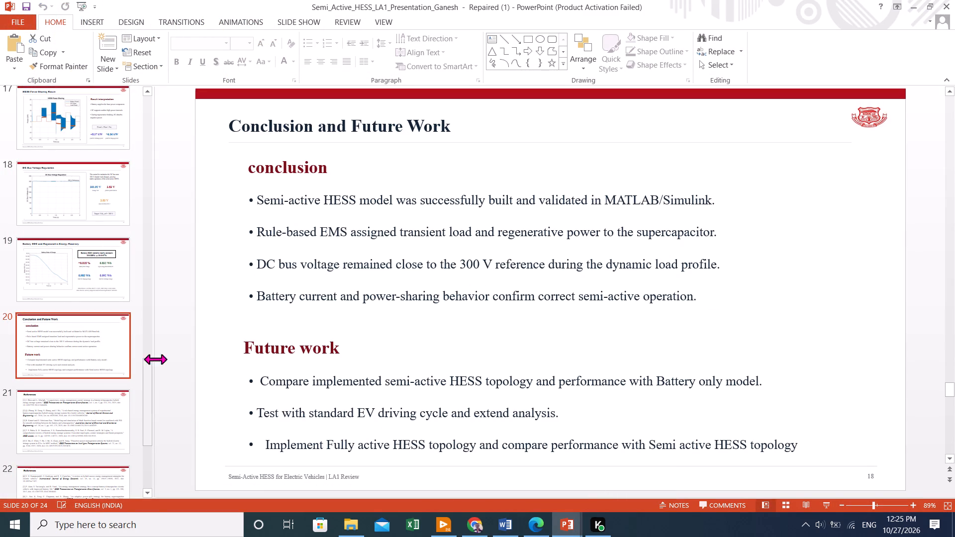
click(89, 404)
click(72, 351)
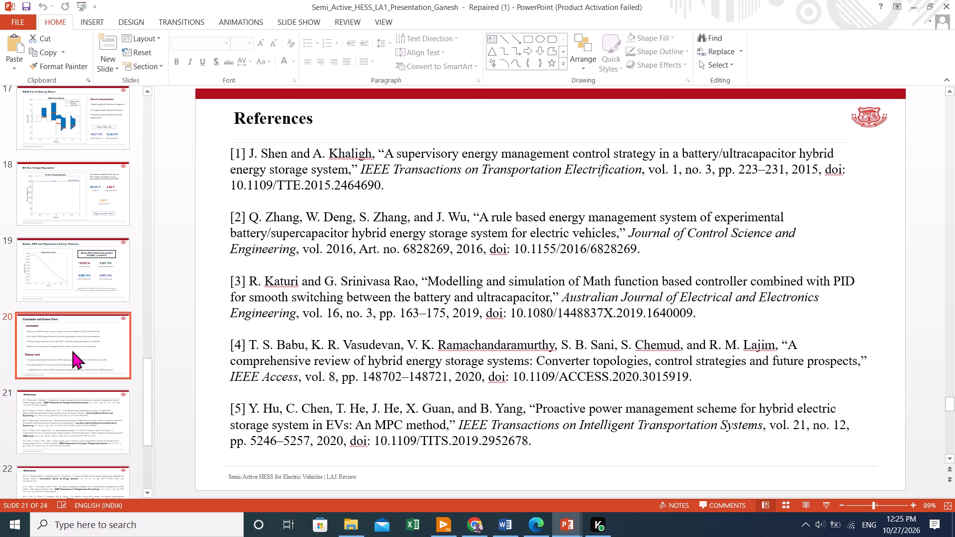
click(95, 414)
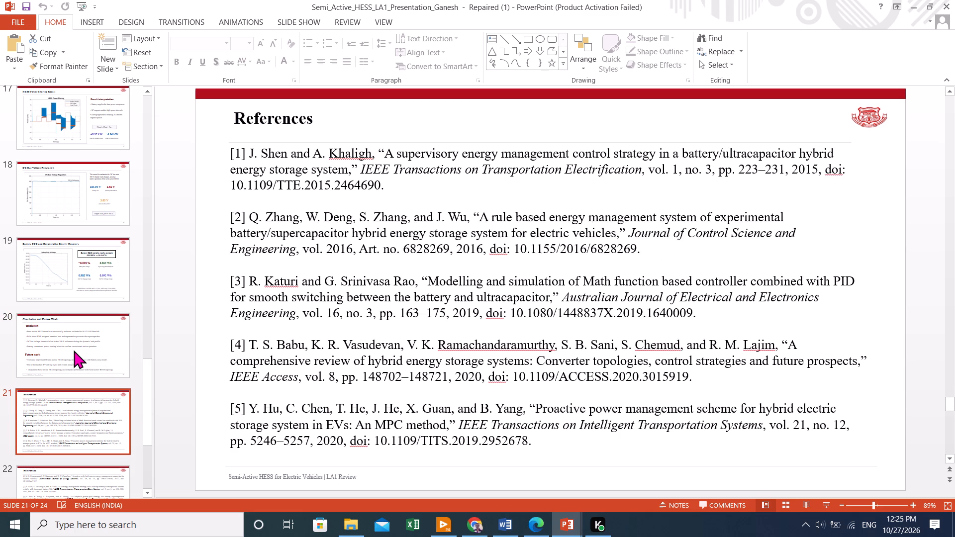
click(71, 347)
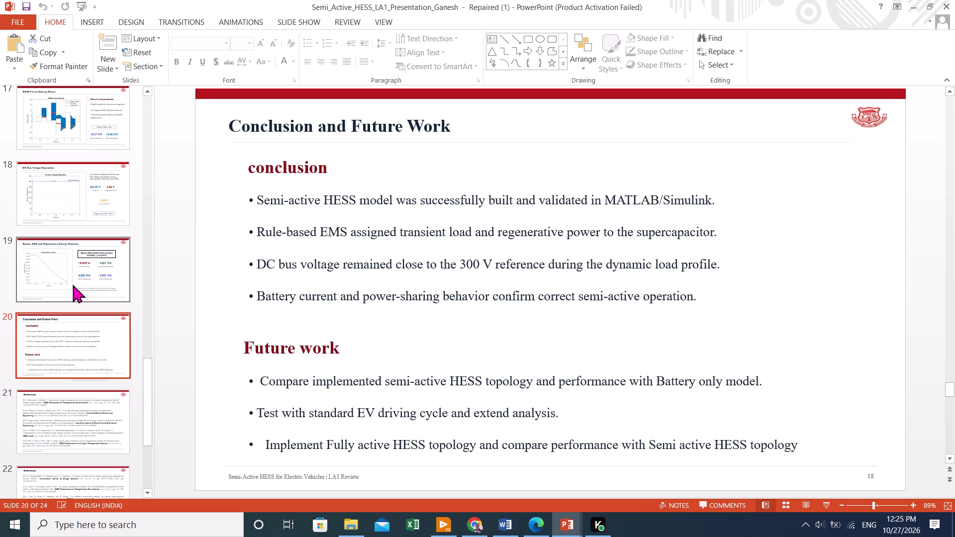
click(97, 360)
click(88, 410)
click(85, 366)
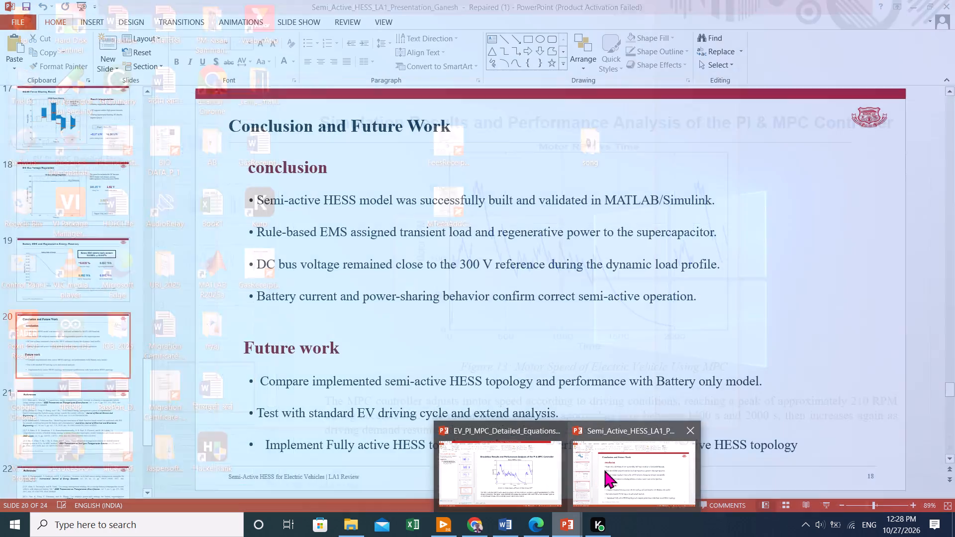
click(507, 469)
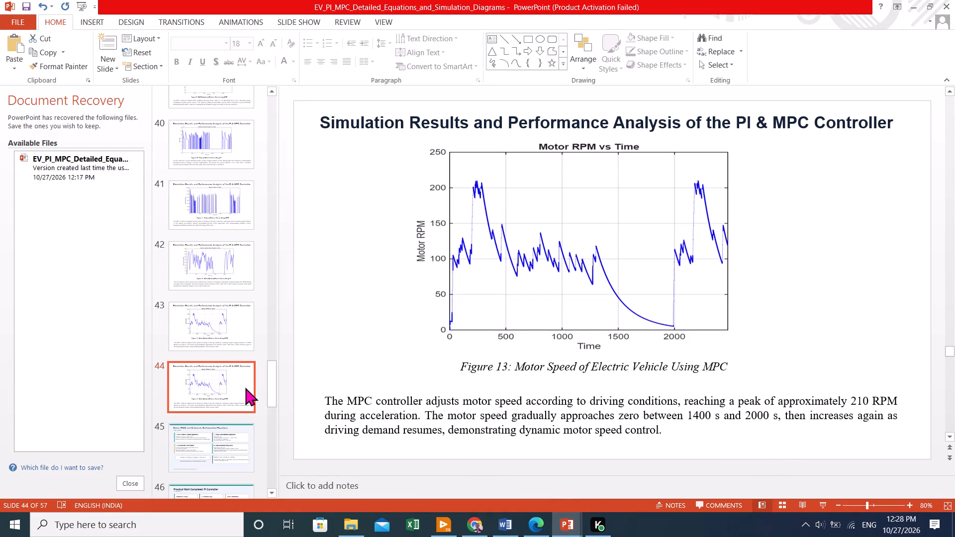
click(226, 341)
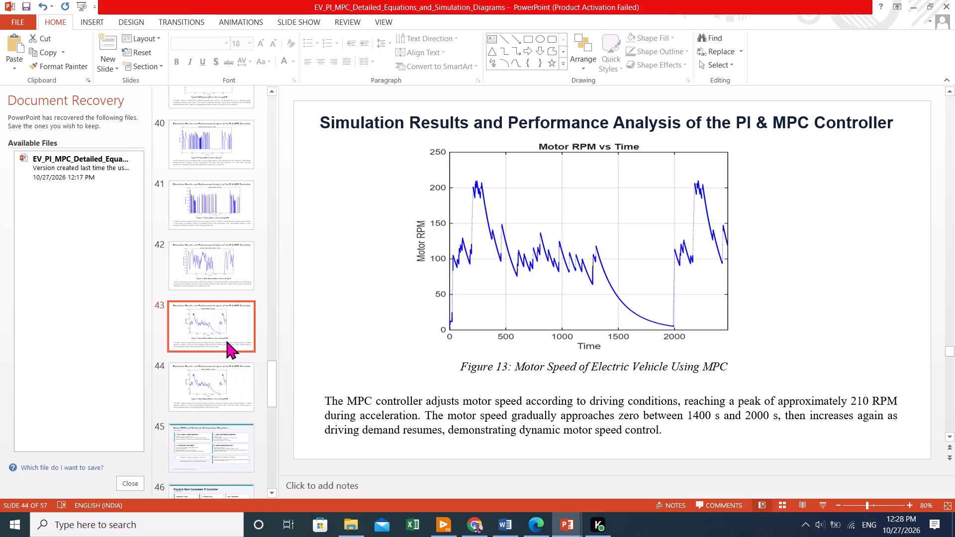
click(214, 406)
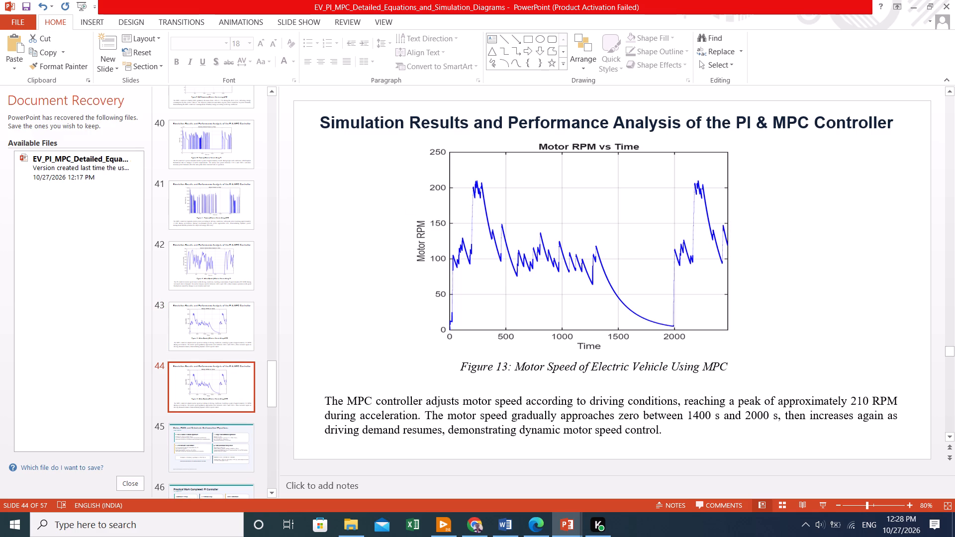
click(496, 211)
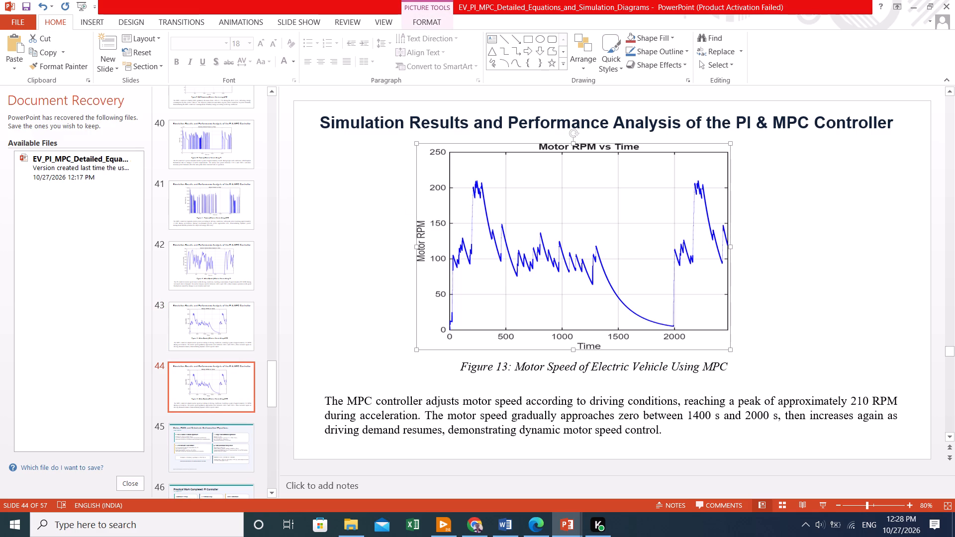
key(Delete)
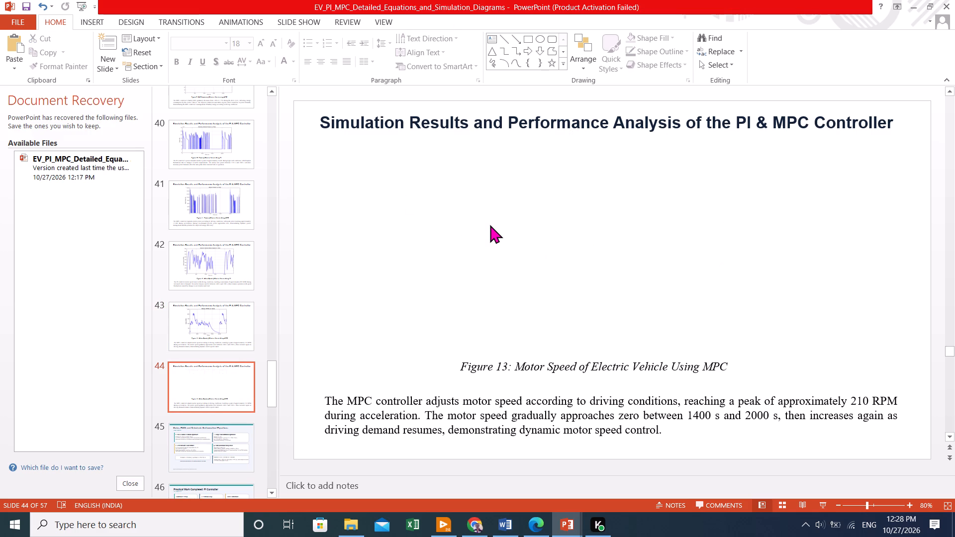
click(512, 358)
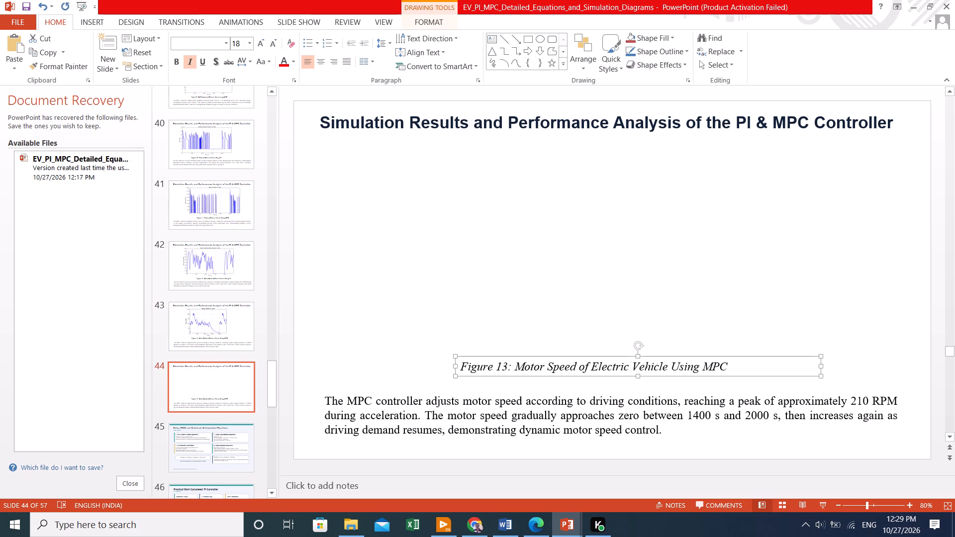
key(Delete)
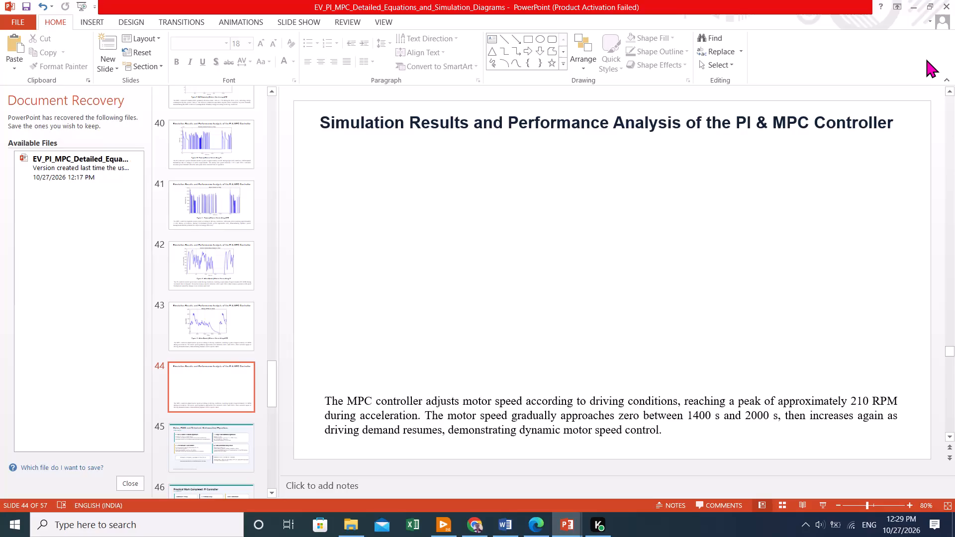
Delete the paragraph describing the MPC controller's motor speed from slide 44.
click(214, 330)
click(202, 395)
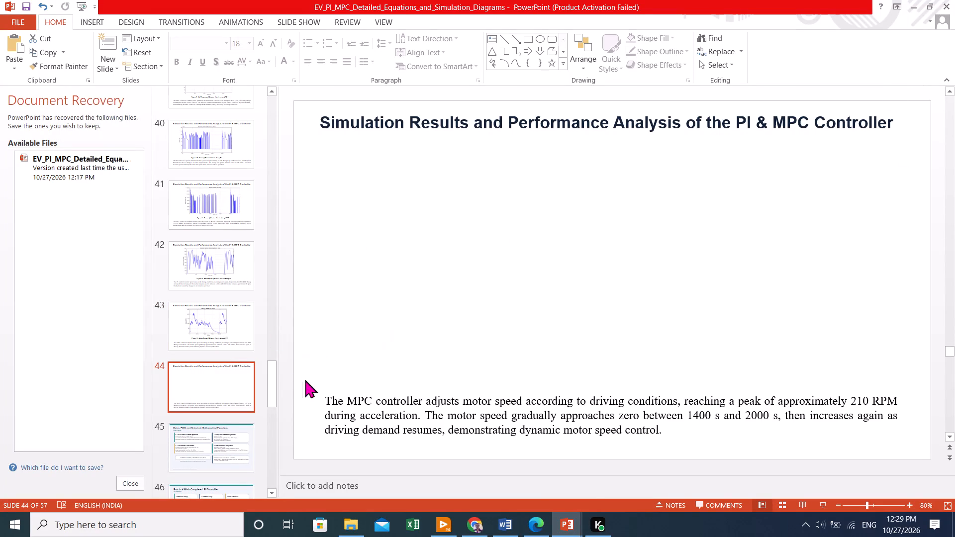
click(362, 411)
click(370, 391)
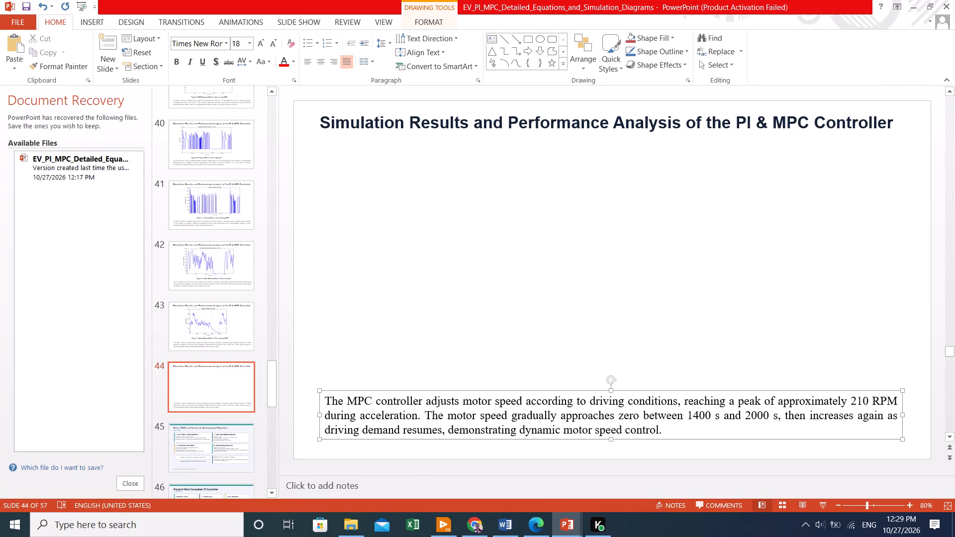
key(Delete)
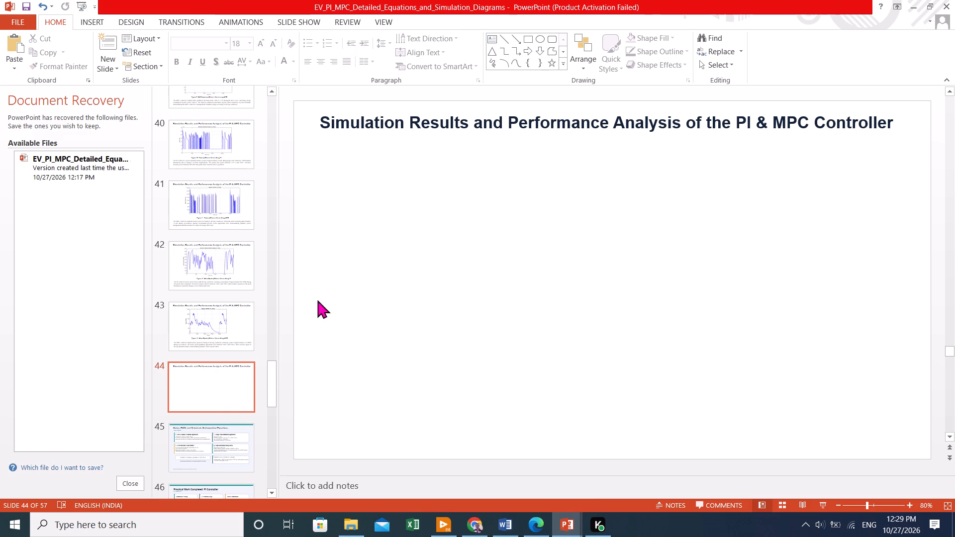
Replace slide 44's title with "Future Work" and save the presentation.
click(428, 124)
drag(893, 119, 890, 120)
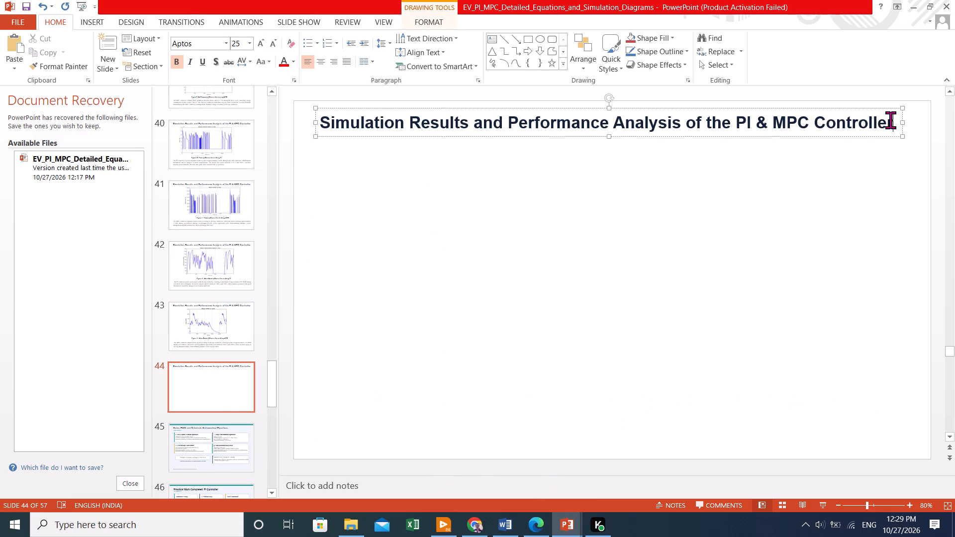
drag(890, 120, 510, 124)
key(BackSpace)
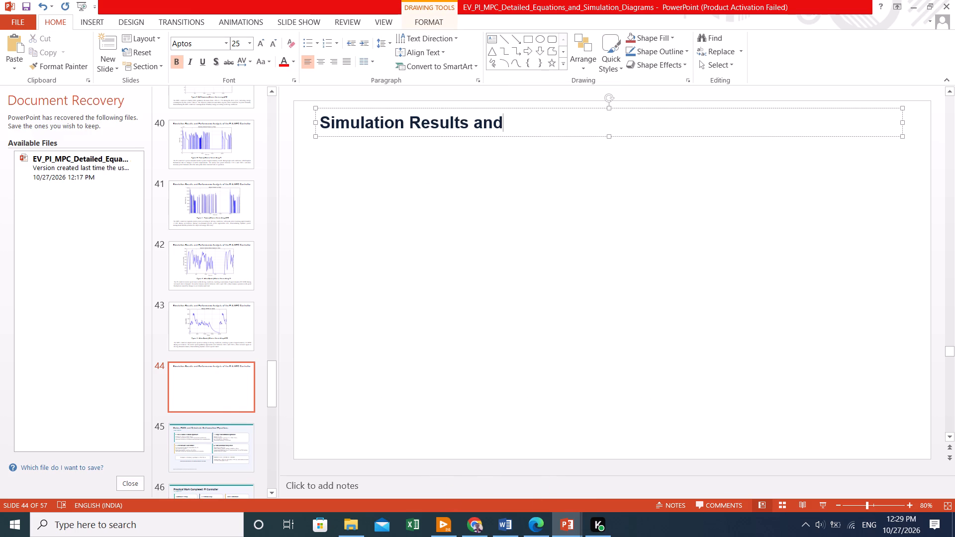
key(space)
key(shift+f)
key(Left)
key(Left)
key(BackSpace)
key(BackSpace)
key(BackSpace)
key(BackSpace)
key(BackSpace)
key(BackSpace)
key(BackSpace)
key(BackSpace)
key(BackSpace)
key(BackSpace)
key(BackSpace)
key(BackSpace)
key(BackSpace)
key(BackSpace)
key(BackSpace)
key(BackSpace)
key(BackSpace)
key(BackSpace)
key(BackSpace)
key(BackSpace)
key(BackSpace)
key(BackSpace)
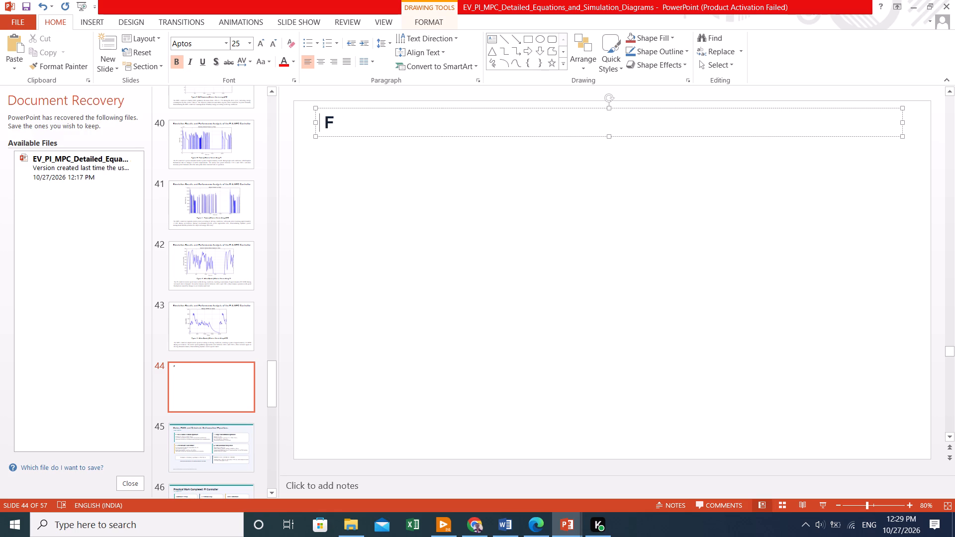
key(Right)
key(BackSpace)
key(Right)
text(uture)
key(space)
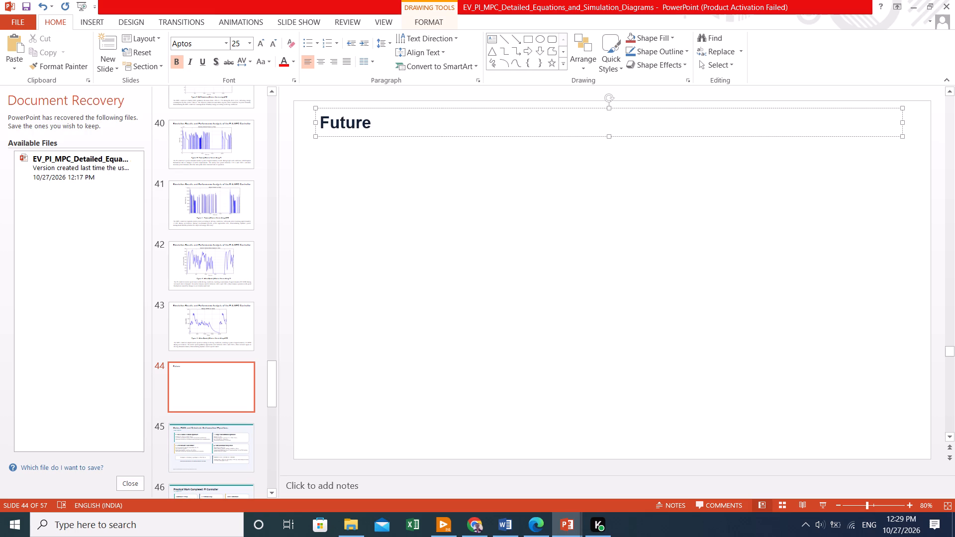
text(Wo)
text(rk)
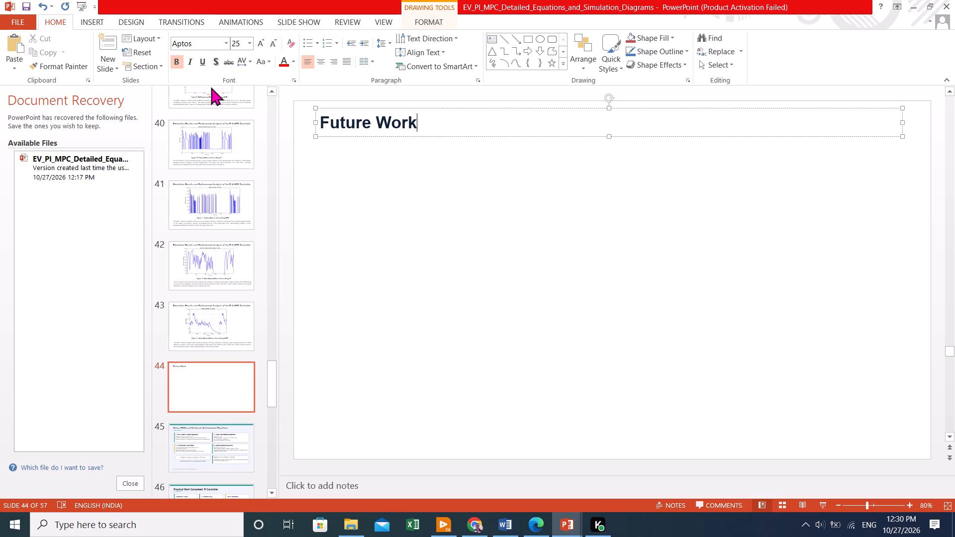
click(21, 3)
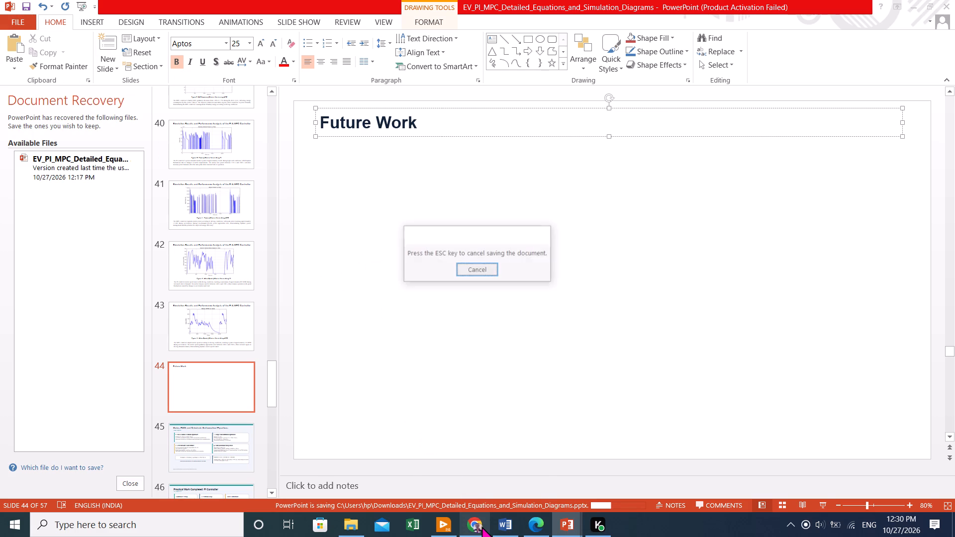
click(514, 525)
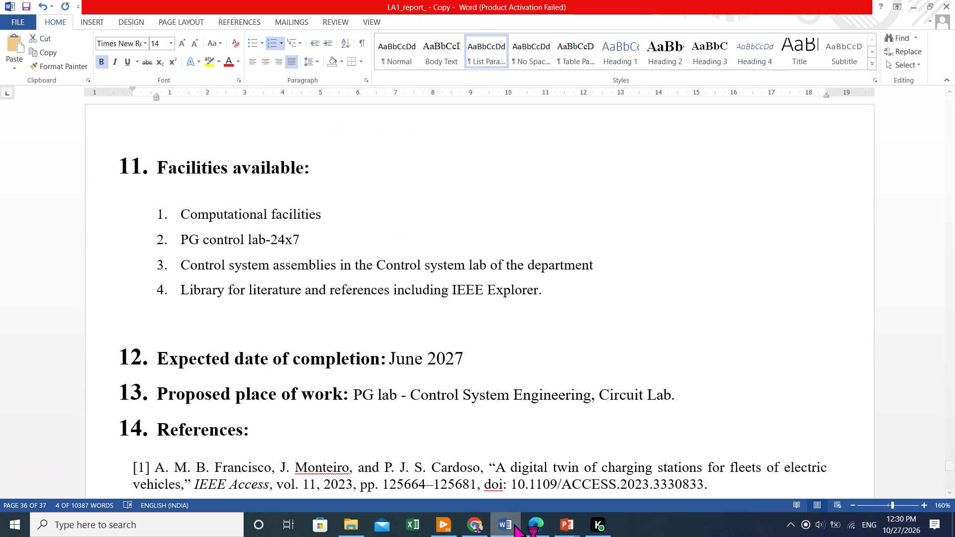
click(478, 530)
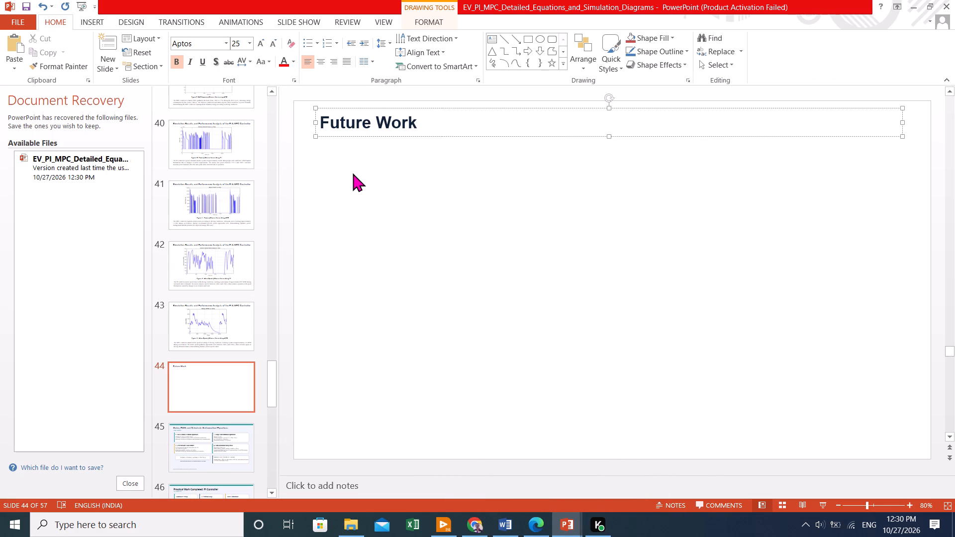
click(353, 173)
key(ctrl+v)
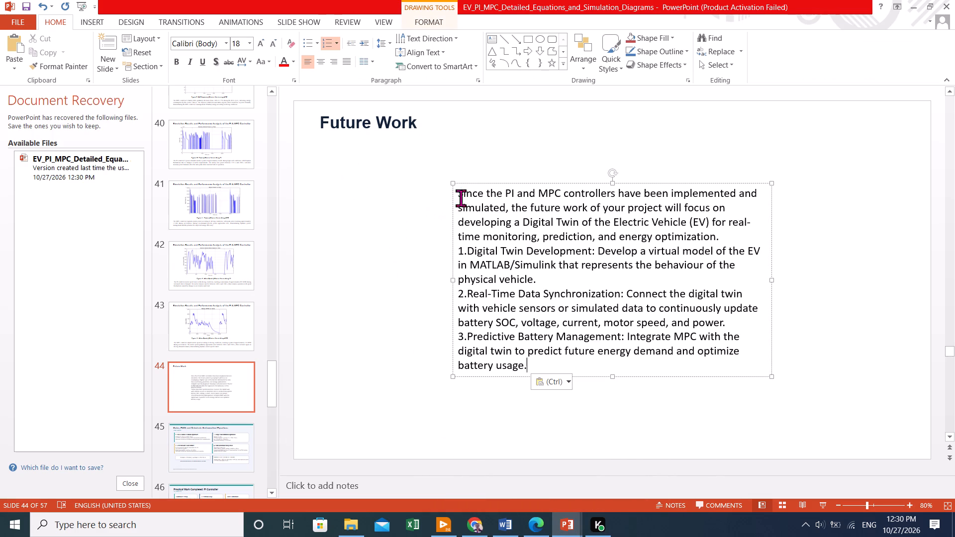
Move the pasted text box up beneath the Future Work title and widen it to nearly the full slide width.
click(451, 201)
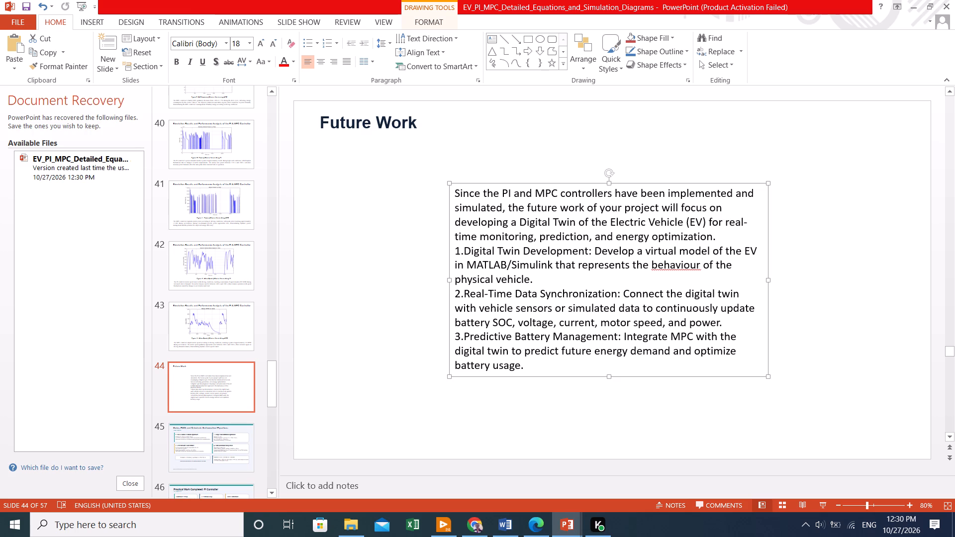
drag(449, 253, 327, 210)
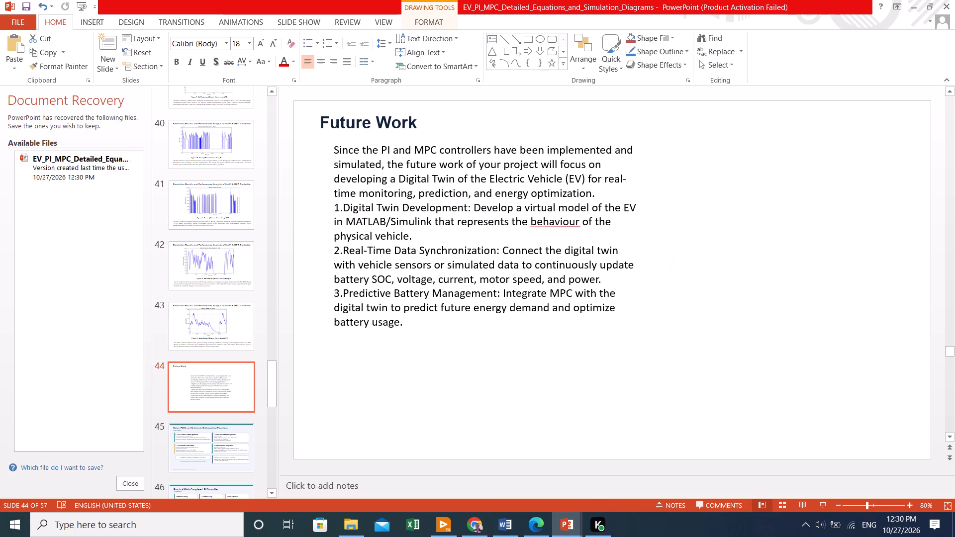
drag(327, 210, 325, 210)
drag(643, 236, 748, 233)
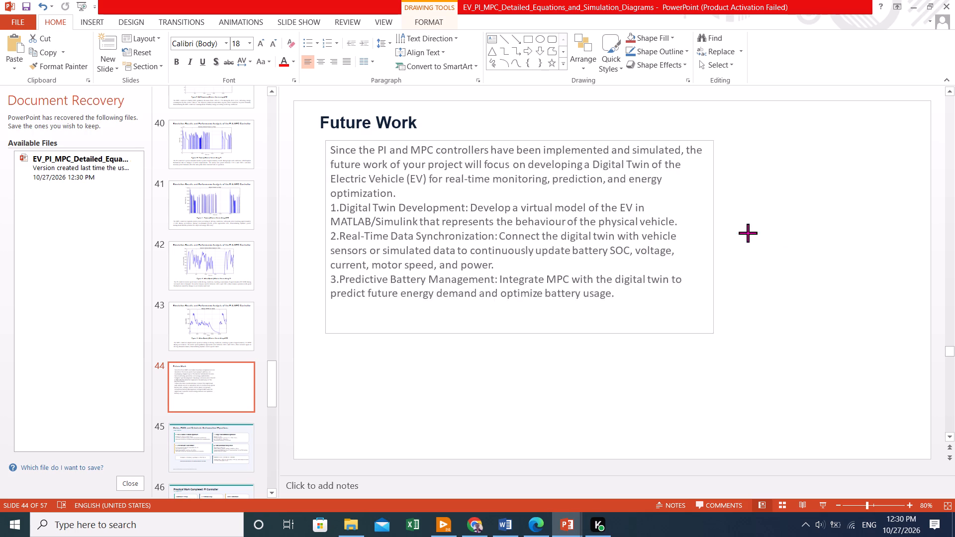
drag(748, 233, 813, 233)
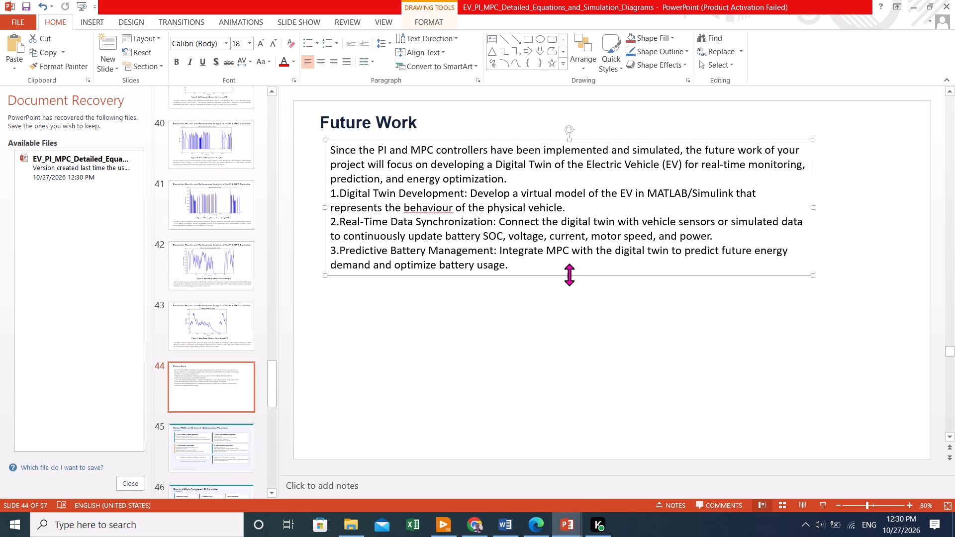
drag(569, 274, 571, 321)
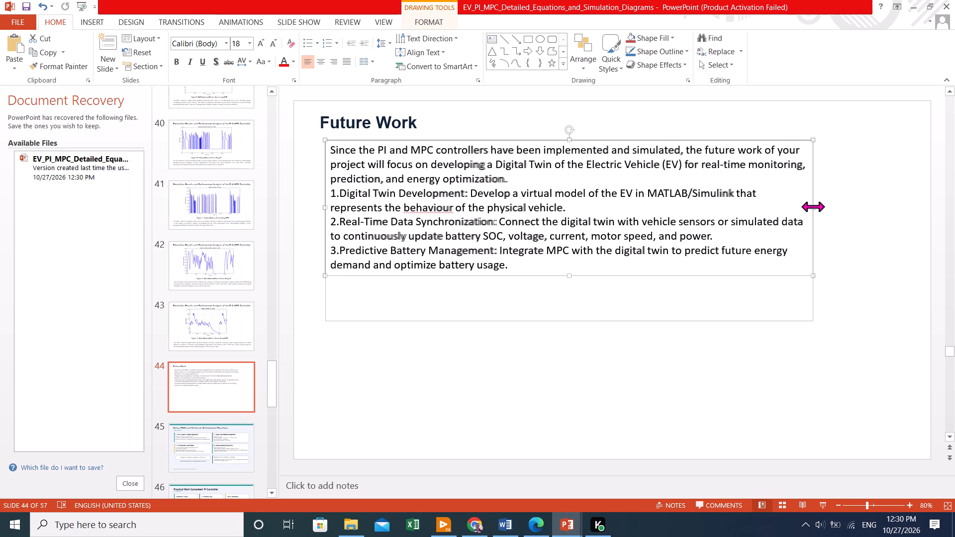
drag(813, 206, 906, 208)
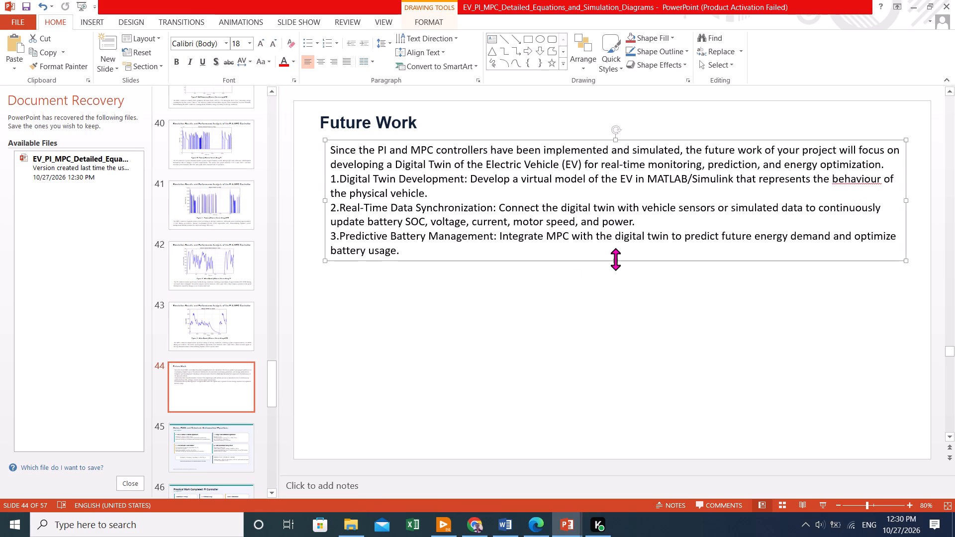
drag(615, 259, 628, 330)
Copy the formatting of slide 43's explanatory paragraph onto the introductory paragraph of slide 44 with Format Painter.
click(221, 339)
drag(343, 404, 356, 407)
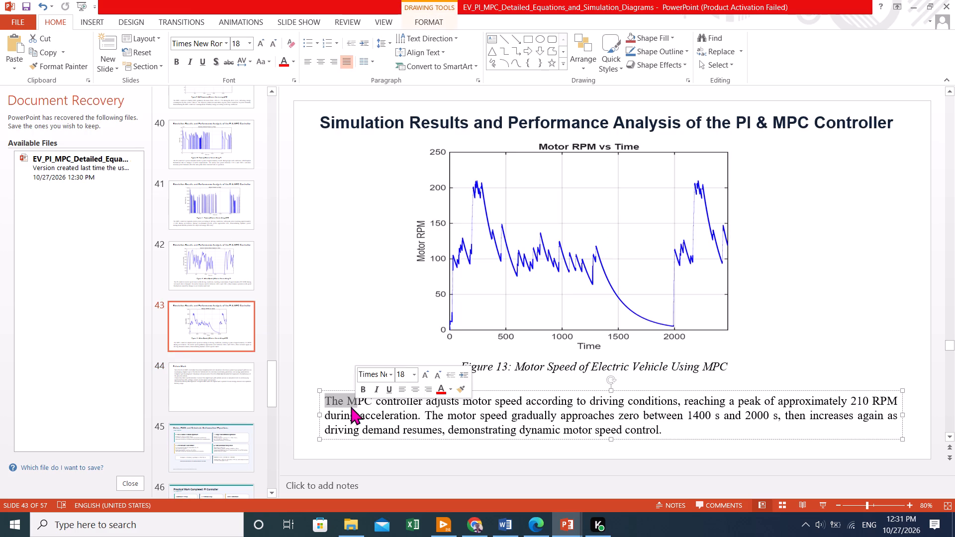
click(53, 69)
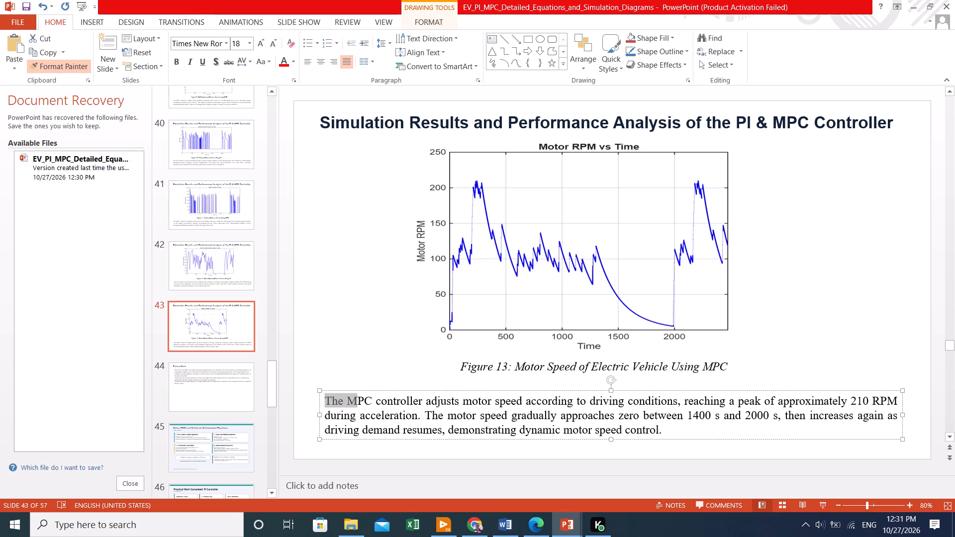
drag(130, 379, 136, 380)
click(177, 377)
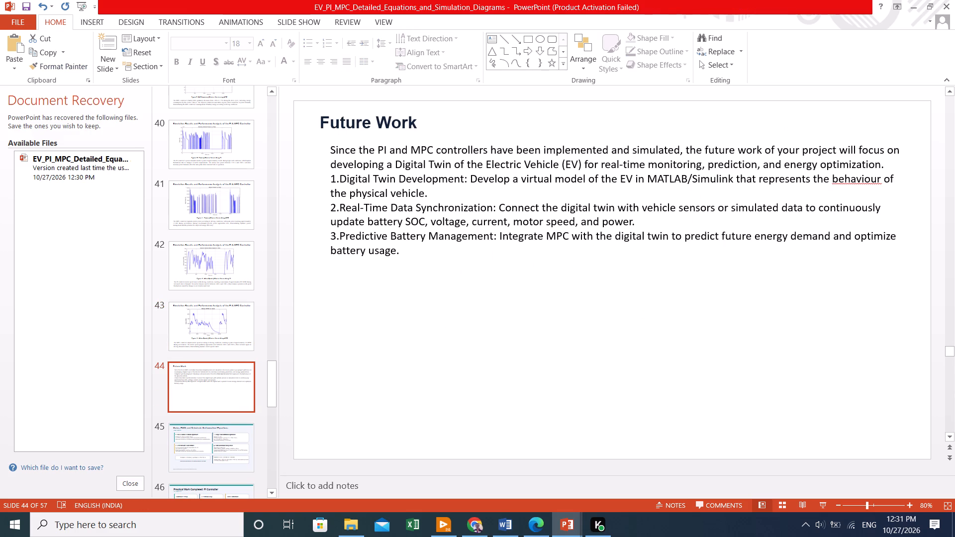
drag(331, 150, 872, 159)
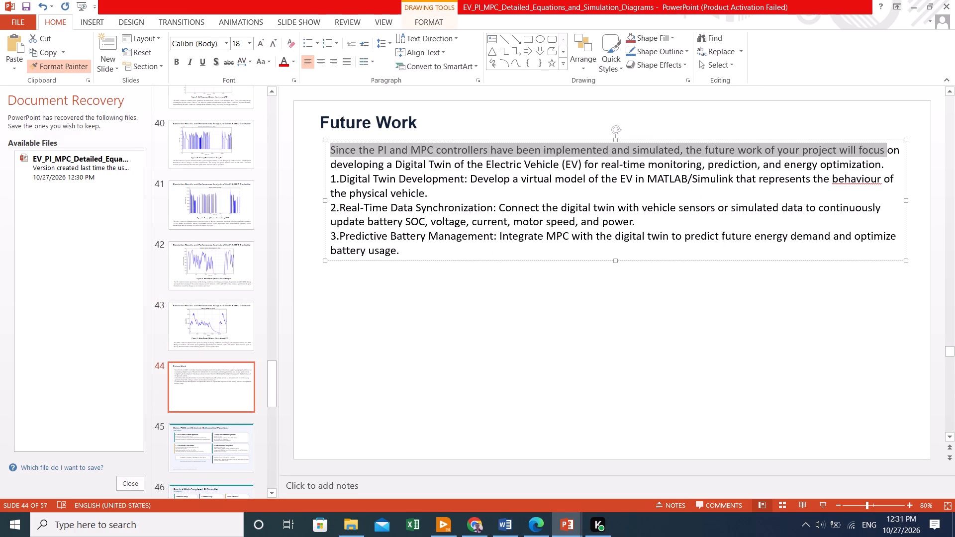
drag(872, 159, 888, 164)
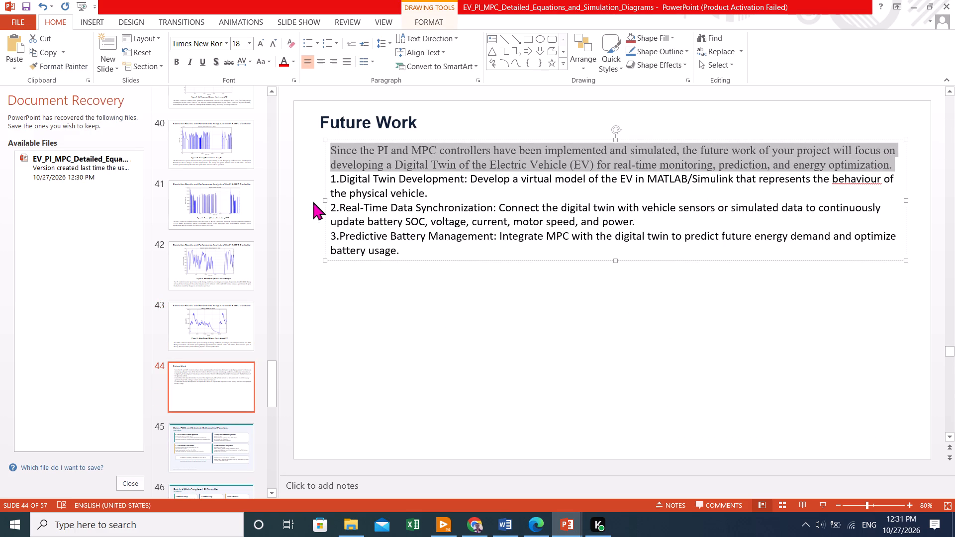
Narrow the future work text box on slide 44 slightly from its right edge.
drag(907, 200, 897, 201)
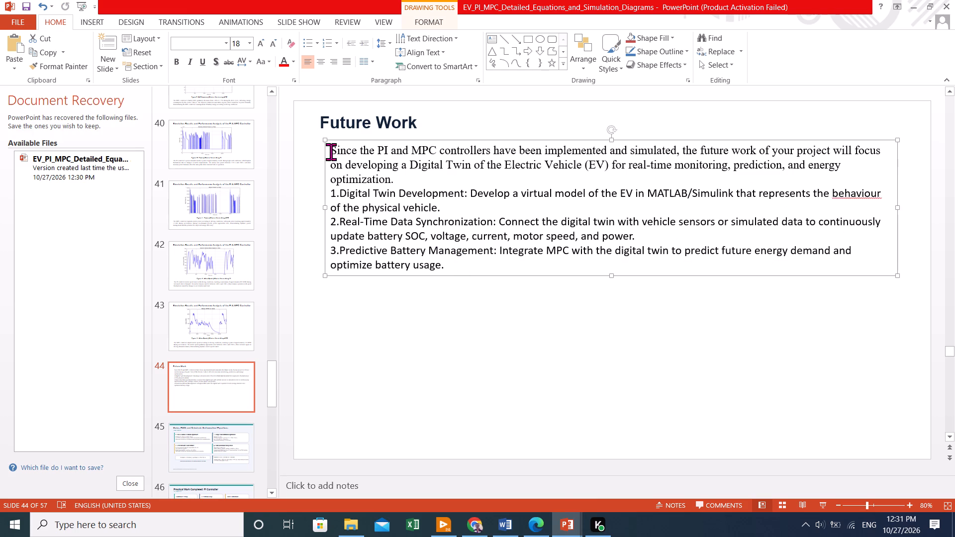
Justify the introductory paragraph on slide 44 and add a blank line beneath it.
drag(332, 151, 432, 172)
click(348, 60)
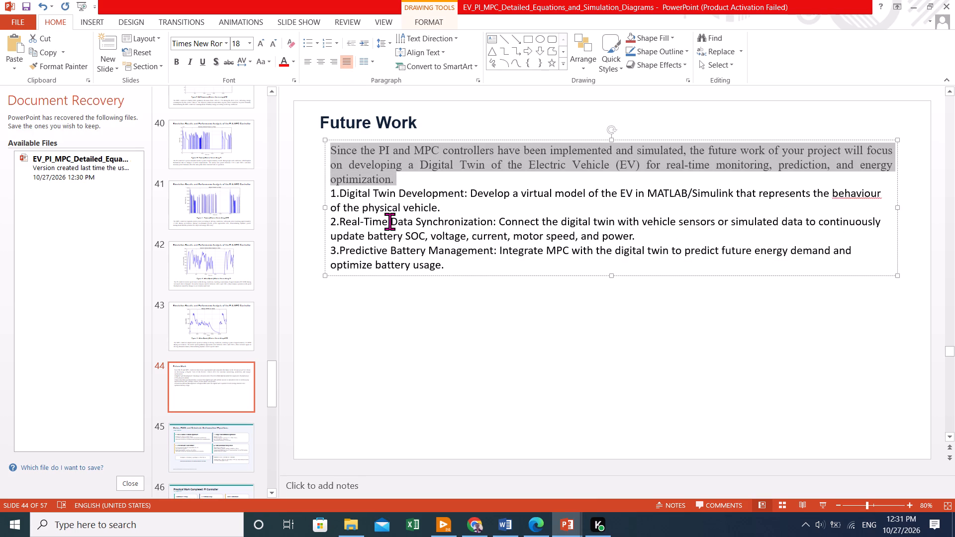
click(421, 184)
key(Return)
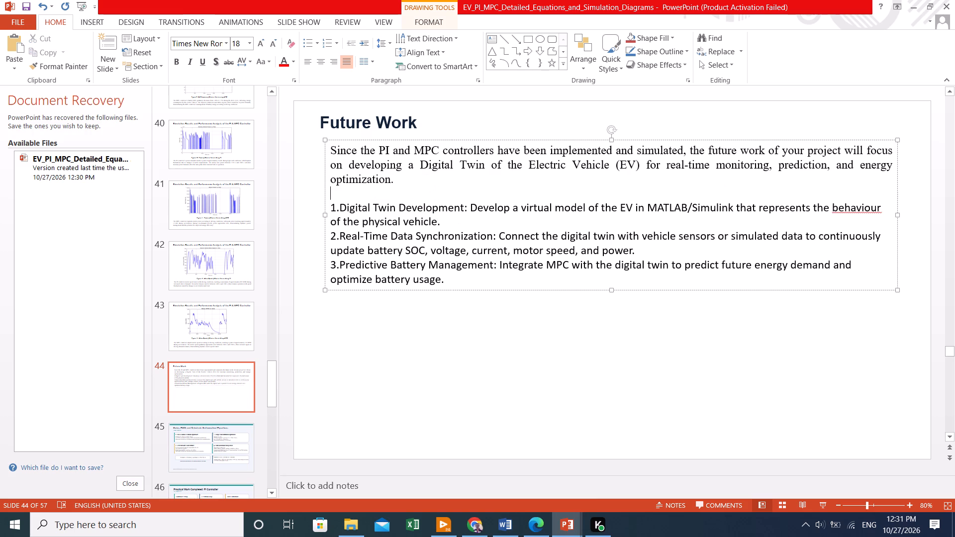
Replace the numbering of the three future work items on slide 44 with square bullets.
click(338, 207)
click(339, 210)
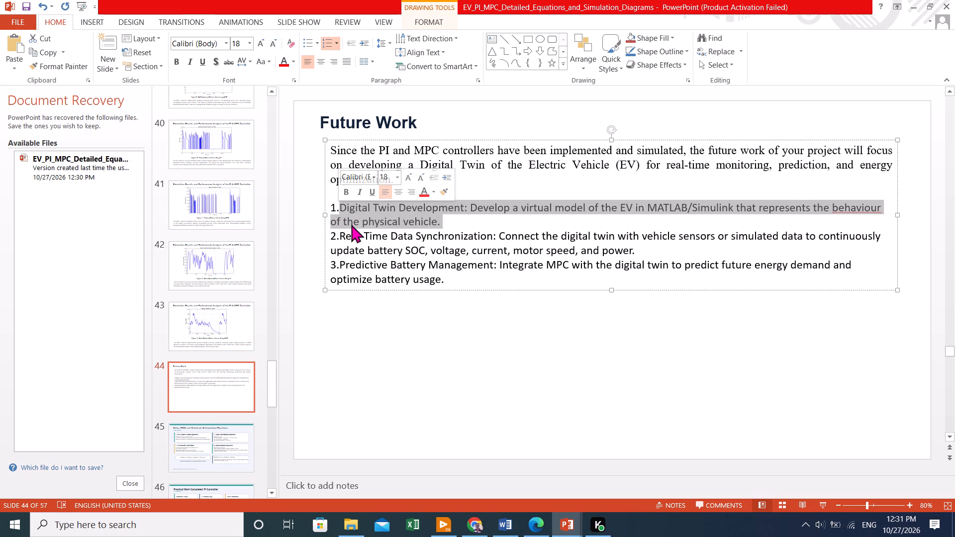
click(399, 352)
click(341, 209)
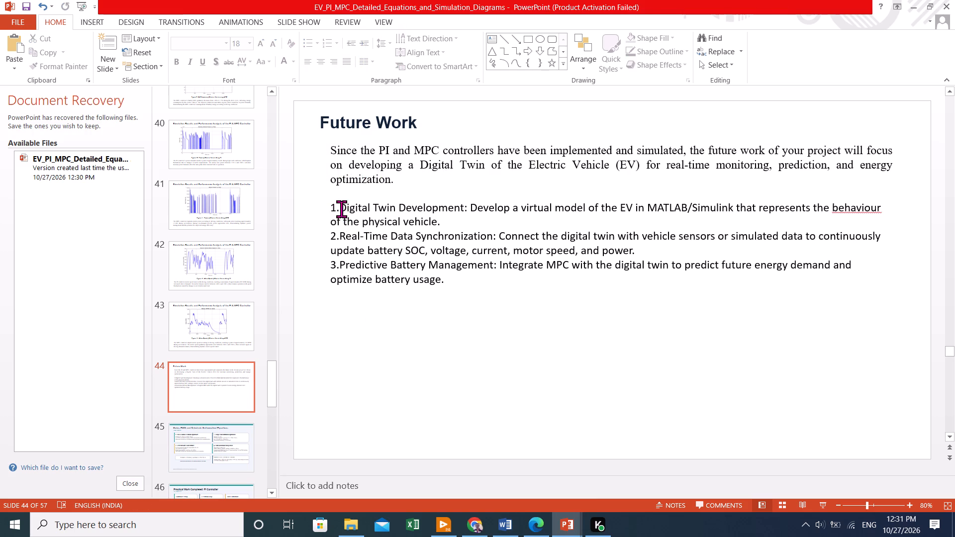
key(BackSpace)
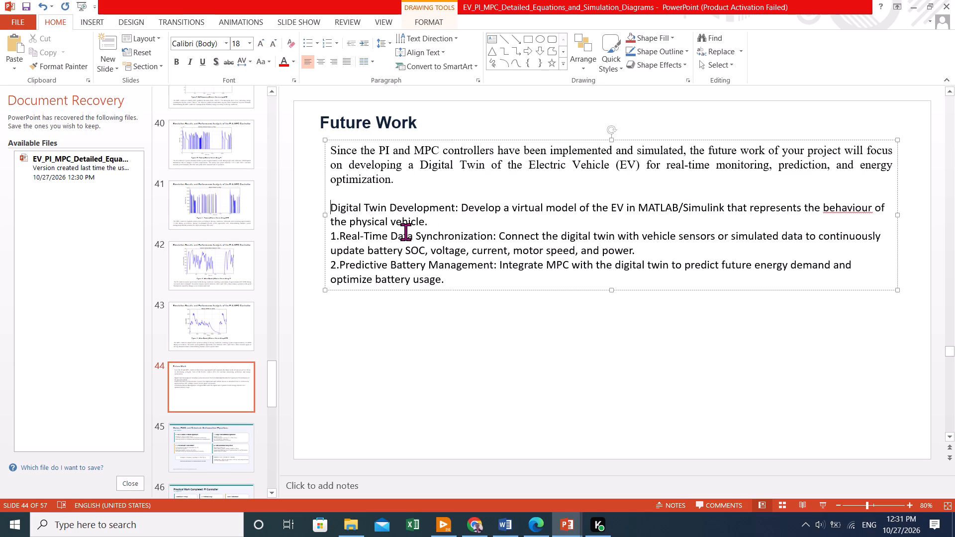
click(314, 45)
click(330, 123)
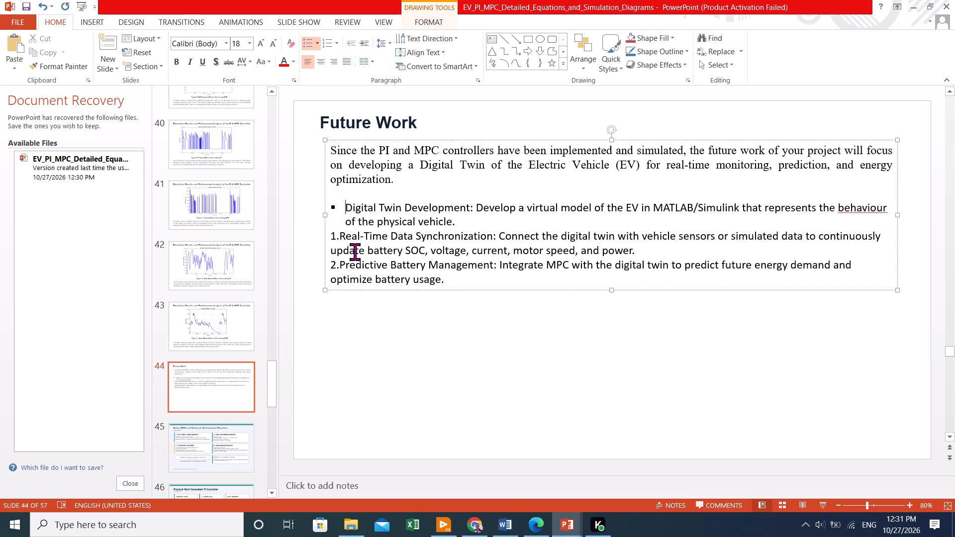
click(340, 237)
key(BackSpace)
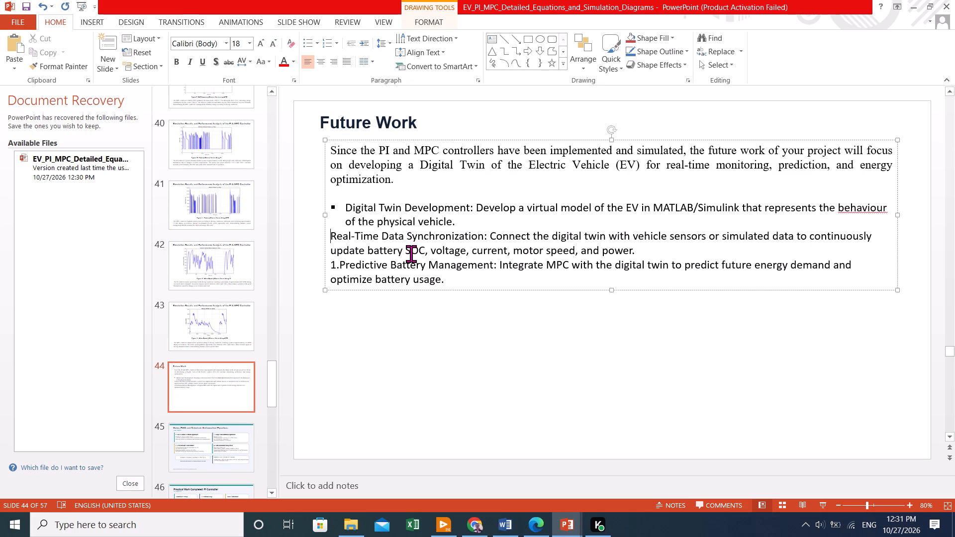
key(BackSpace)
key(Return)
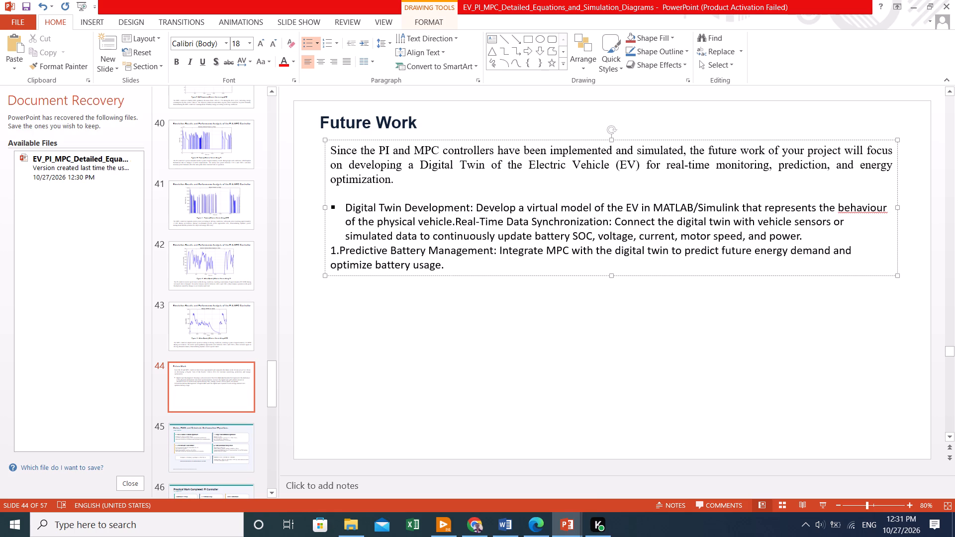
click(340, 265)
key(BackSpace)
key(BackSpace)
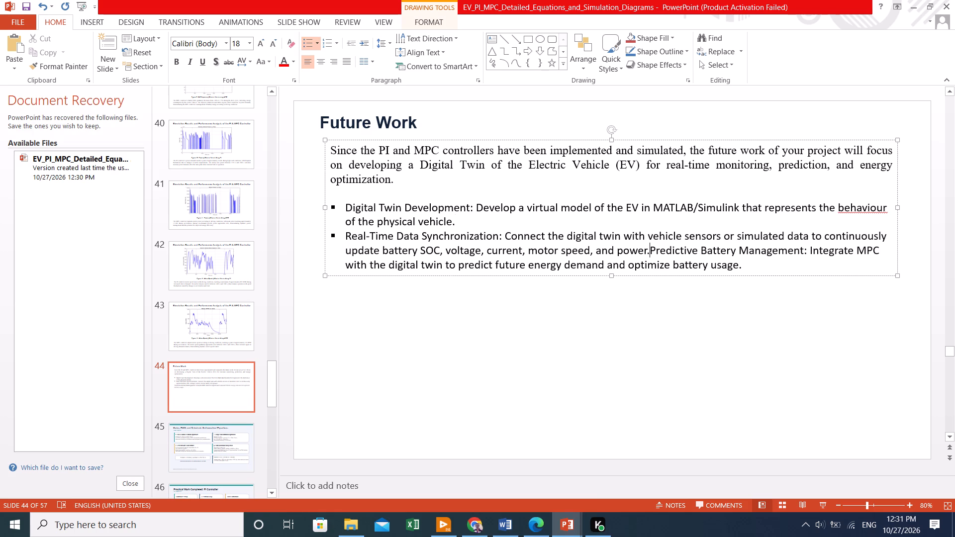
key(Return)
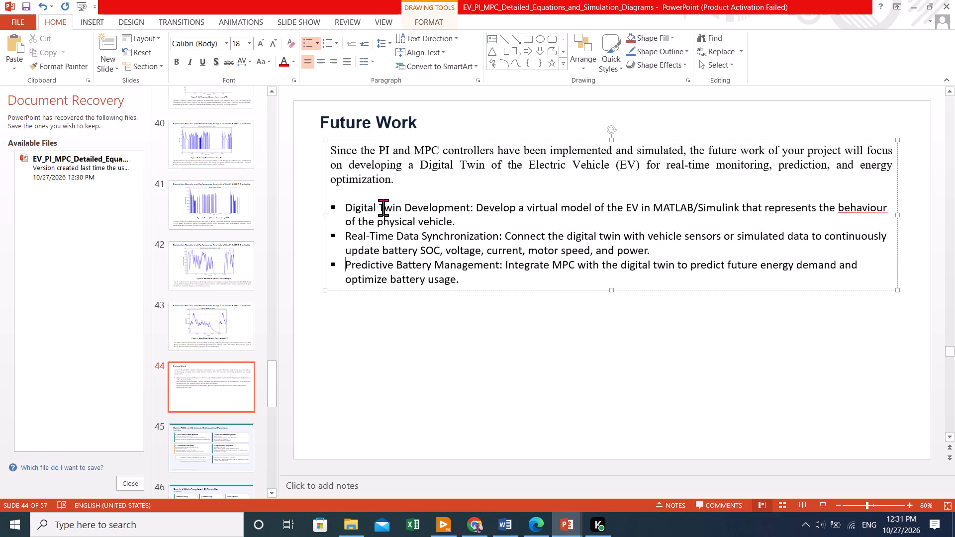
Set the line spacing of the three bulleted future work items to 2.0.
drag(343, 210, 480, 275)
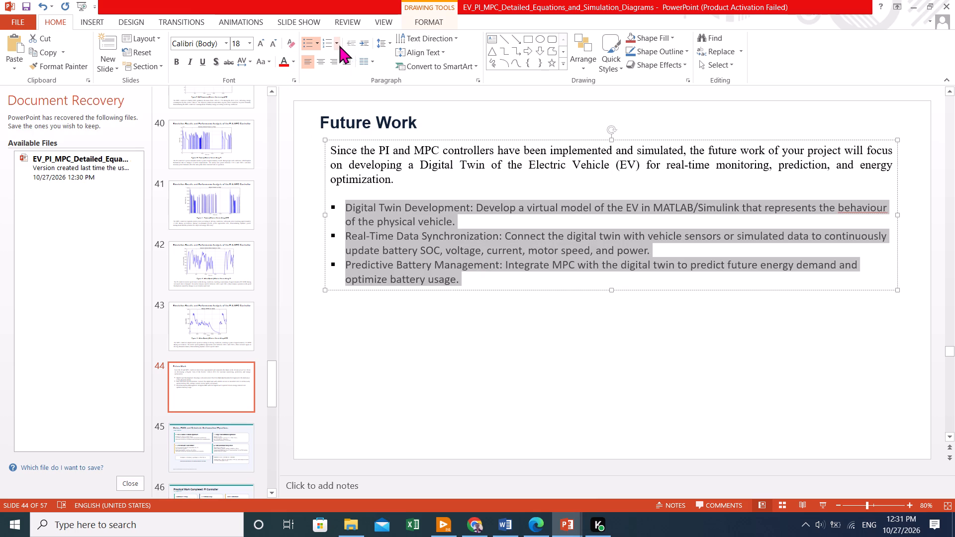
click(387, 47)
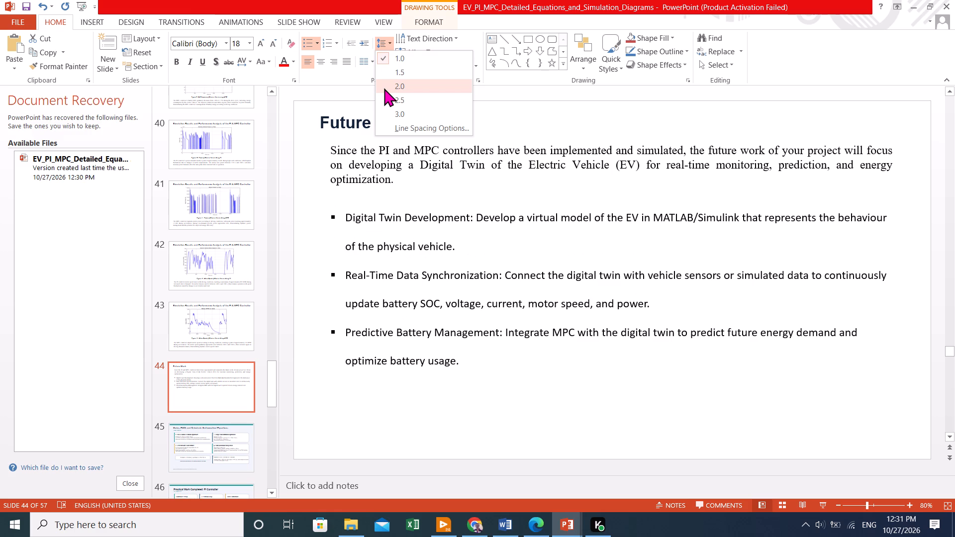
click(384, 88)
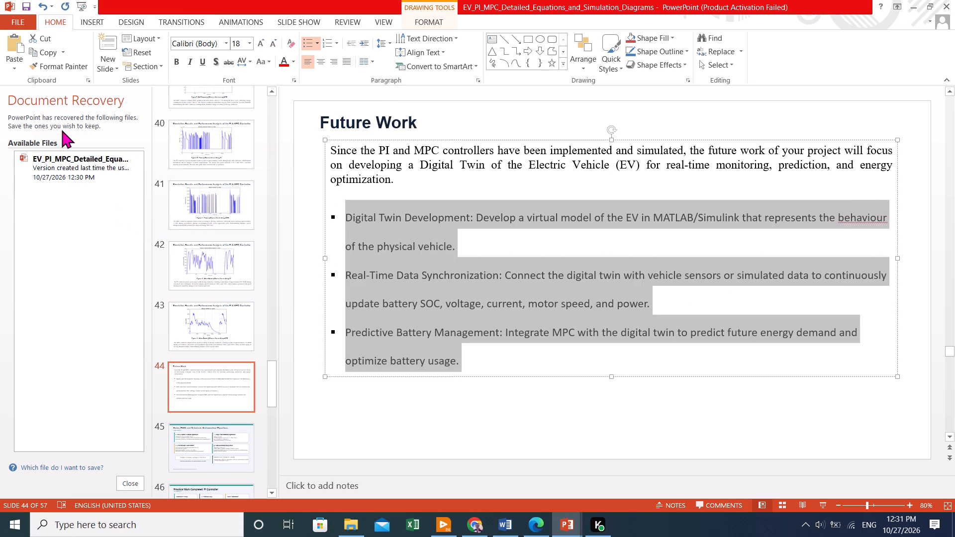
click(393, 408)
Copy the introductory paragraph's text formatting onto the three bulleted items with Format Painter.
drag(366, 173, 386, 175)
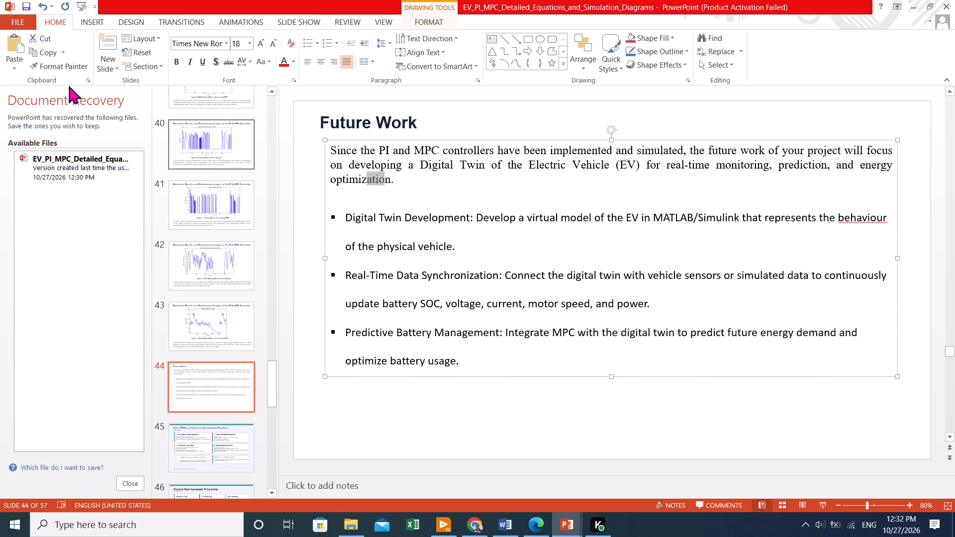
click(61, 66)
drag(344, 220, 522, 358)
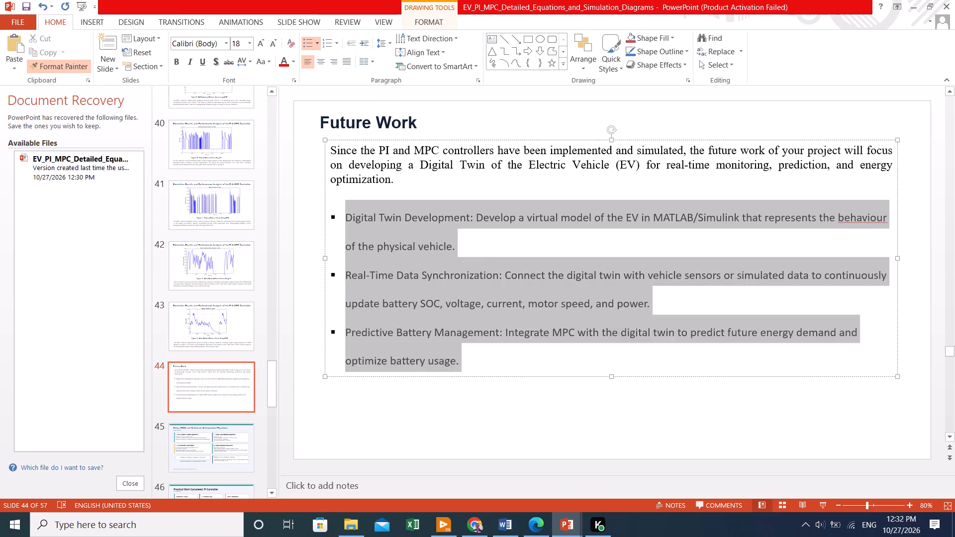
drag(522, 358, 531, 365)
click(436, 421)
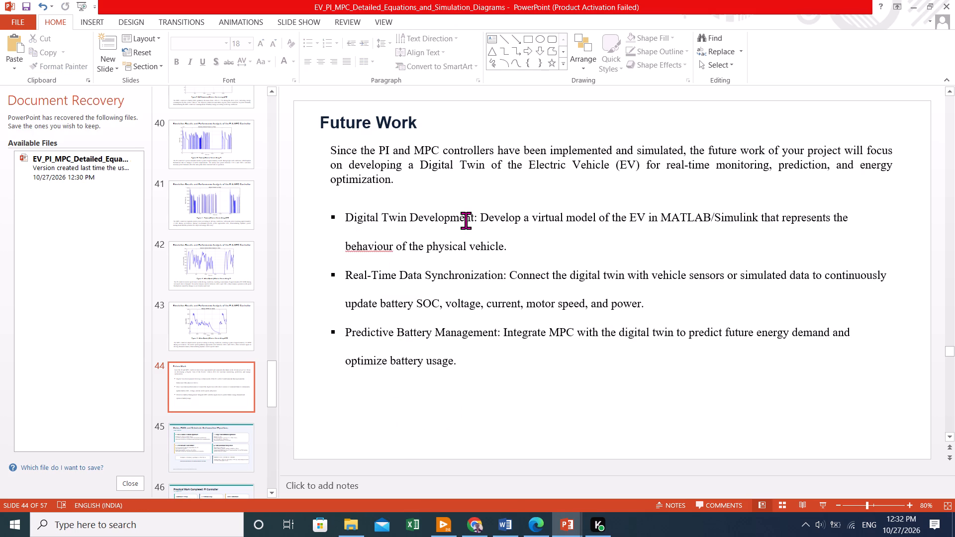
Bold the lead-in phrases Digital Twin Development, Real-Time Data Synchronization and Predictive Battery Management, including their colons.
drag(476, 220, 360, 221)
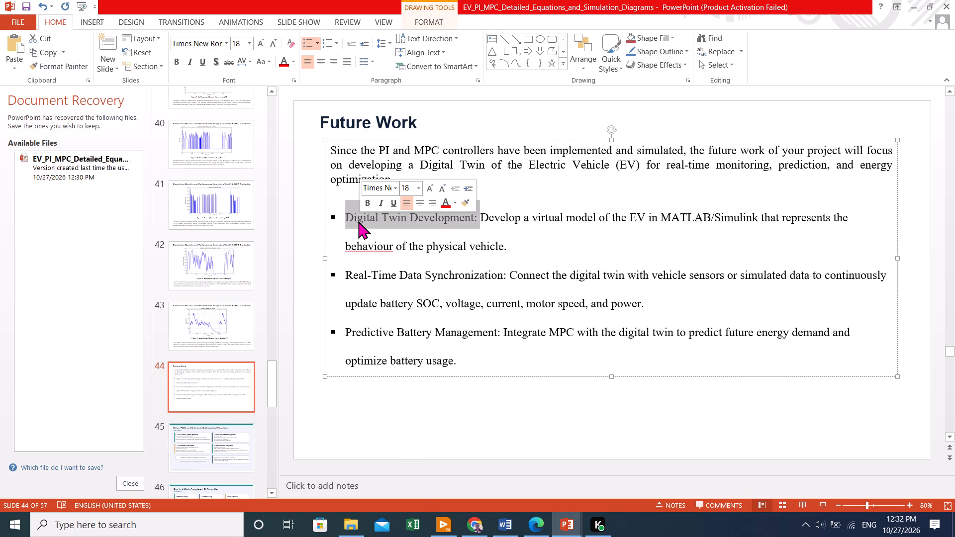
key(ctrl+b)
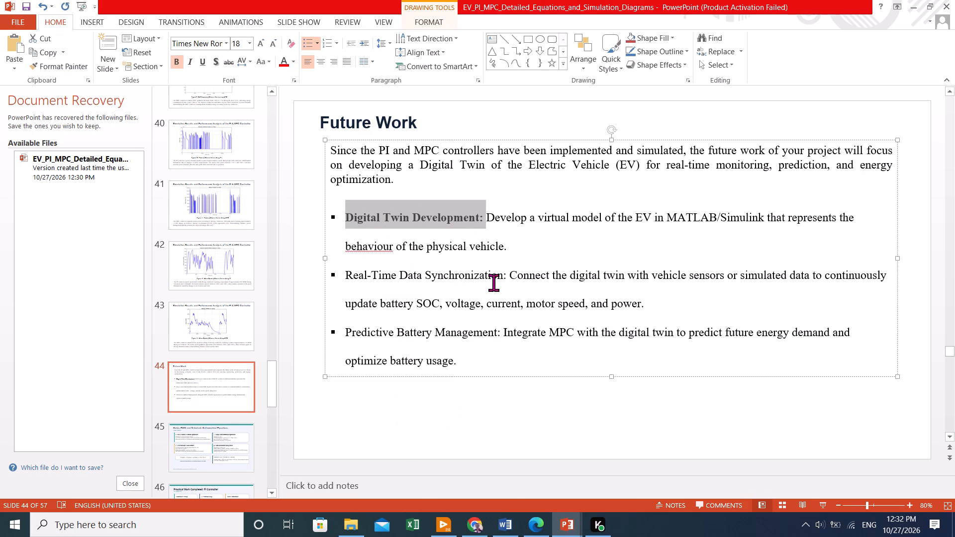
drag(507, 277, 360, 277)
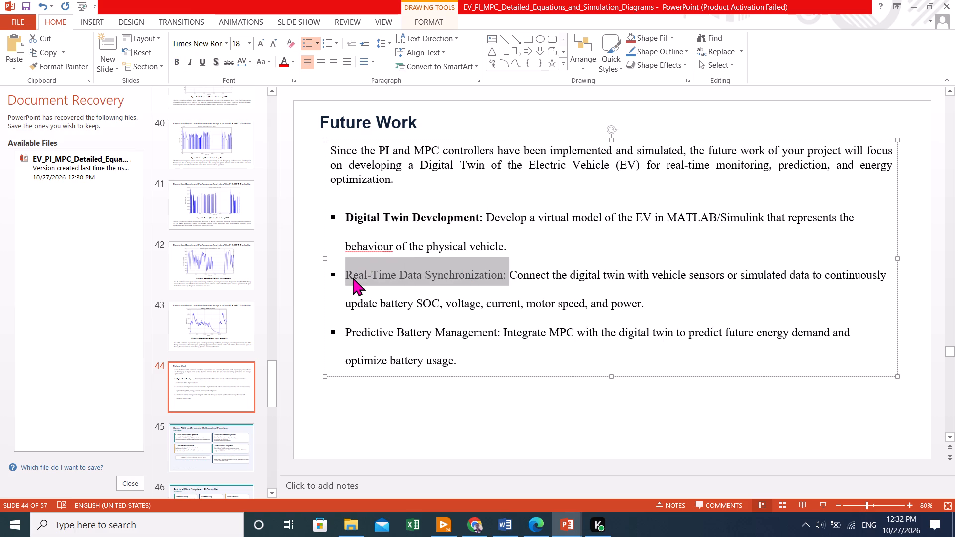
key(ctrl+b)
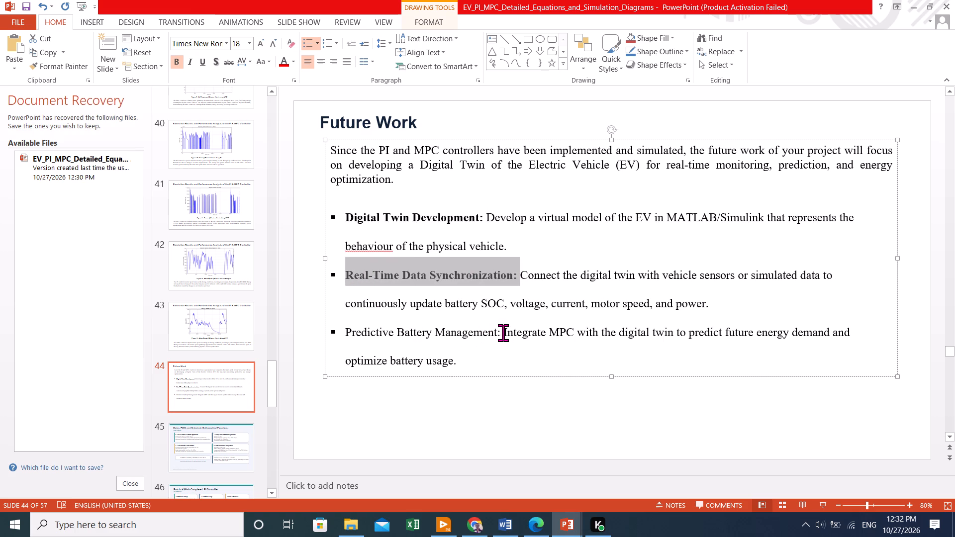
drag(503, 333, 372, 332)
key(ctrl+b)
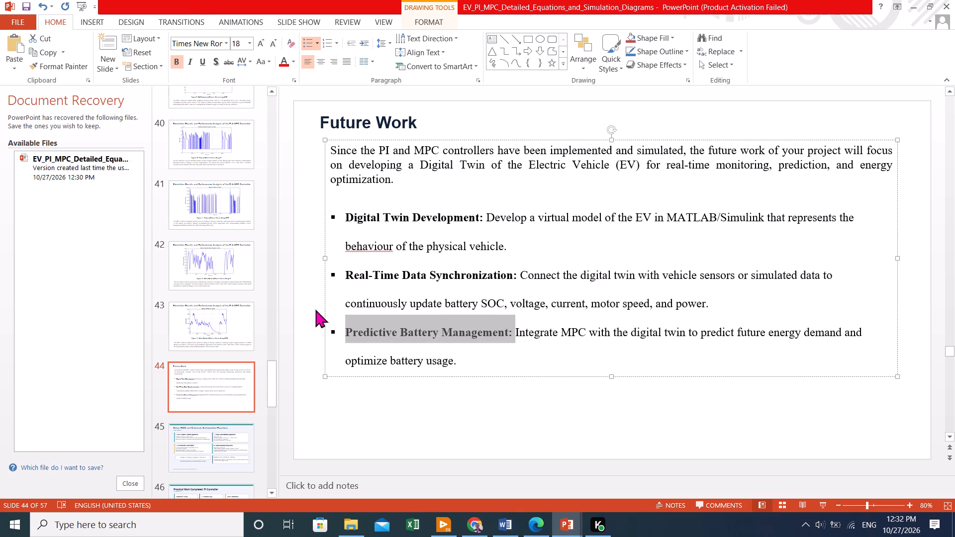
Save the EV PI MPC presentation.
click(24, 7)
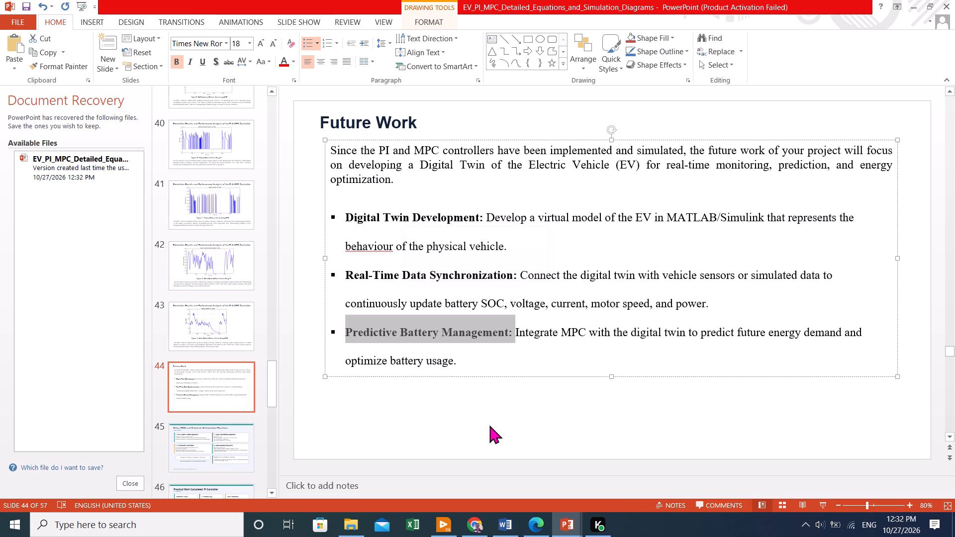
click(489, 426)
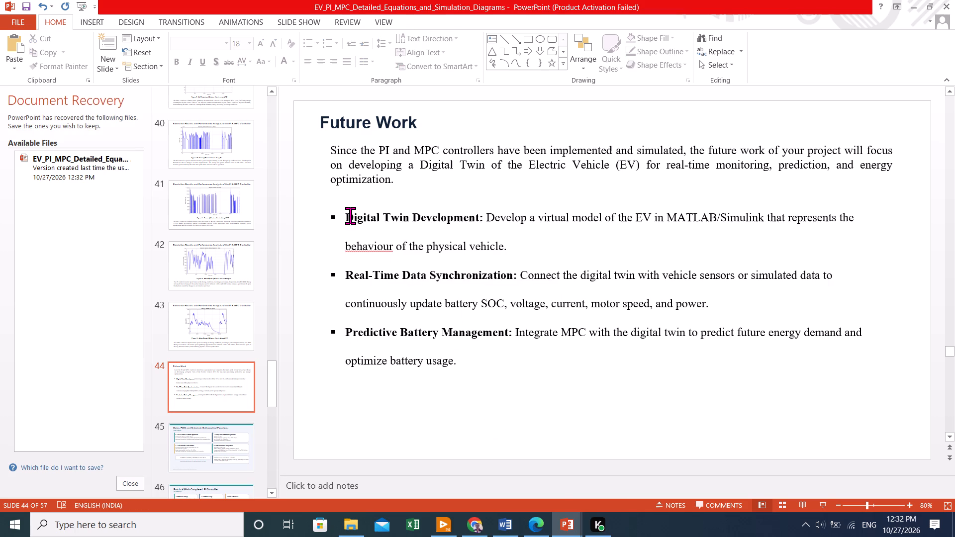
Justify each of the three bulleted future work items on slide 44.
drag(349, 216, 526, 237)
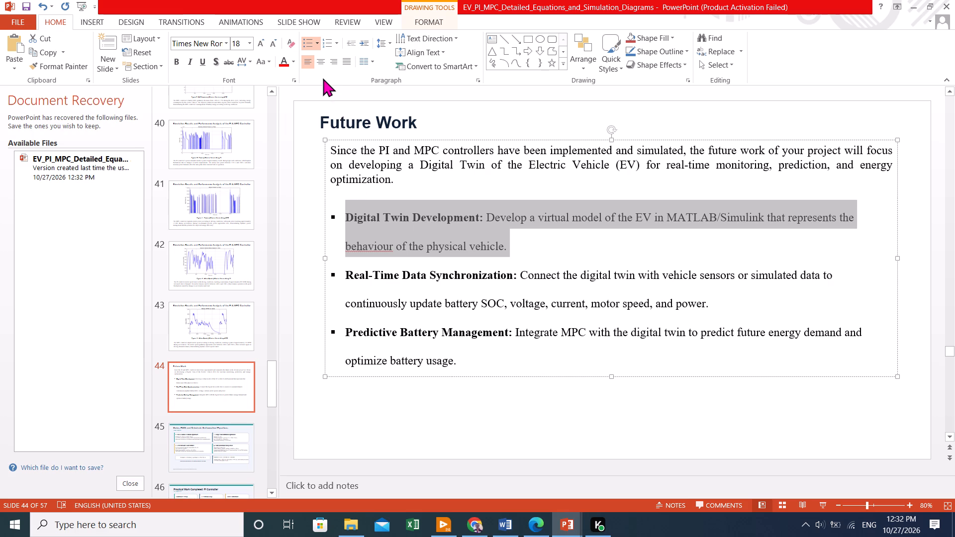
click(347, 64)
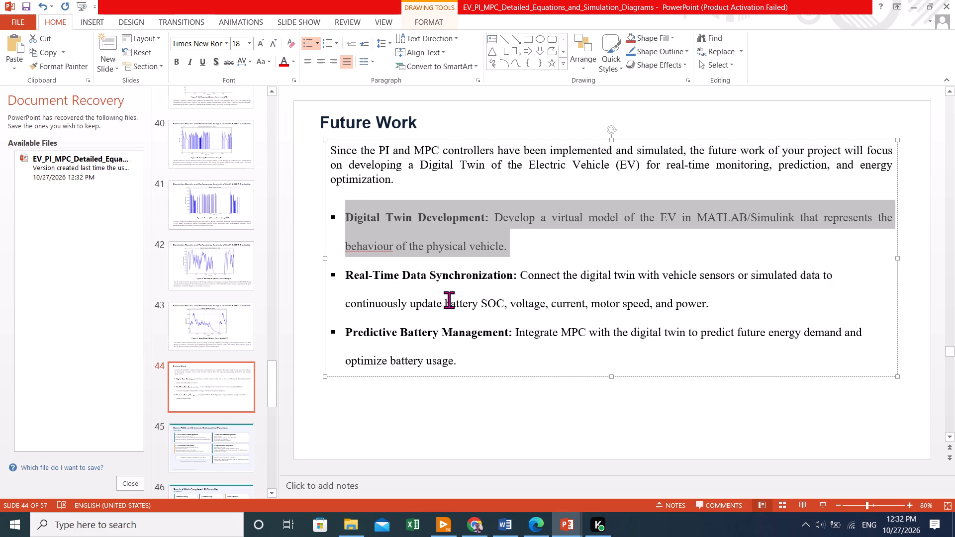
drag(348, 279, 745, 305)
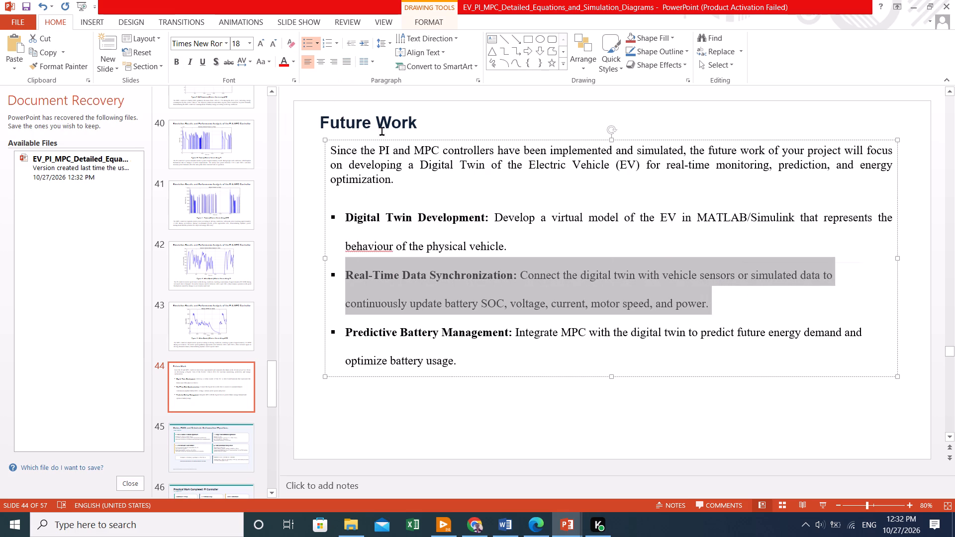
click(344, 64)
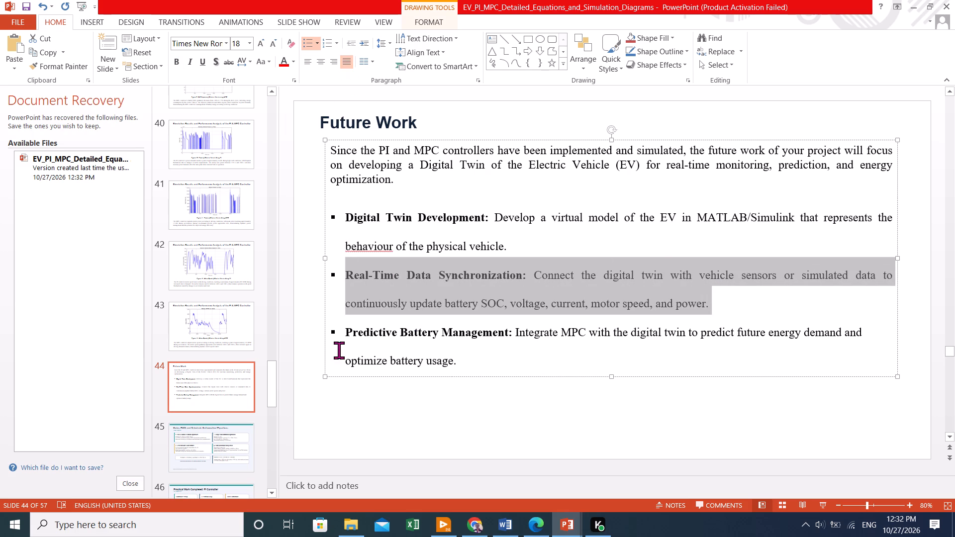
drag(347, 331, 463, 365)
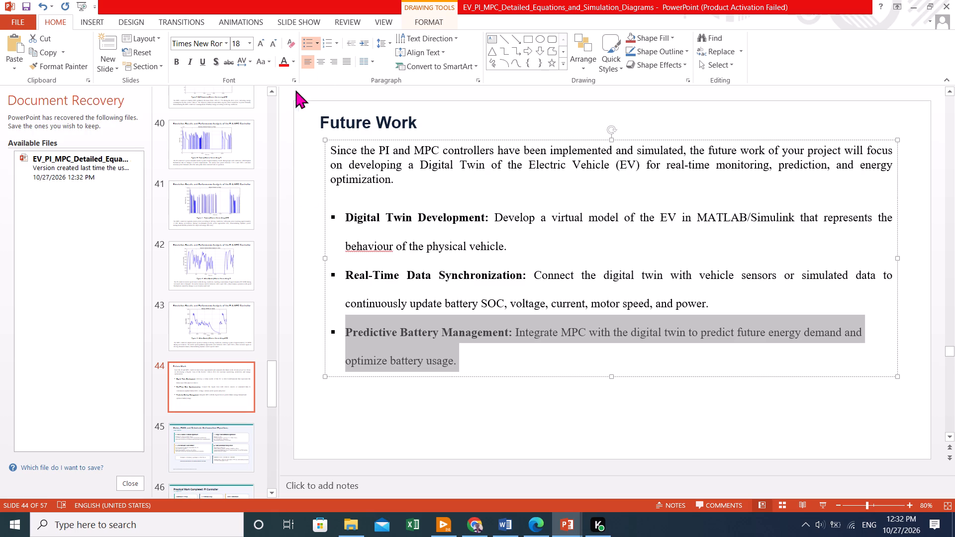
click(345, 61)
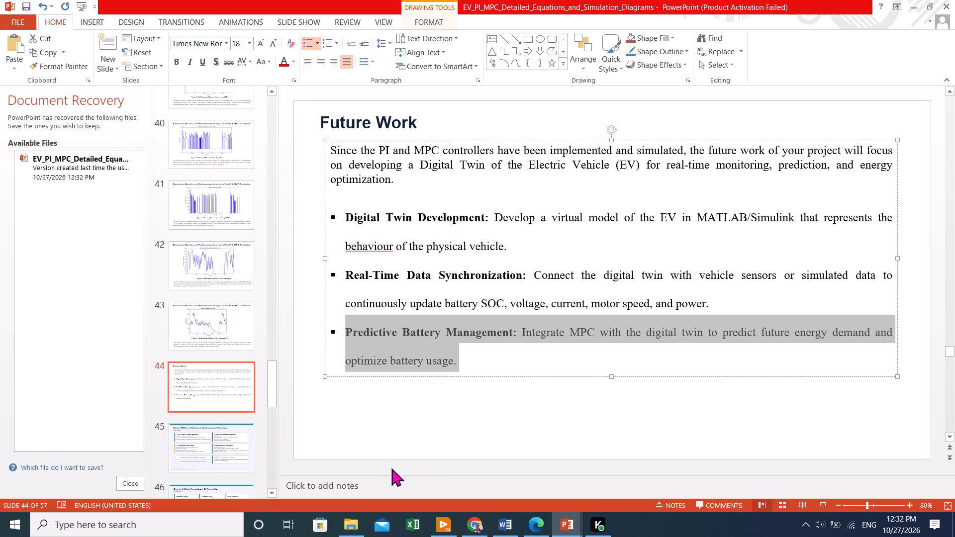
Examine the References section of the LA1 report in Word and the References slides 21 and 22 of the Semi-Active HESS presentation.
click(505, 532)
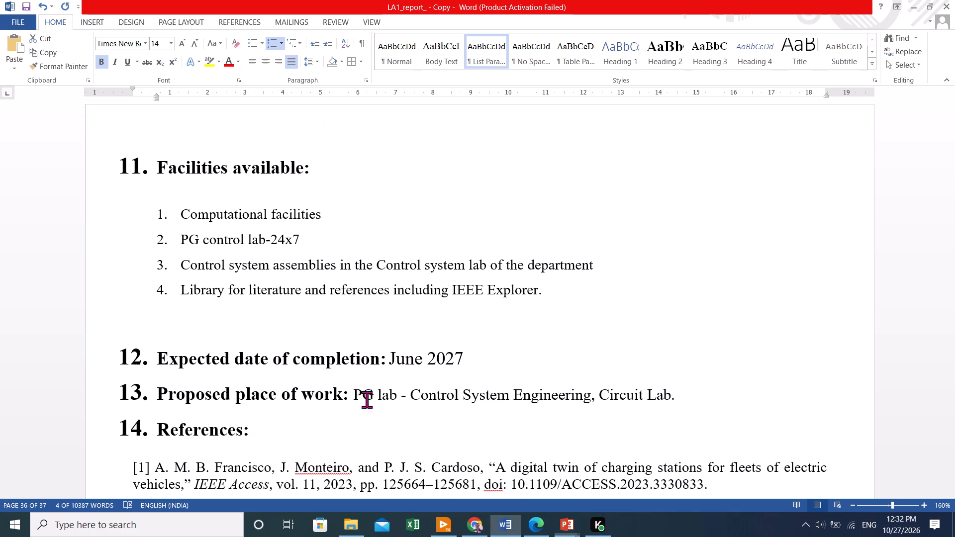
scroll(360, 384, down, 1)
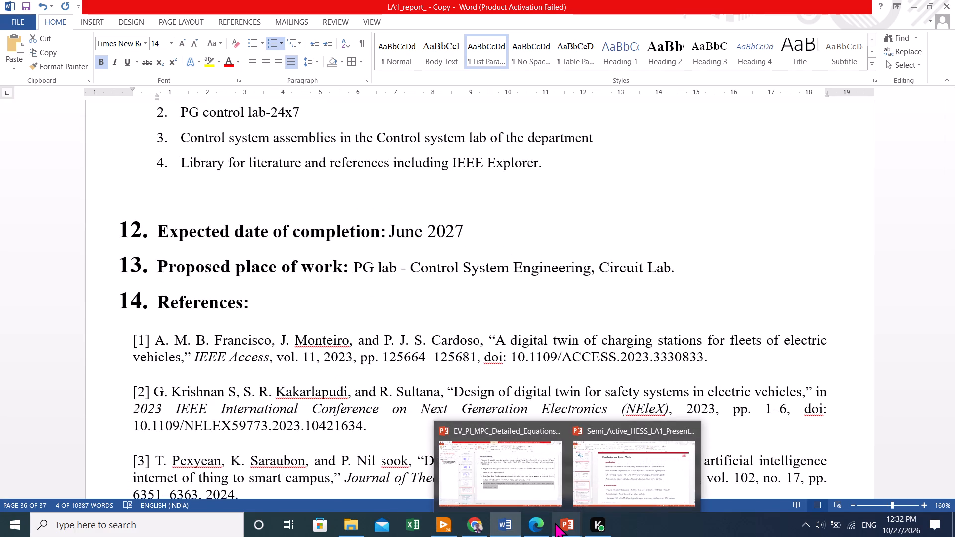
click(610, 470)
click(560, 525)
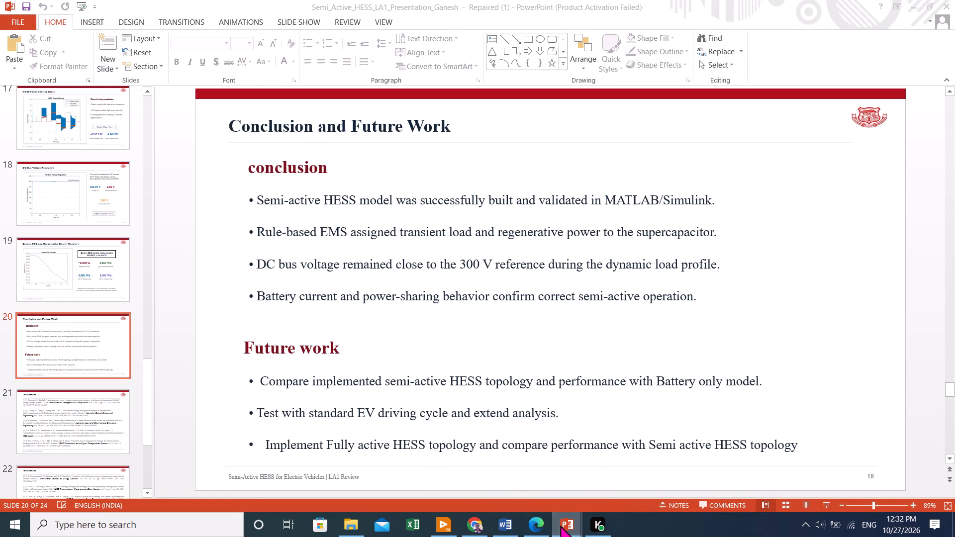
click(519, 472)
click(558, 519)
click(593, 466)
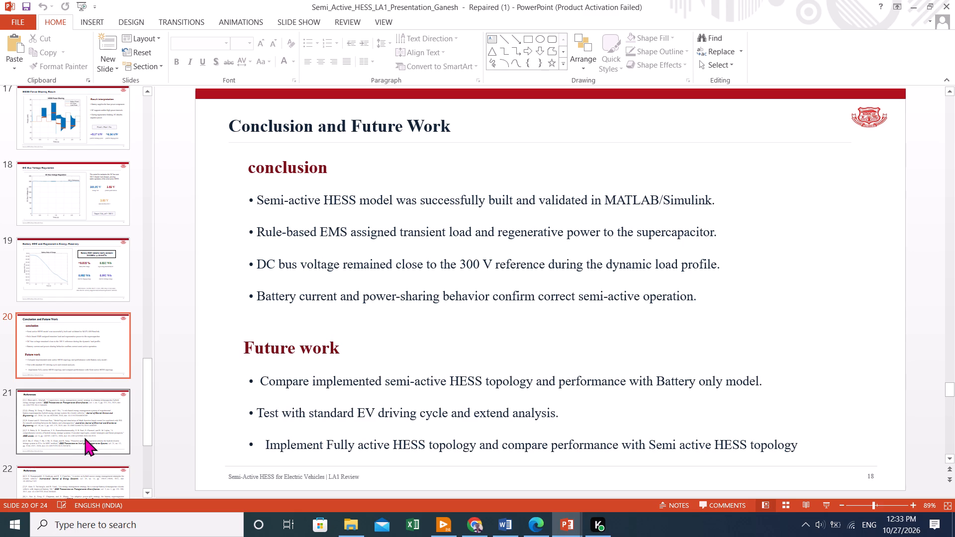
scroll(85, 438, down, 1)
click(65, 328)
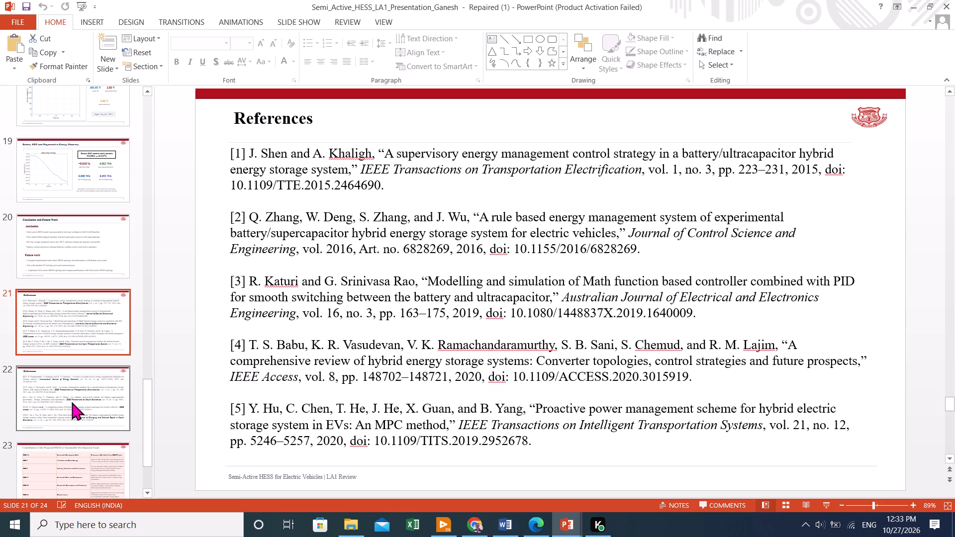
click(72, 402)
click(70, 341)
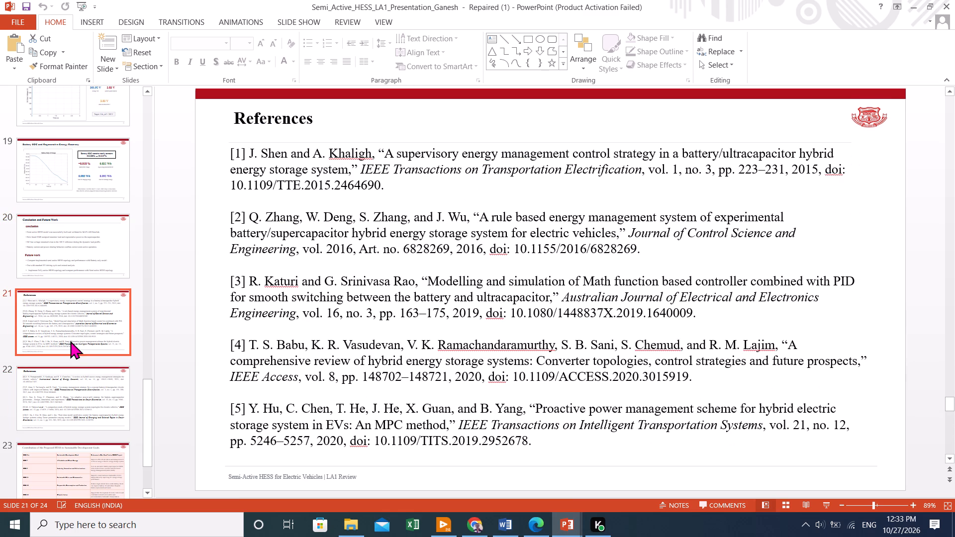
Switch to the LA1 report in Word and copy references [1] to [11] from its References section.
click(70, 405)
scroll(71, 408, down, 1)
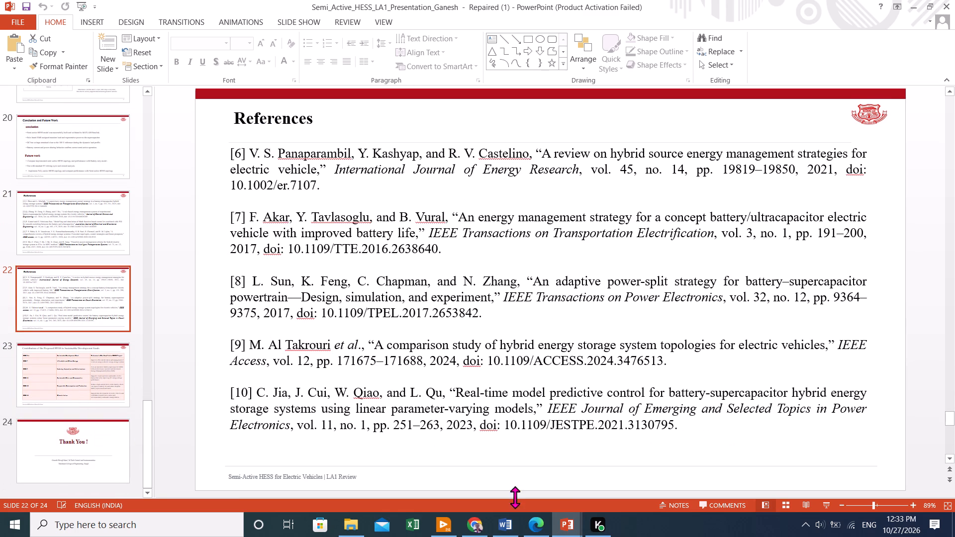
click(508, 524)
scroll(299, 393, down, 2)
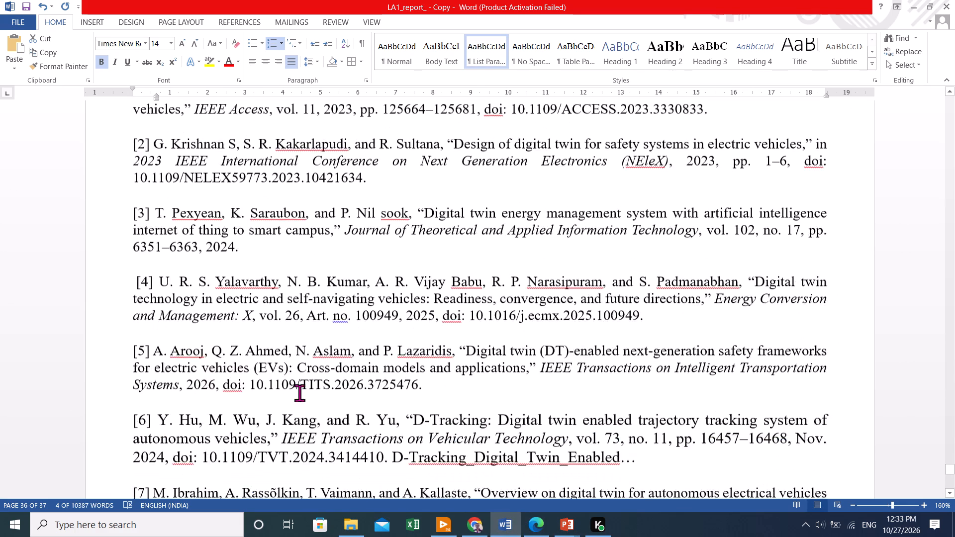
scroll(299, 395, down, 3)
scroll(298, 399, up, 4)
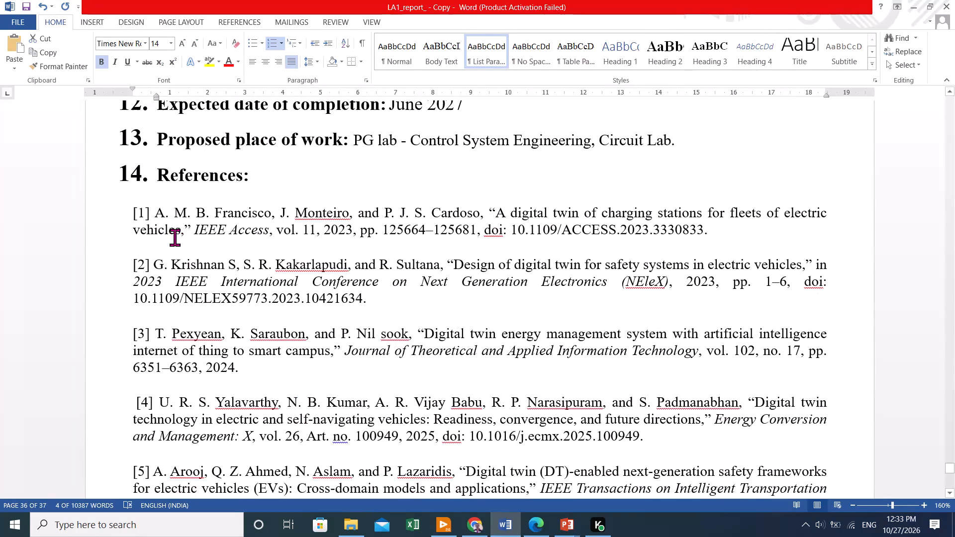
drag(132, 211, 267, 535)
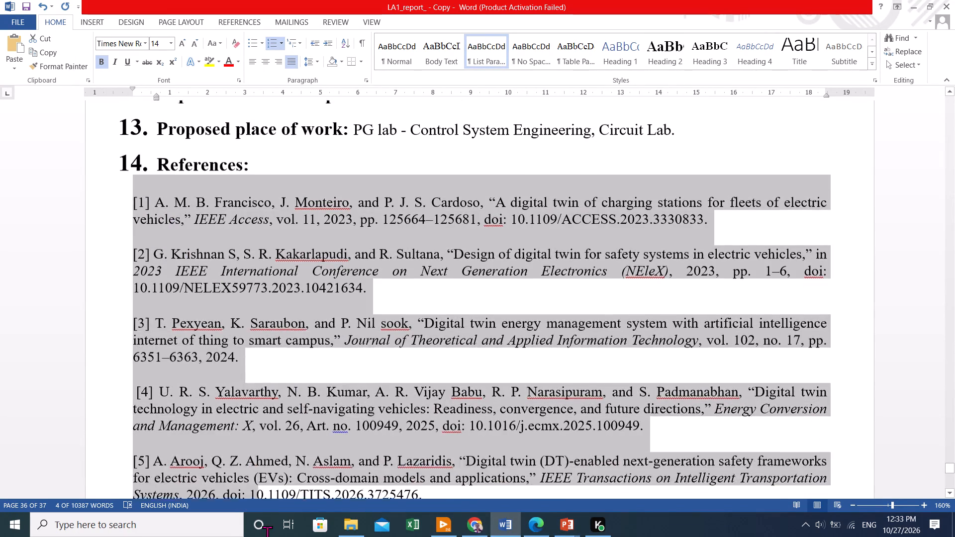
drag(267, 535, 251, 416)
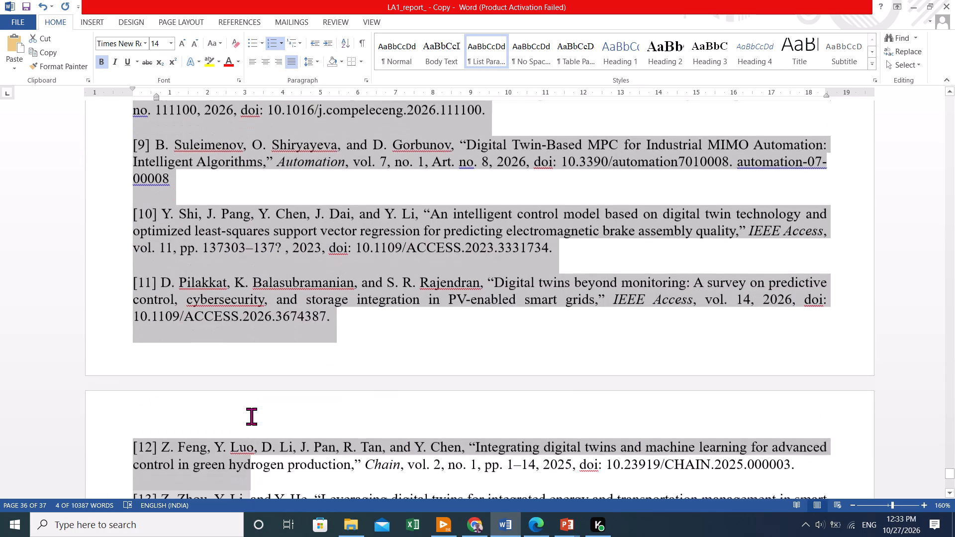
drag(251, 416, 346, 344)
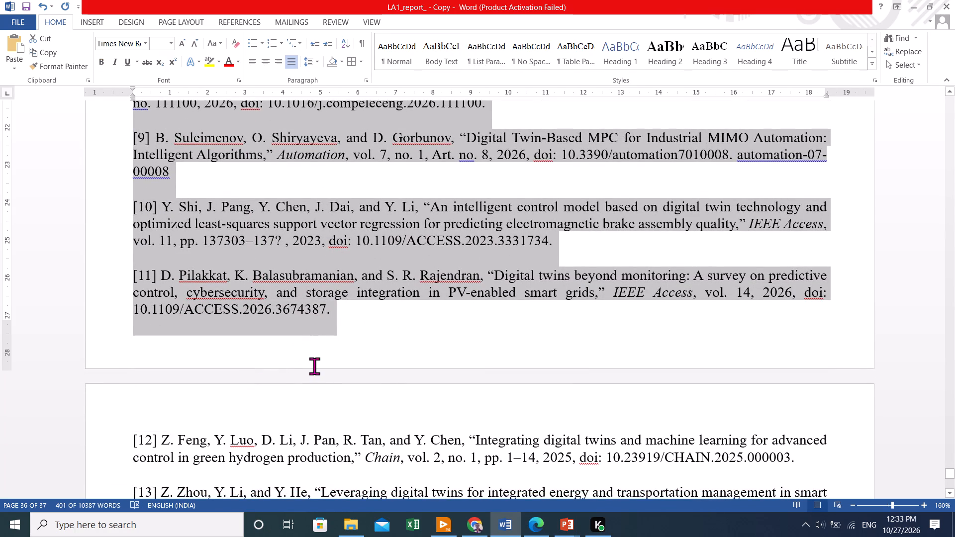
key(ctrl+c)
Switch to the EV PI MPC presentation in PowerPoint and duplicate Future Work slide 44 directly after it.
click(555, 518)
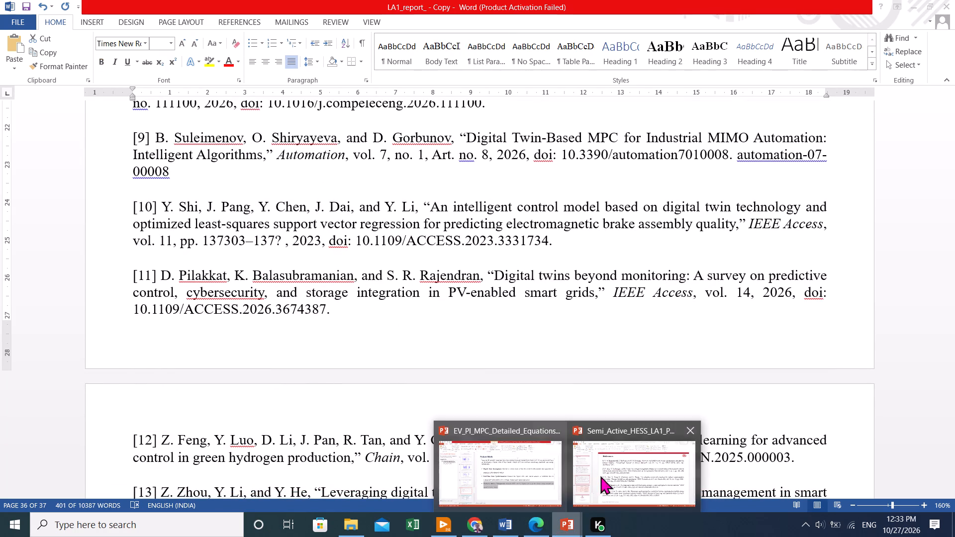
click(521, 474)
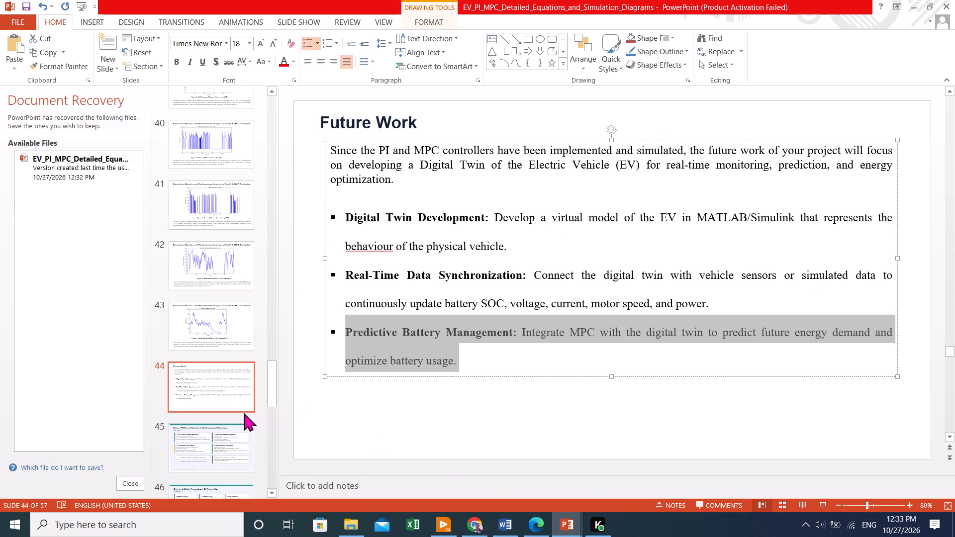
click(213, 388)
key(ctrl+c)
key(ctrl+v)
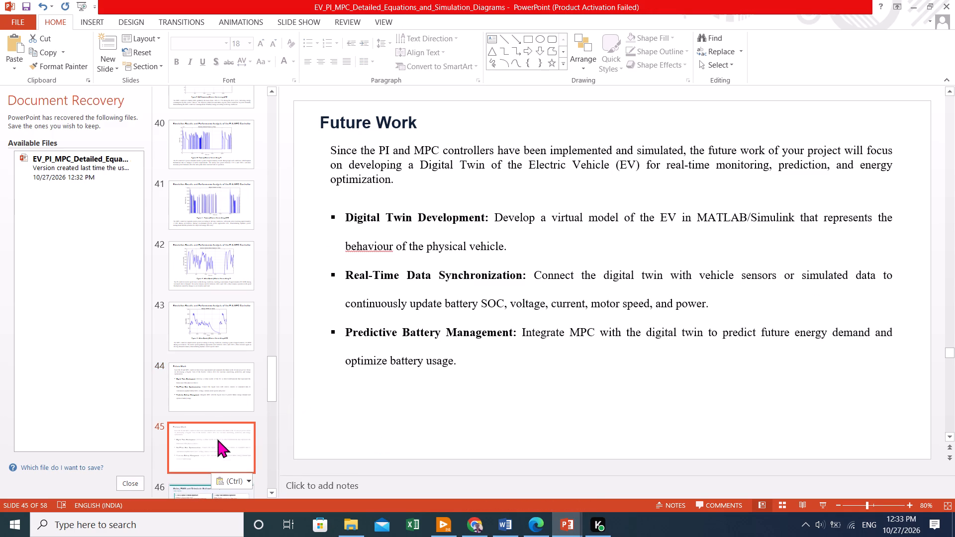
Open the Future Work title on the duplicate slide 45 for editing.
click(217, 439)
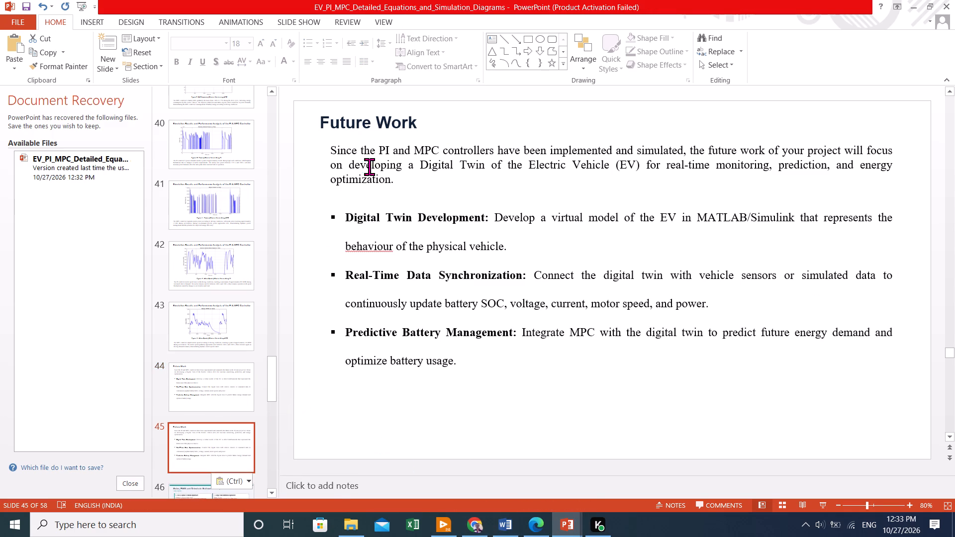
click(366, 125)
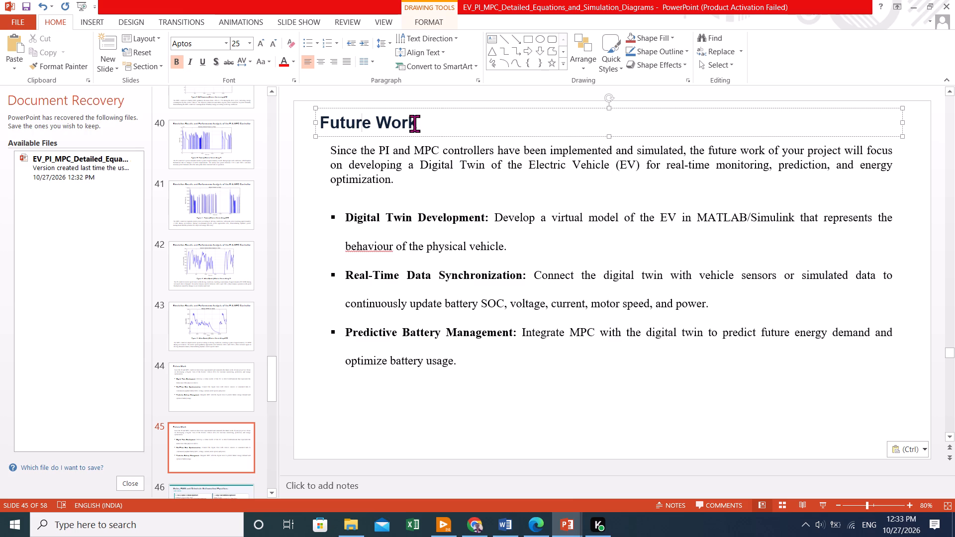
Replace the Future Work title on the duplicate slide 45 with "References".
drag(416, 123, 348, 128)
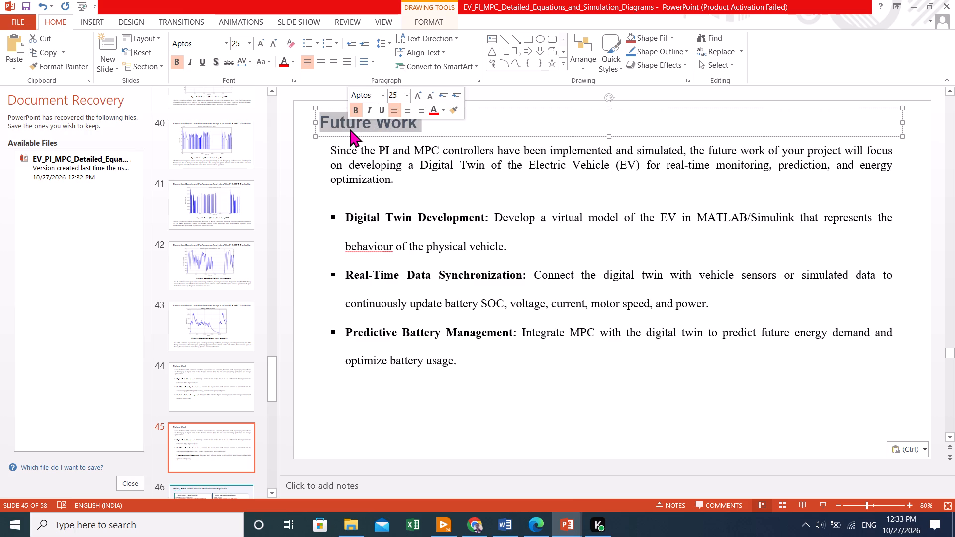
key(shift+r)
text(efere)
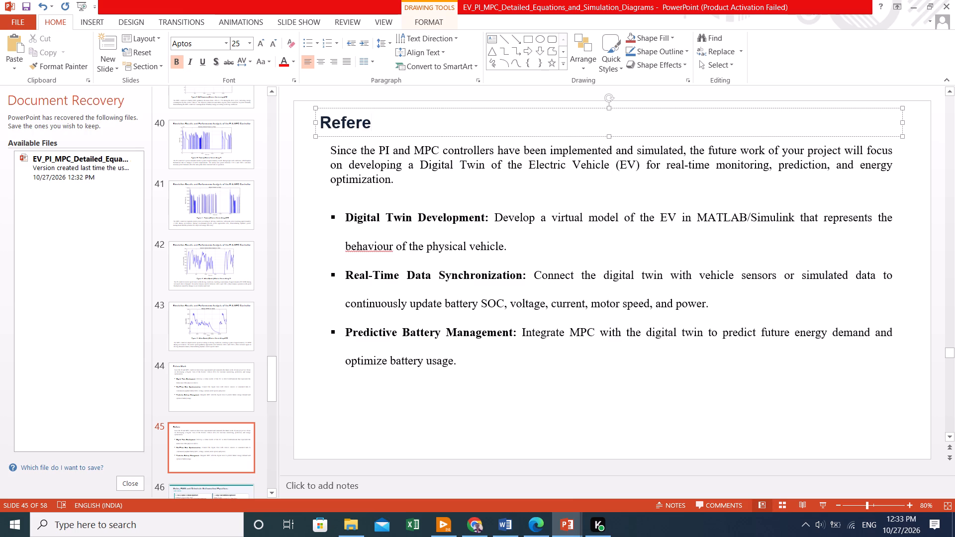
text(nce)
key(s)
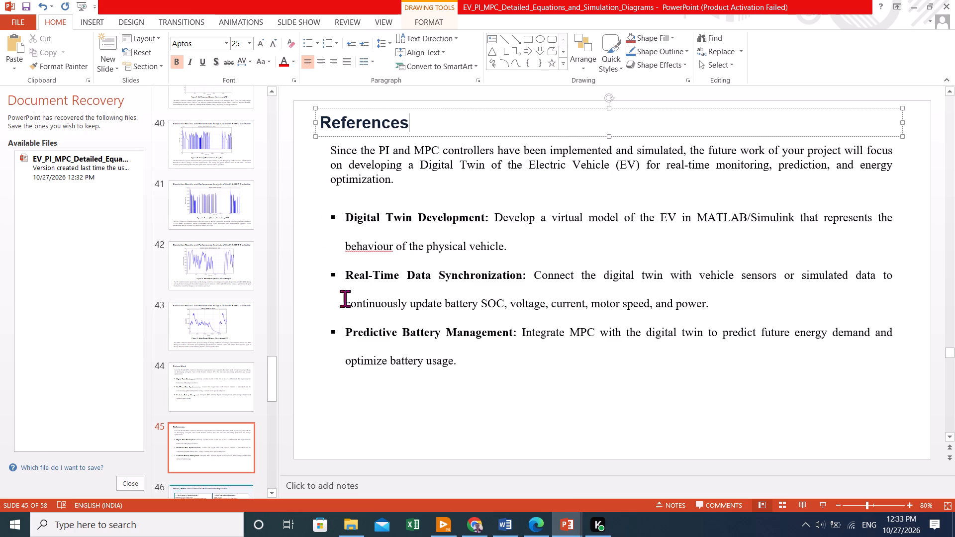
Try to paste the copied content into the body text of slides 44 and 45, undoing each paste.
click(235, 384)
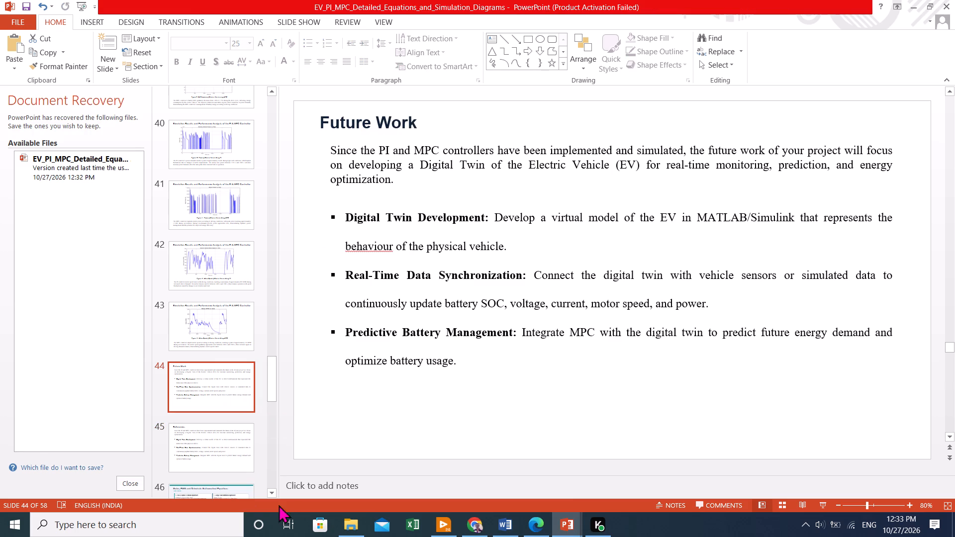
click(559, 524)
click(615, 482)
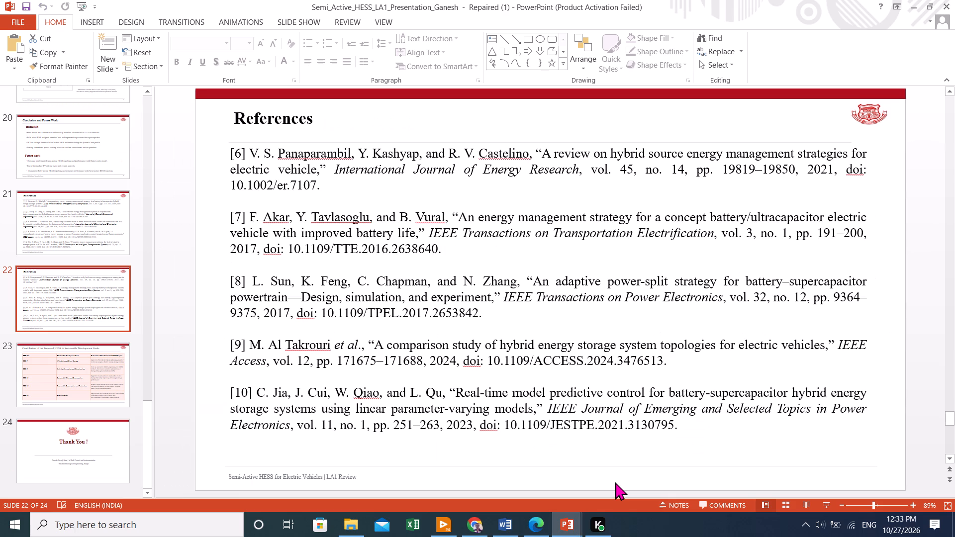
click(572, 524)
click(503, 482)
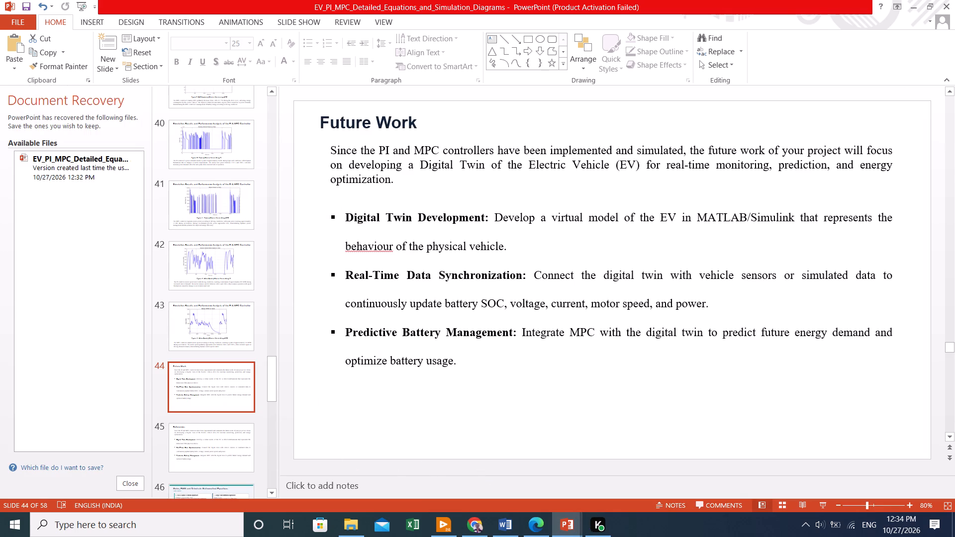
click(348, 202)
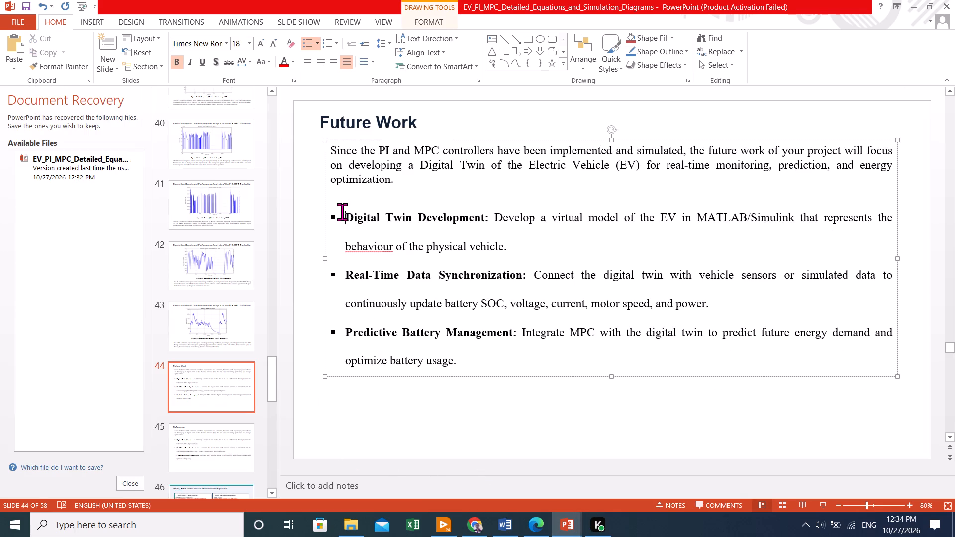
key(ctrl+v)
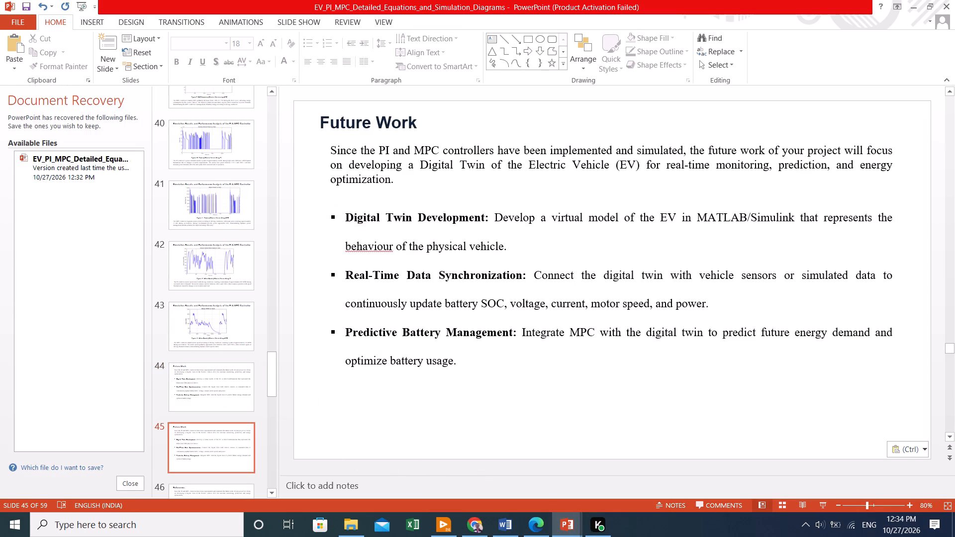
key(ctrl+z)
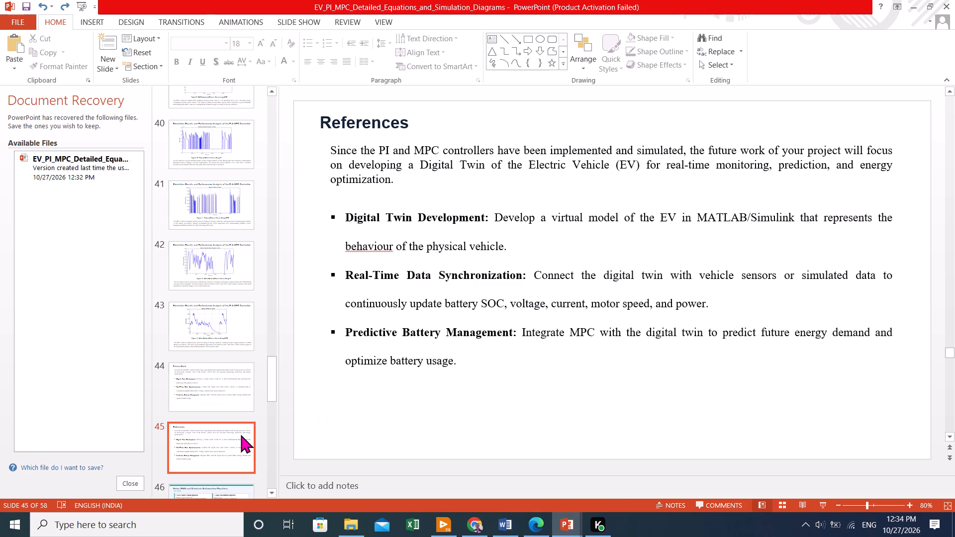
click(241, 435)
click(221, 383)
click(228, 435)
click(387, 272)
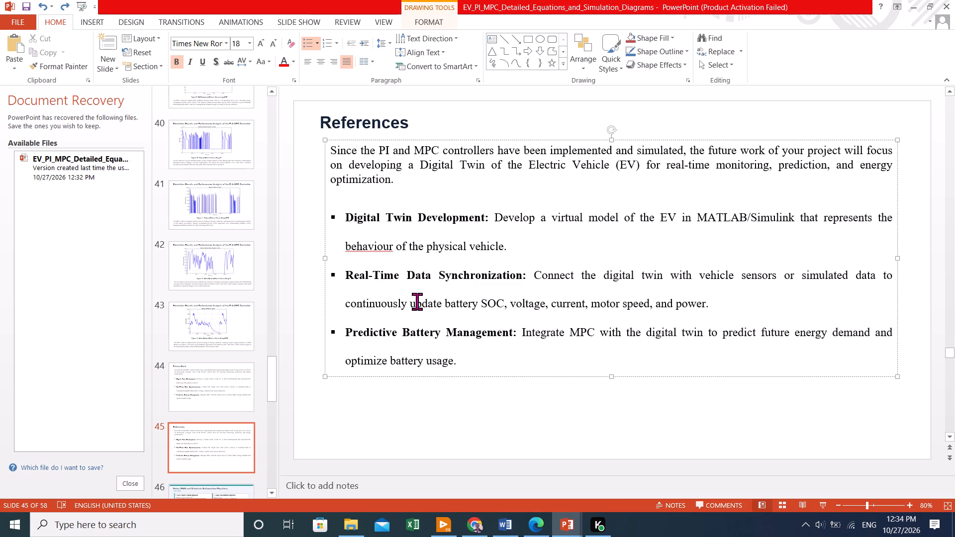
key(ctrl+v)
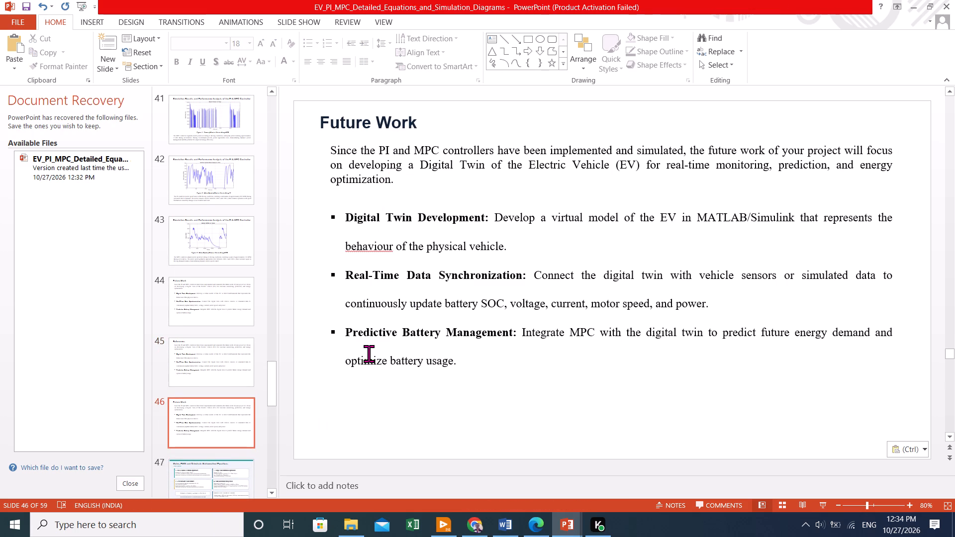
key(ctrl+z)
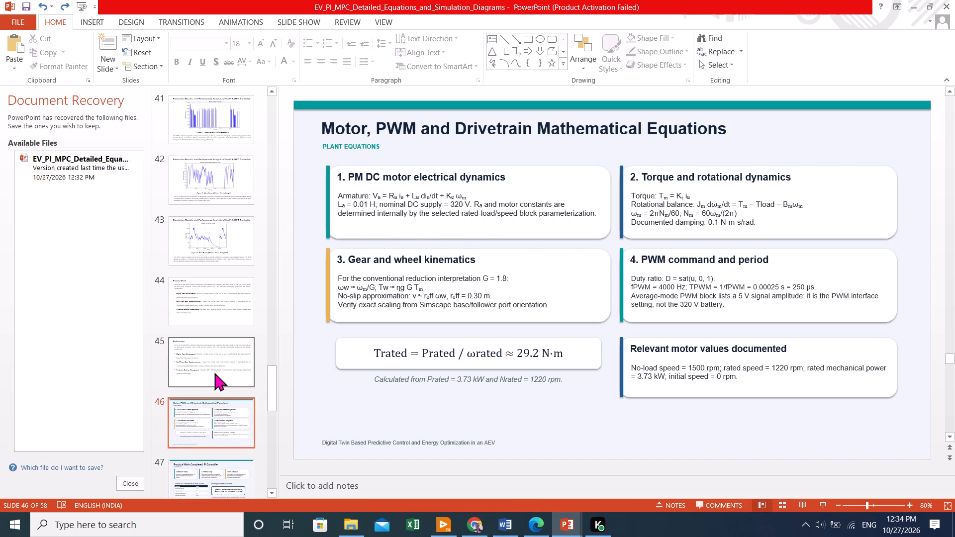
Delete the Future Work body text box from References slide 45.
click(214, 370)
click(426, 204)
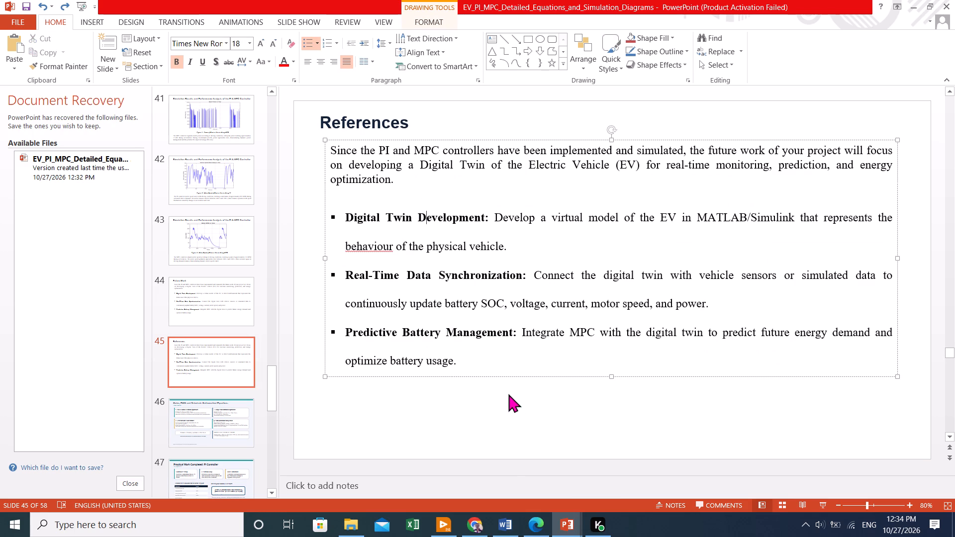
click(493, 375)
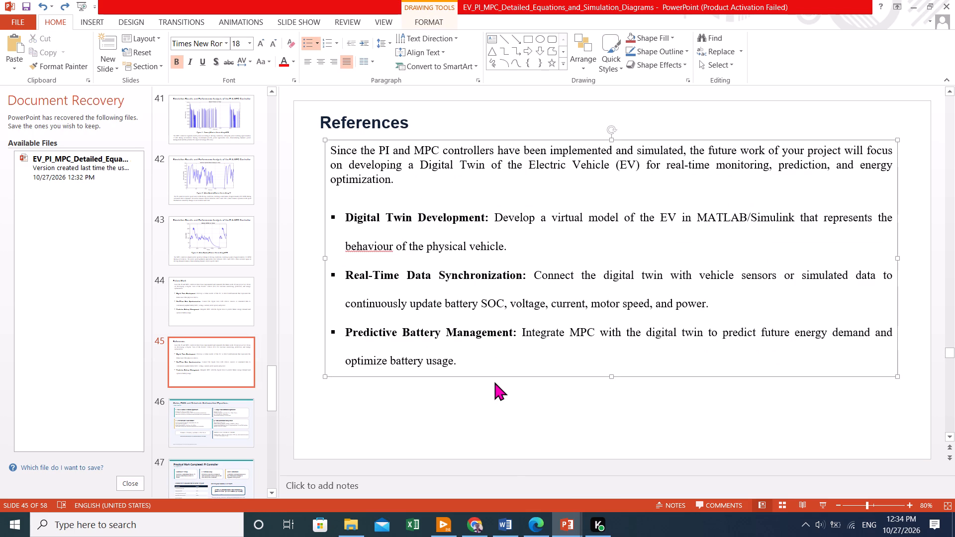
key(Delete)
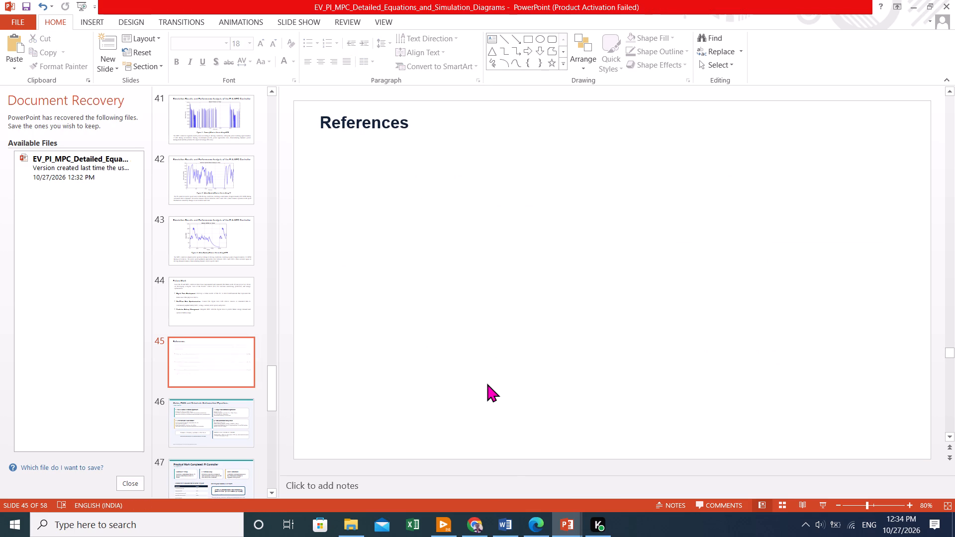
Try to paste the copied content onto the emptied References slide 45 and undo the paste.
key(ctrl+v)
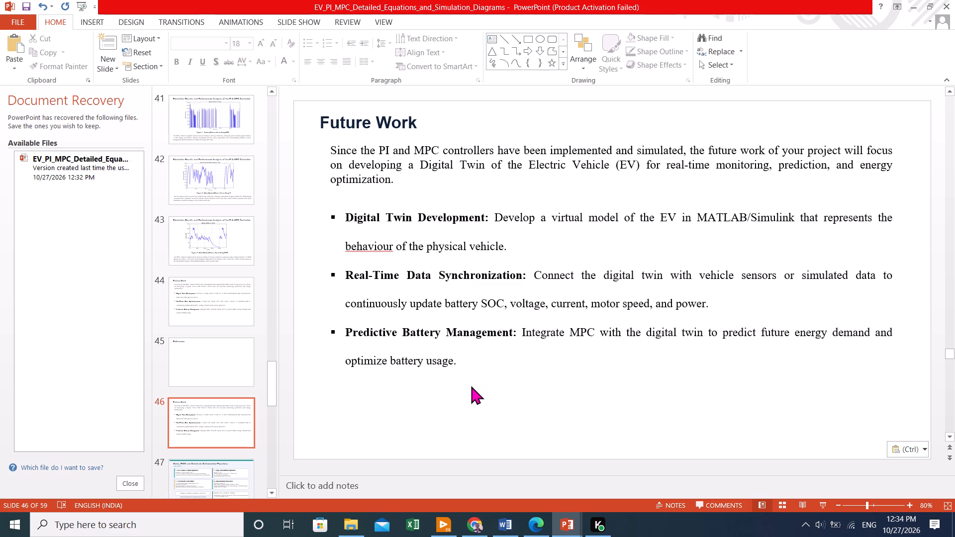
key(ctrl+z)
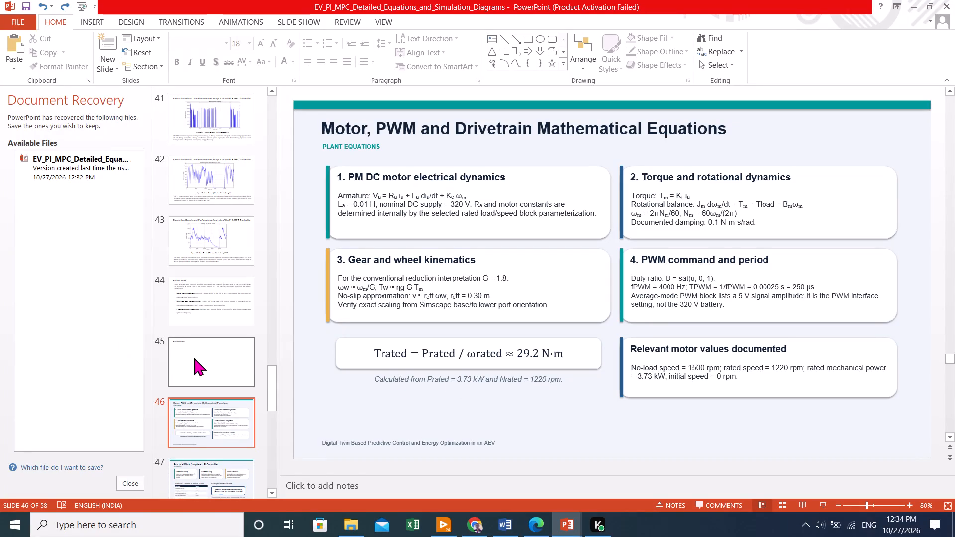
Copy references [1] to [11] again from the LA1 report in Word and paste them onto References slide 45 in PowerPoint.
click(193, 359)
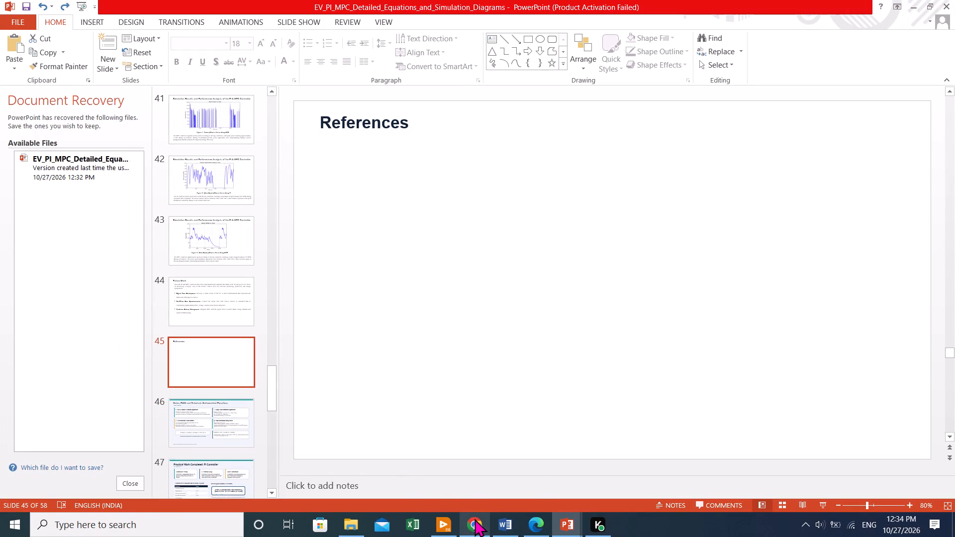
click(474, 519)
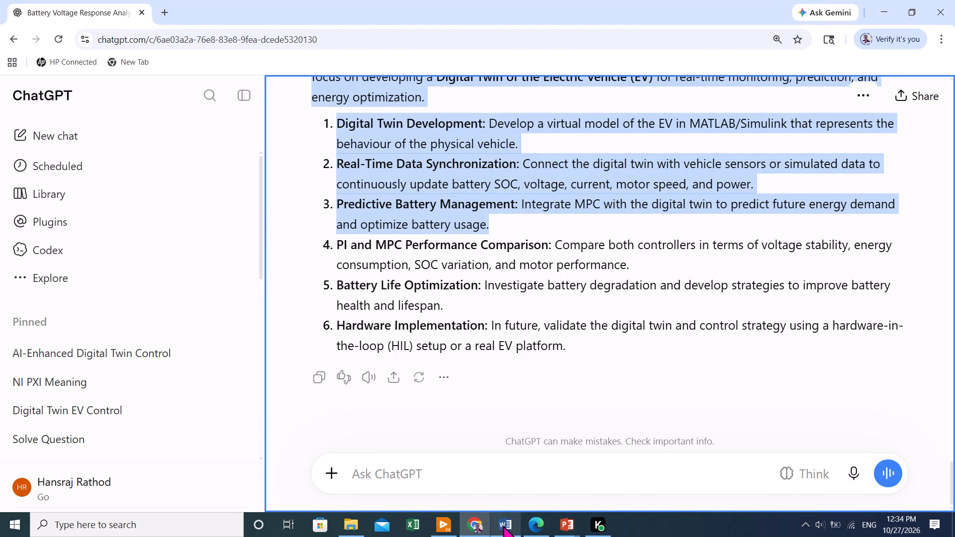
click(503, 525)
key(ctrl+c)
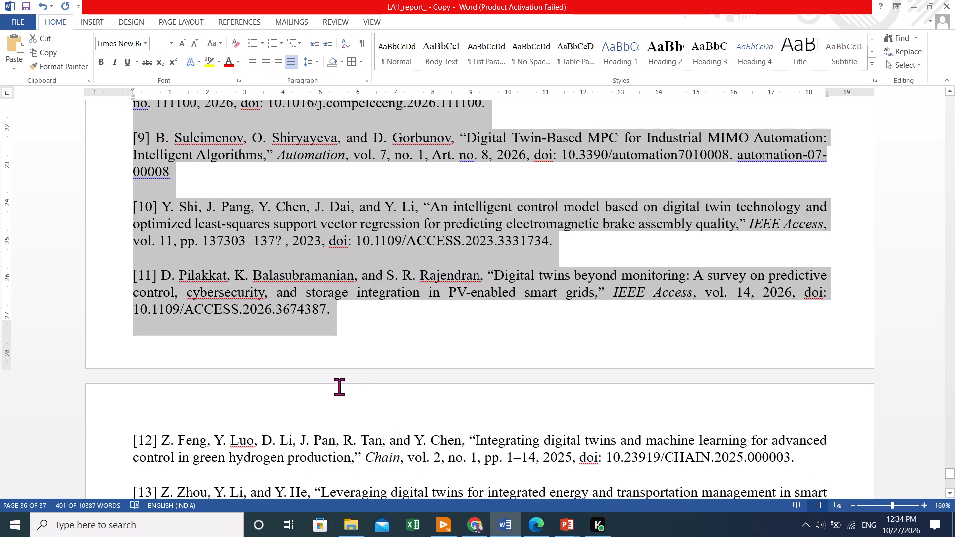
click(556, 524)
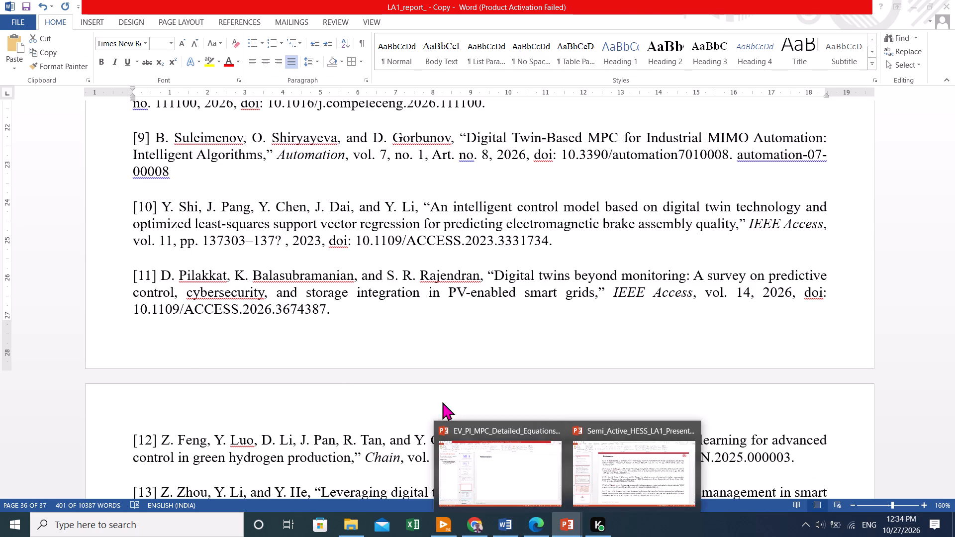
click(524, 485)
click(402, 237)
key(ctrl+v)
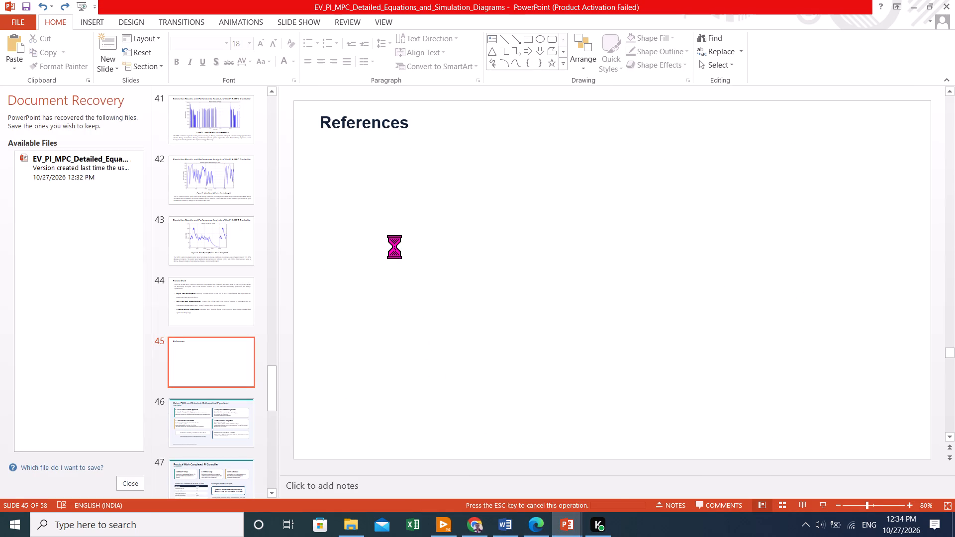
Widen the pasted references text box on slide 45 by extending its right edge toward the slide's right margin.
scroll(468, 319, up, 3)
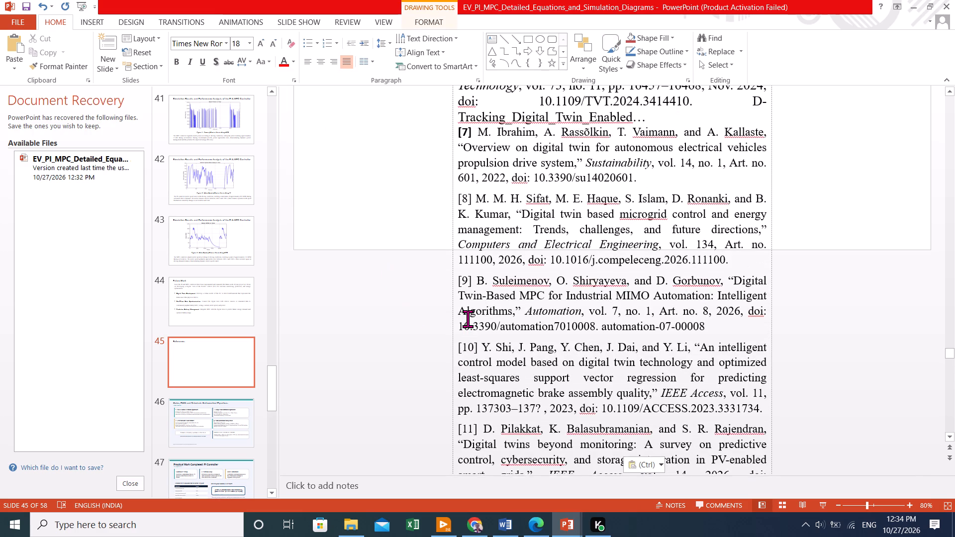
scroll(469, 323, up, 15)
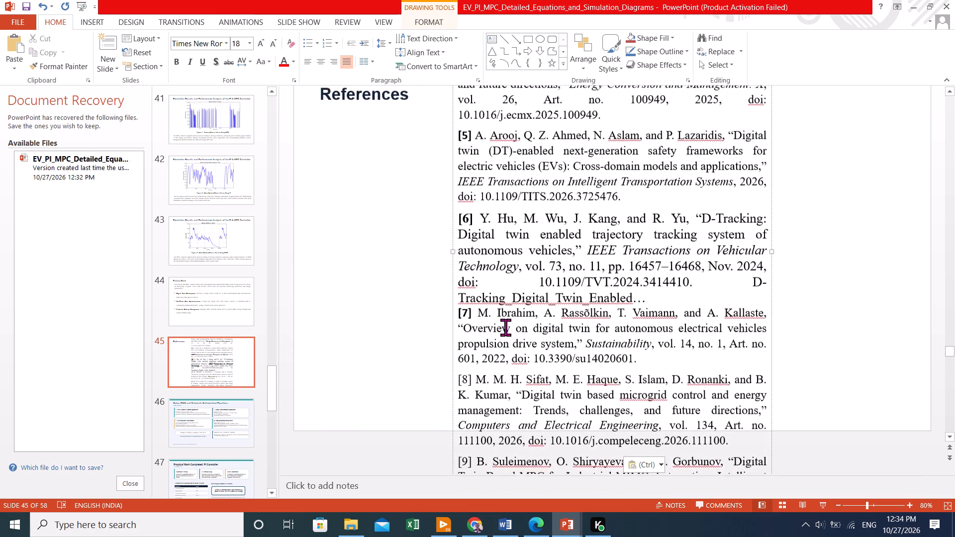
scroll(505, 327, up, 17)
scroll(505, 331, up, 12)
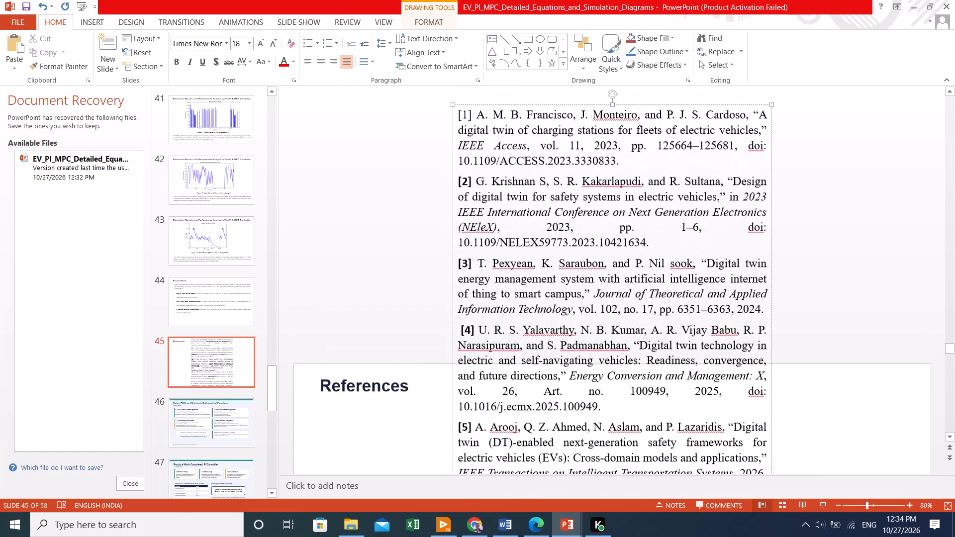
scroll(507, 334, up, 5)
scroll(224, 361, down, 1)
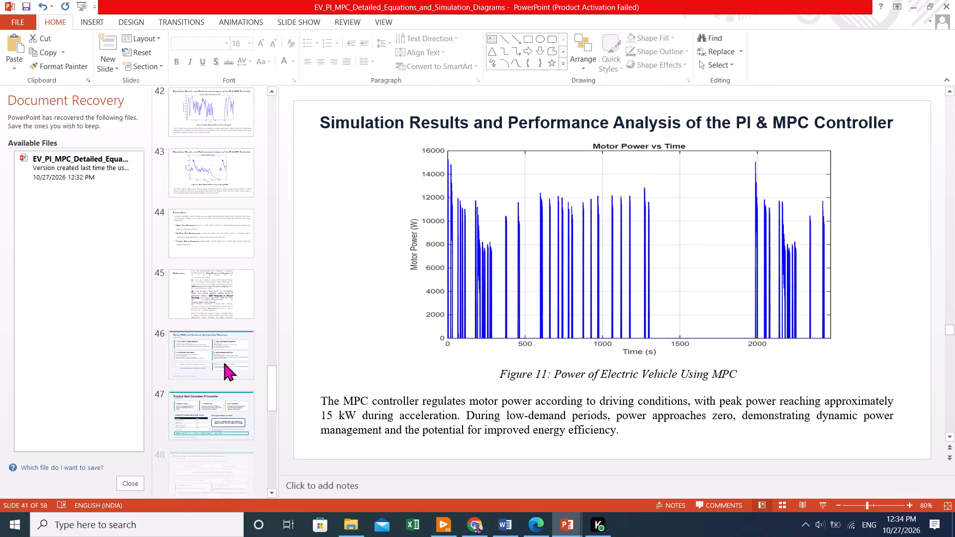
click(214, 284)
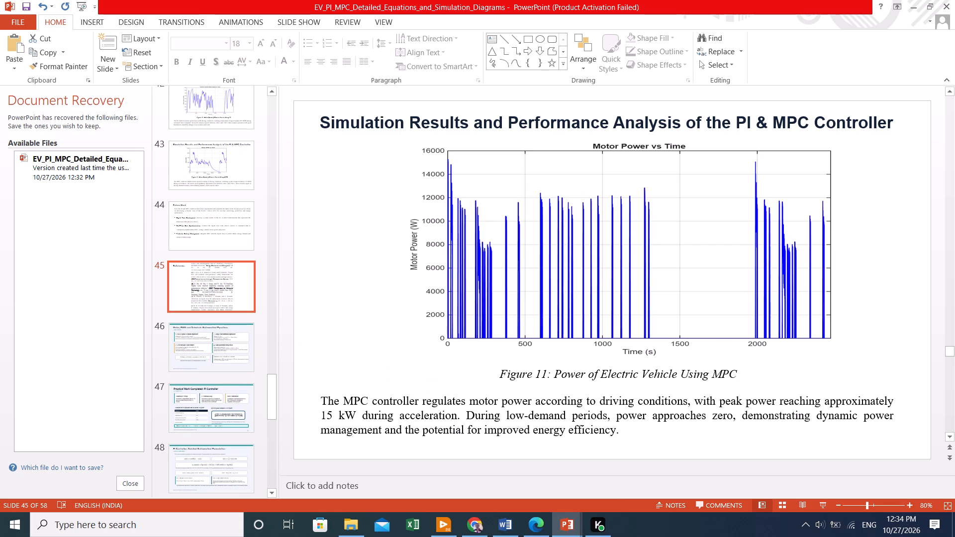
click(717, 339)
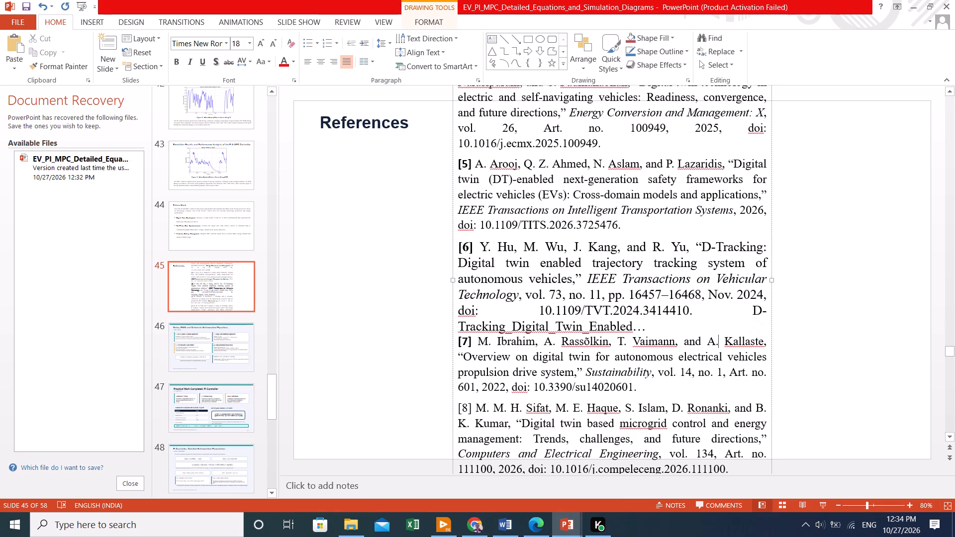
drag(769, 281, 902, 279)
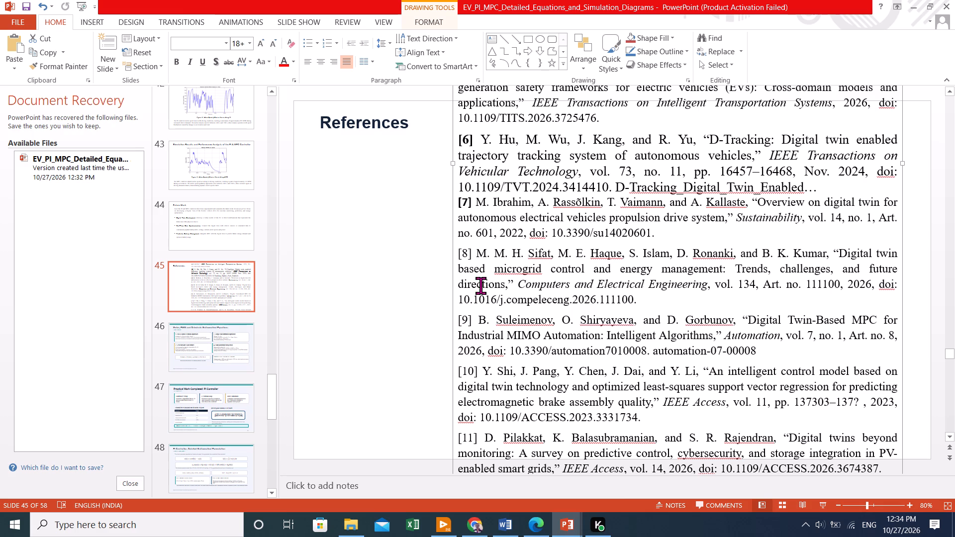
Widen the references text box on slide 45 by extending its left edge beyond the slide's left border.
click(480, 285)
scroll(477, 314, down, 1)
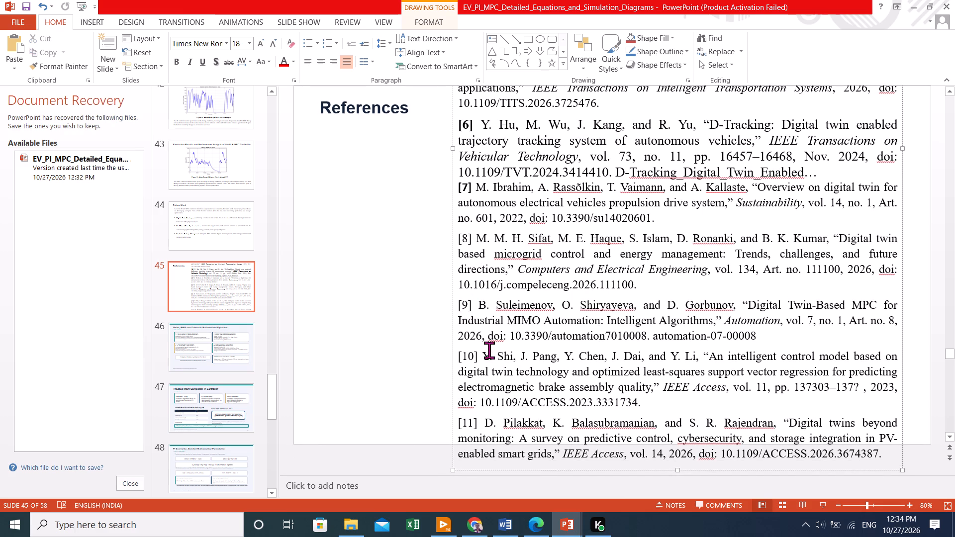
scroll(489, 350, down, 7)
scroll(205, 274, up, 3)
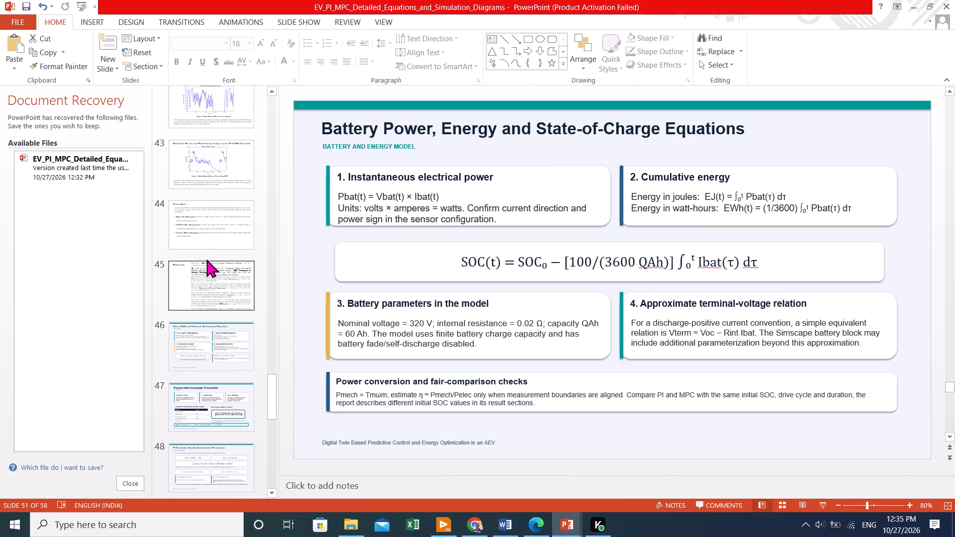
click(208, 280)
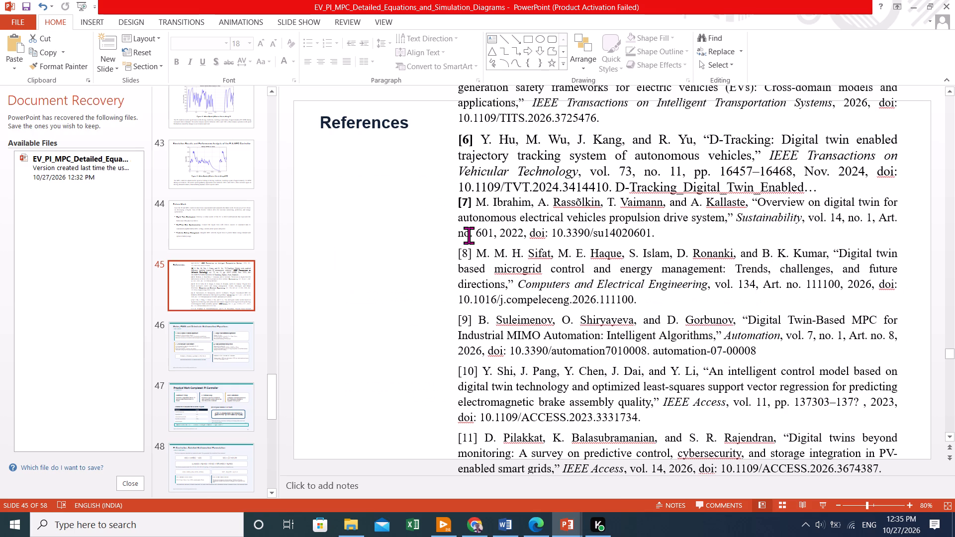
click(480, 236)
scroll(497, 263, down, 7)
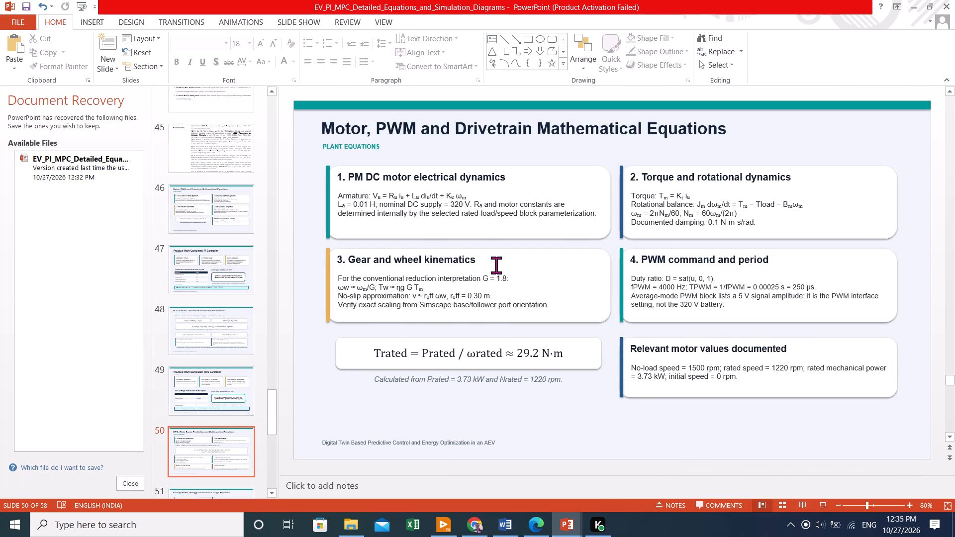
scroll(204, 243, up, 3)
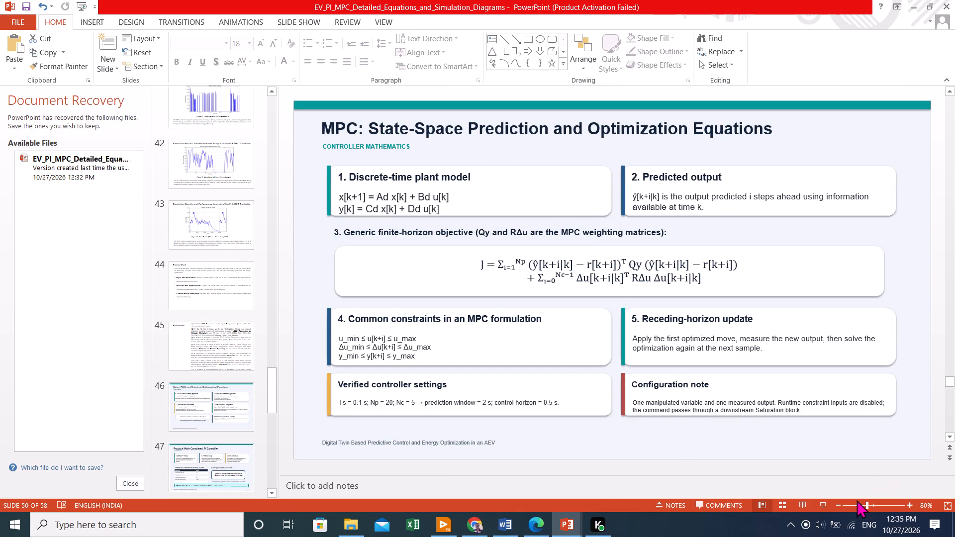
click(856, 505)
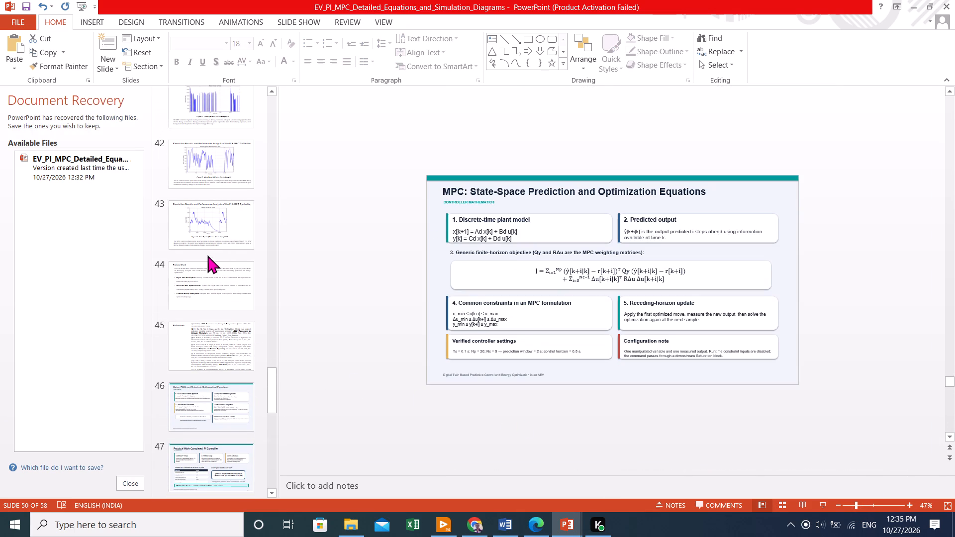
click(209, 328)
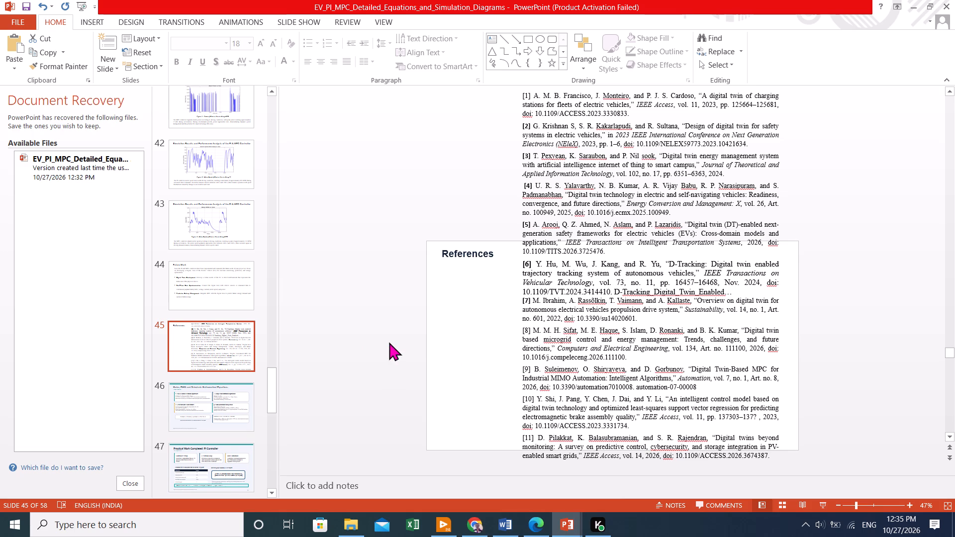
click(590, 378)
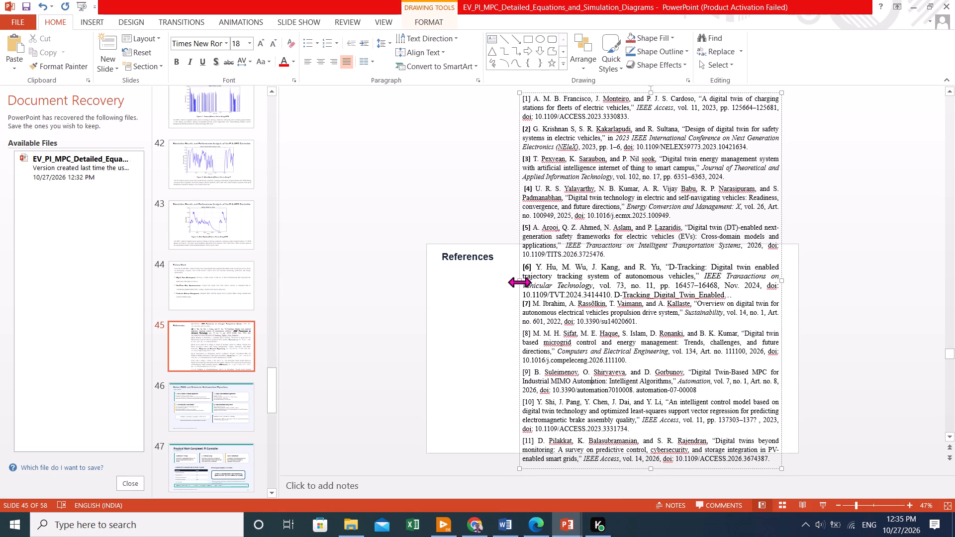
drag(518, 281, 382, 279)
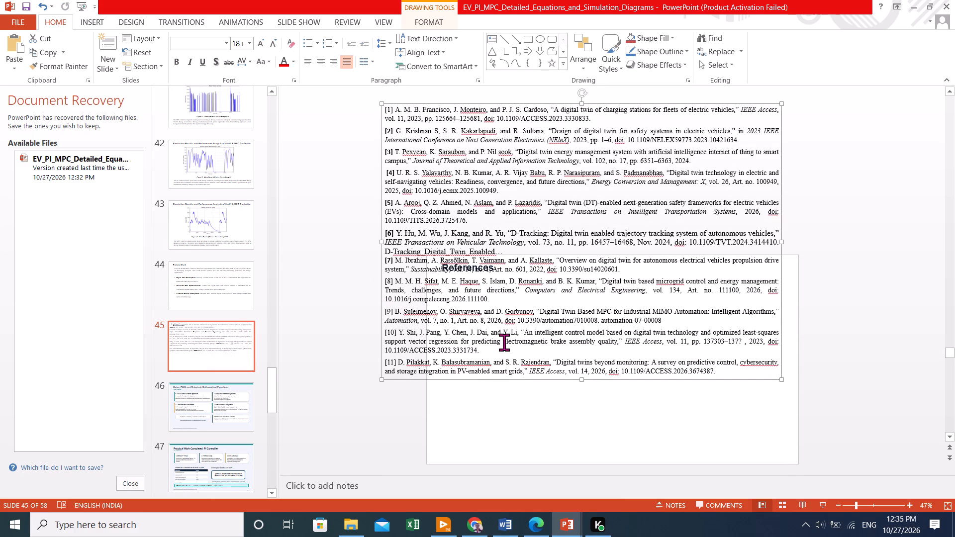
Move the references text box below the References heading on slide 45, aligning its left edge with the heading.
drag(581, 104, 581, 122)
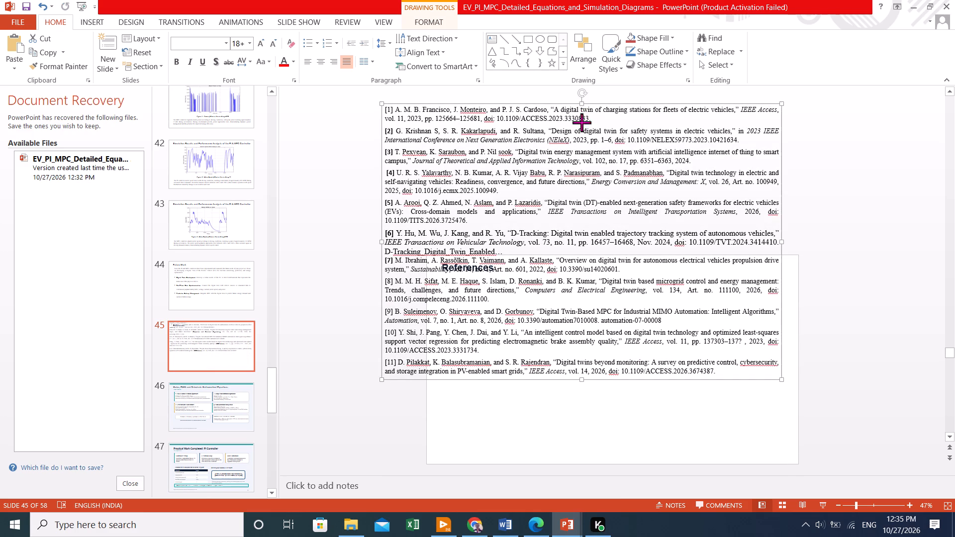
drag(581, 122, 595, 227)
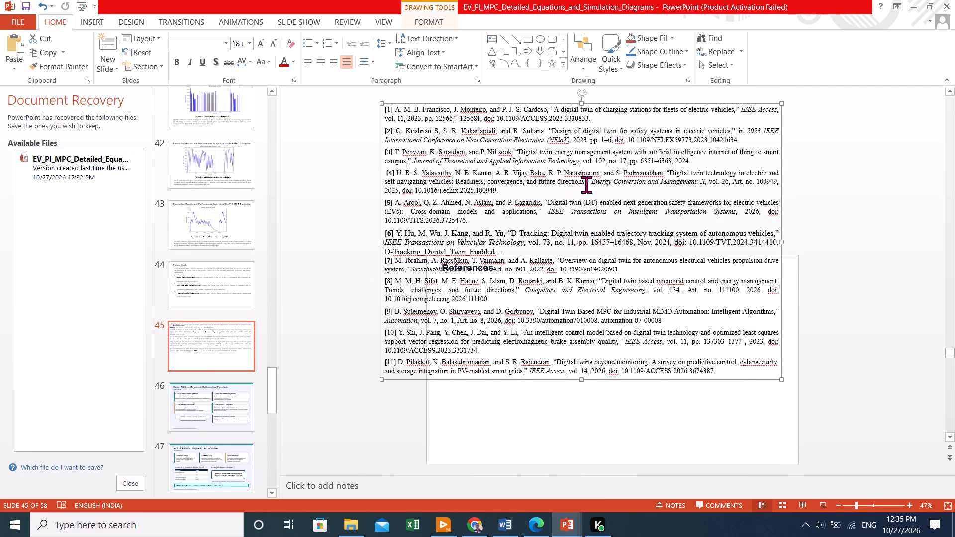
drag(541, 101, 572, 267)
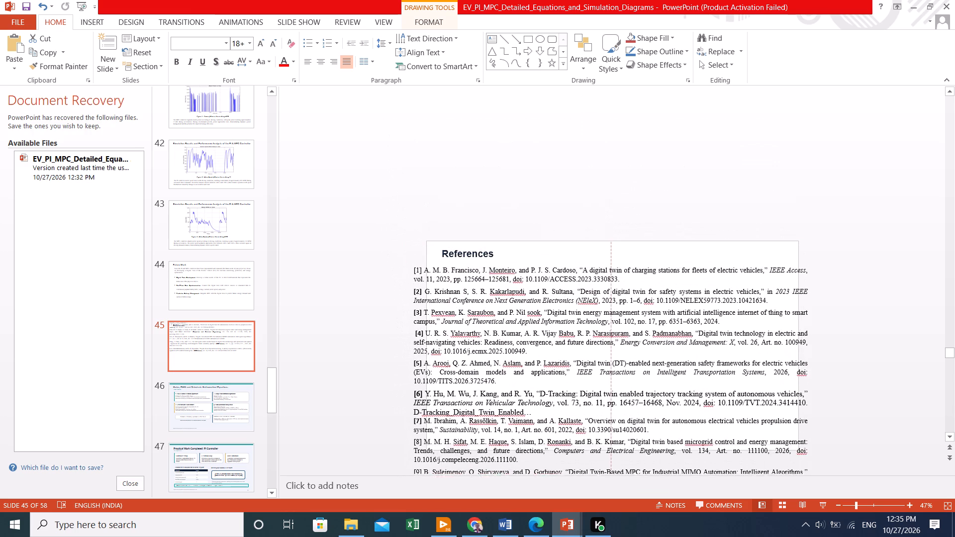
drag(572, 267, 596, 267)
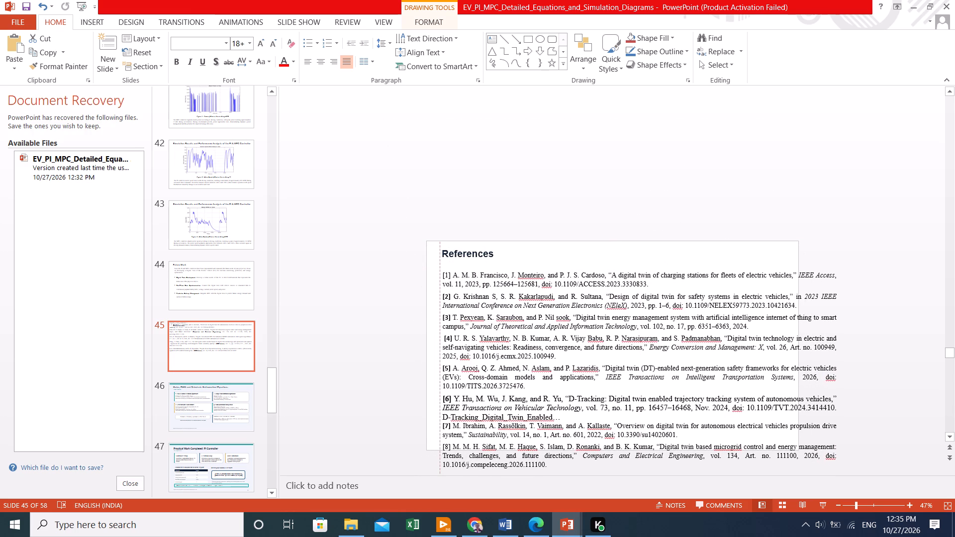
drag(596, 267, 597, 267)
Narrow the references text box on slide 45 by bringing its right edge just inside the slide's right border.
drag(839, 332, 834, 333)
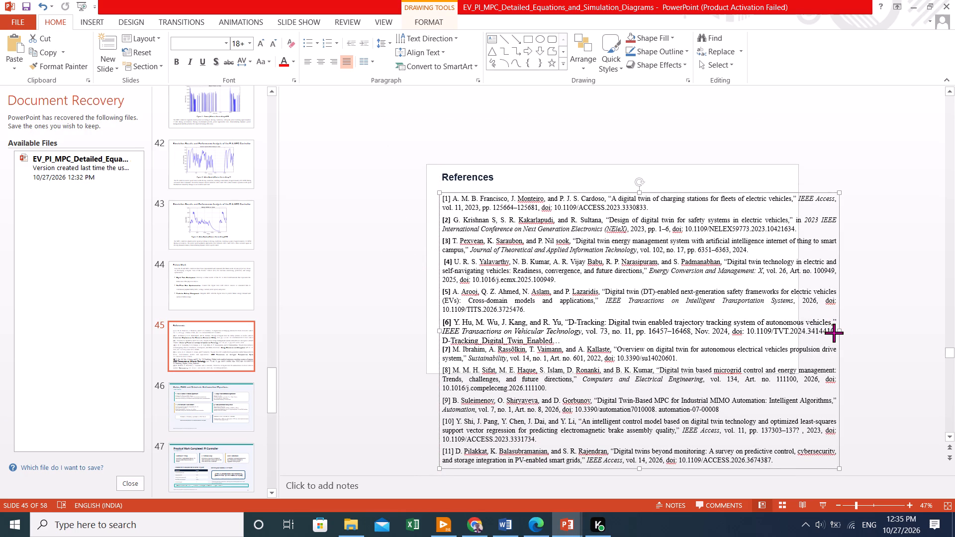
drag(834, 333, 761, 325)
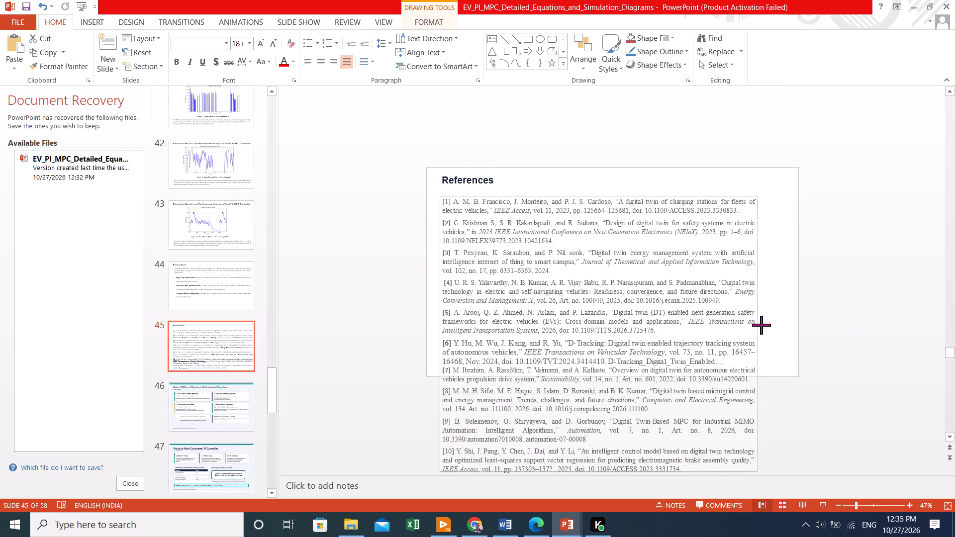
drag(761, 325, 779, 327)
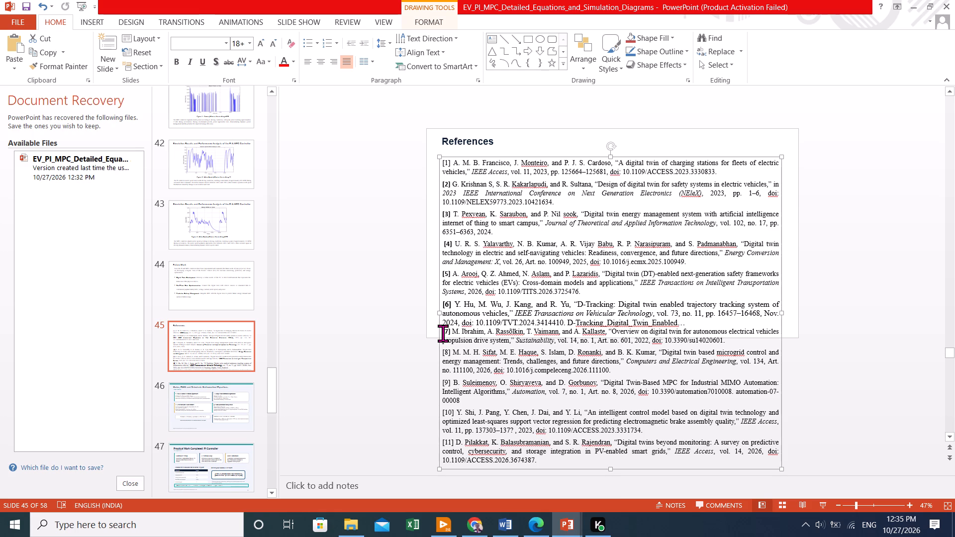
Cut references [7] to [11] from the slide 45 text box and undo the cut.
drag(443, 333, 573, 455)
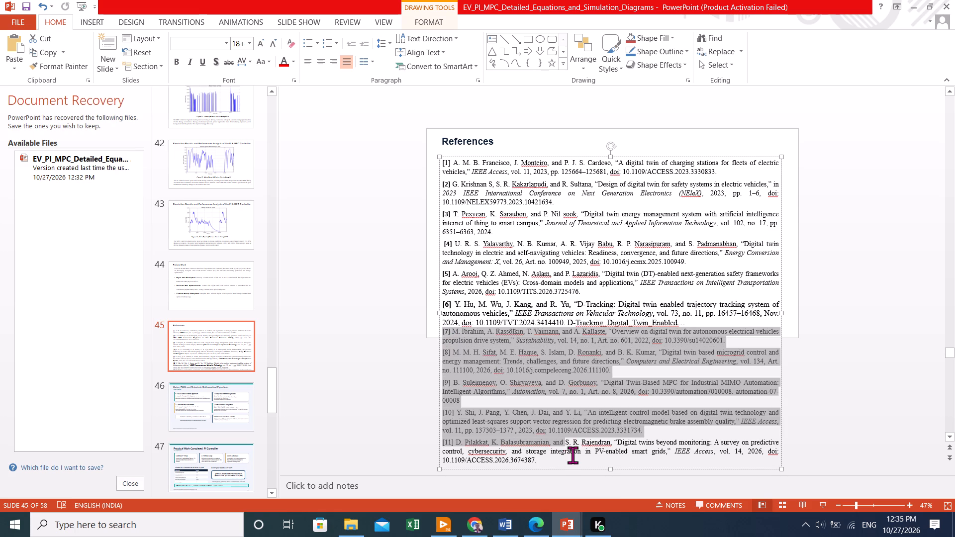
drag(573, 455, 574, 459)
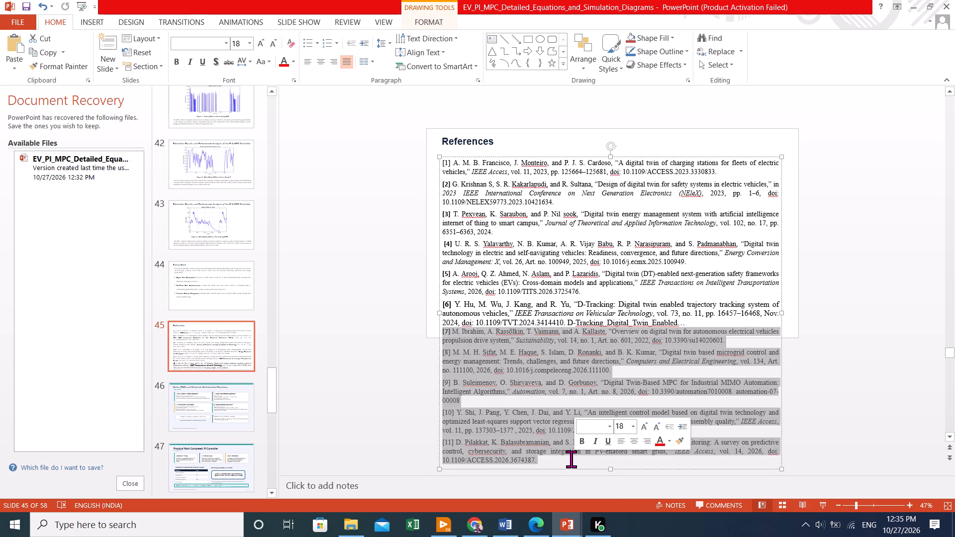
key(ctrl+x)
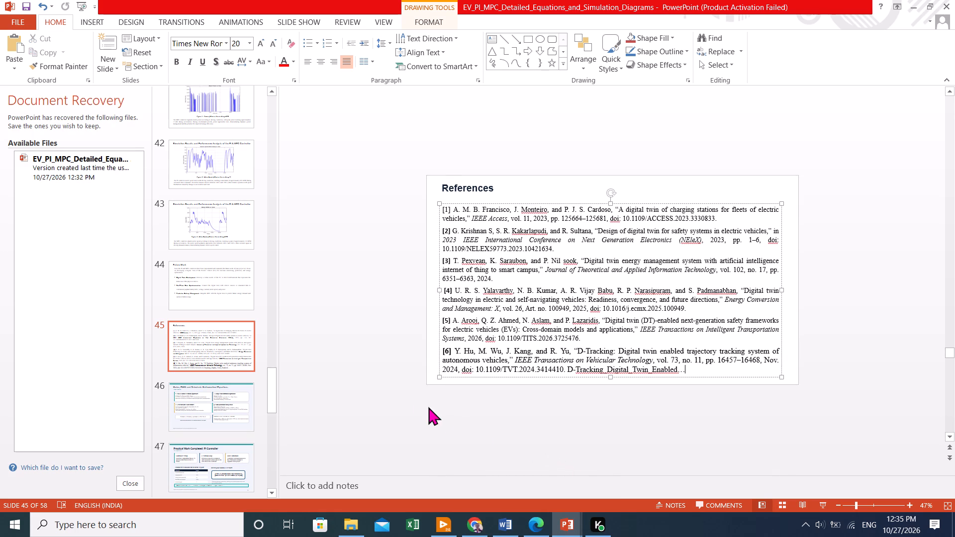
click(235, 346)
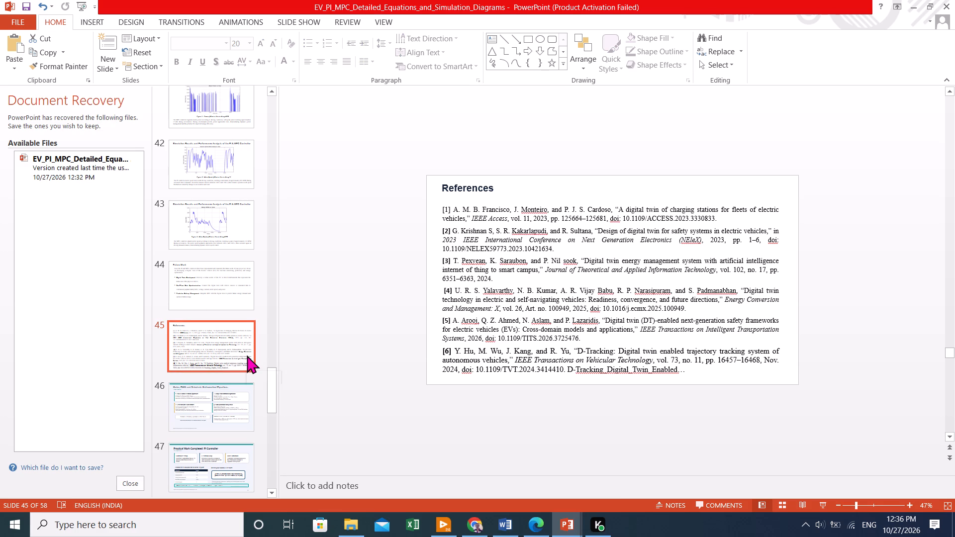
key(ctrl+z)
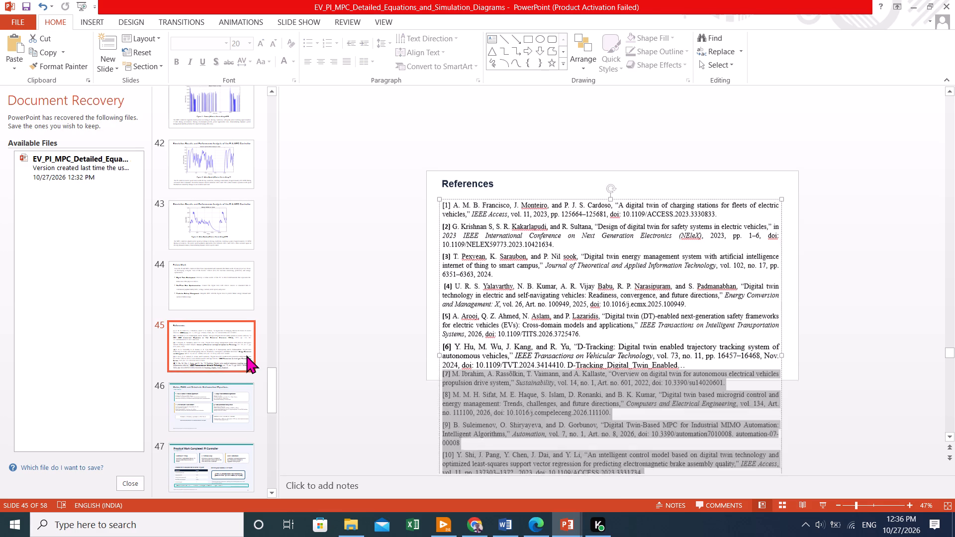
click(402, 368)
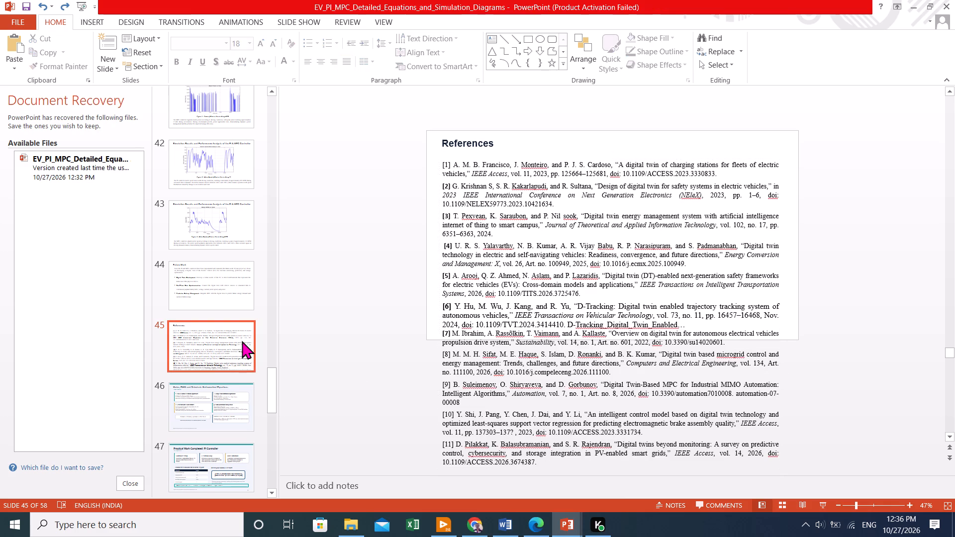
Duplicate References slide 45 by copying it and pasting the copy directly after it.
click(242, 342)
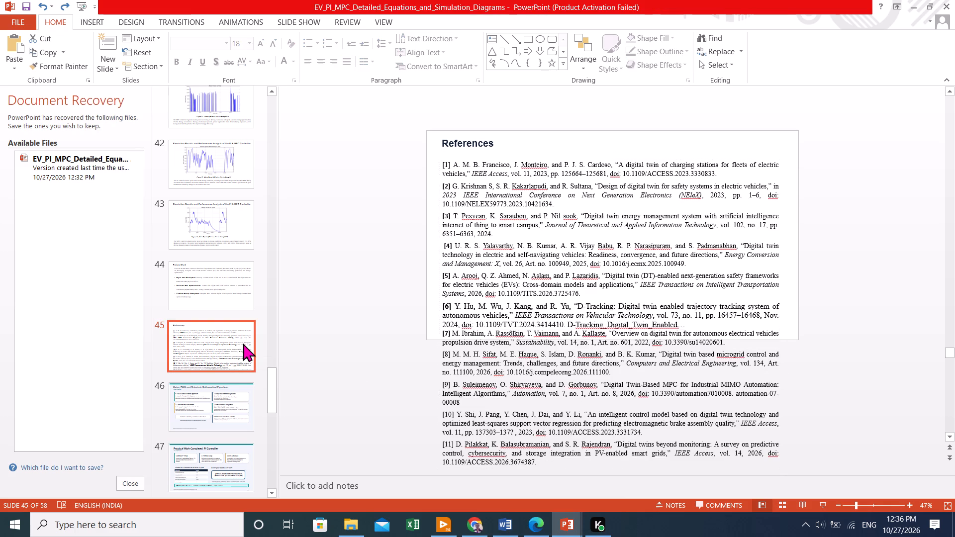
key(ctrl+c)
key(ctrl+v)
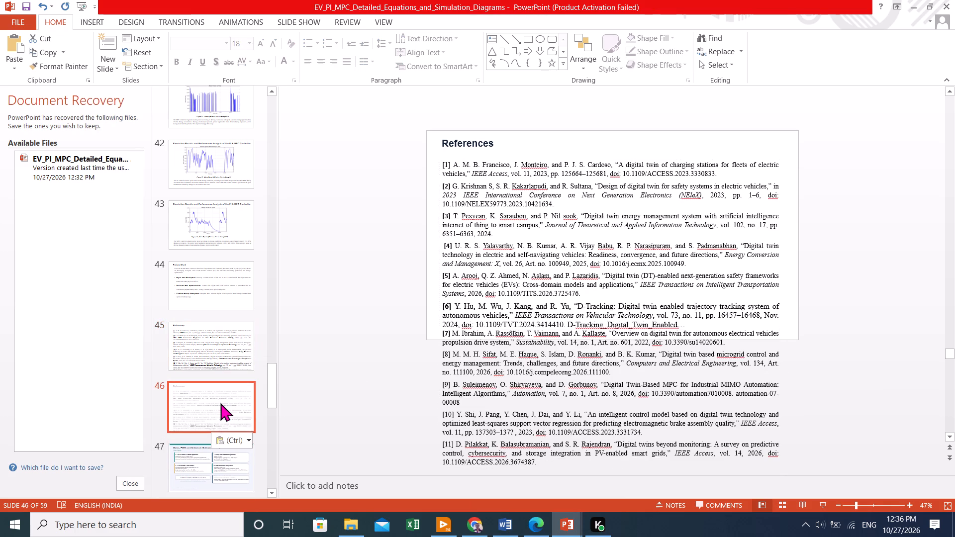
Delete the references text box from the duplicated slide 46, keeping only the References heading.
click(221, 393)
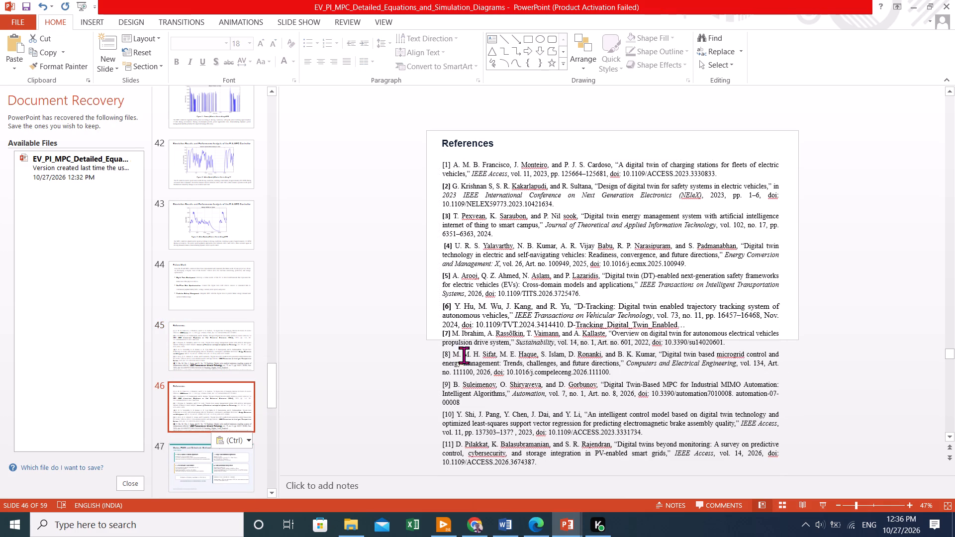
click(472, 353)
click(557, 155)
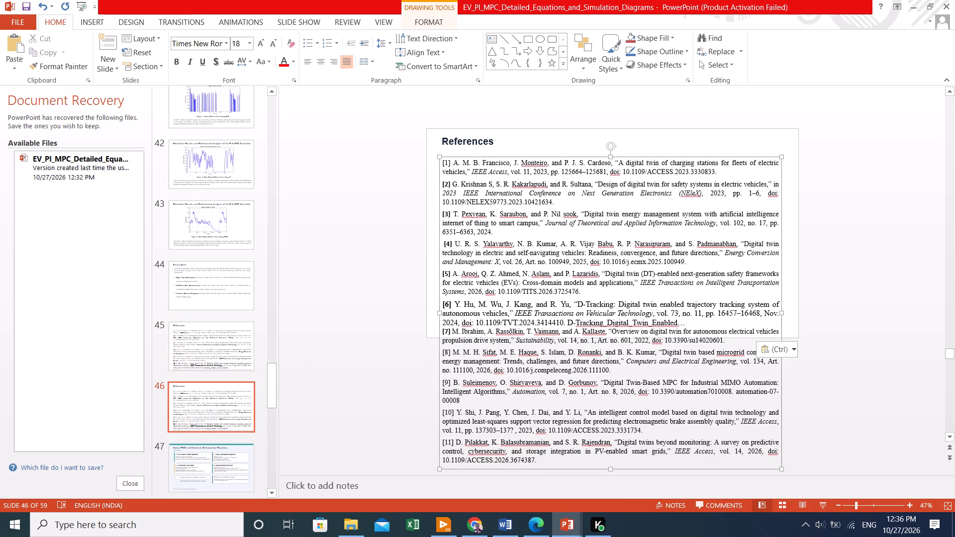
key(Delete)
Move references [7] to [11] from the slide 45 text box onto slide 46 by cutting and pasting them.
click(195, 347)
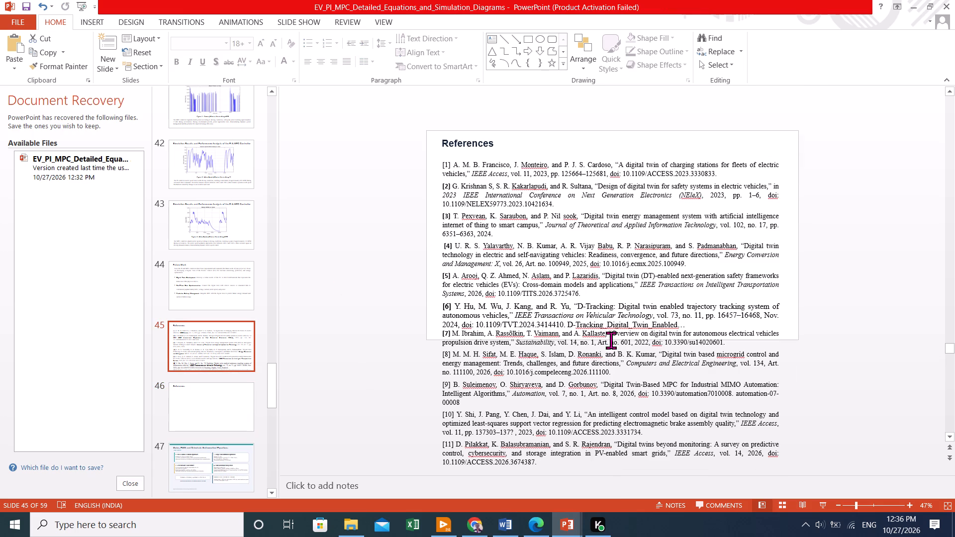
scroll(520, 379, down, 1)
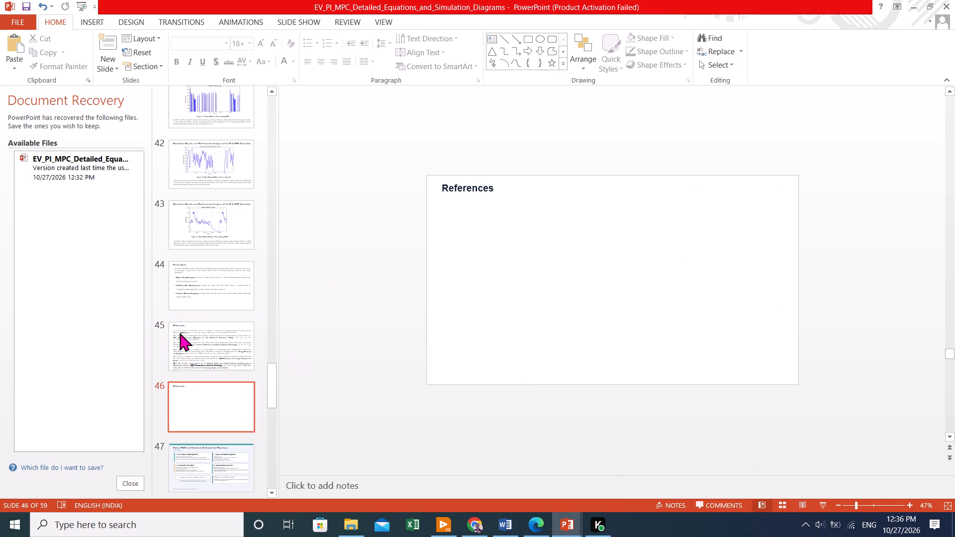
click(180, 333)
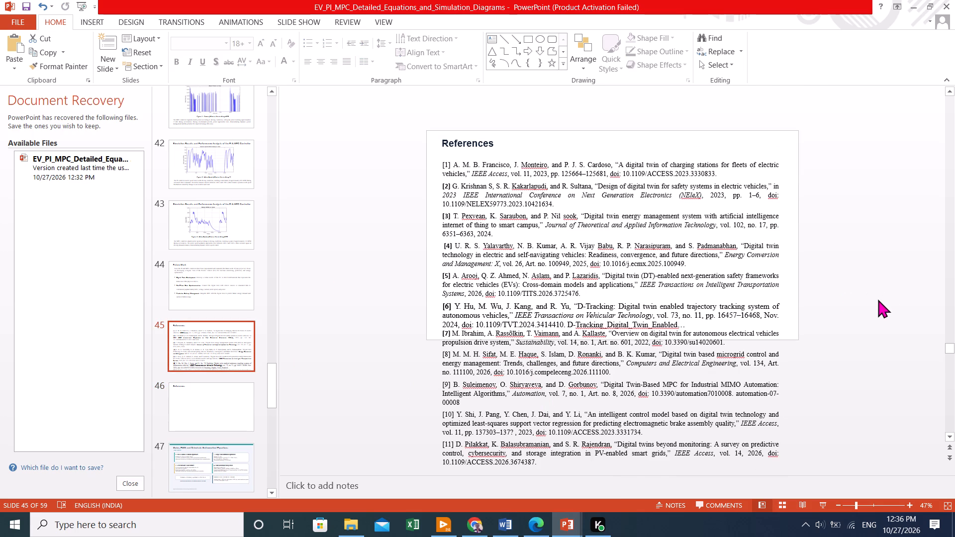
click(848, 505)
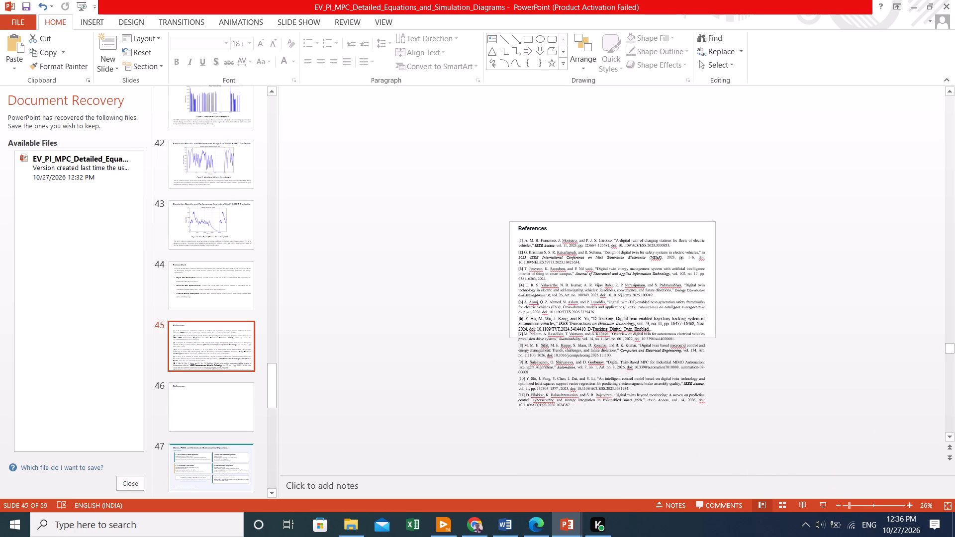
click(864, 506)
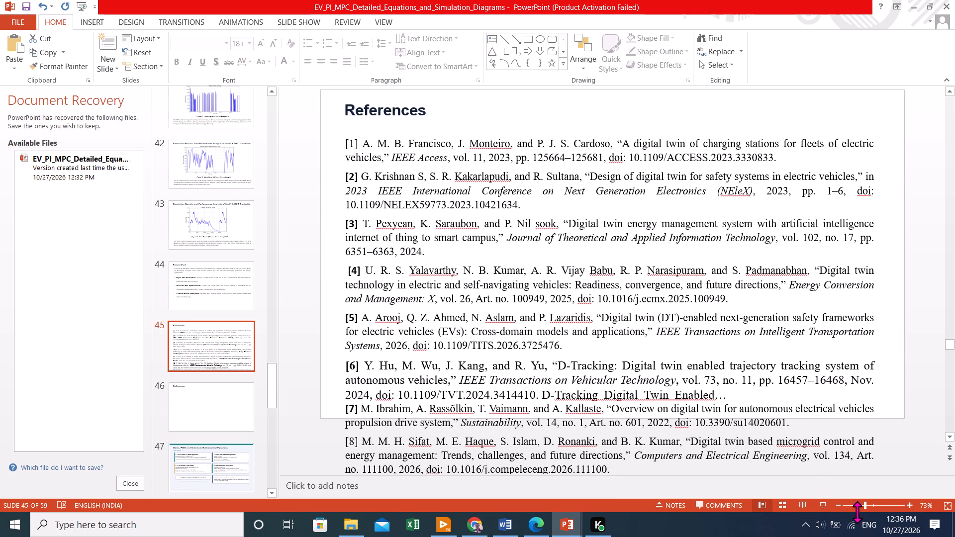
triple_click(836, 504)
double_click(836, 504)
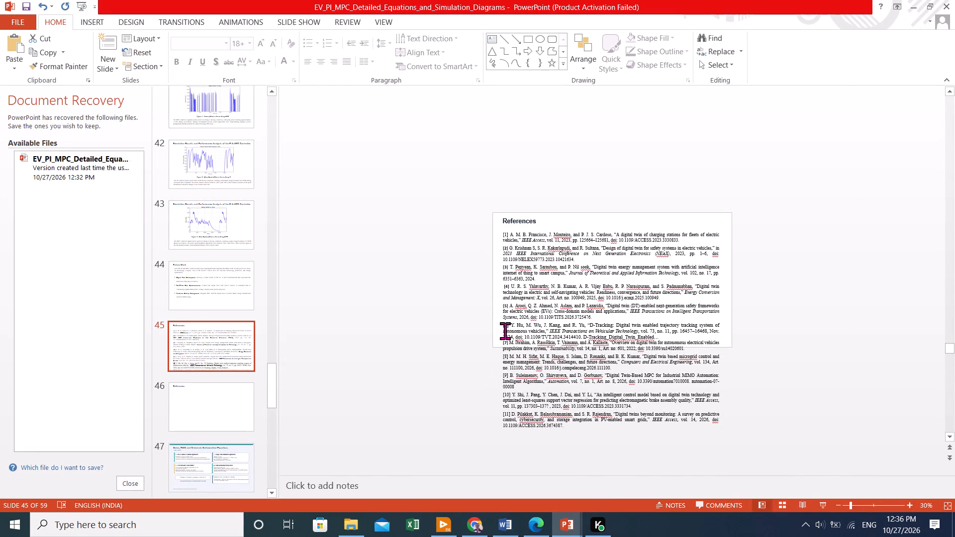
drag(503, 343, 517, 357)
drag(517, 357, 579, 429)
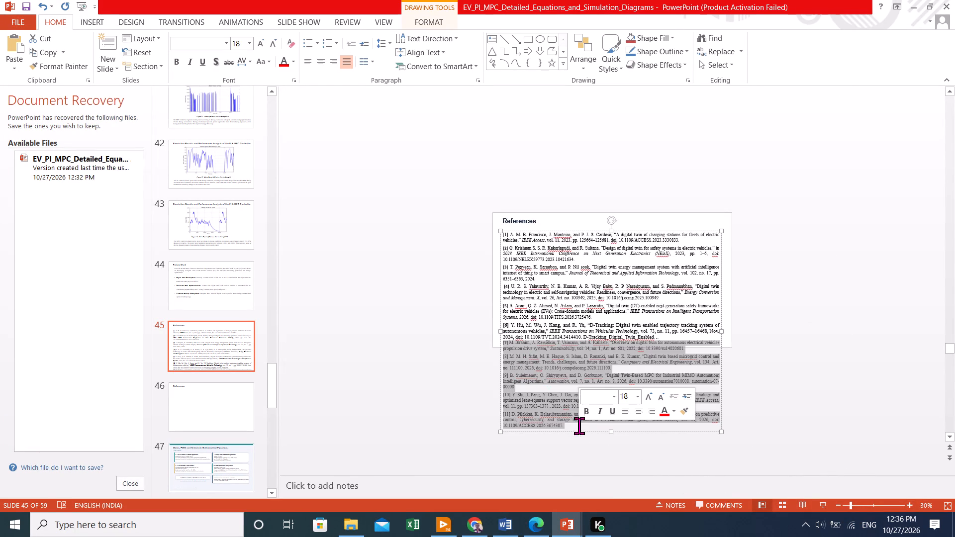
key(ctrl+c)
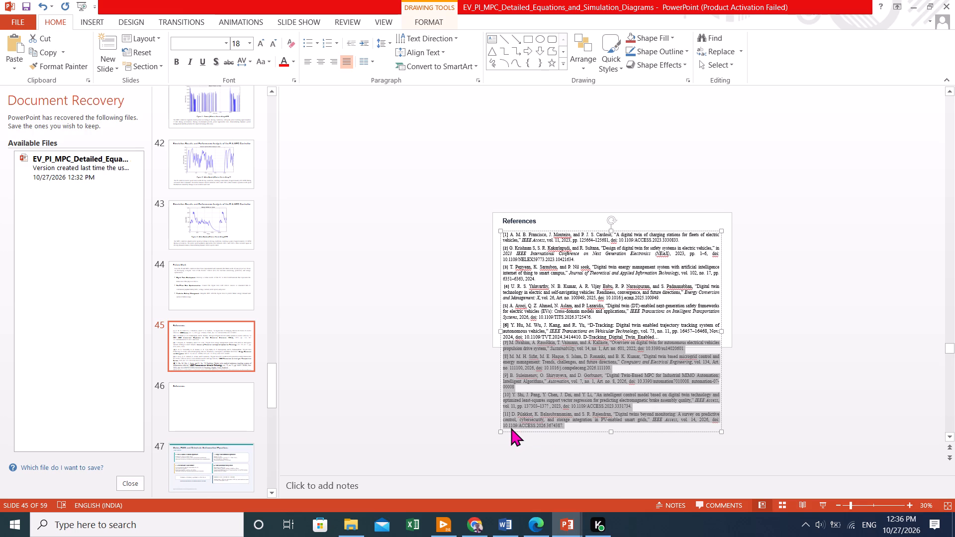
key(ctrl+x)
click(226, 398)
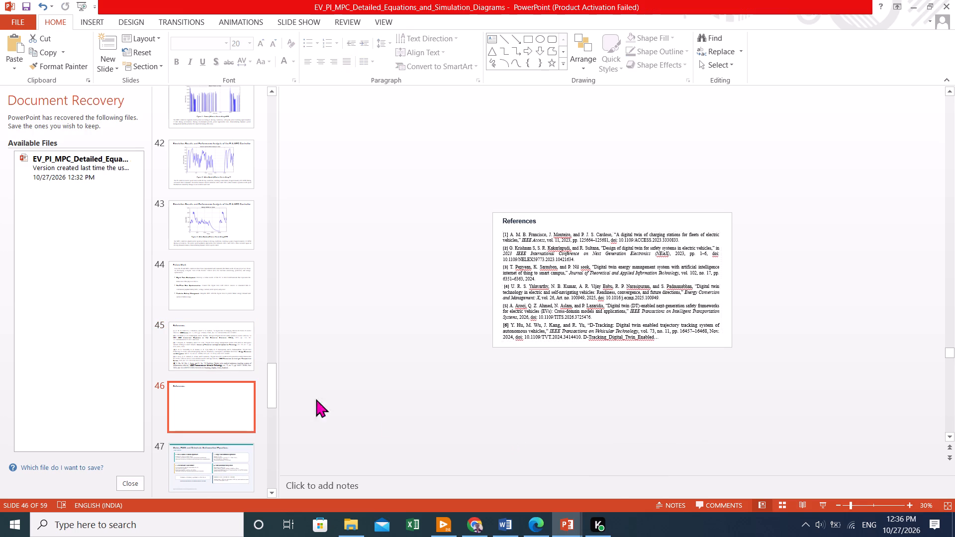
click(565, 291)
key(ctrl+v)
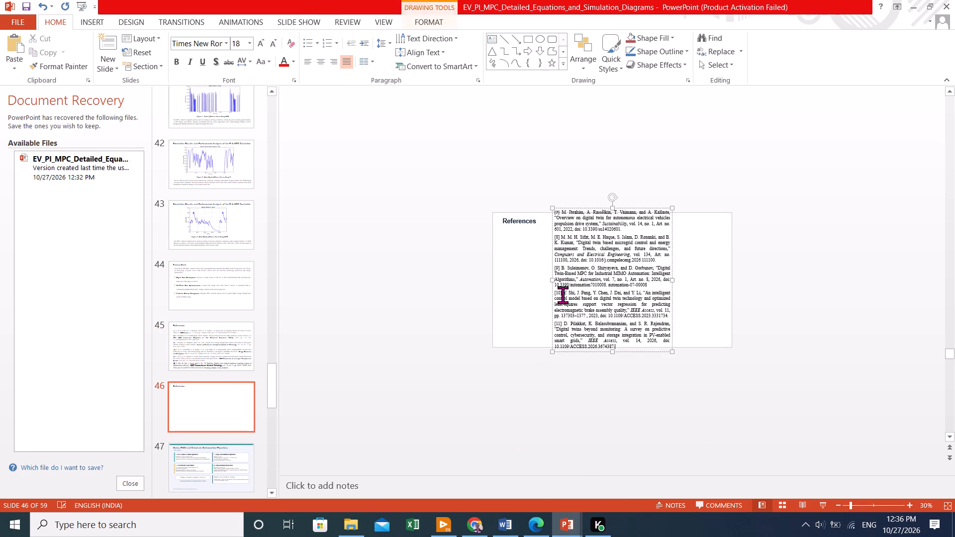
Widen the pasted references text box on slide 46 by extending its left edge to line up with the References heading.
click(224, 351)
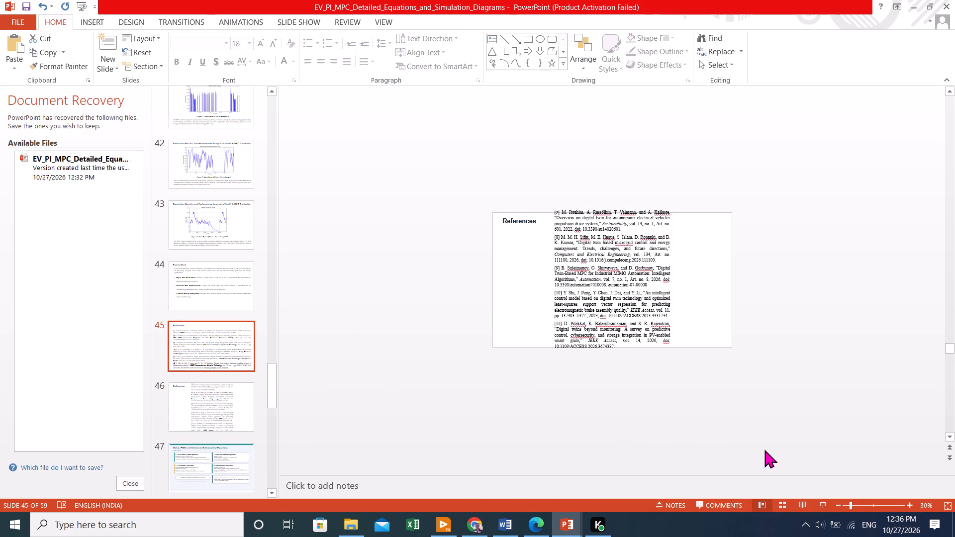
click(868, 507)
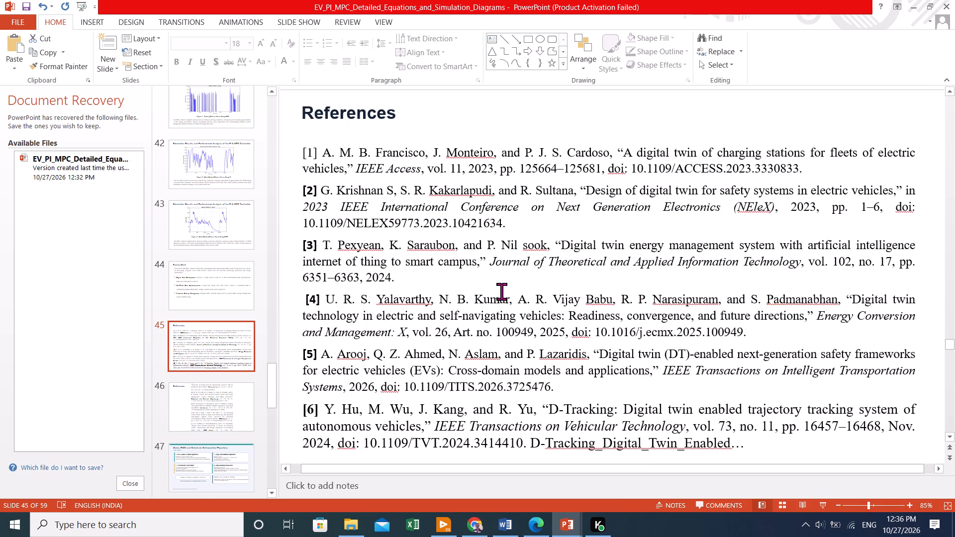
scroll(486, 271, down, 1)
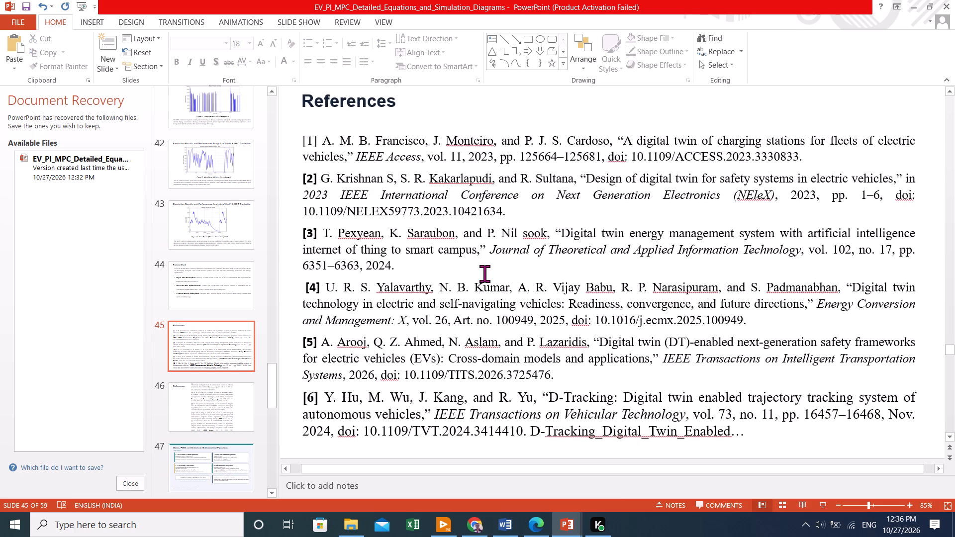
click(197, 418)
click(525, 289)
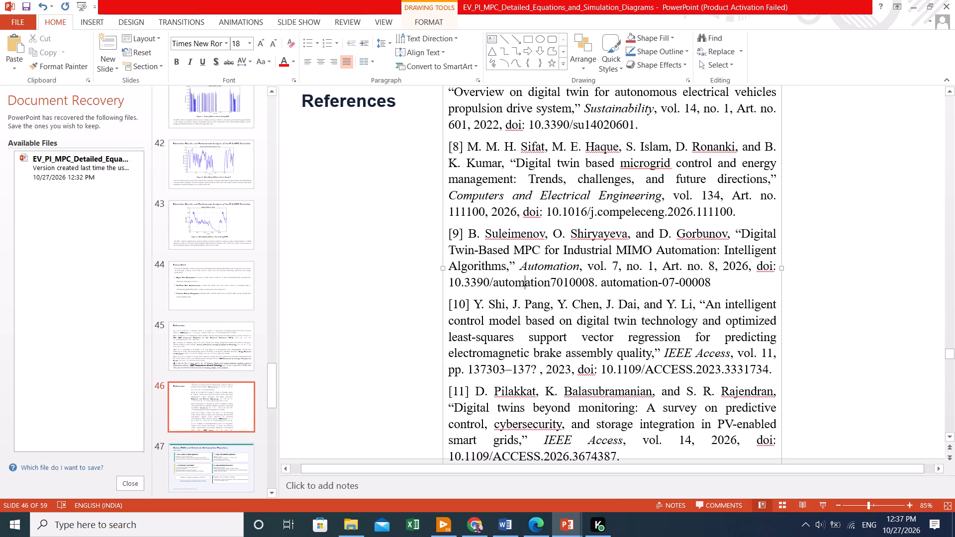
drag(442, 268, 315, 268)
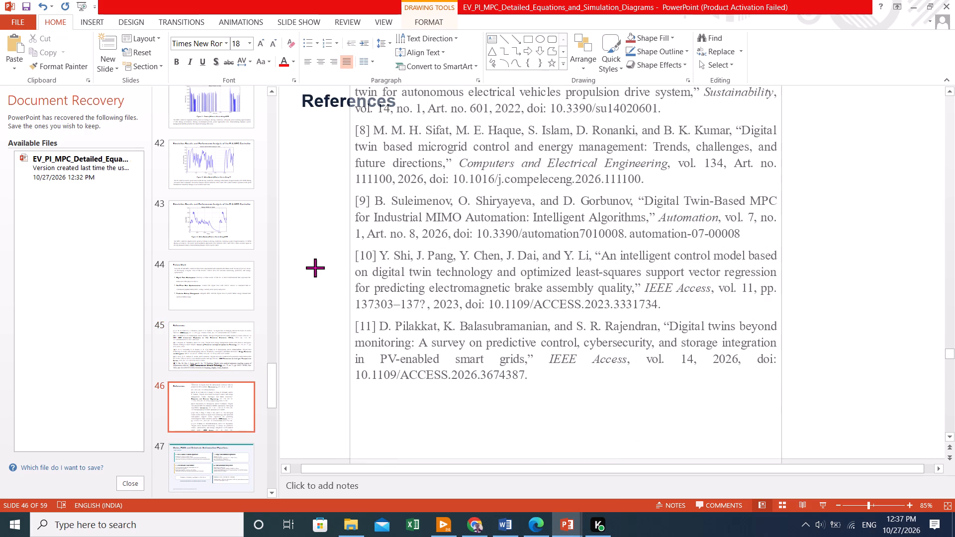
drag(315, 268, 304, 269)
scroll(557, 289, up, 1)
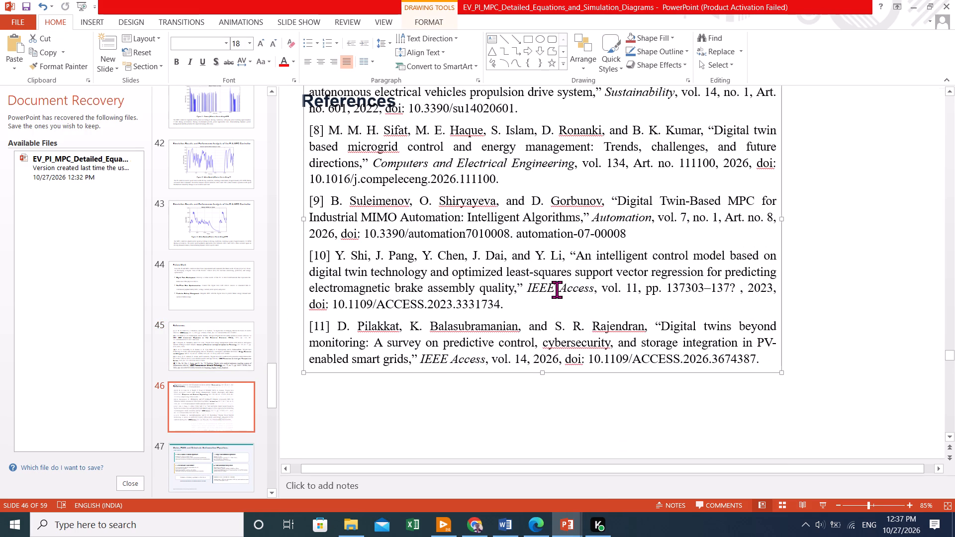
scroll(557, 289, up, 5)
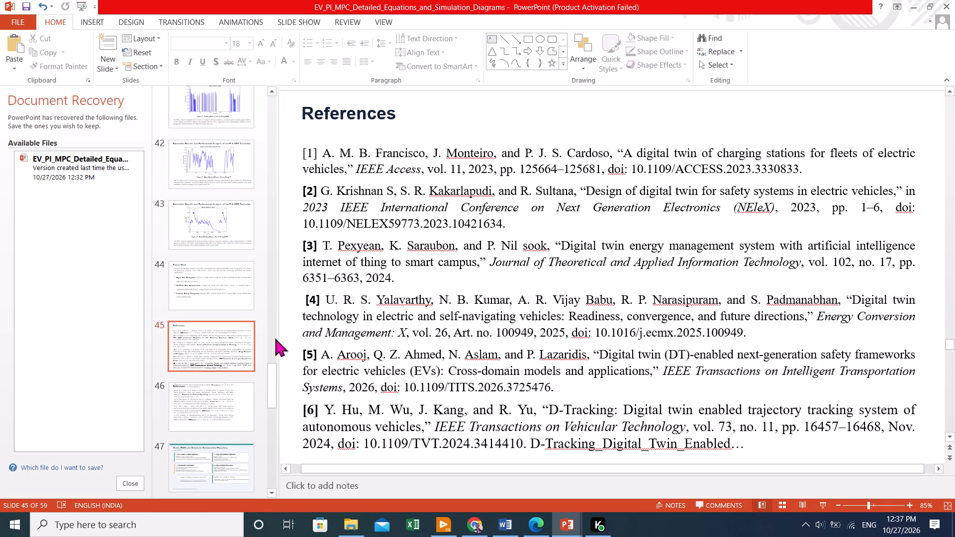
Move the slide 46 references text box just below the heading and extend its right edge to just inside the slide's right border.
click(194, 388)
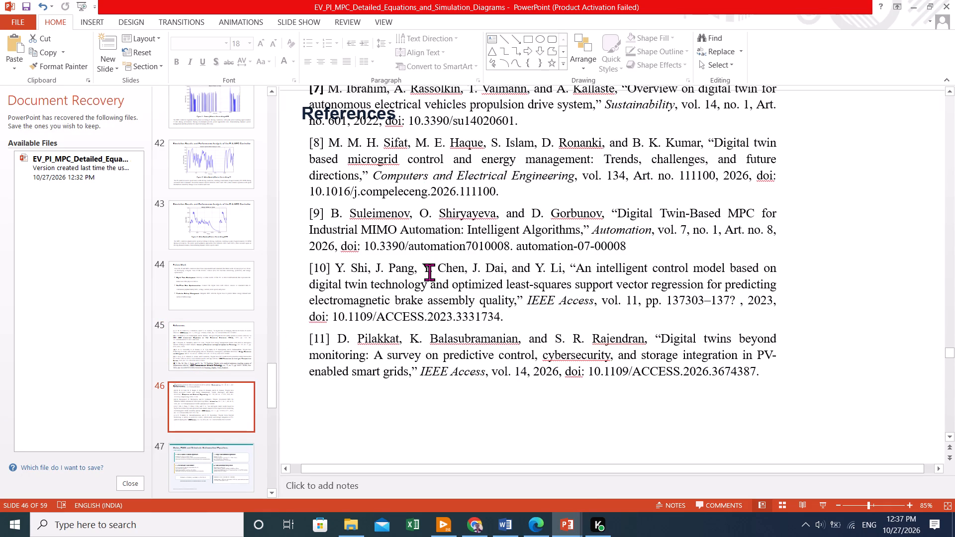
click(852, 504)
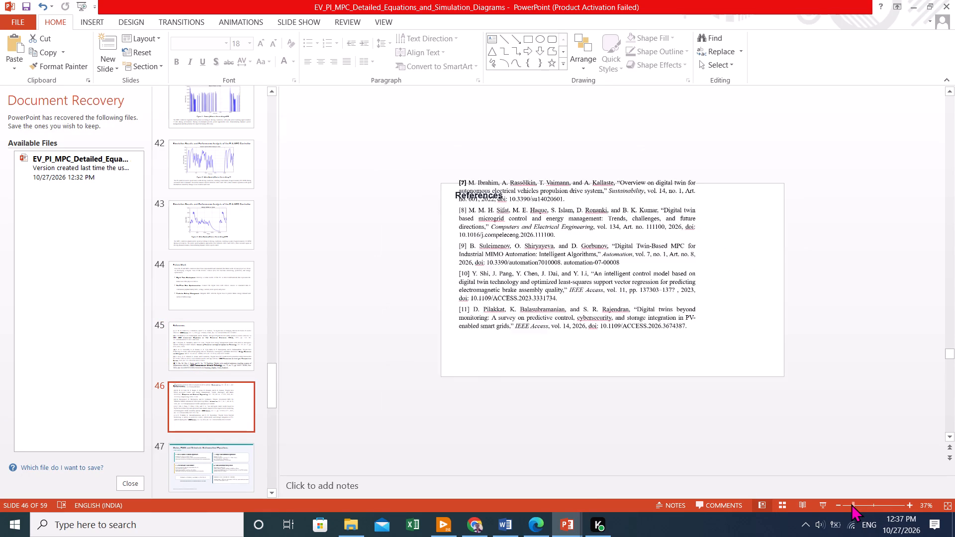
click(583, 222)
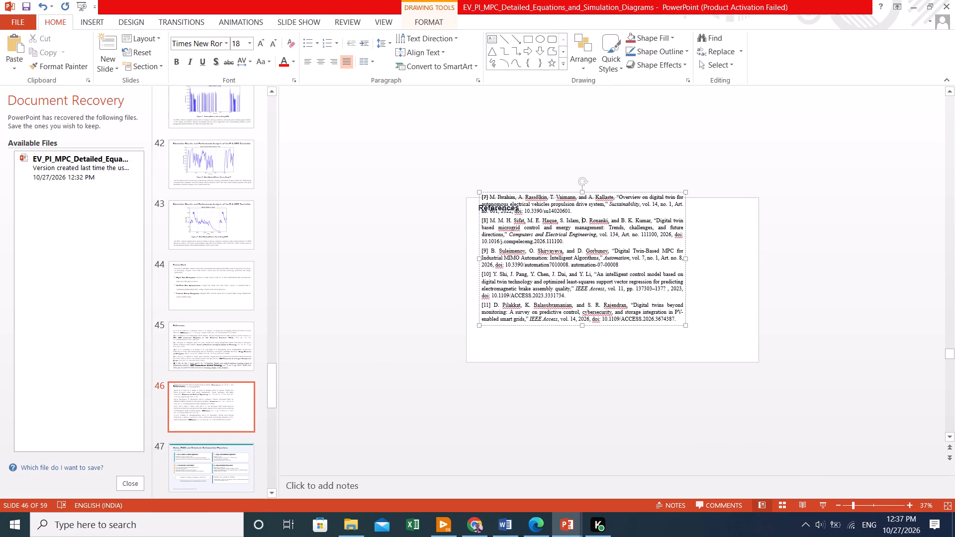
drag(587, 190, 585, 215)
drag(684, 283, 725, 284)
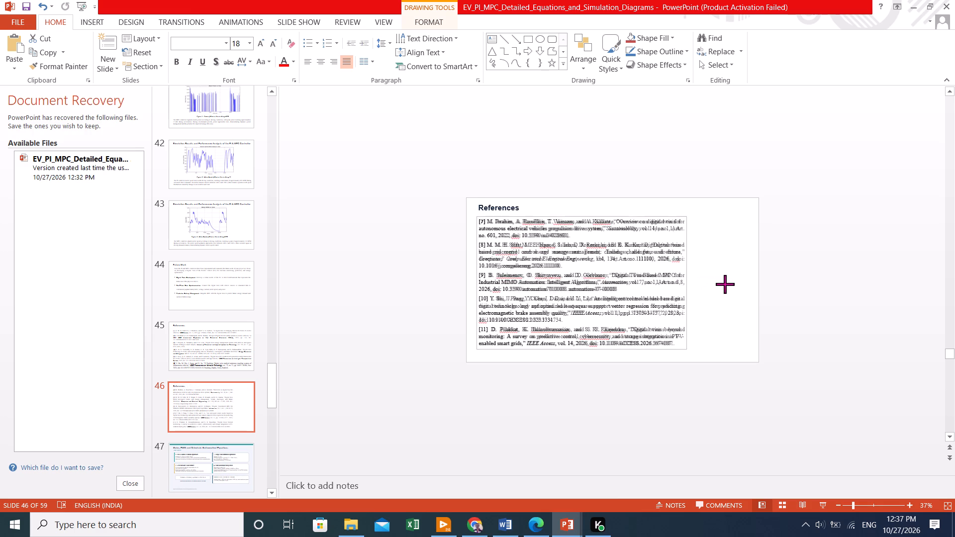
drag(725, 284, 747, 287)
click(823, 322)
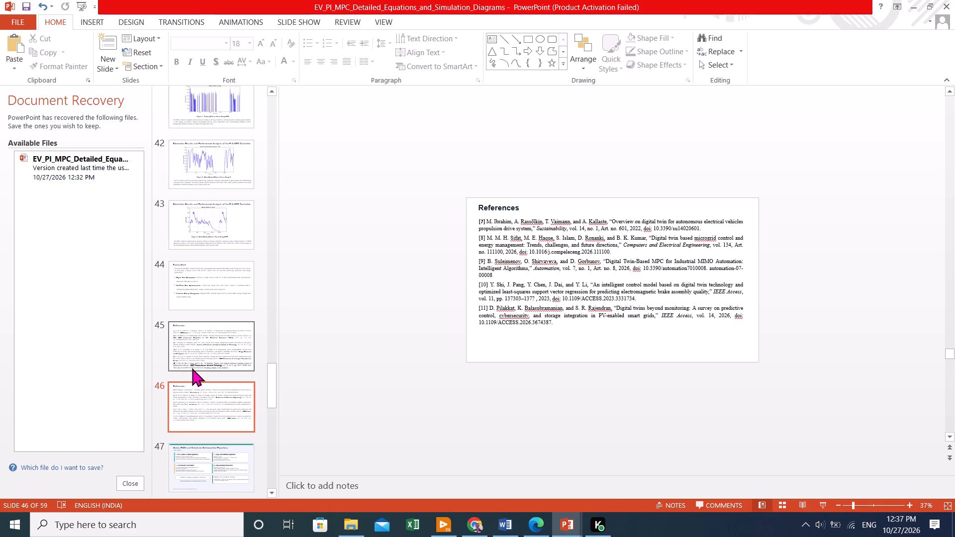
Apply single line spacing to all of references [7] to [11] in the slide 46 text box.
click(633, 299)
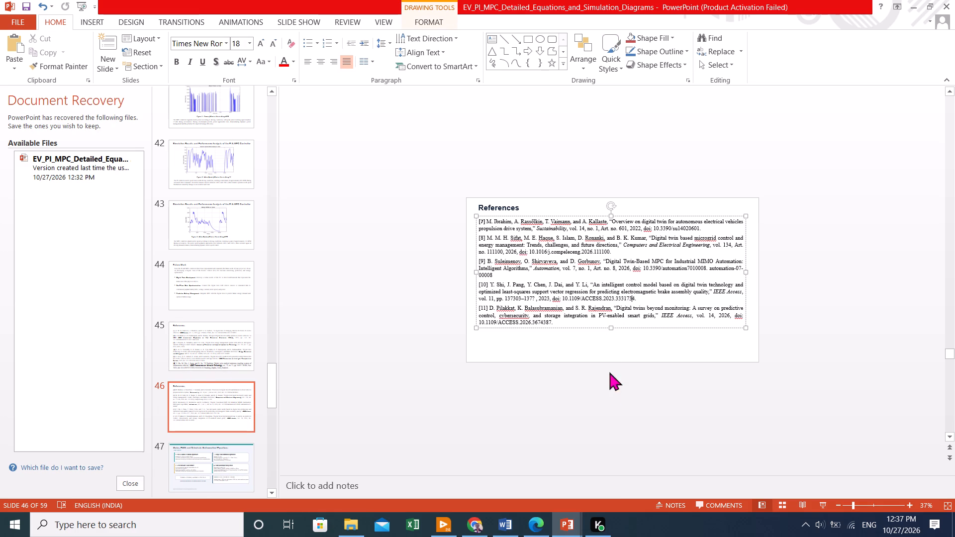
click(876, 504)
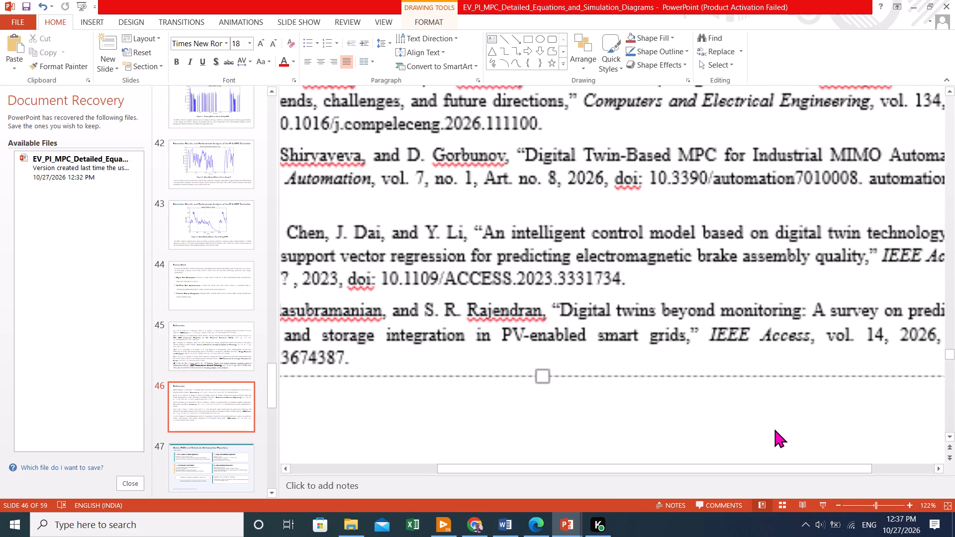
triple_click(837, 507)
double_click(837, 507)
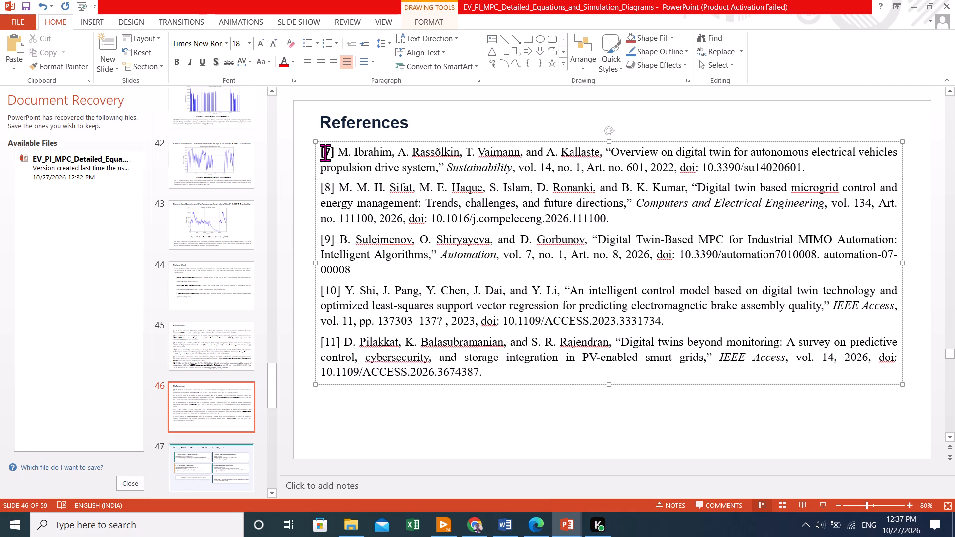
drag(323, 153, 500, 370)
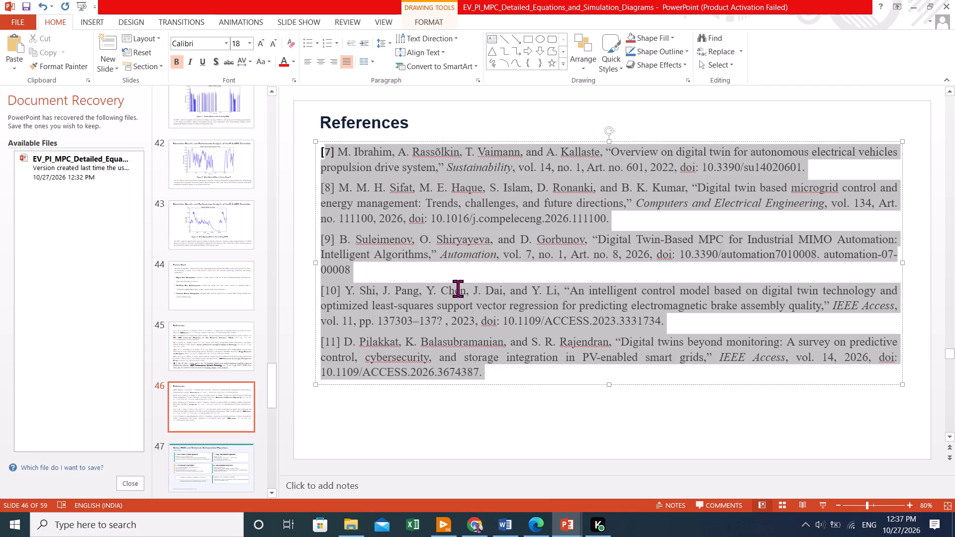
drag(321, 150, 504, 368)
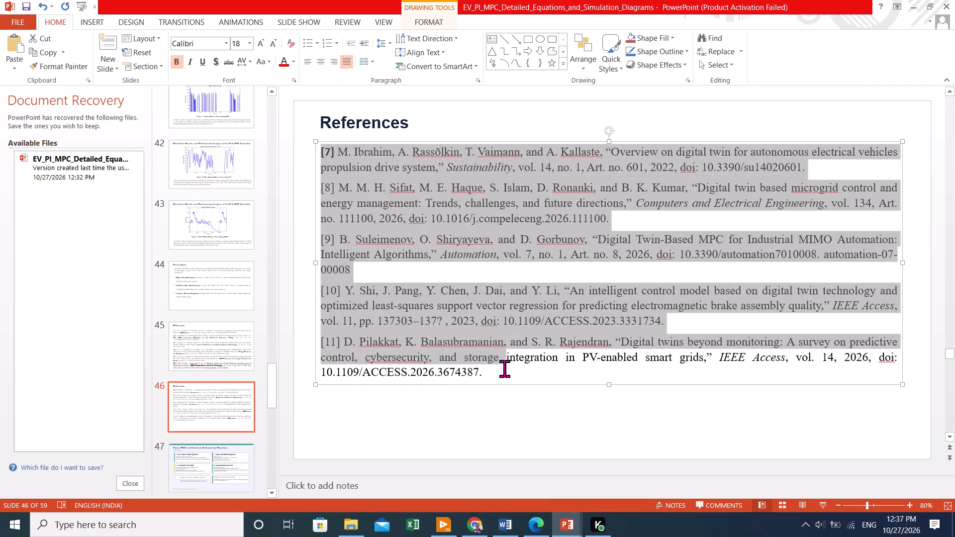
drag(504, 368, 505, 372)
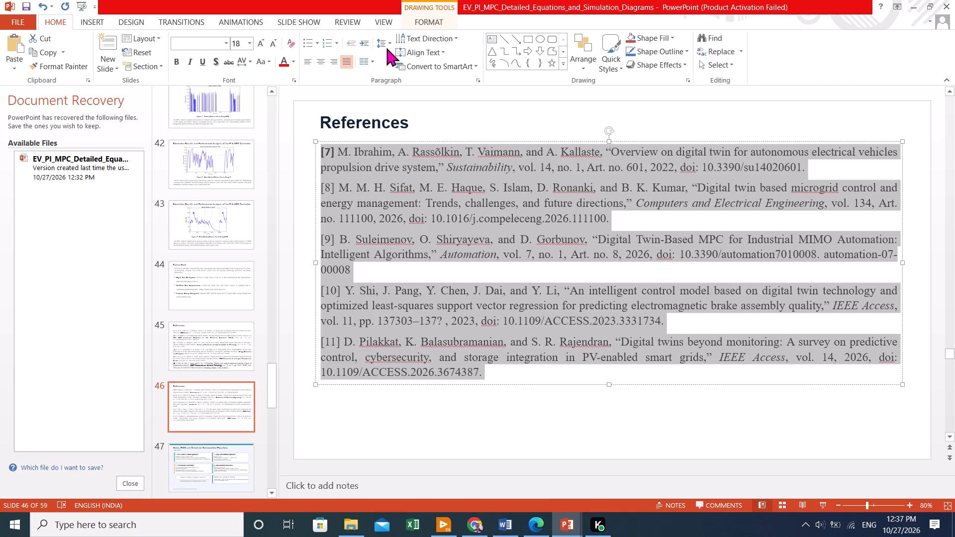
click(387, 48)
click(398, 72)
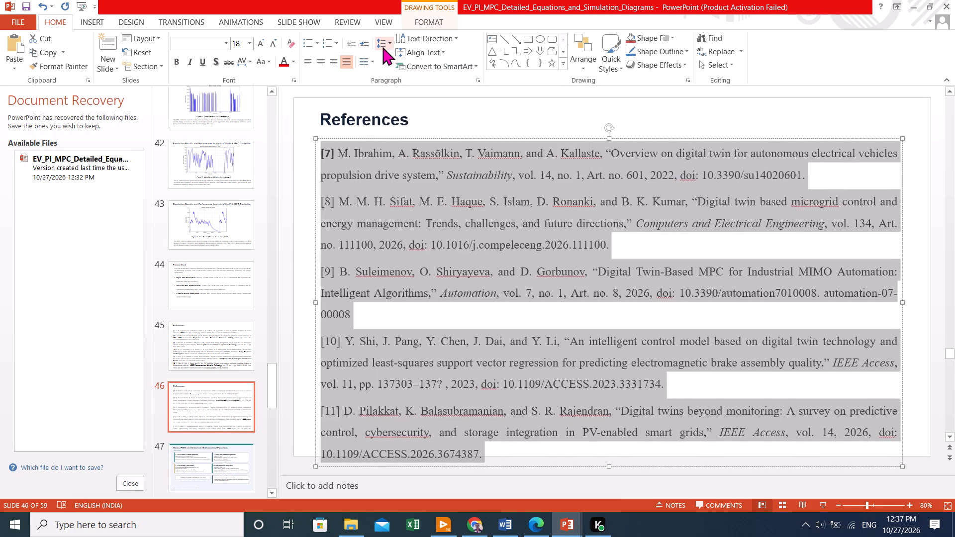
click(391, 43)
click(402, 61)
click(457, 264)
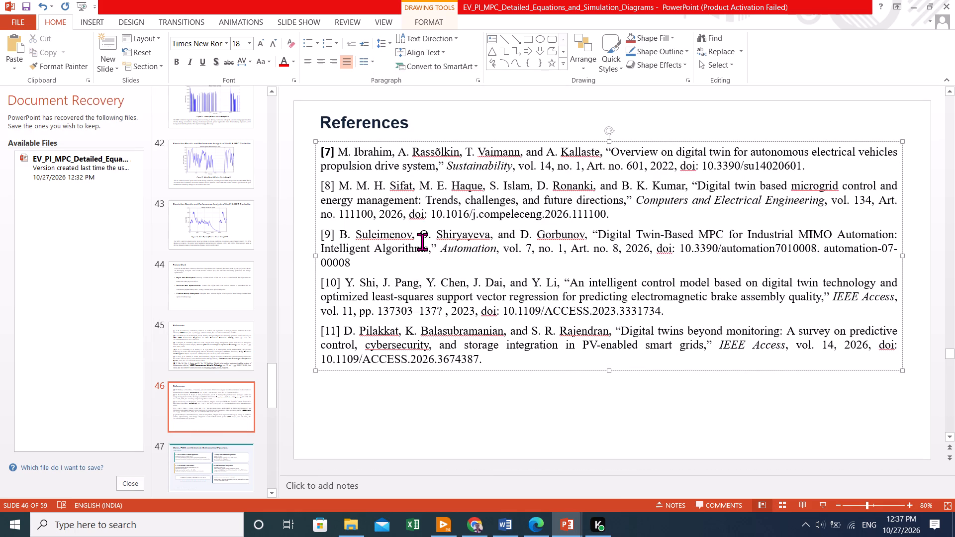
Delete the bold [7] number label at the start of the first reference on slide 46.
drag(333, 152, 322, 153)
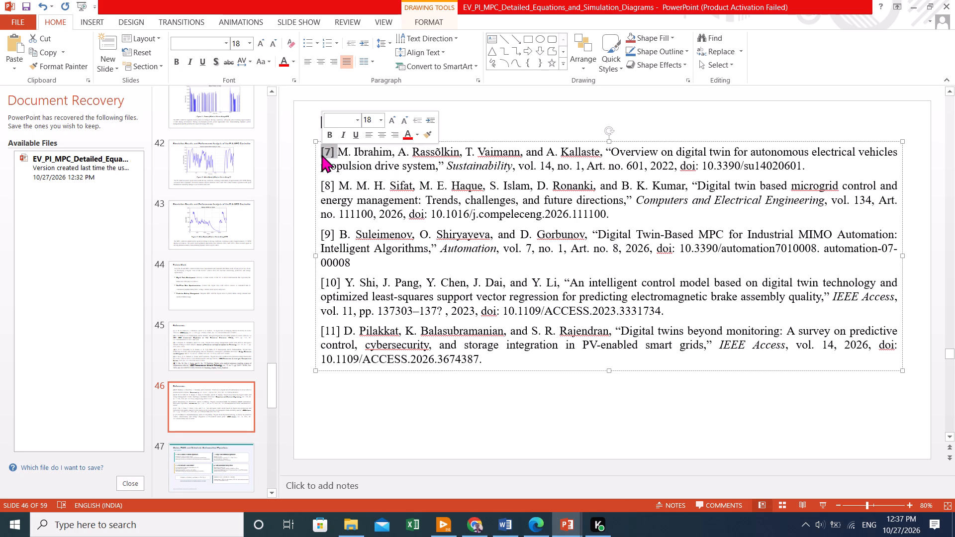
click(411, 224)
key(ctrl+b)
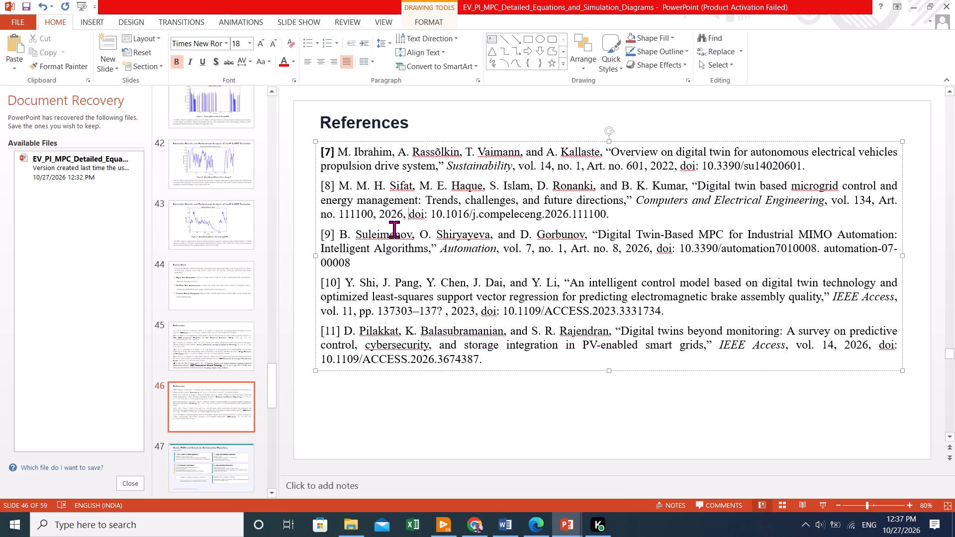
drag(336, 153, 321, 153)
key(BackSpace)
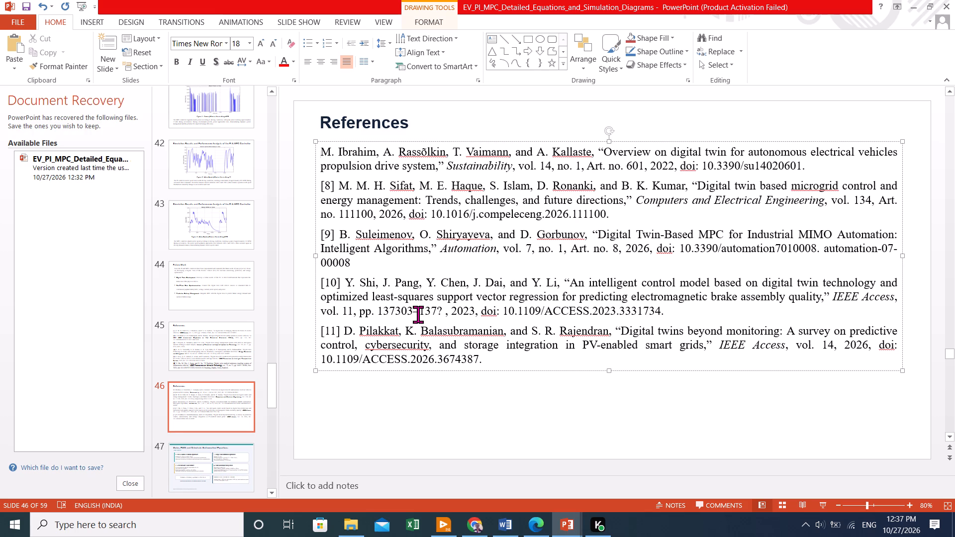
Insert the label "[7] " before the first reference on slide 46 and save the presentation.
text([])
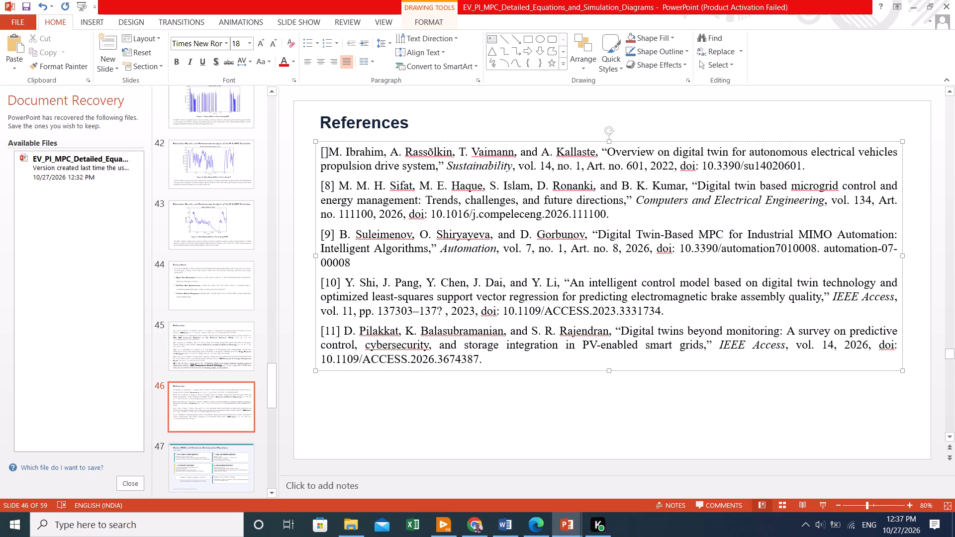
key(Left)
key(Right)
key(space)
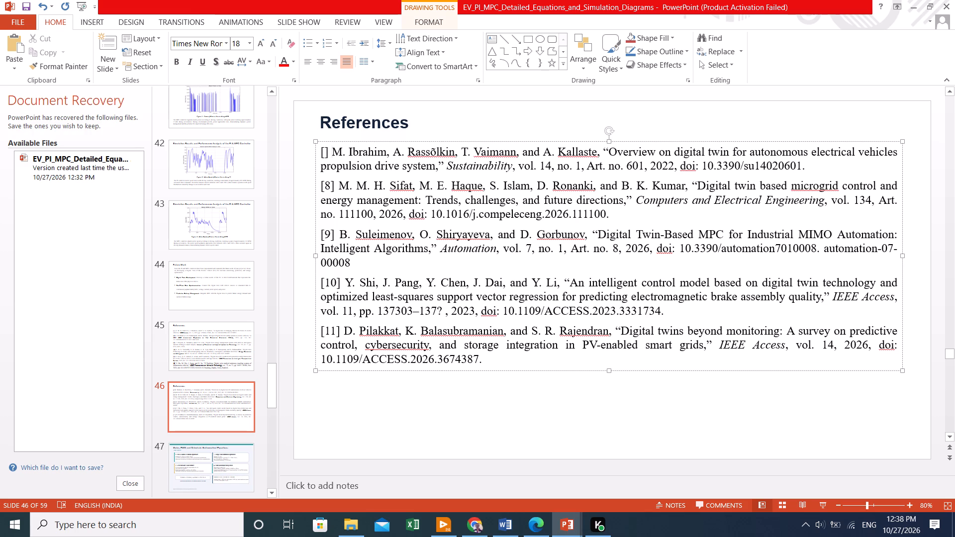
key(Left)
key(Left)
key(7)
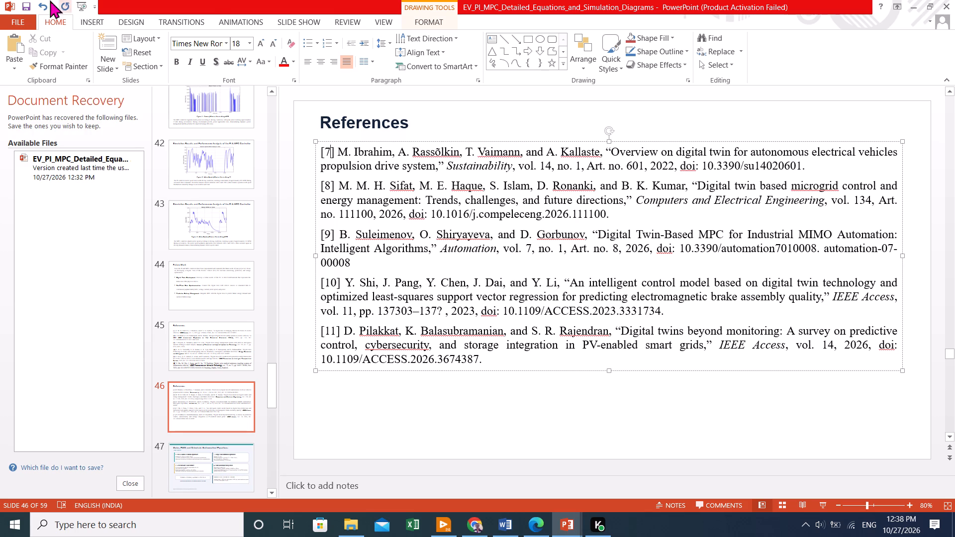
click(29, 2)
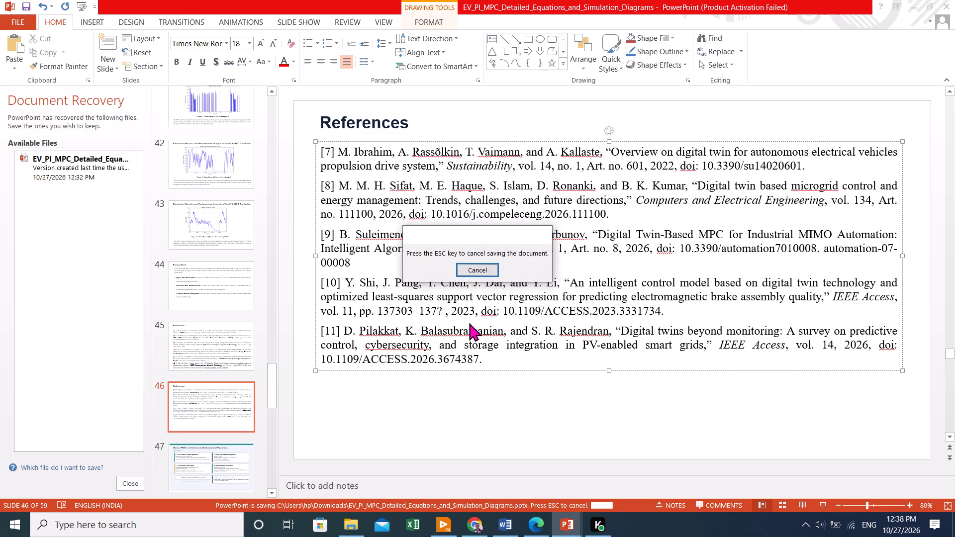
Copy the formatting of slide 45's [1] label onto references [2] through the opening of [6] with Format Painter, and save the presentation.
click(222, 361)
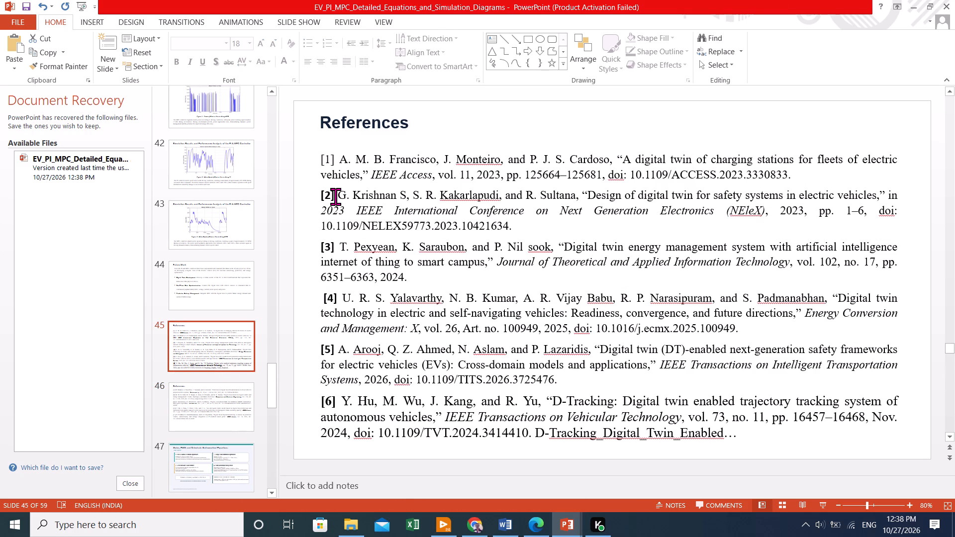
drag(336, 161, 319, 159)
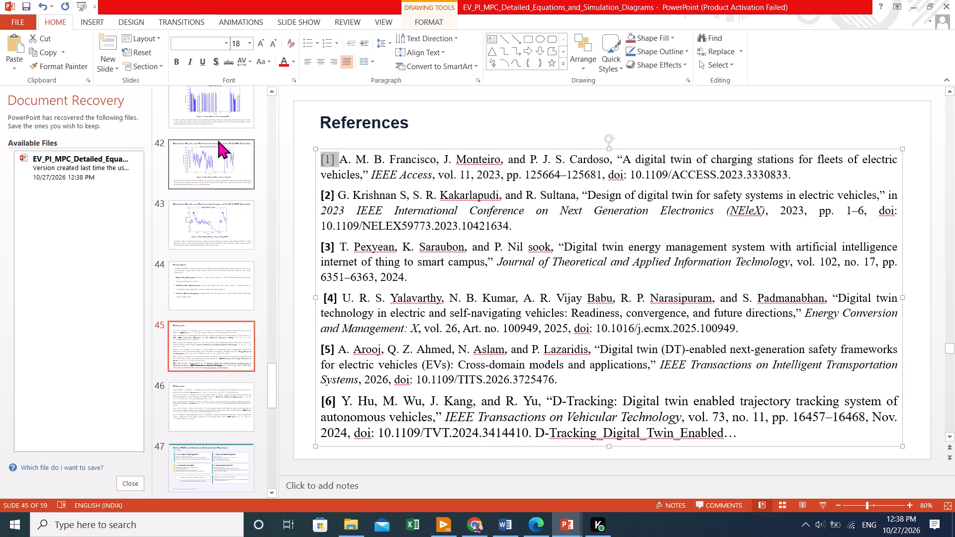
click(60, 71)
drag(320, 196, 355, 269)
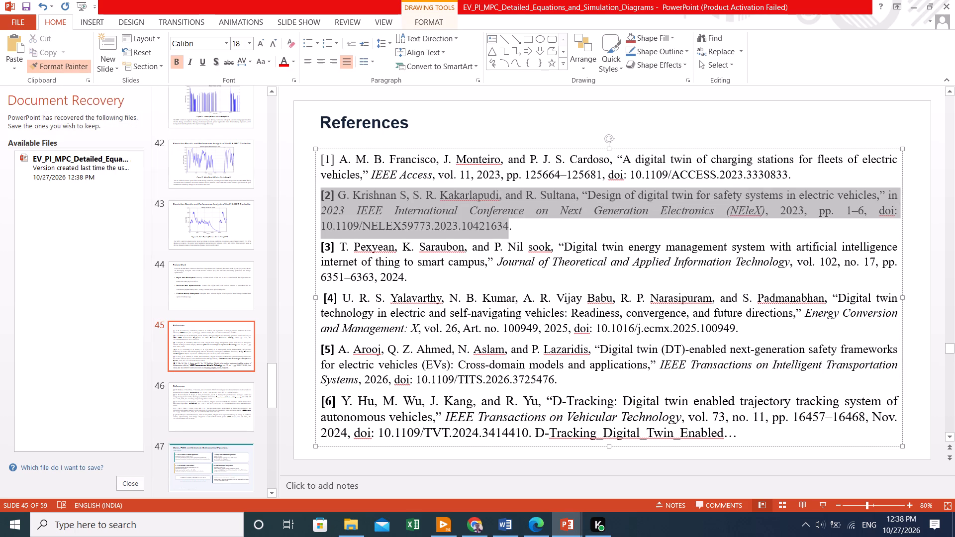
drag(355, 269, 396, 411)
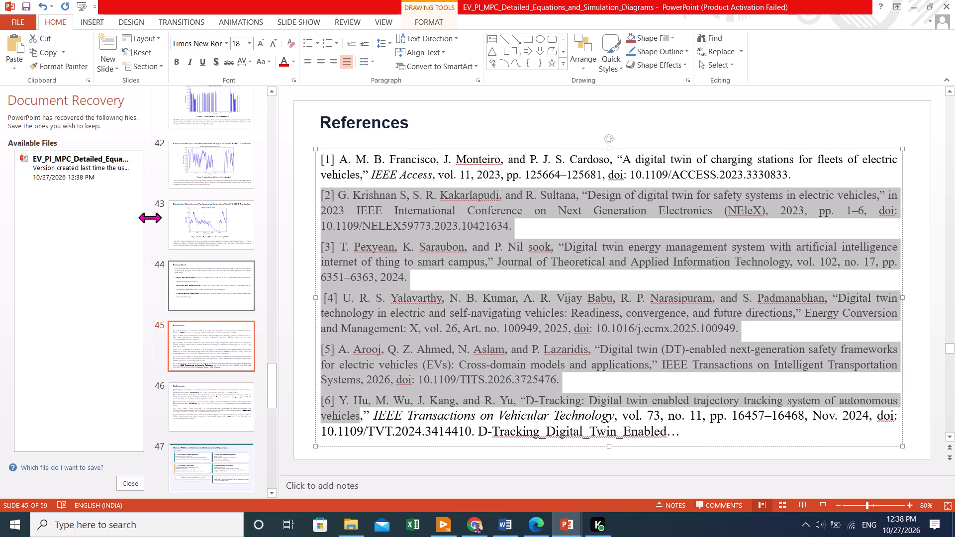
click(24, 9)
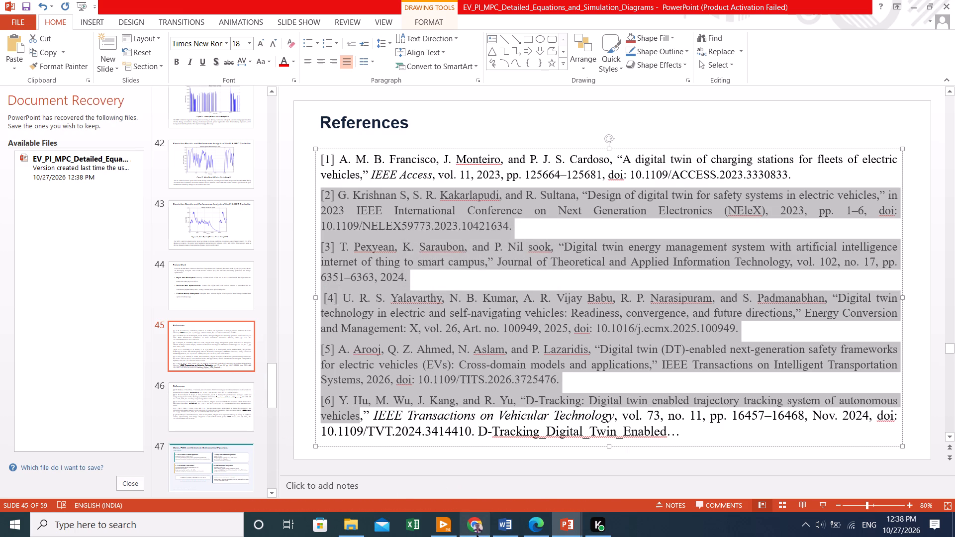
Switch to the LA1 report in Word, delete the trailing "D-Tracking_Digital_Twin_Enabled…" text from reference [6], and save the report.
click(512, 533)
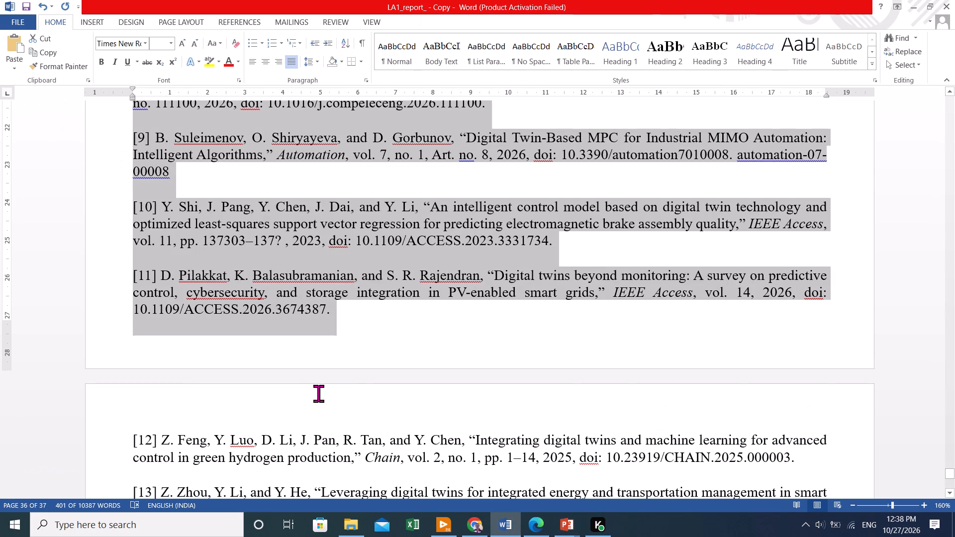
scroll(318, 393, up, 2)
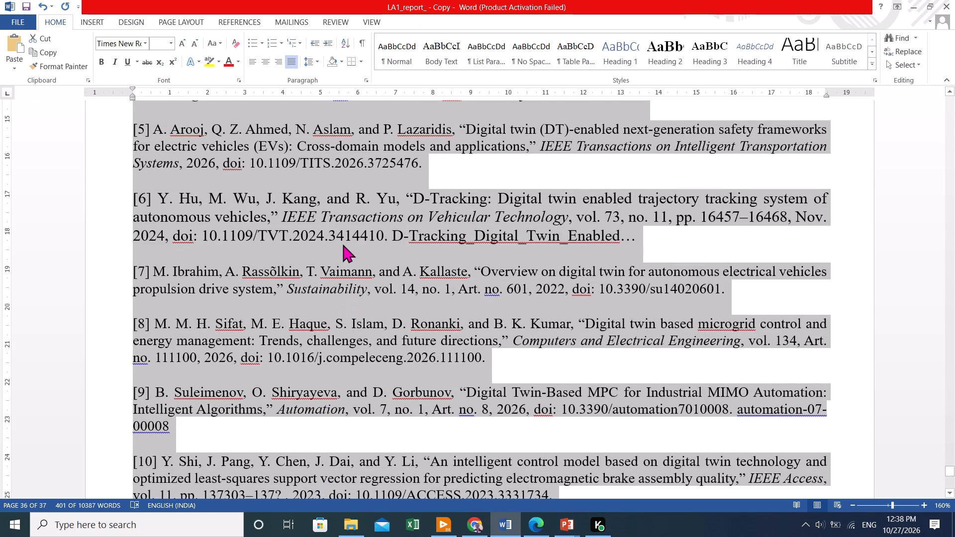
click(343, 244)
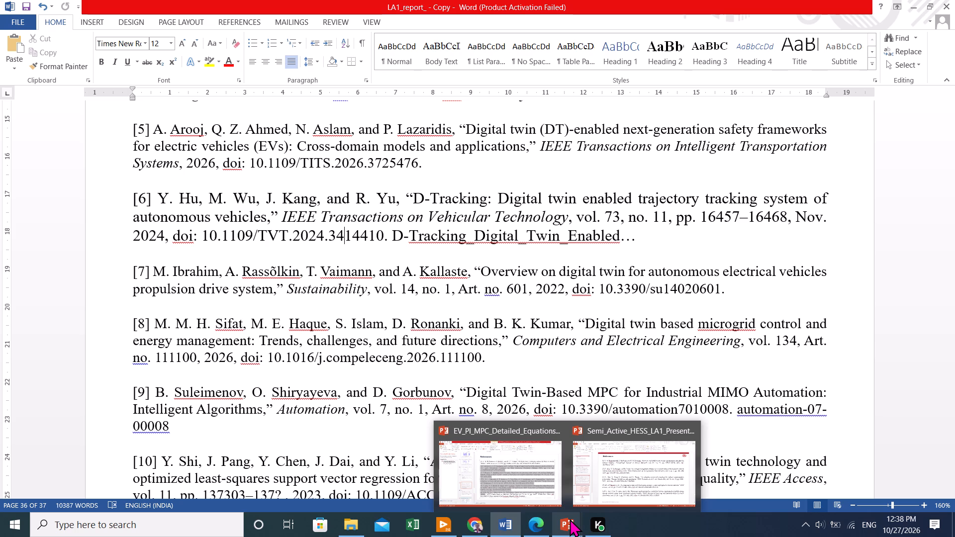
click(479, 262)
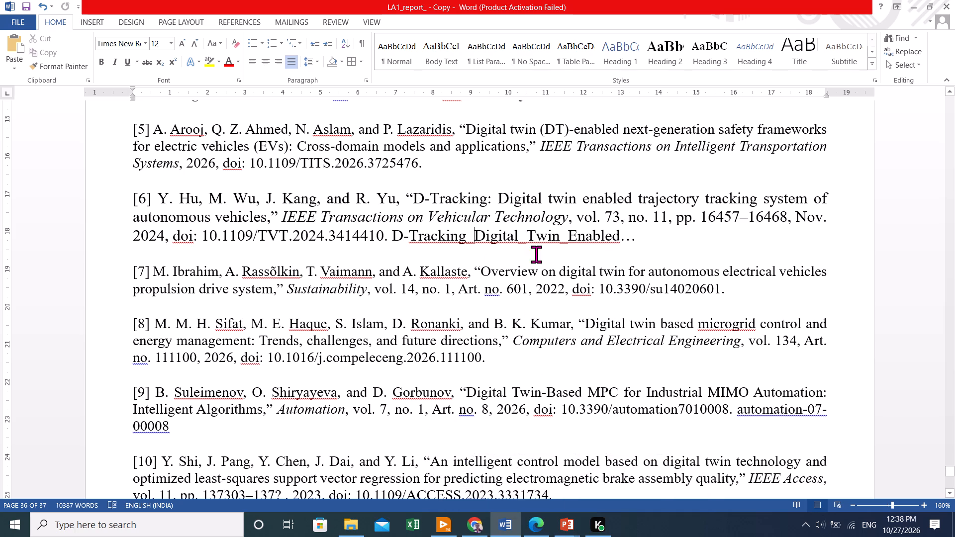
drag(635, 241, 427, 243)
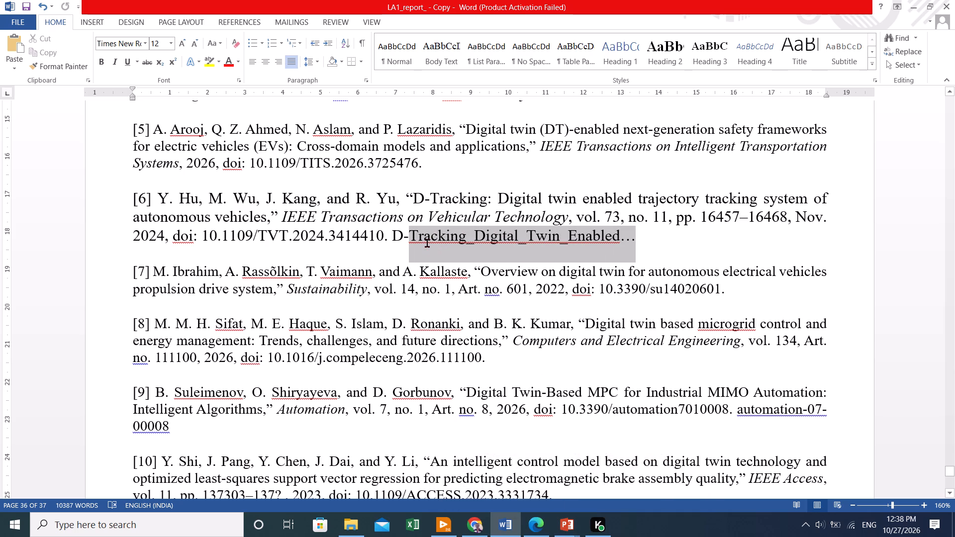
drag(427, 243, 395, 254)
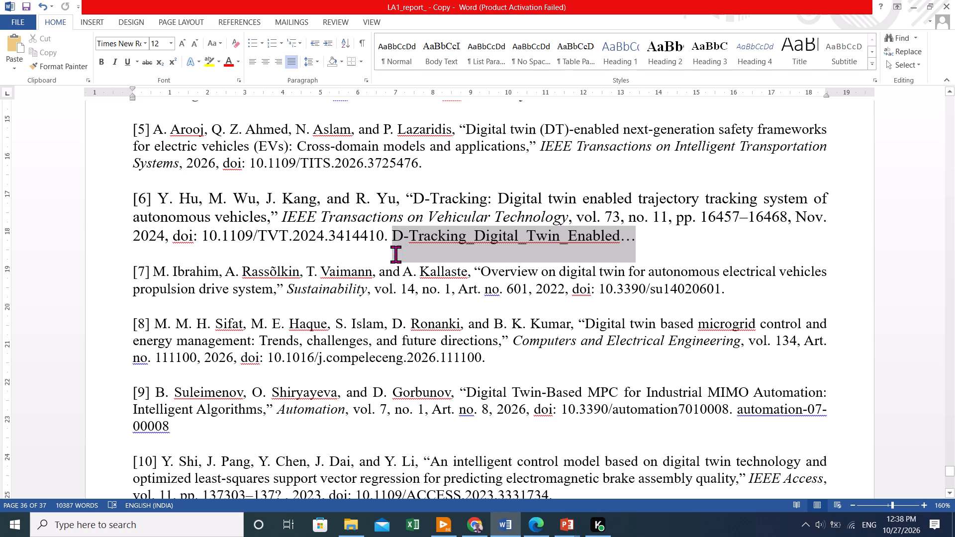
drag(395, 254, 393, 257)
key(Delete)
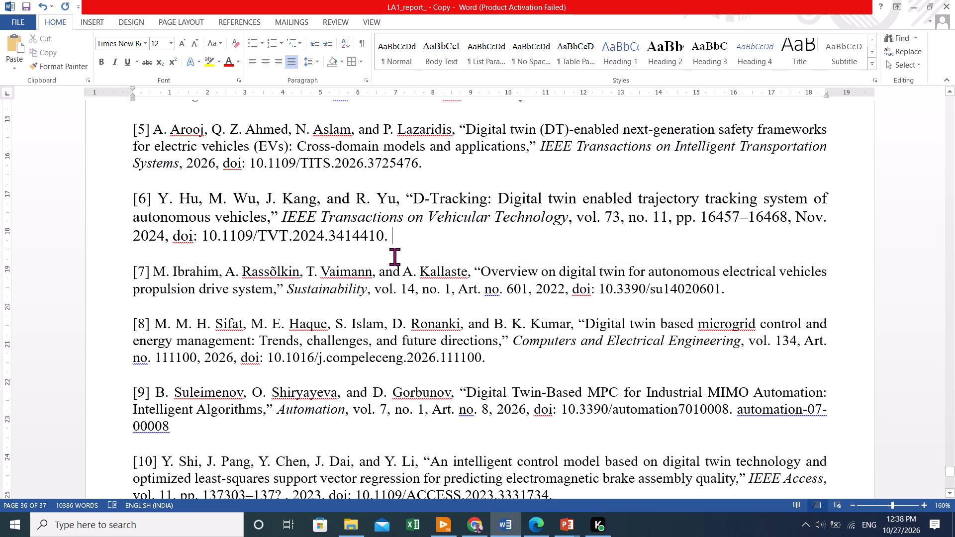
click(26, 1)
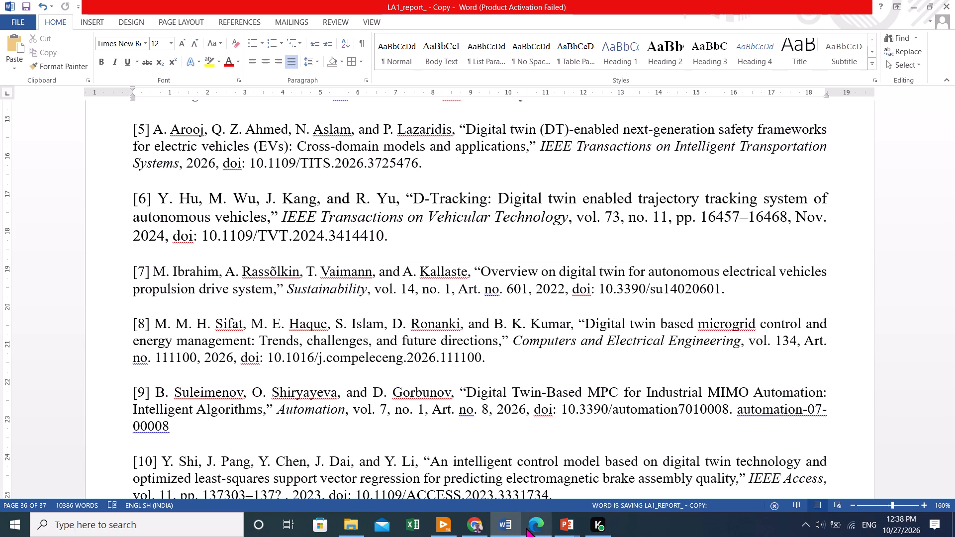
Switch to the Semi-Active HESS presentation in PowerPoint and examine how its two References slides are laid out.
click(555, 519)
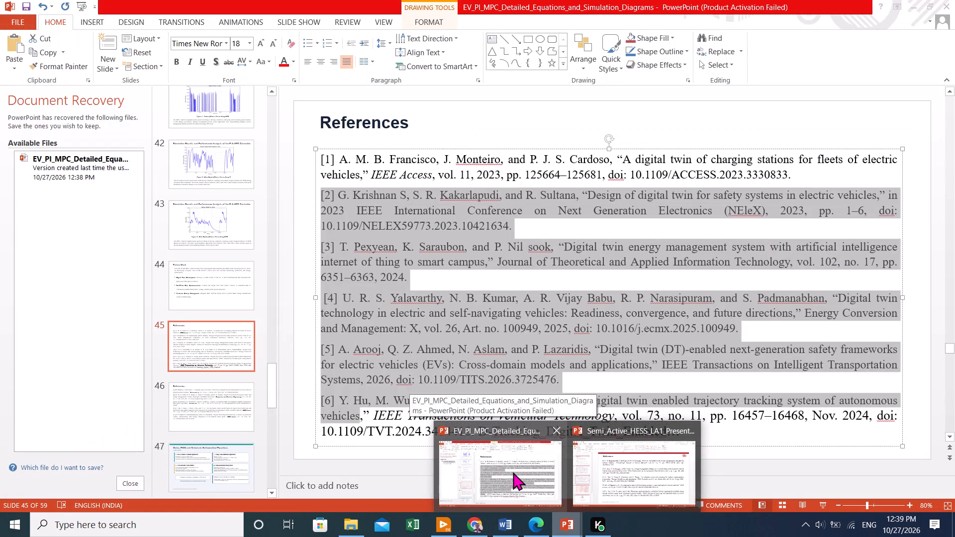
click(583, 465)
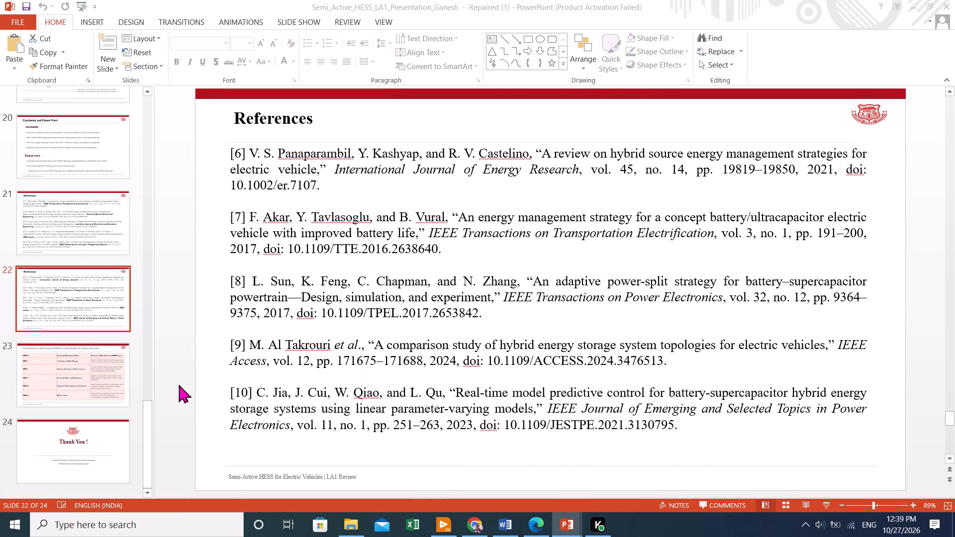
click(74, 242)
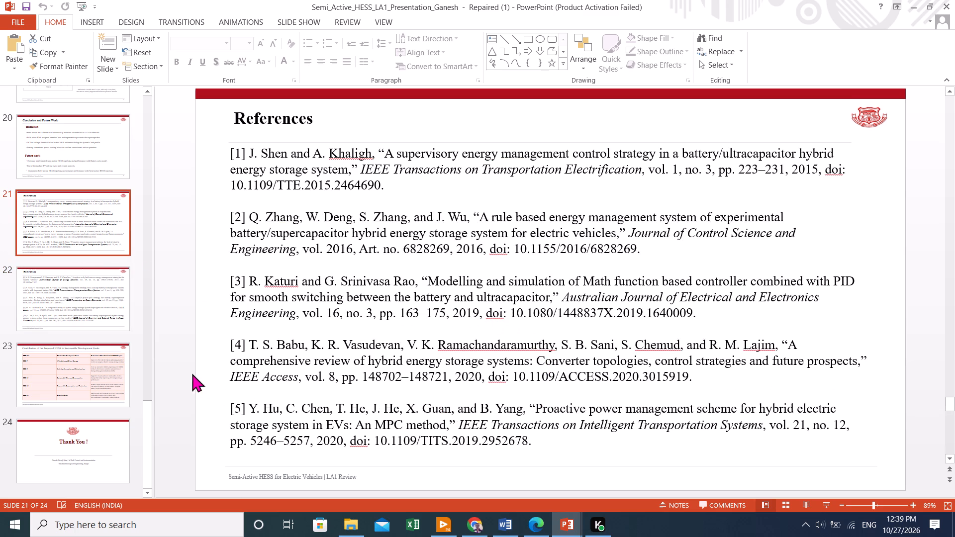
Return to the EV PI MPC presentation and delete the trailing "D-Tracking_Digital_Twin_Enabled…" text from reference [6] on slide 45.
click(567, 530)
click(480, 478)
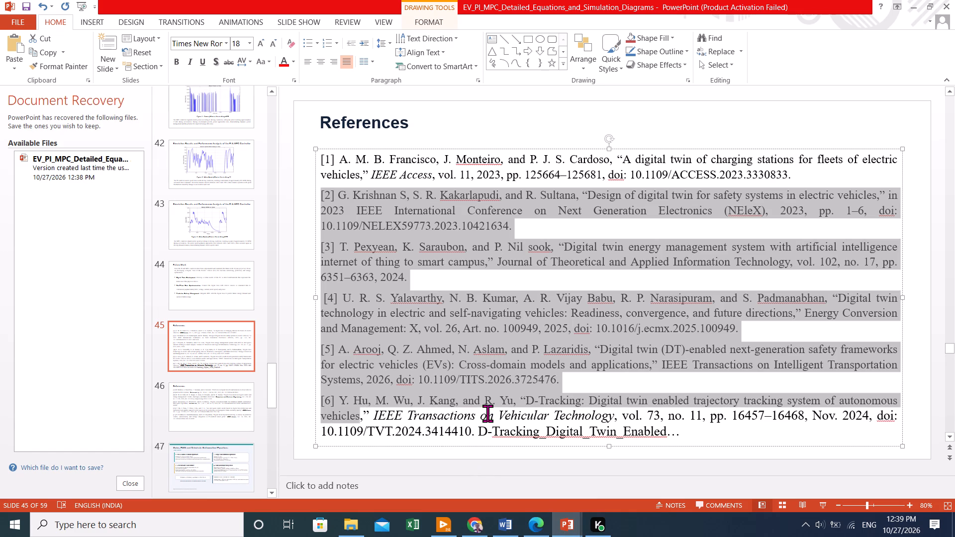
click(591, 384)
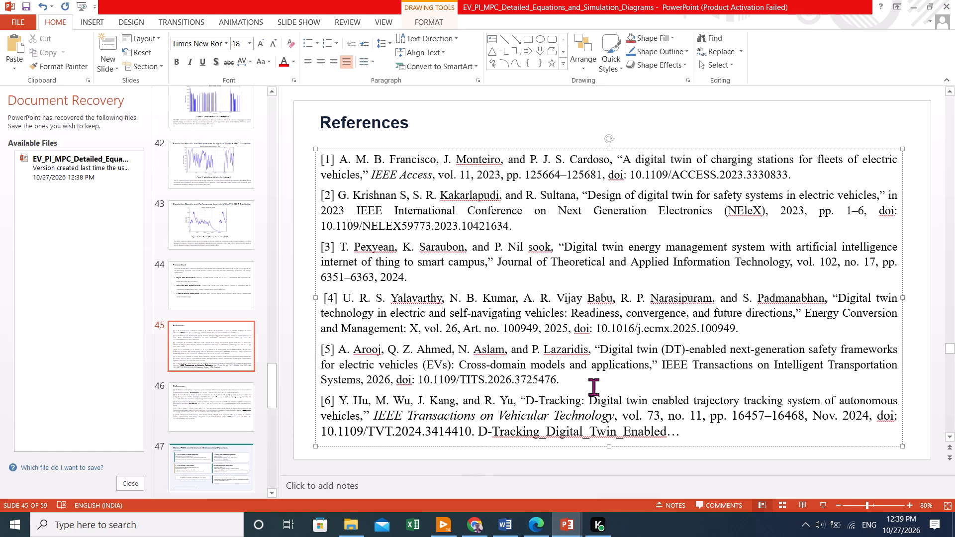
drag(681, 430, 531, 430)
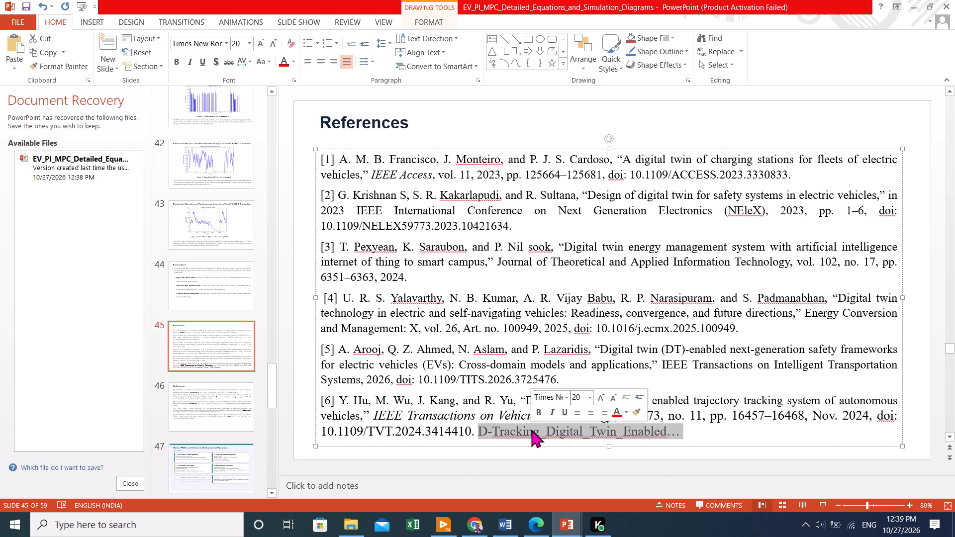
key(Delete)
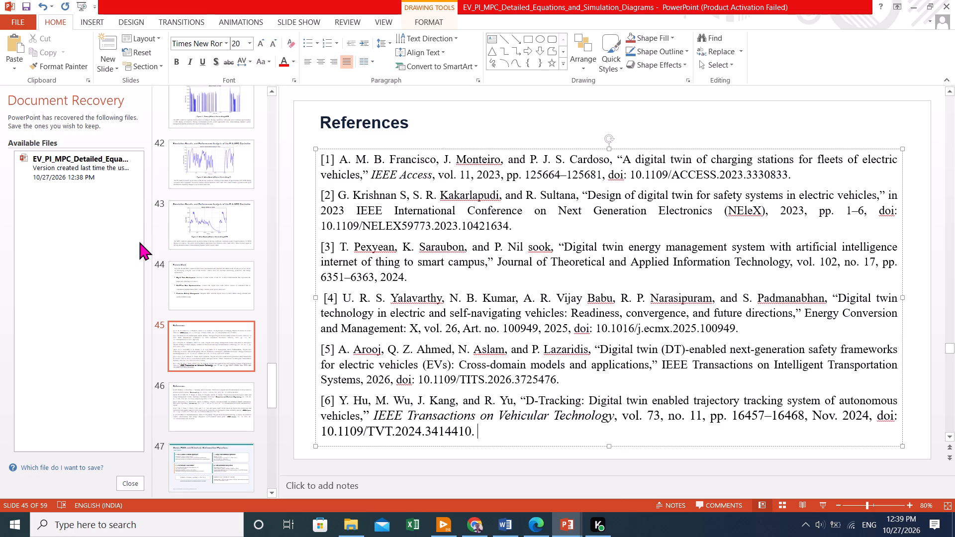
Set the font size of all references [1] to [6] on slide 45 to 18 and save the presentation.
drag(389, 431, 418, 435)
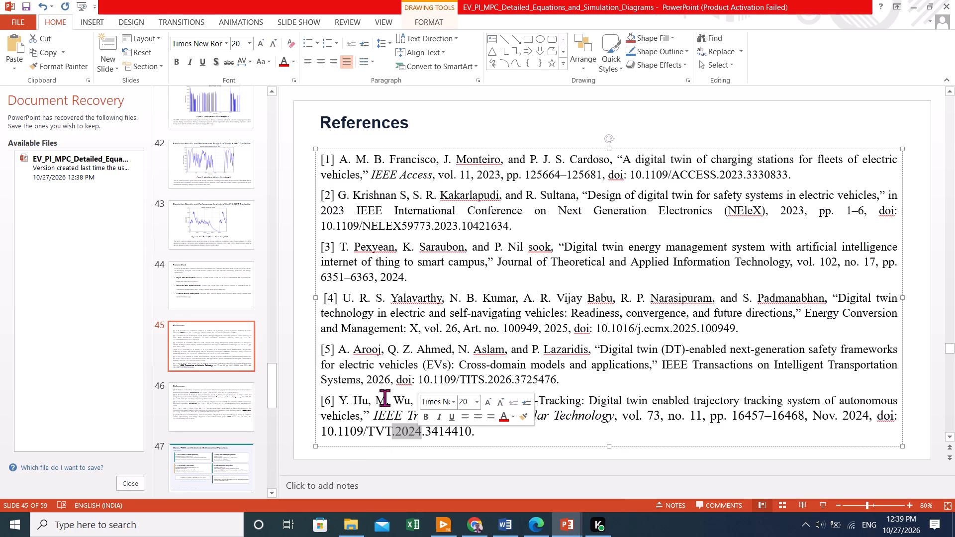
drag(379, 397, 407, 400)
click(506, 436)
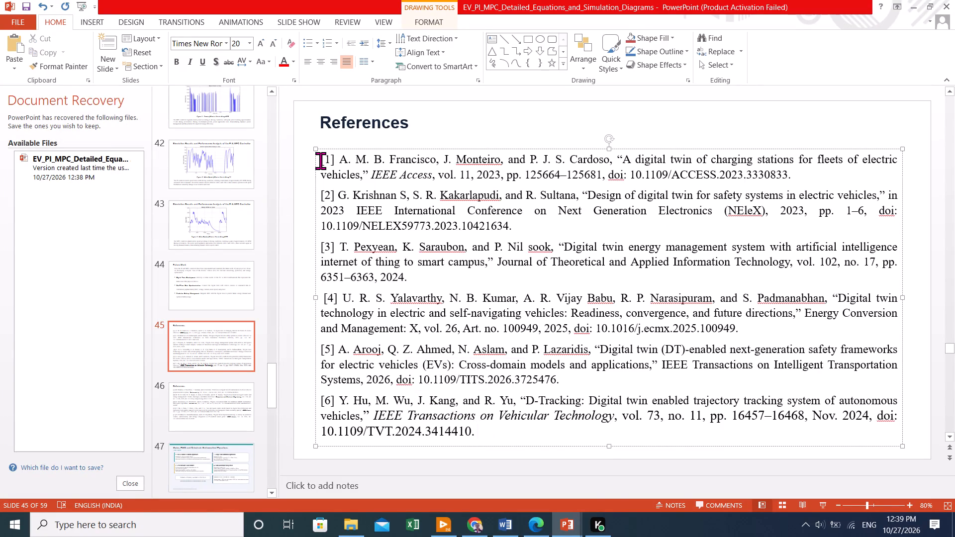
drag(321, 161, 500, 440)
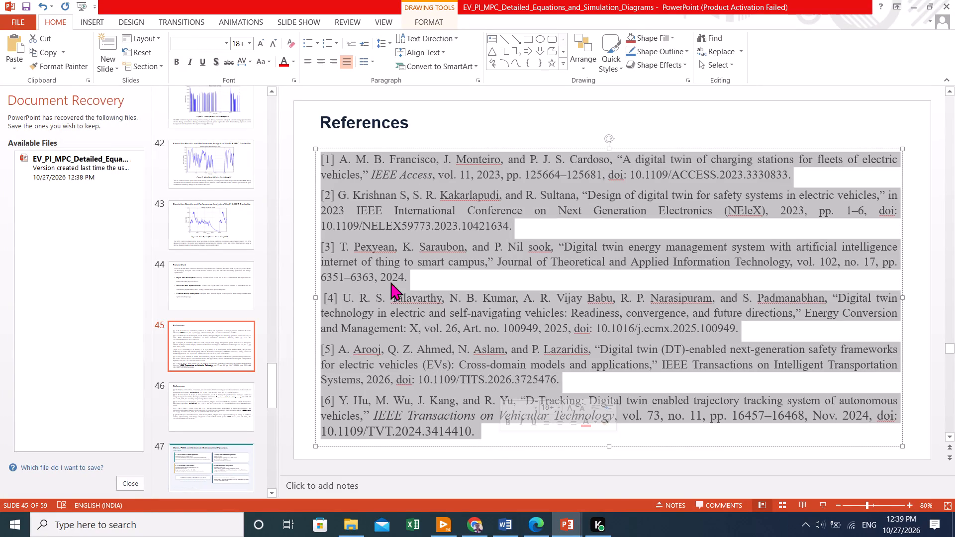
click(239, 45)
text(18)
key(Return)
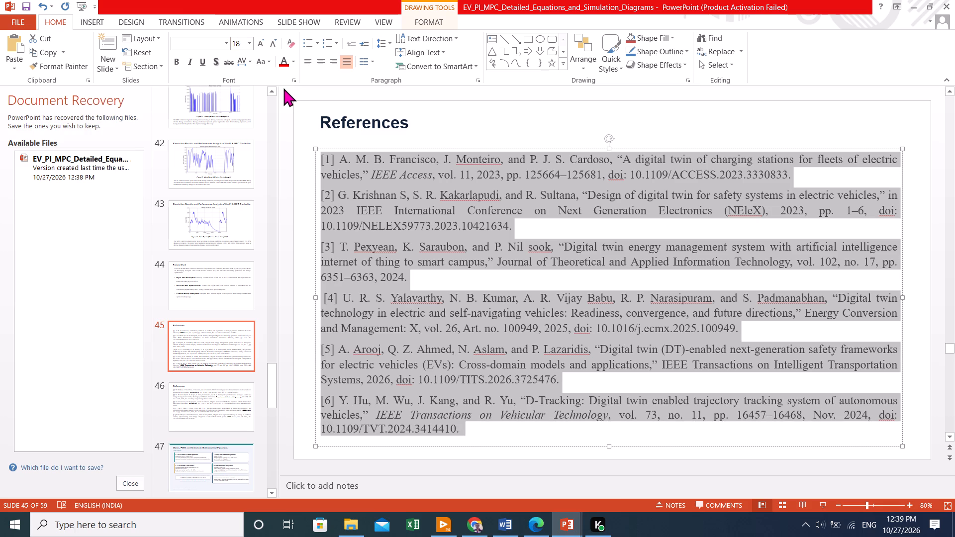
click(21, 2)
Set the font size of all references [7] to [11] on slide 46 to 18.
click(237, 417)
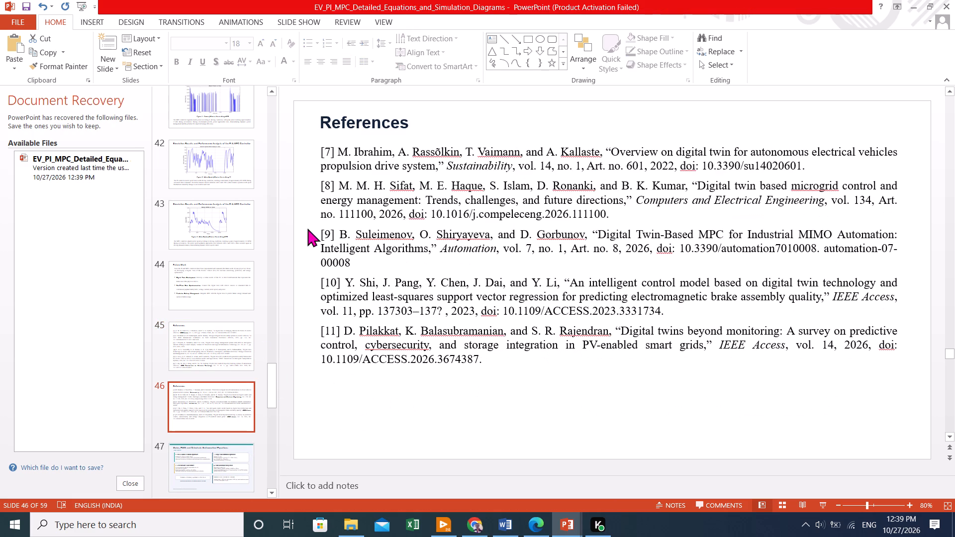
drag(320, 151, 495, 360)
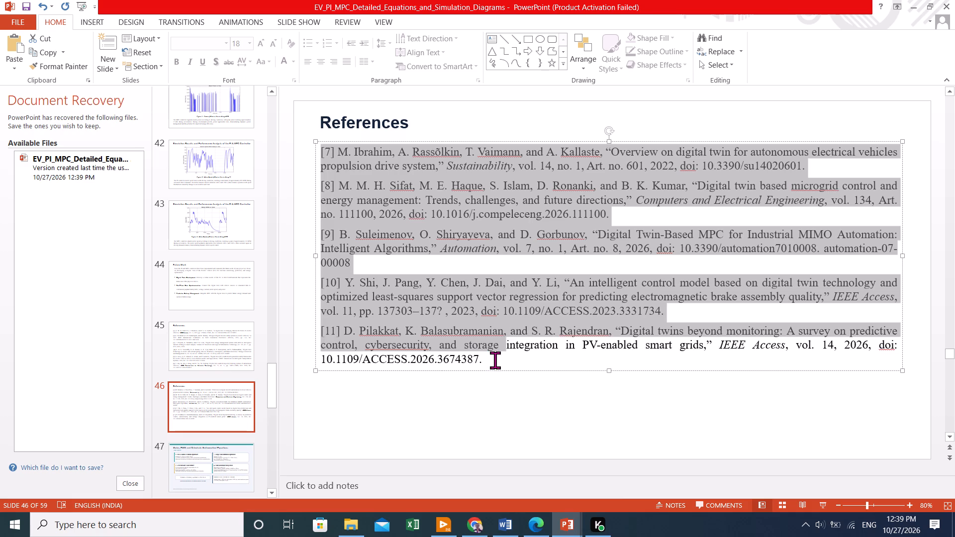
drag(495, 360, 505, 368)
click(241, 44)
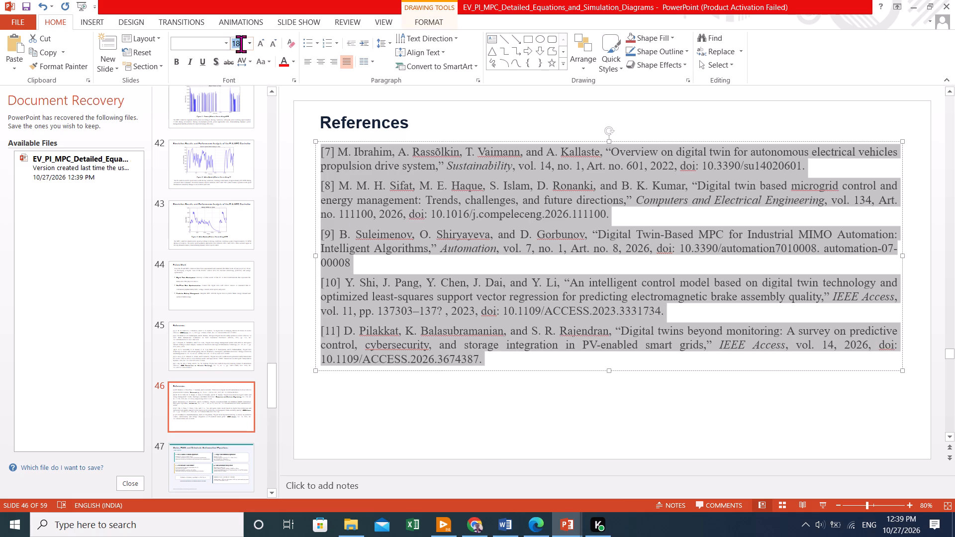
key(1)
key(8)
key(Return)
click(428, 400)
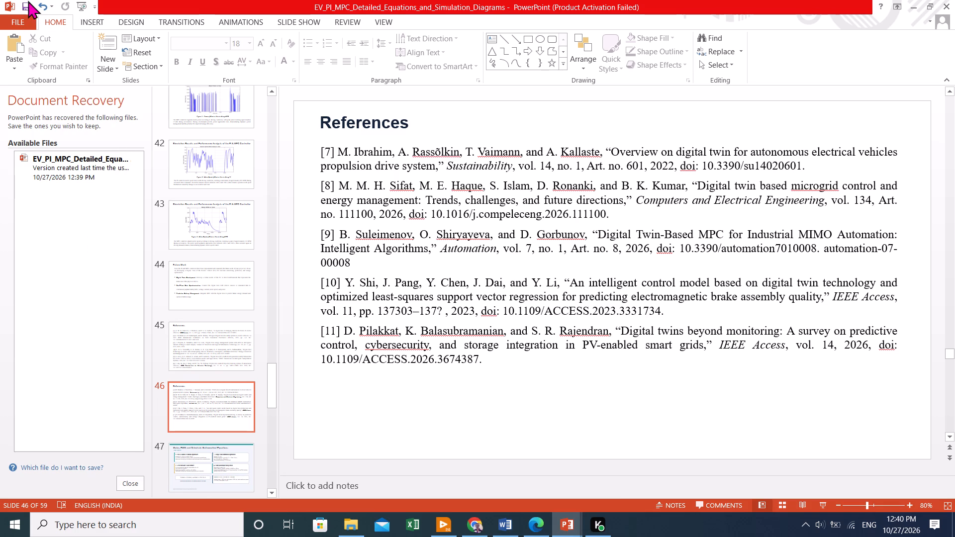
Delete the slides after the References covering motor and drivetrain equations, the PI controller, its mathematical formulation, and the MPC equations.
scroll(196, 367, down, 1)
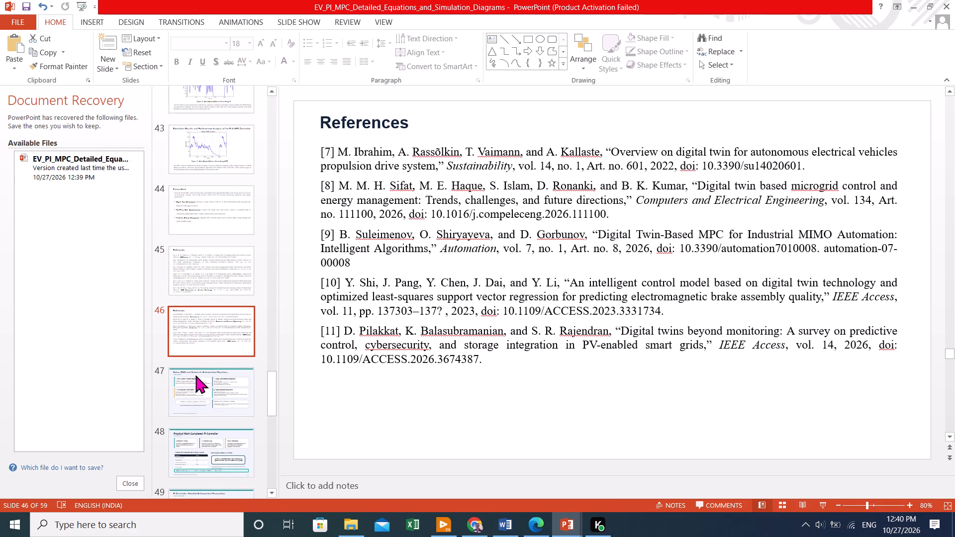
click(196, 380)
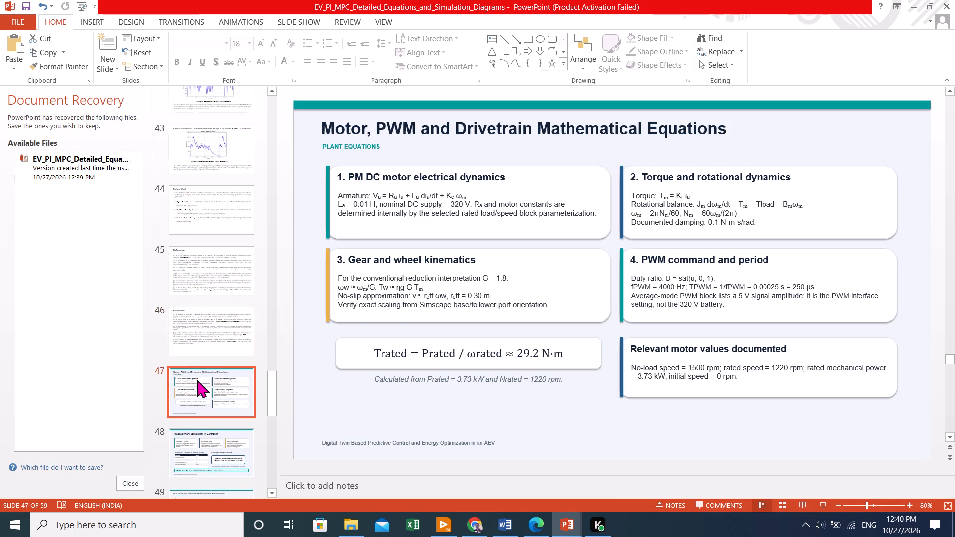
key(Delete)
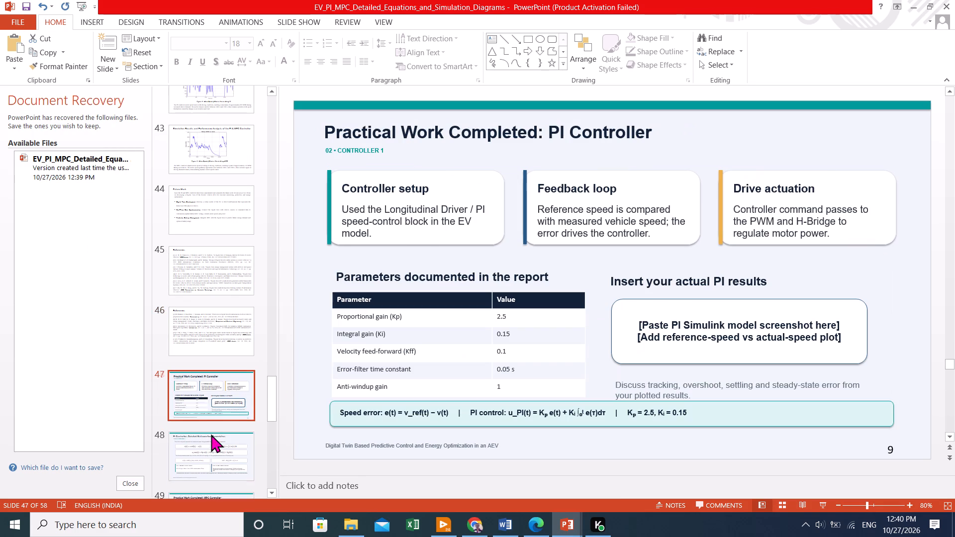
click(205, 404)
key(Delete)
click(204, 424)
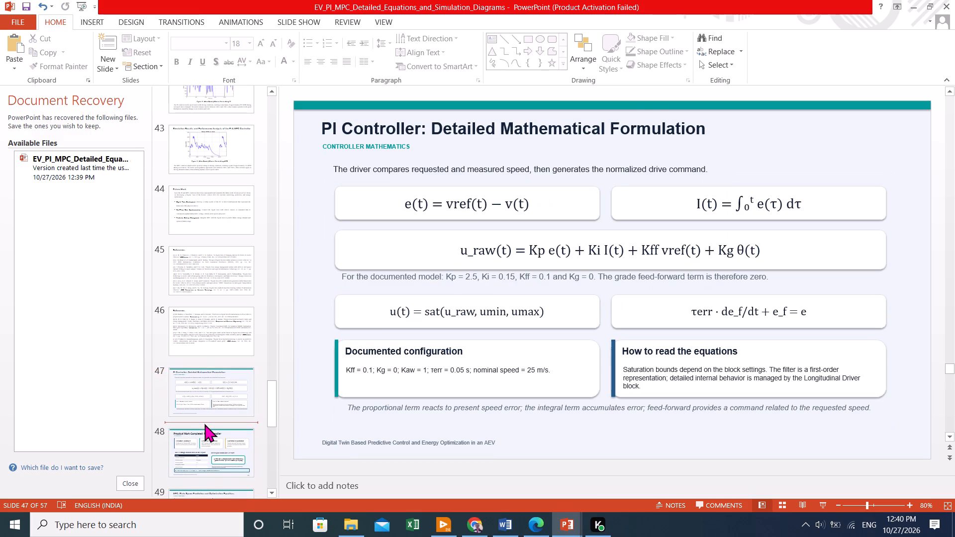
click(211, 408)
key(Delete)
click(207, 430)
key(Delete)
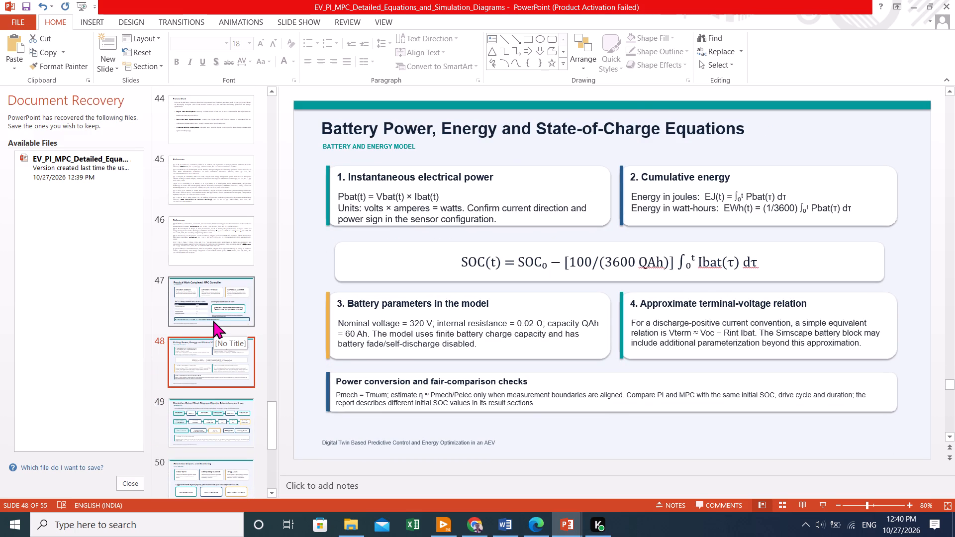
Delete the leftover slides on the MPC controller, the battery power and state-of-charge equations, and the simulation model diagram.
click(199, 239)
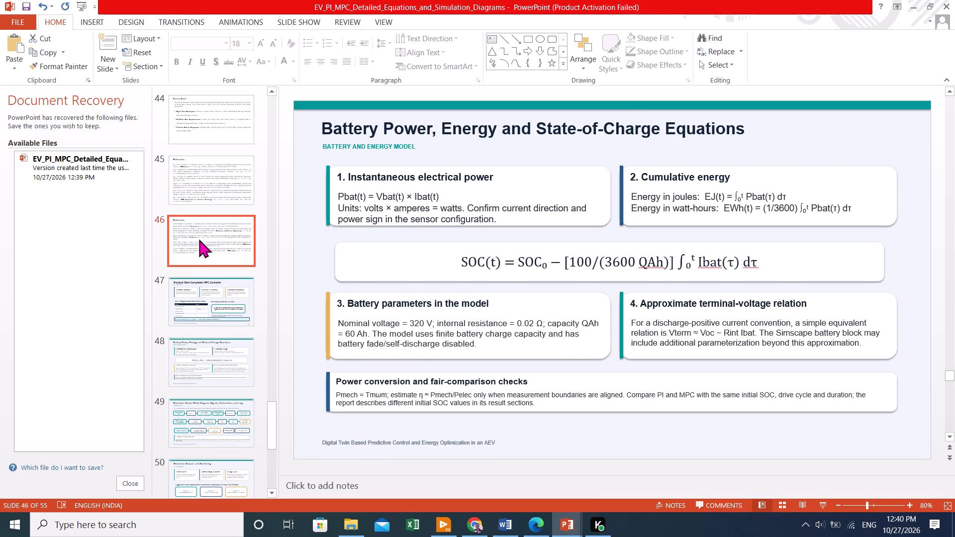
click(201, 286)
key(Delete)
click(198, 317)
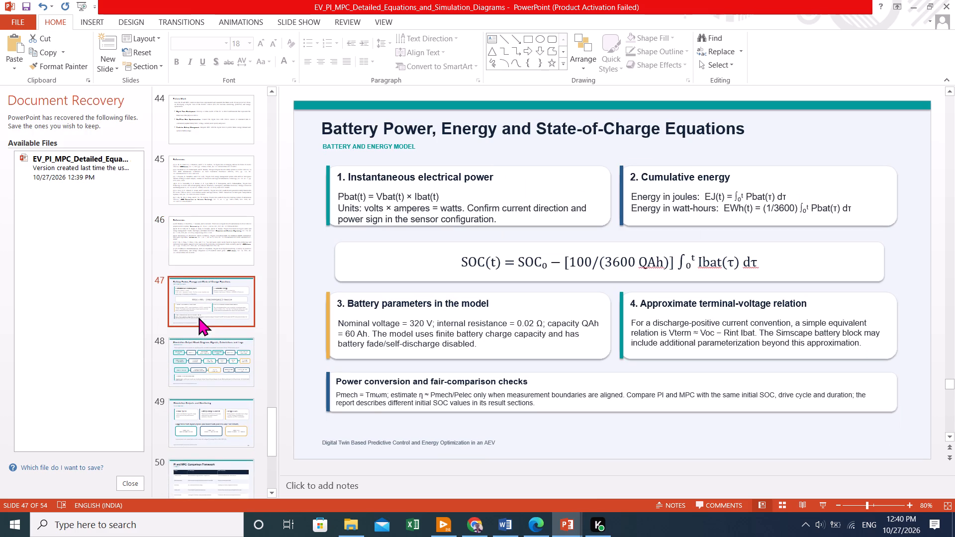
key(Delete)
click(202, 319)
key(Delete)
Delete the simulation outputs, PI and MPC performance metrics, comparison framework, and implementation workflow slides after the References.
click(201, 321)
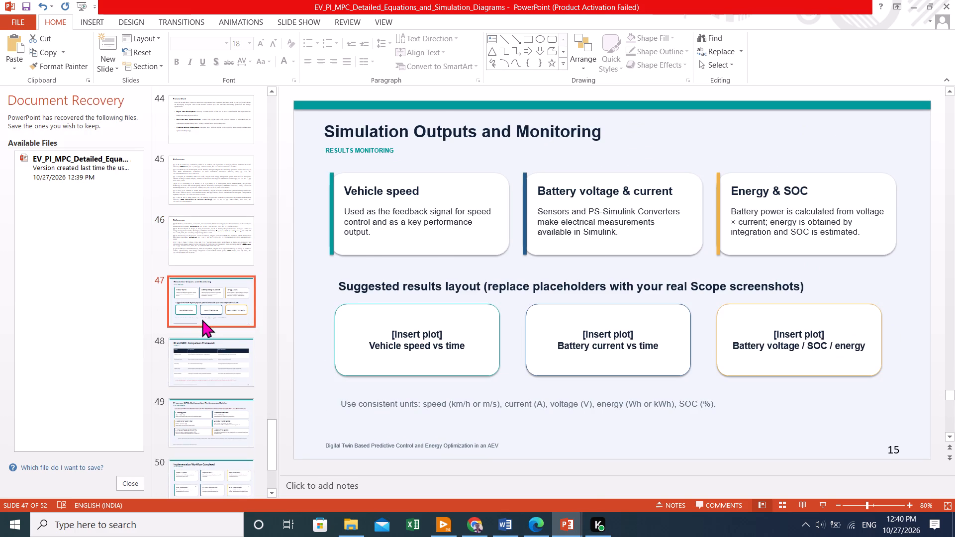
key(Delete)
click(199, 340)
key(Delete)
click(201, 309)
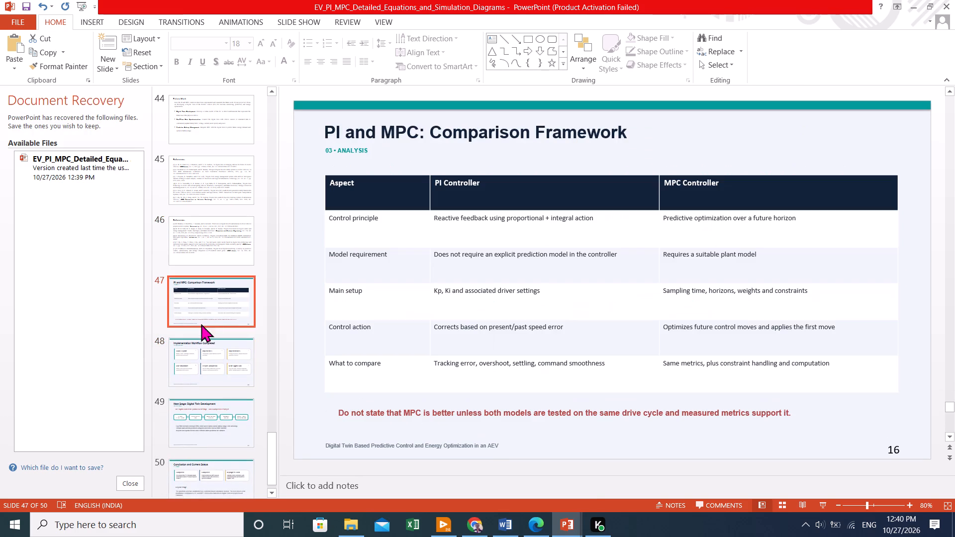
key(Delete)
click(198, 346)
key(Delete)
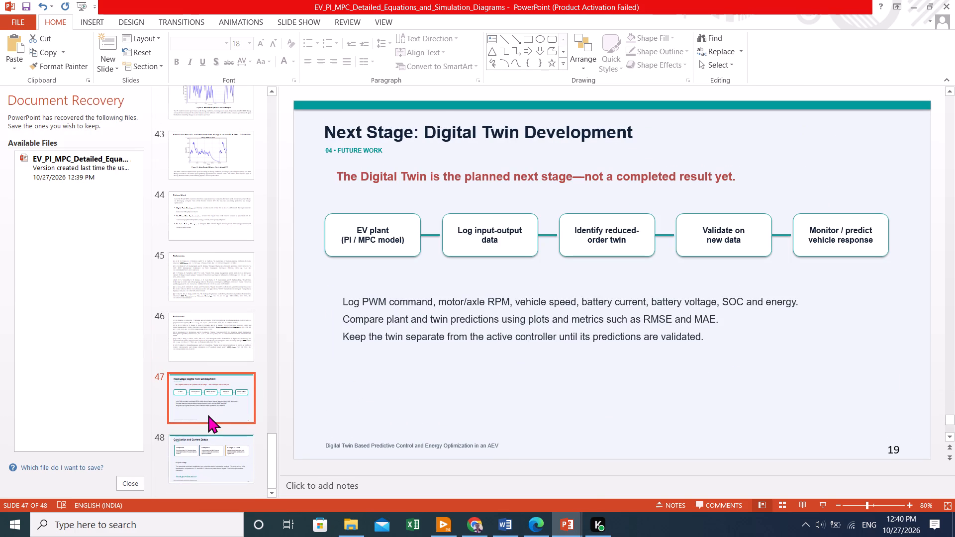
Delete the last two slides, "Next Stage: Digital Twin Development" and "Conclusion and Current Status", so the deck ends with References.
click(207, 409)
key(Delete)
scroll(208, 408, down, 1)
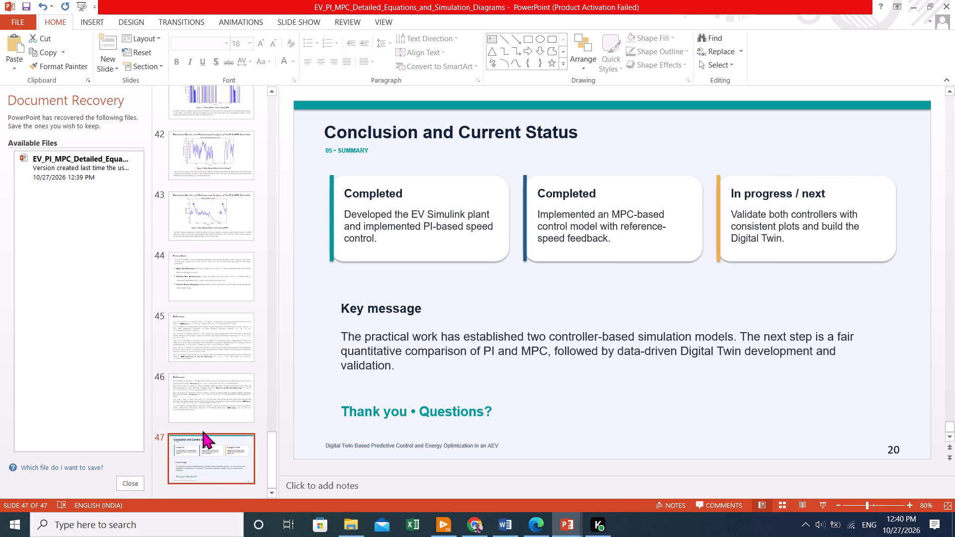
click(202, 433)
key(Delete)
click(203, 453)
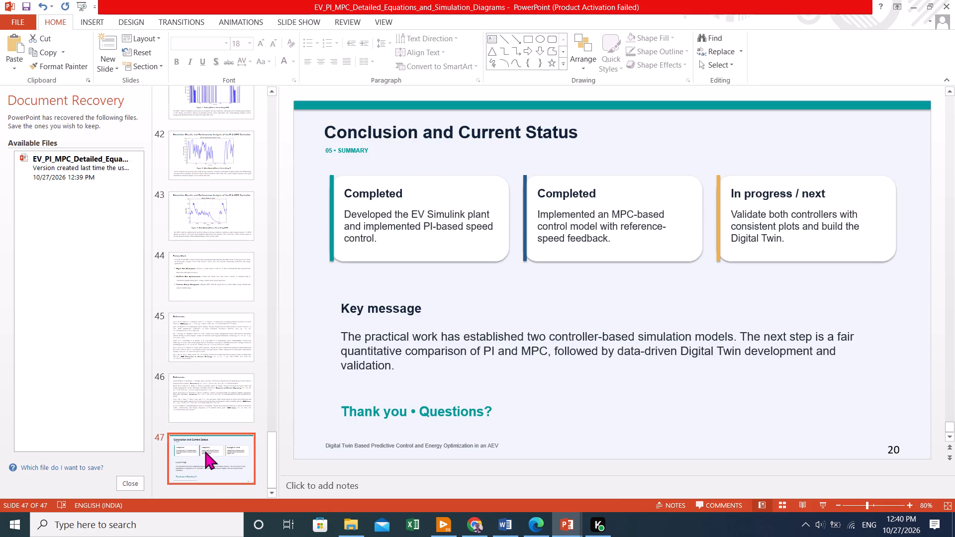
key(Delete)
click(211, 441)
Review the References, Future Work, simulation results and MPC slides remaining in the deck.
click(210, 420)
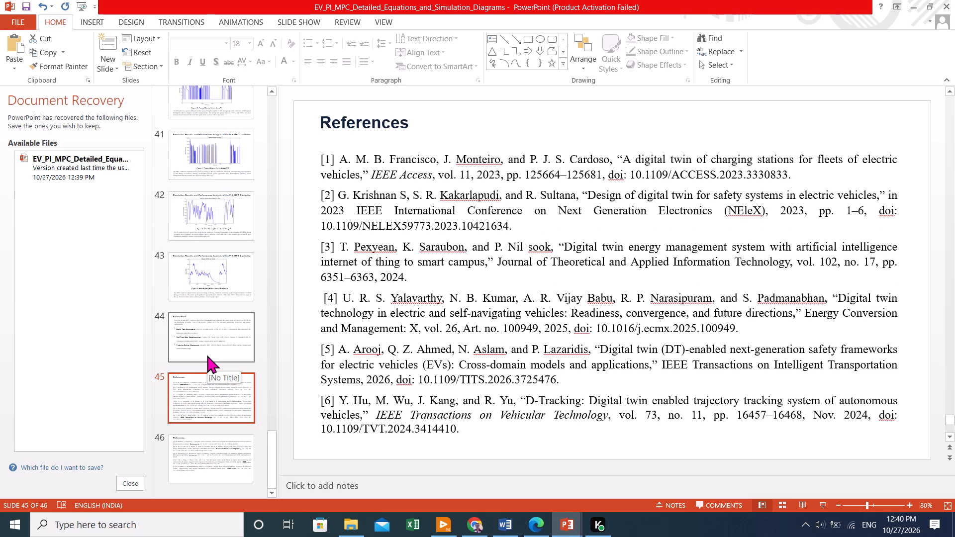
click(206, 355)
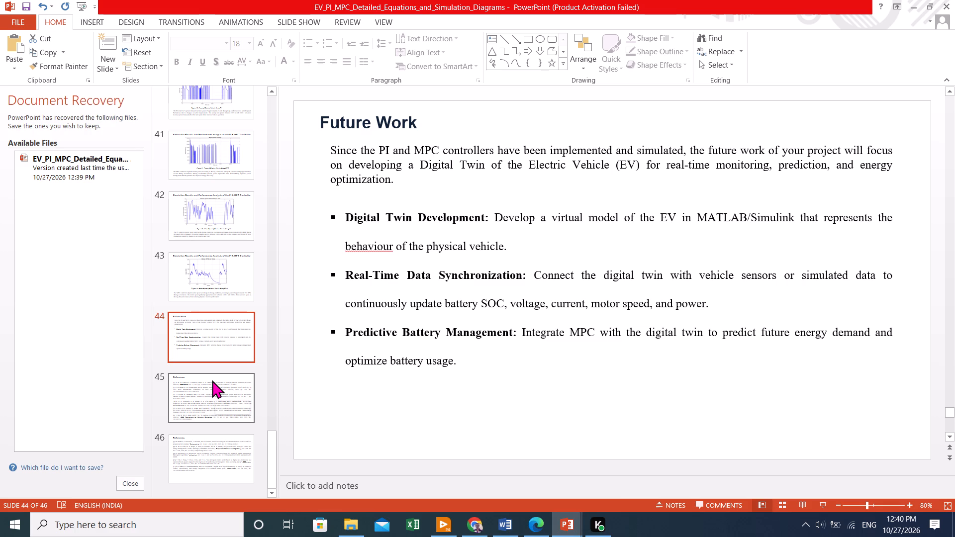
click(220, 285)
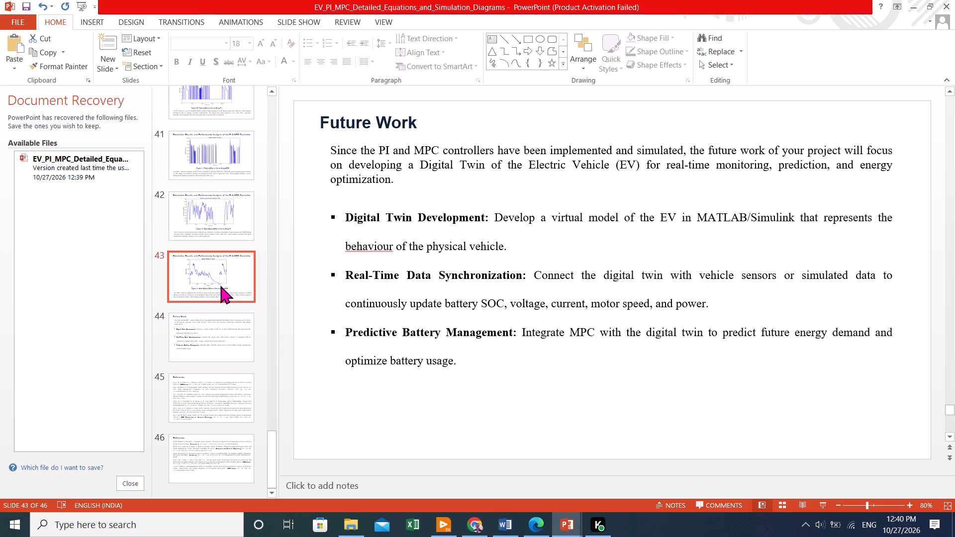
scroll(194, 236, up, 3)
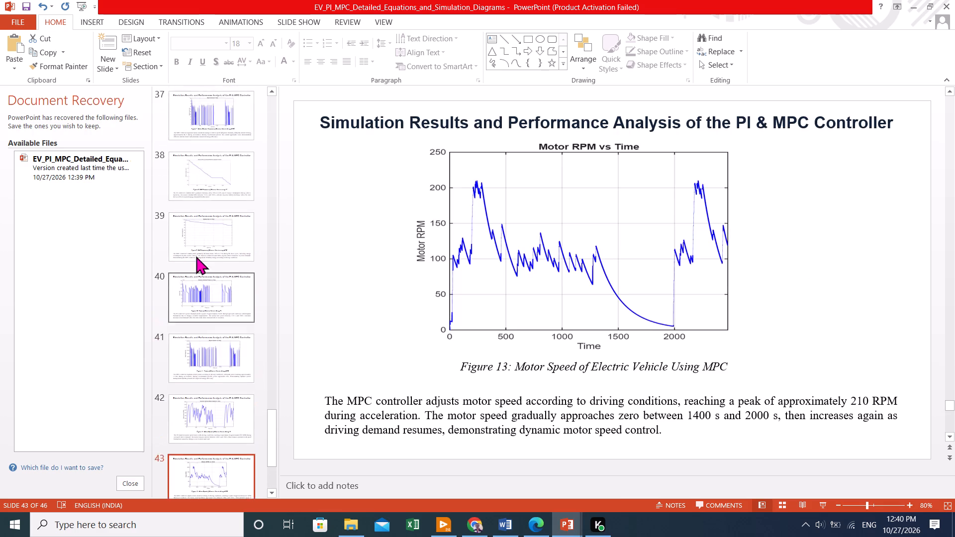
scroll(196, 256, up, 5)
scroll(193, 271, down, 2)
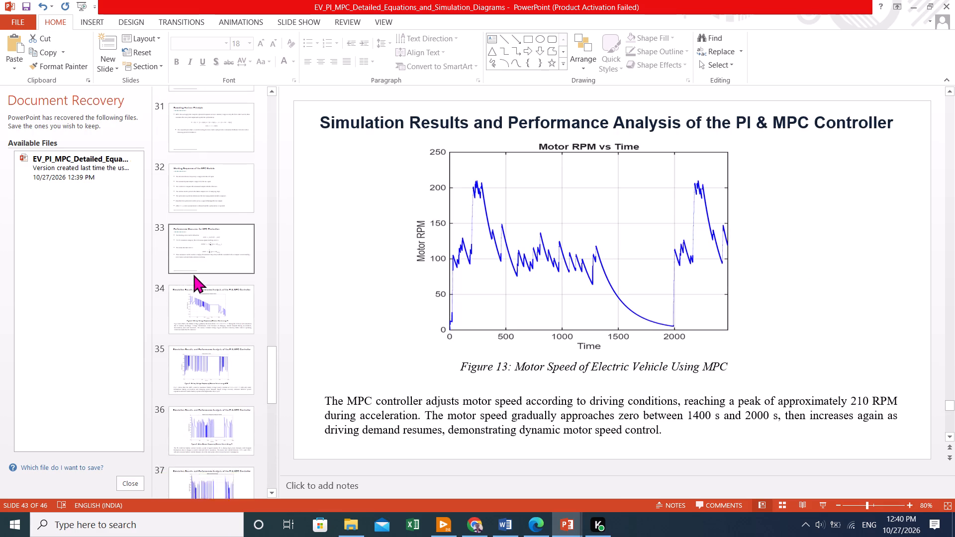
scroll(193, 274, down, 4)
scroll(193, 278, up, 1)
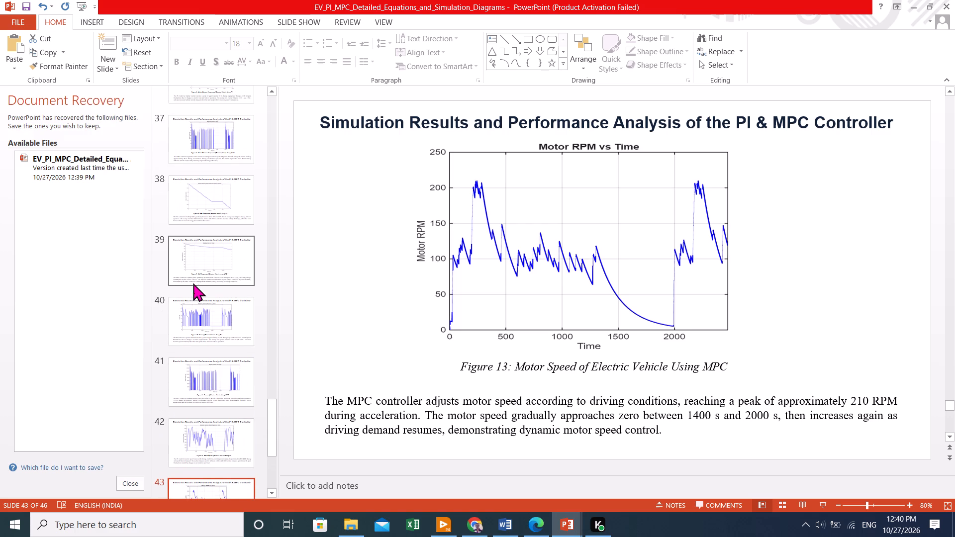
scroll(193, 289, up, 7)
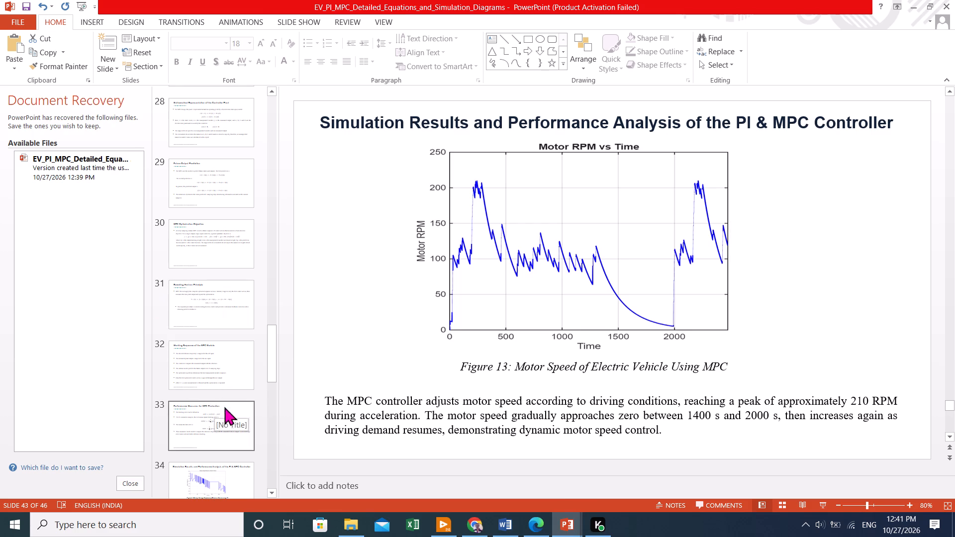
Save the presentation.
click(21, 7)
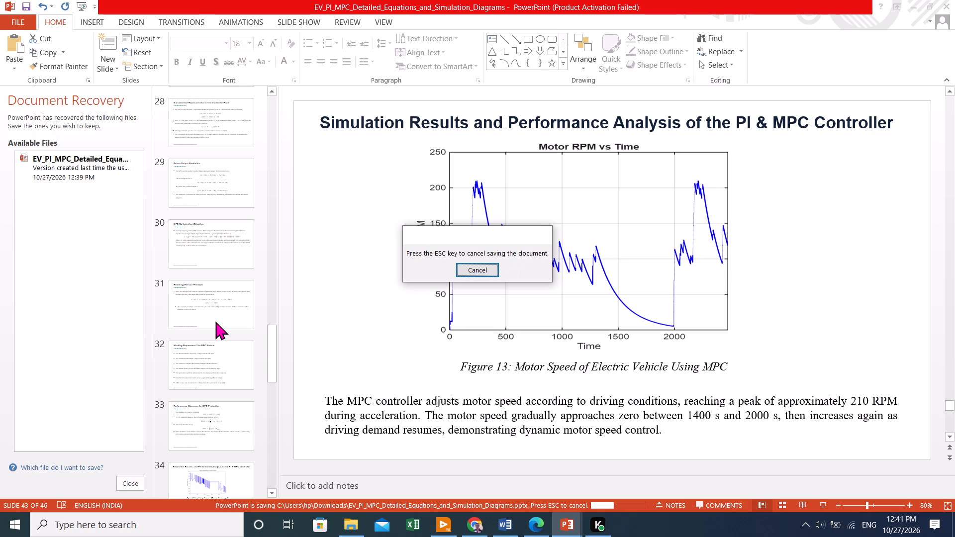
Look through the slide sequence from the closing slides back to the beginning and open the title slide.
scroll(211, 331, down, 3)
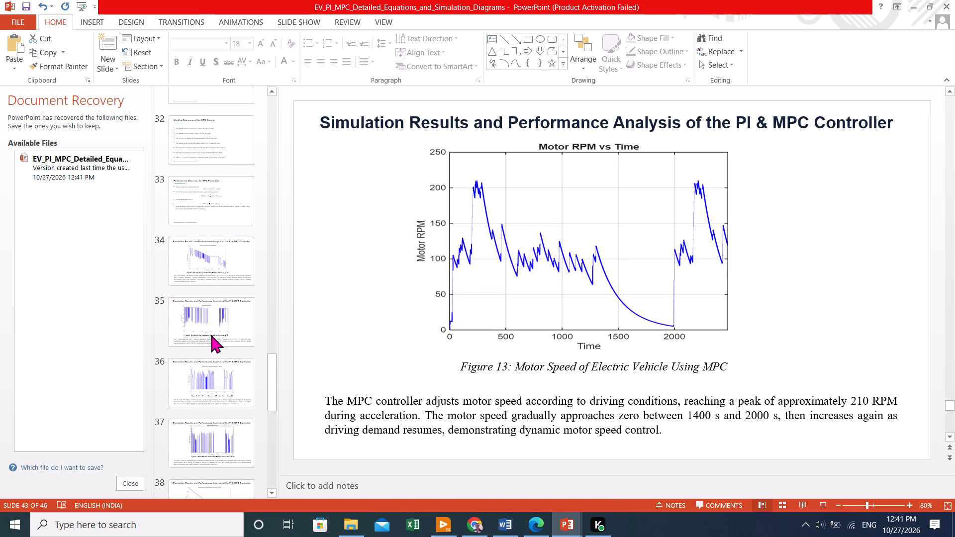
scroll(210, 335, down, 10)
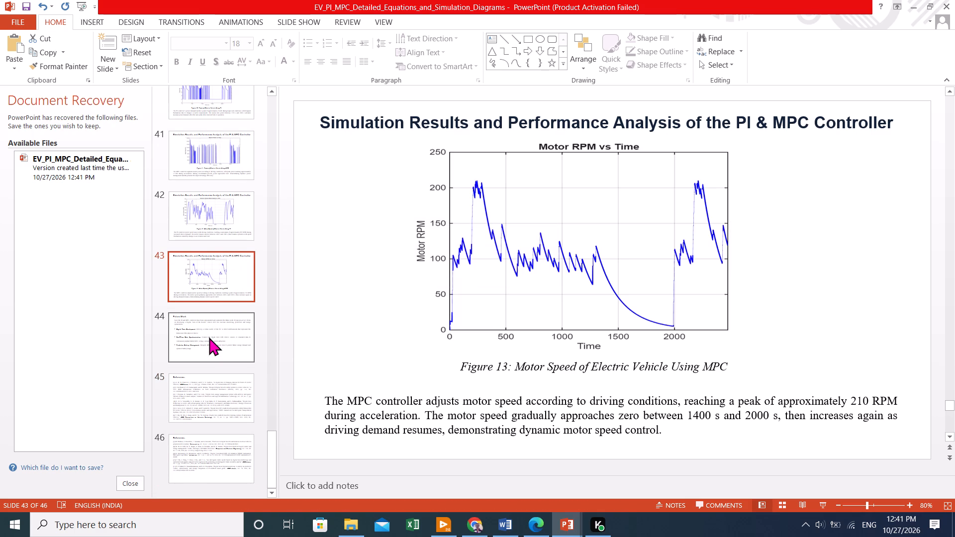
scroll(209, 340, up, 15)
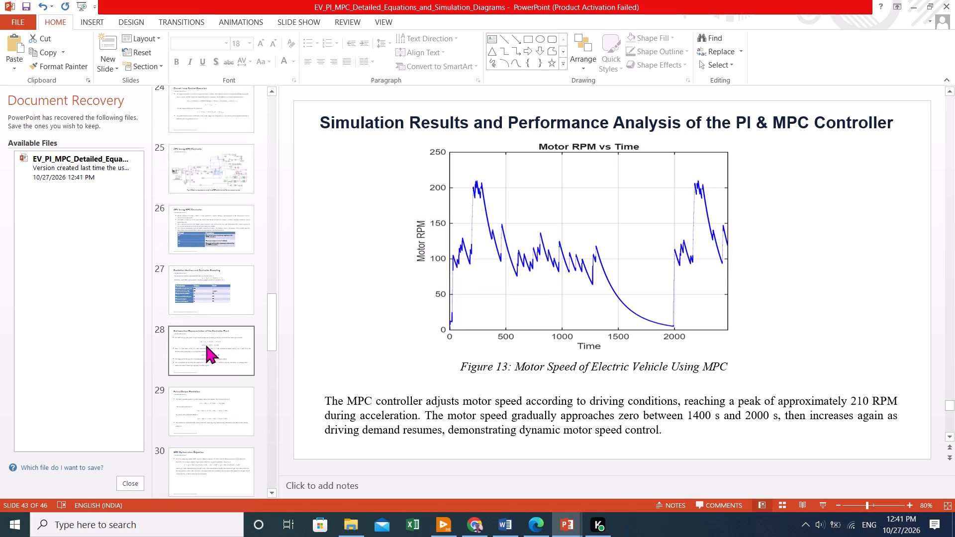
scroll(206, 345, up, 20)
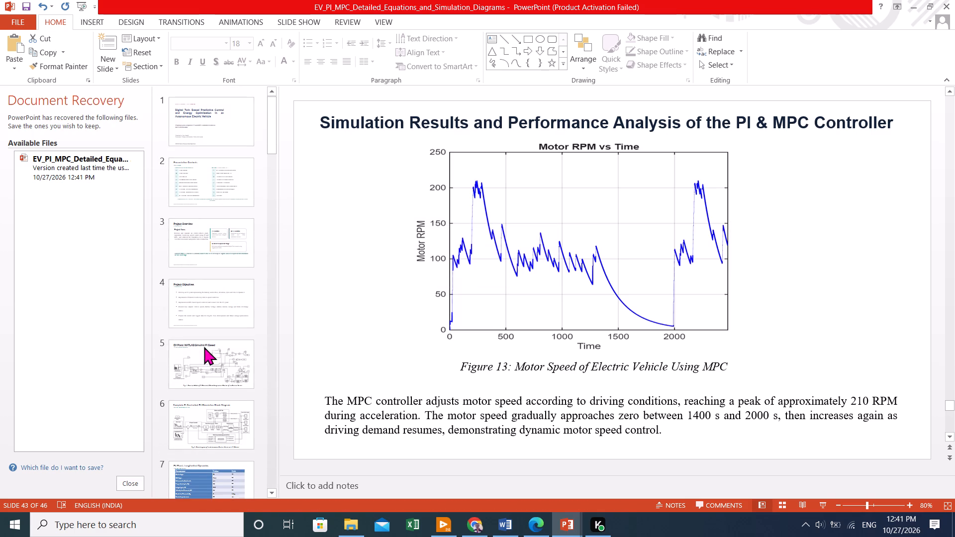
scroll(204, 347, up, 2)
click(212, 127)
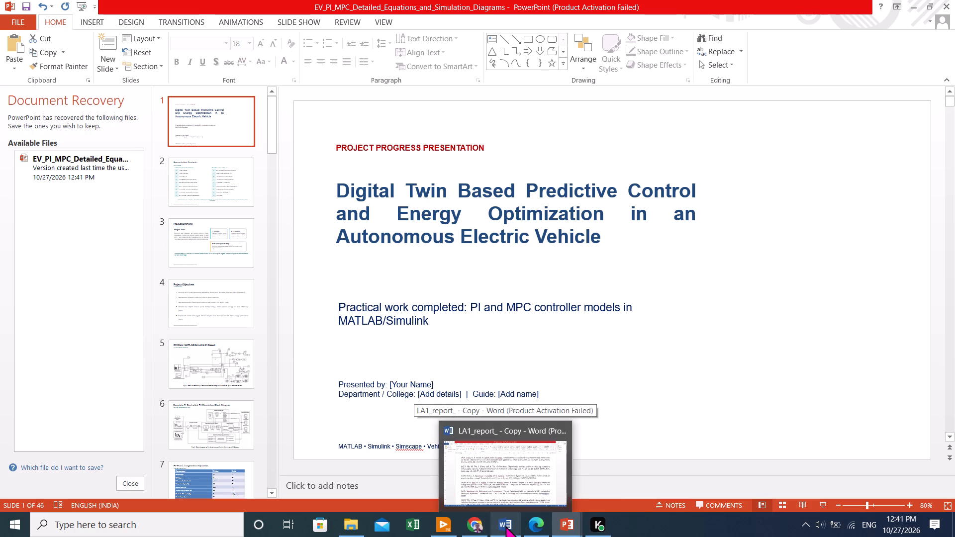
Switch to the Semi-Active HESS presentation and copy the college logo from its title slide.
click(569, 527)
click(612, 460)
scroll(95, 293, up, 12)
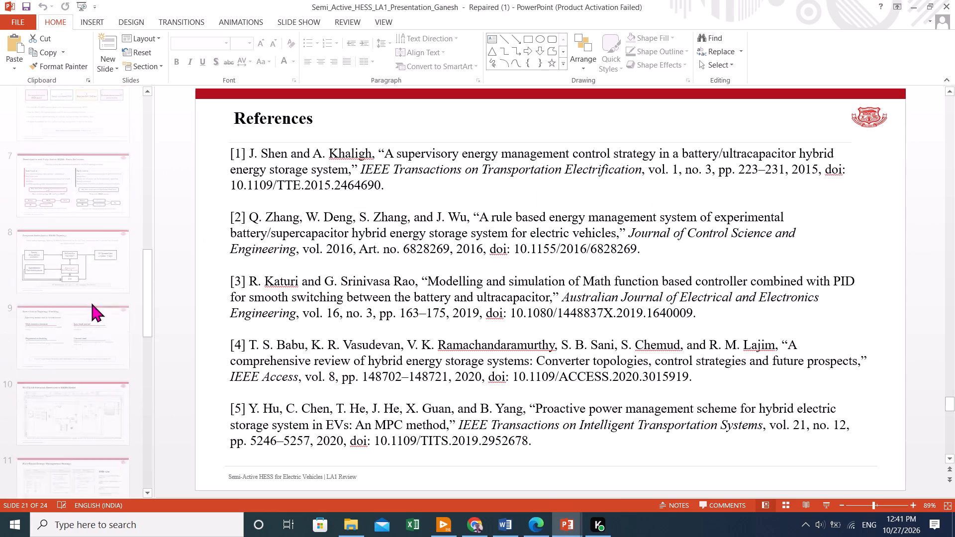
scroll(92, 303, up, 11)
click(106, 134)
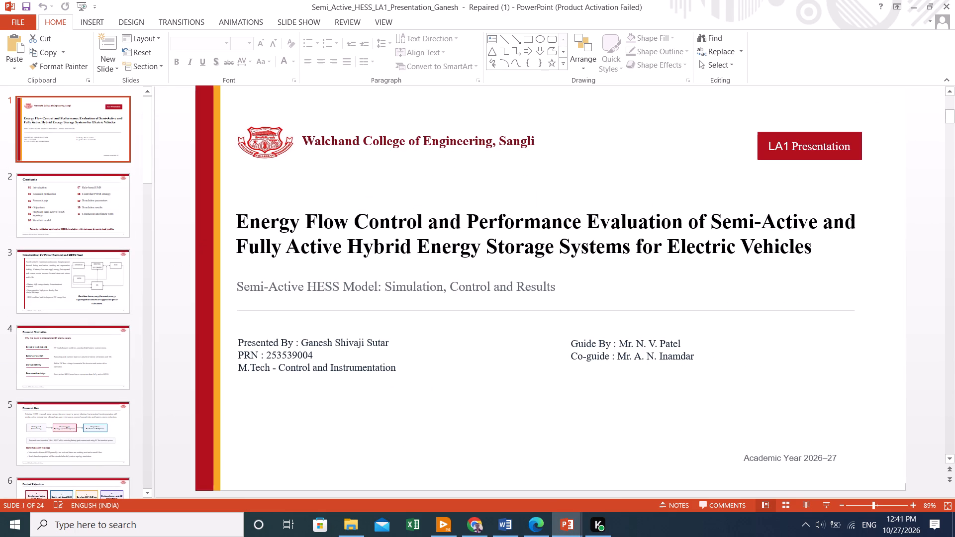
click(258, 147)
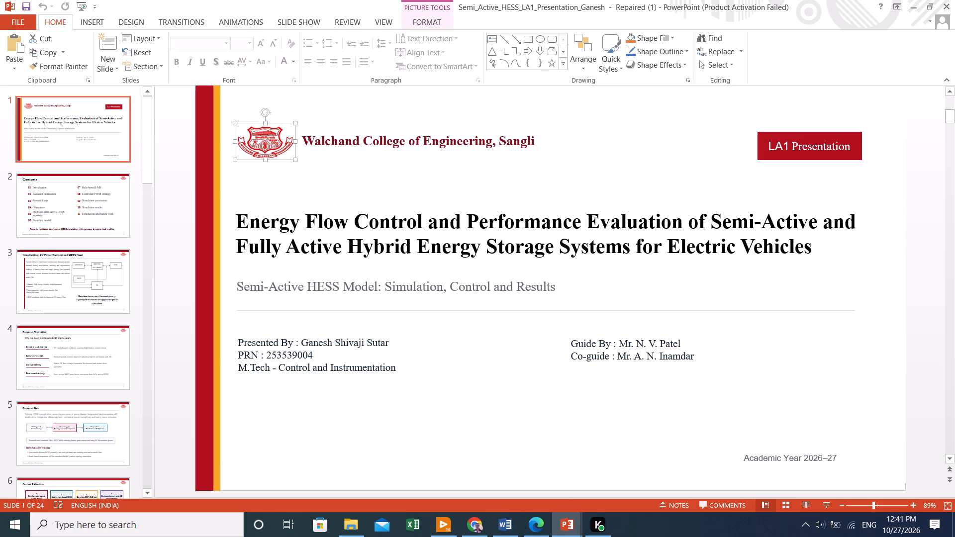
key(ctrl+c)
Return to the EV PI MPC presentation and move the main title and the "PROJECT PROGRESS PRESENTATION" line lower on slide 1.
click(576, 531)
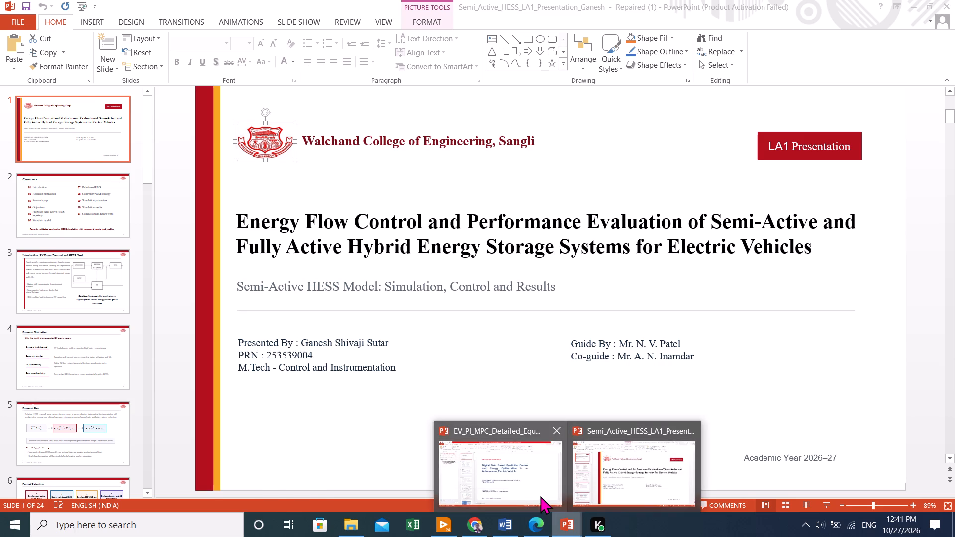
click(522, 471)
click(337, 143)
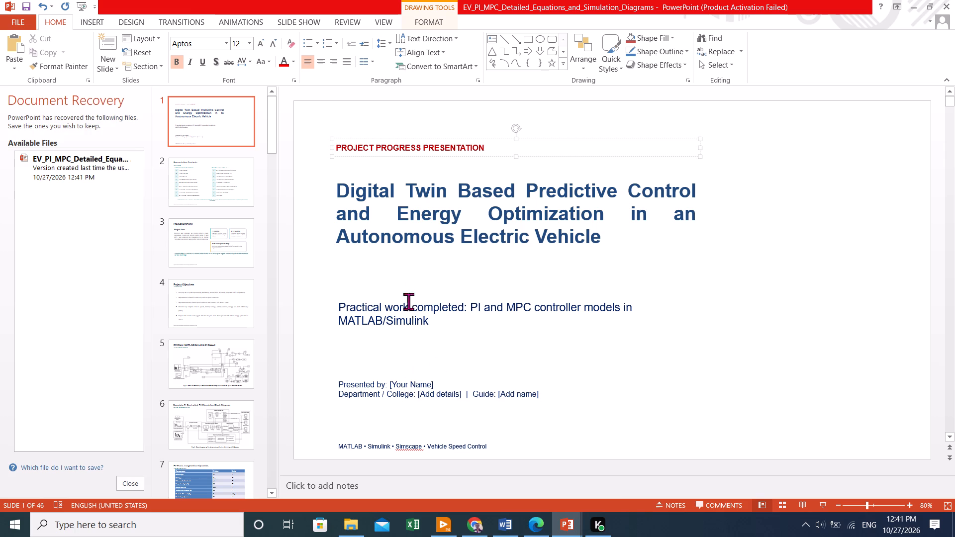
click(409, 216)
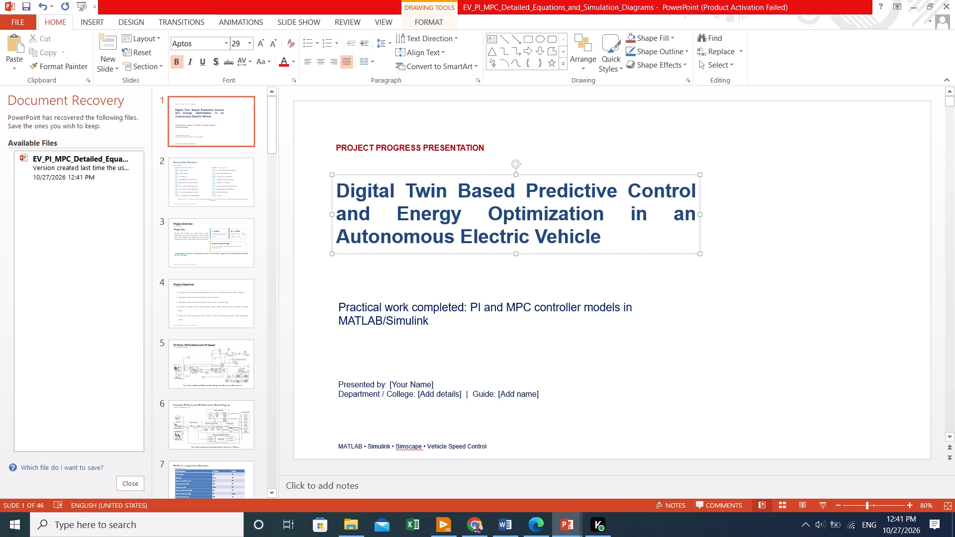
drag(469, 176, 469, 202)
click(436, 138)
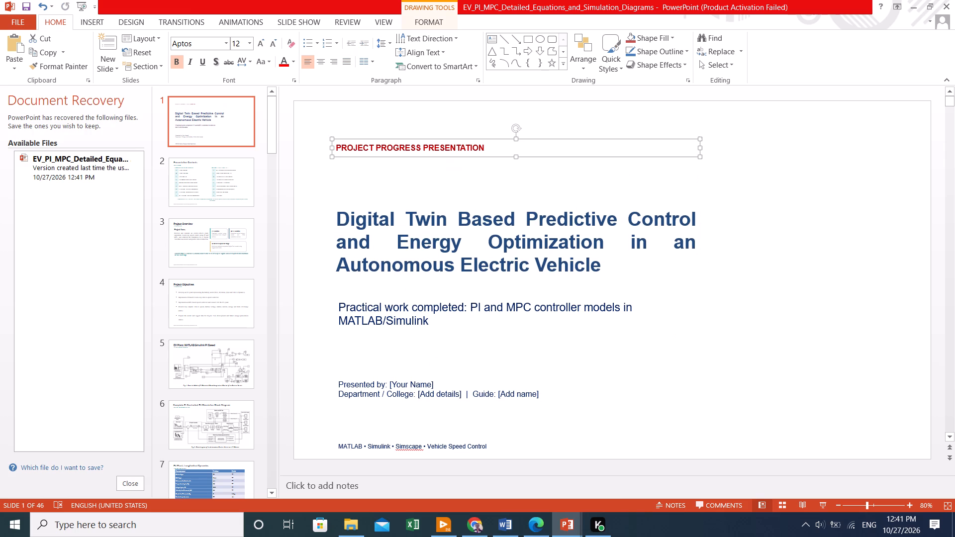
drag(443, 138, 447, 177)
Paste the college logo onto slide 1 and place it above the "PROJECT PROGRESS PRESENTATION" line.
click(339, 109)
key(ctrl+v)
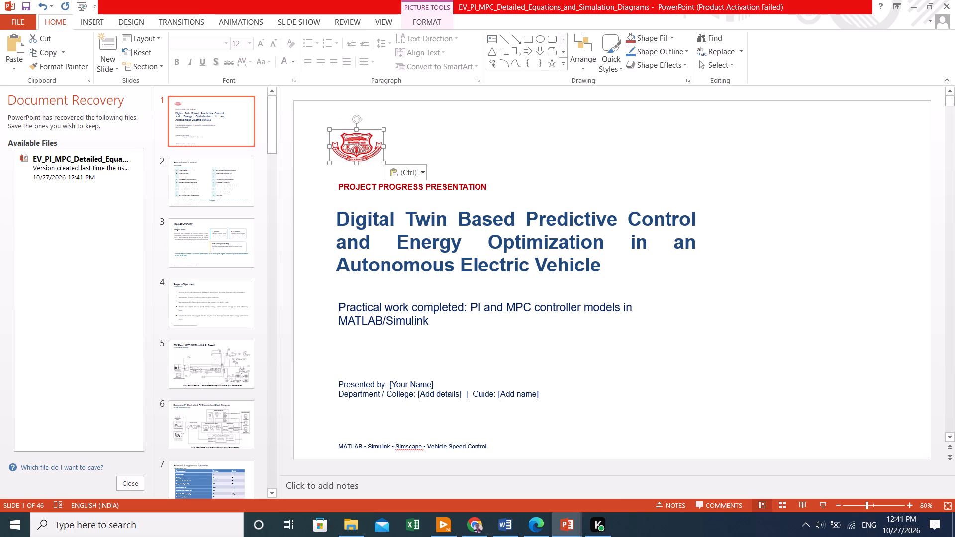
drag(355, 141, 356, 132)
Switch to the Semi-Active HESS presentation and copy the "Walchand College of Engineering, Sangli" text box from its title slide.
click(472, 536)
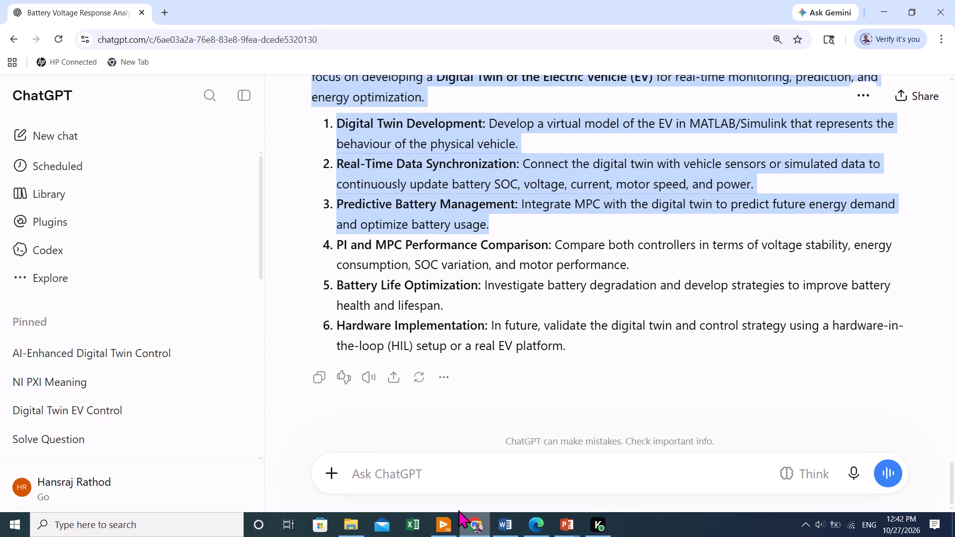
click(576, 529)
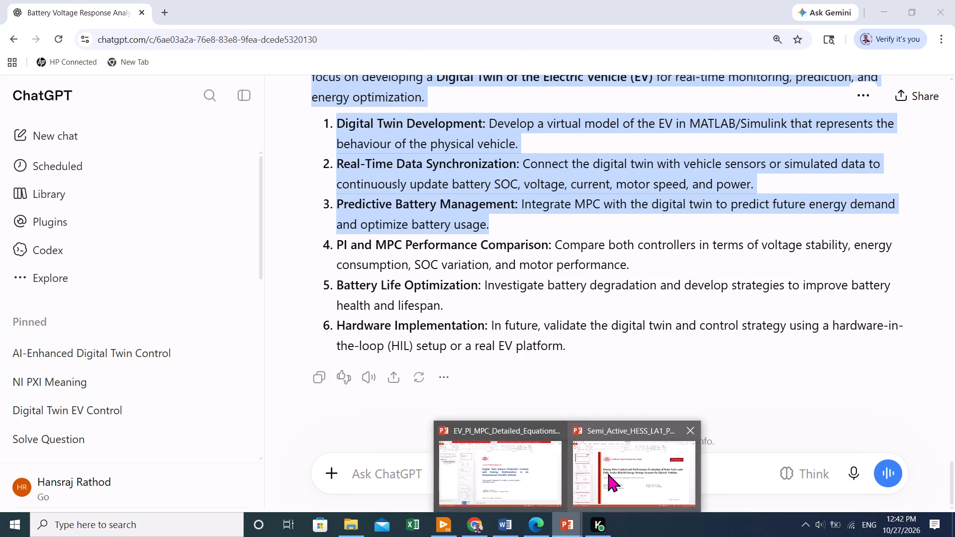
click(608, 473)
click(427, 141)
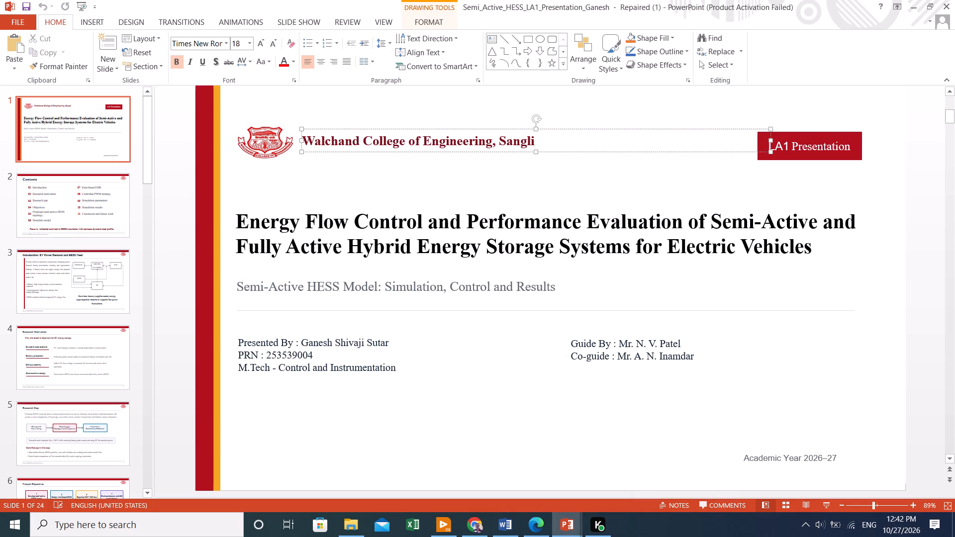
click(548, 153)
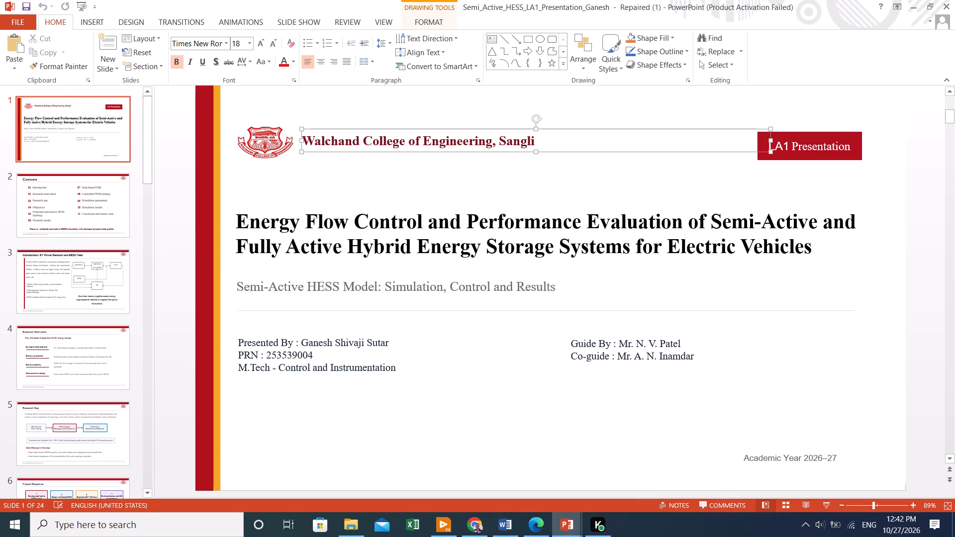
key(ctrl+c)
Return to the EV PI MPC presentation, paste the college name beside the logo on slide 1, and narrow its text box.
click(575, 522)
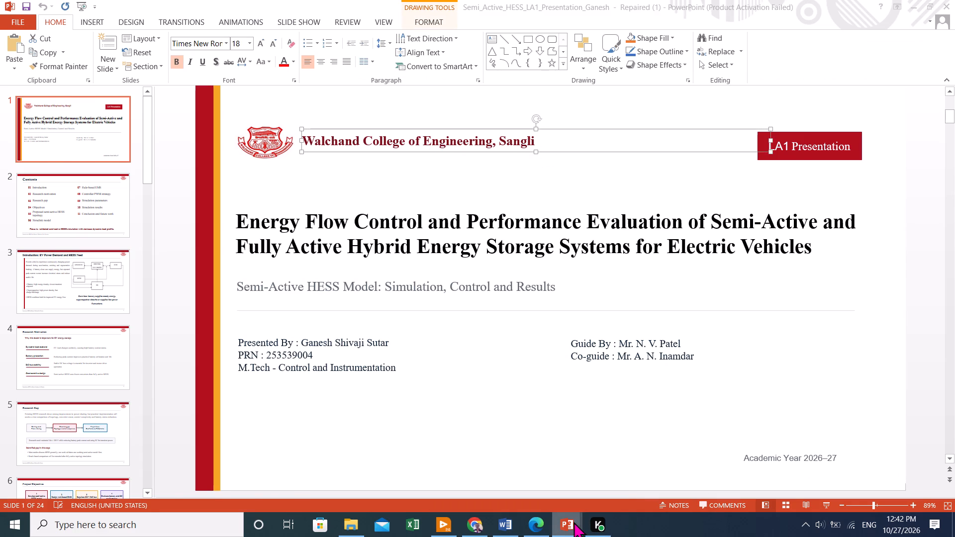
click(533, 458)
click(481, 134)
key(ctrl+v)
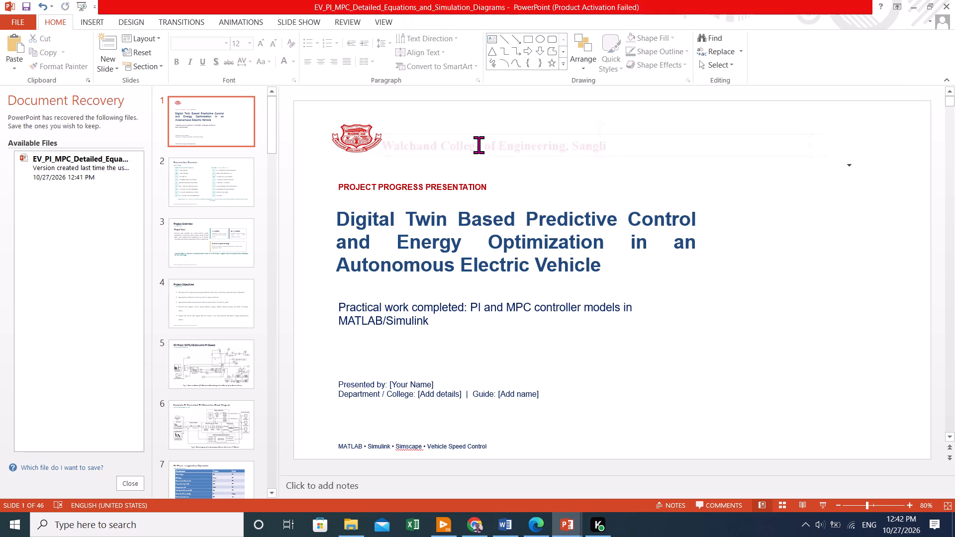
drag(467, 134, 469, 133)
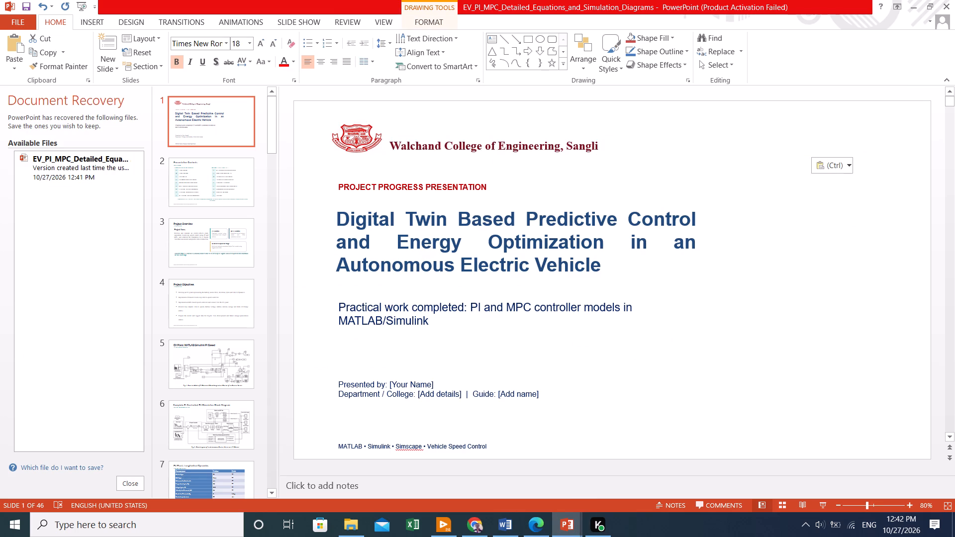
drag(469, 133, 474, 127)
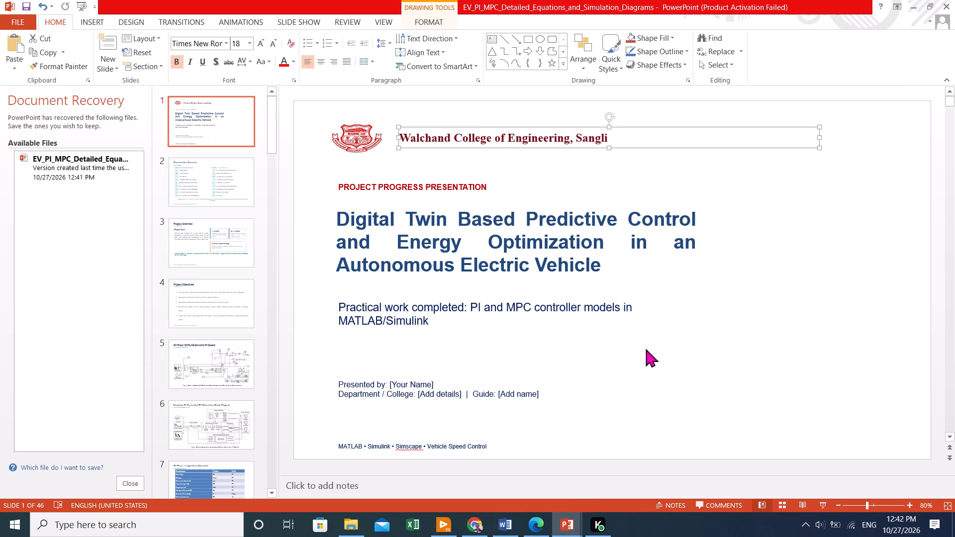
click(655, 356)
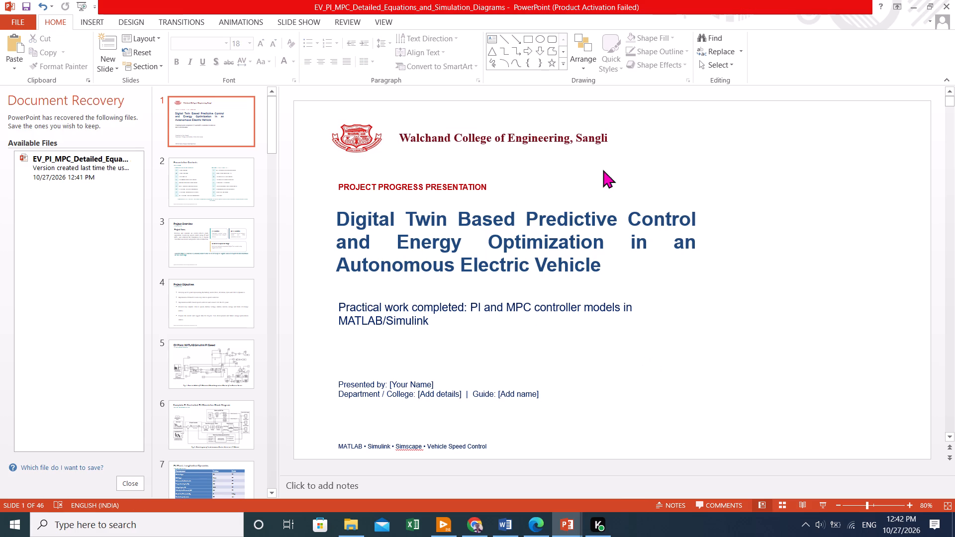
click(592, 140)
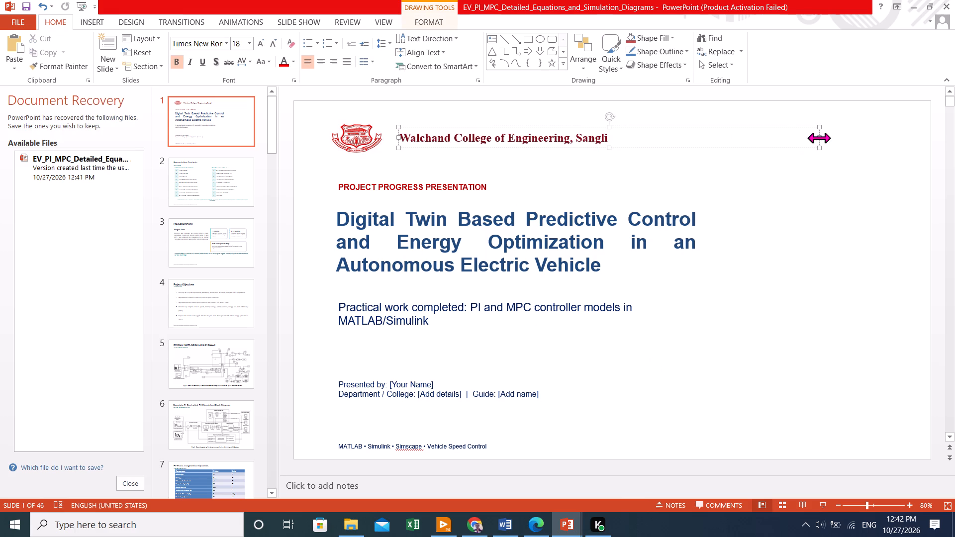
drag(819, 138, 671, 155)
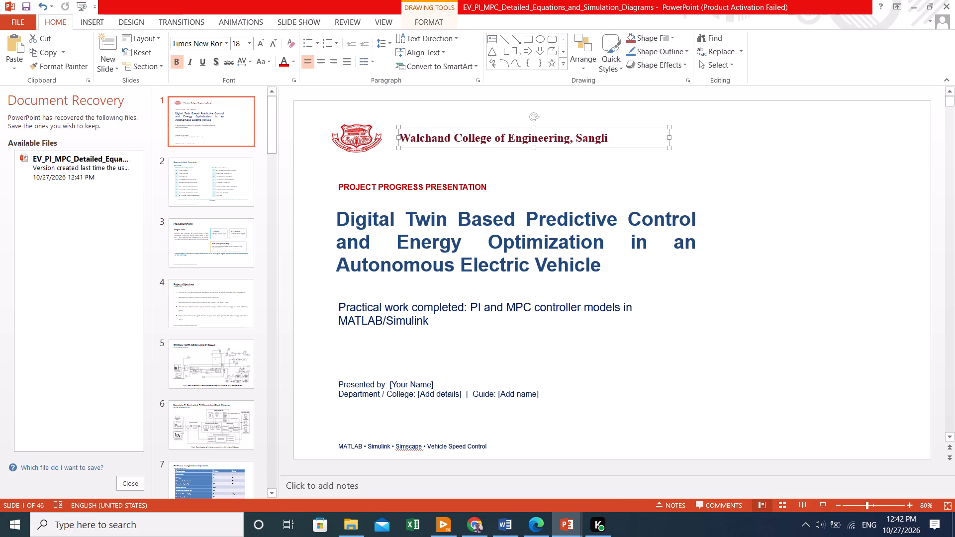
click(665, 138)
click(663, 138)
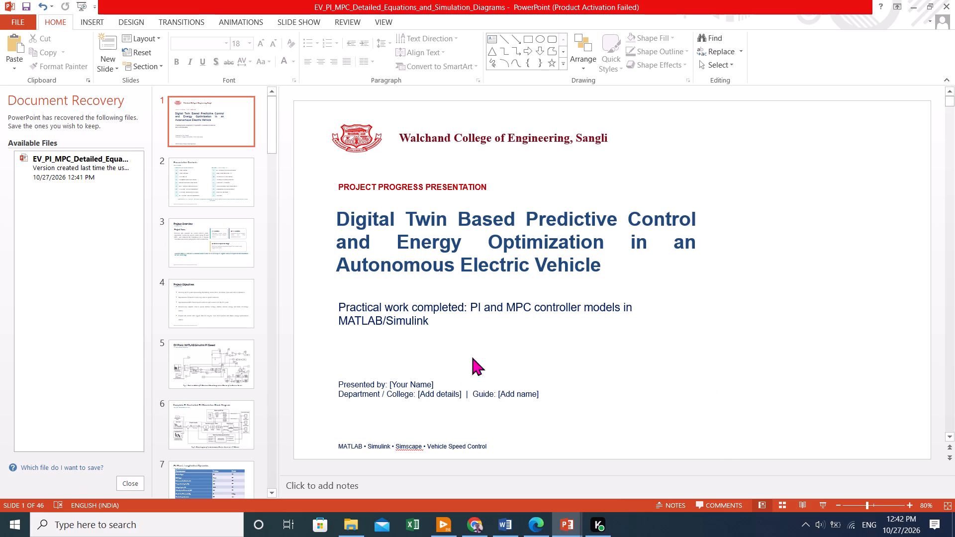
Enlarge the college logo on slide 1 and shift the college name text box clear of it.
click(359, 138)
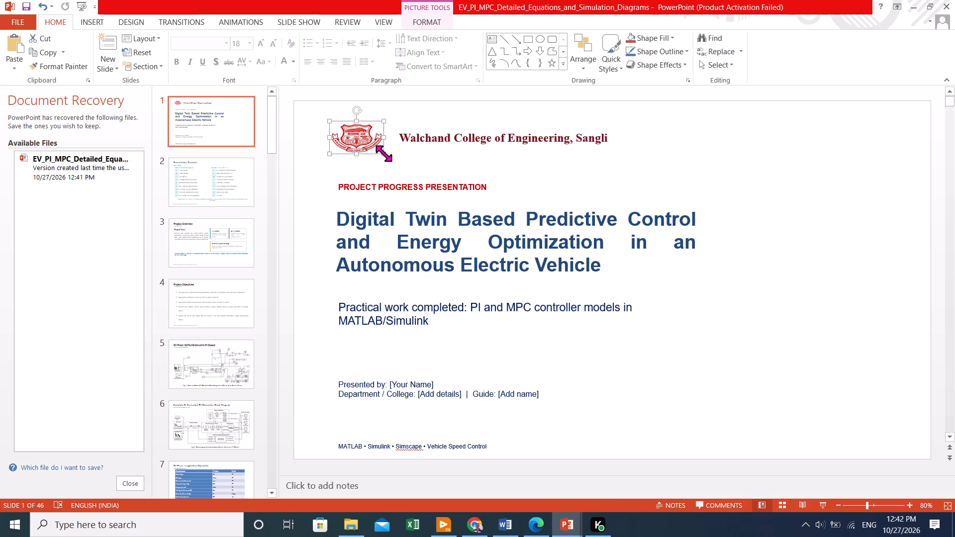
drag(383, 153, 383, 165)
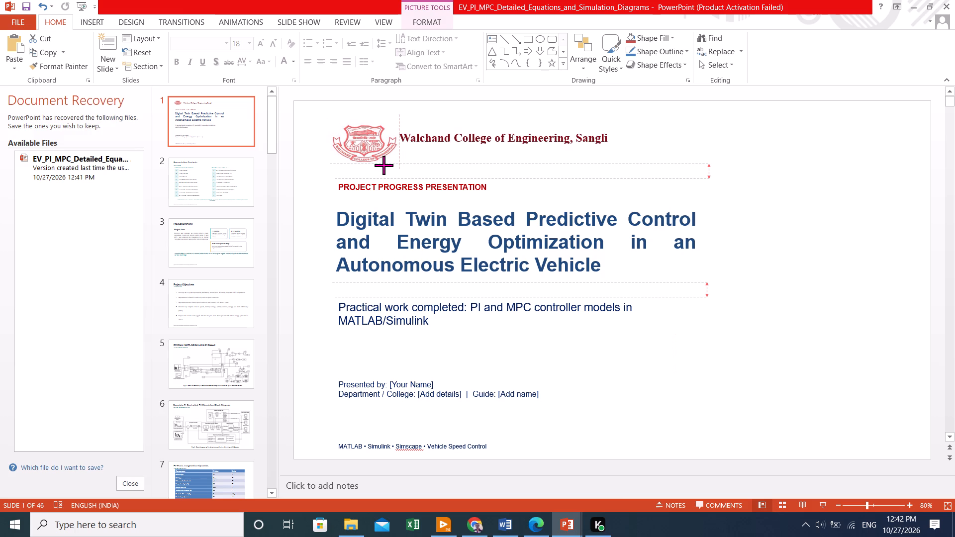
drag(383, 165, 383, 166)
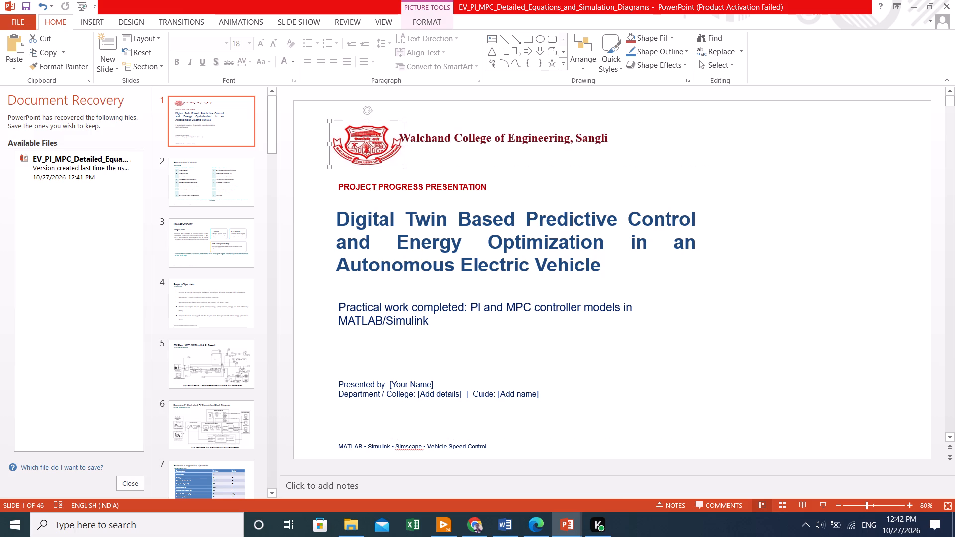
click(379, 145)
click(446, 140)
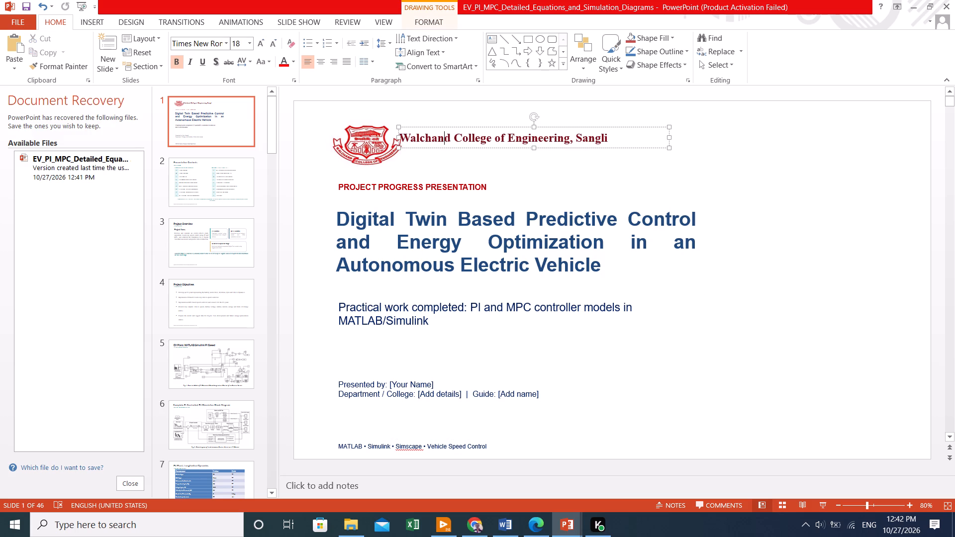
drag(505, 126, 530, 131)
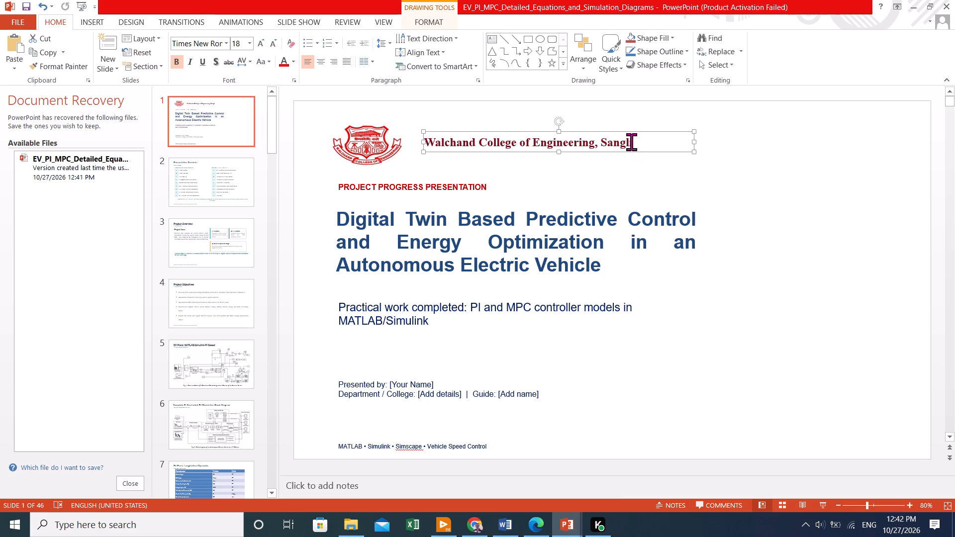
Increase the college name's font size to 28, widen its box to fit one line, and align it with the logo.
drag(428, 140, 477, 142)
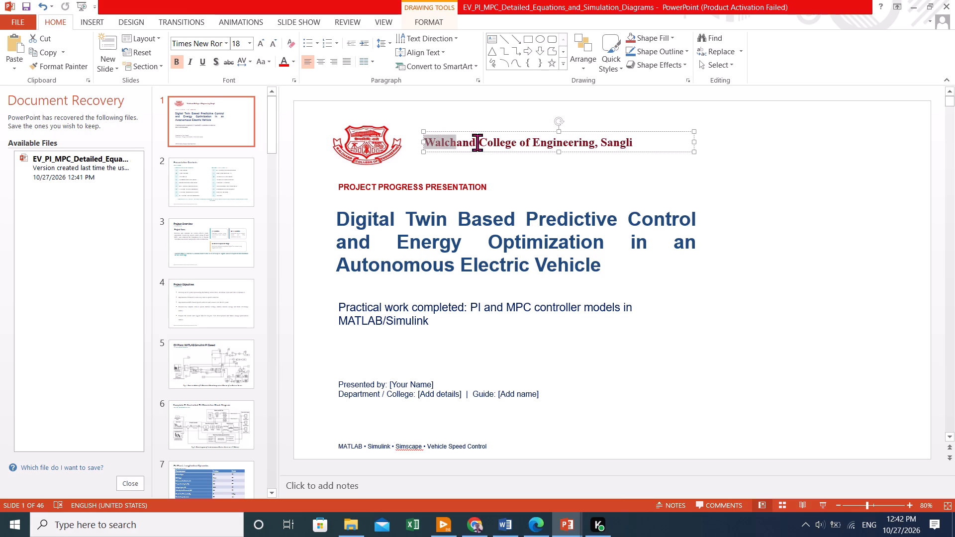
drag(477, 142, 636, 145)
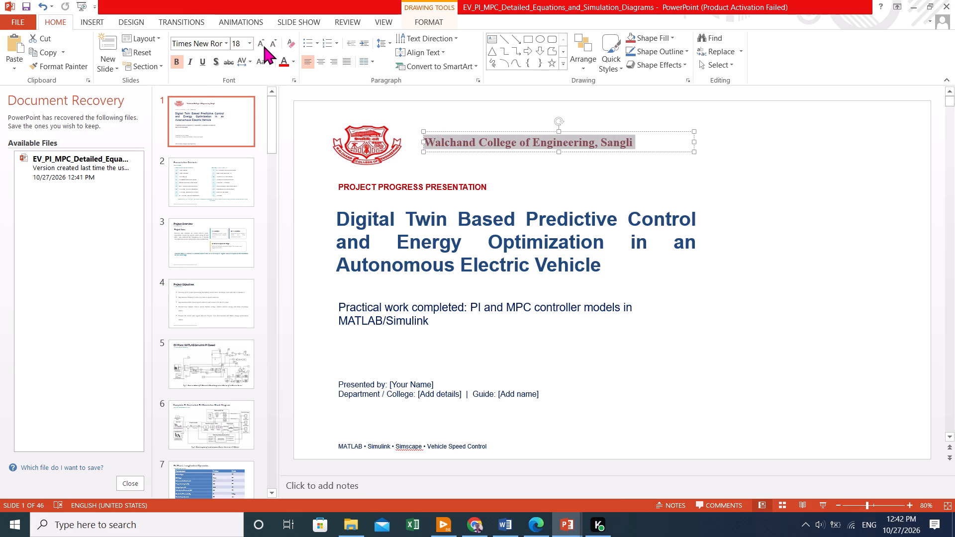
triple_click(262, 45)
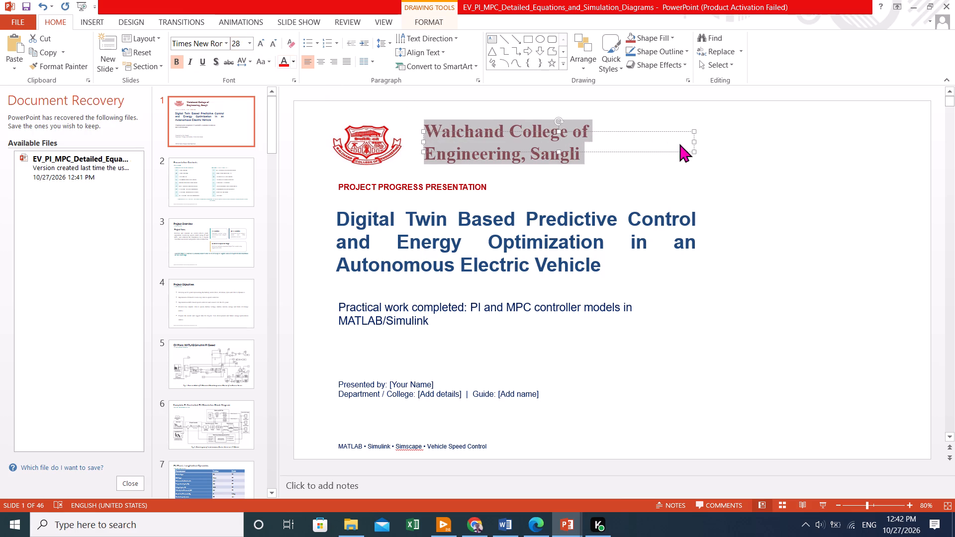
drag(694, 140, 762, 140)
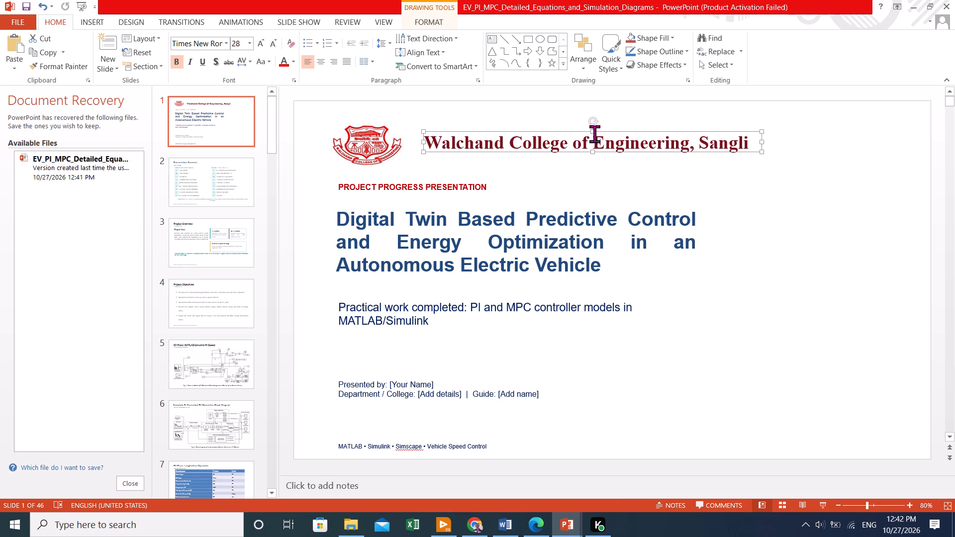
drag(577, 132, 575, 132)
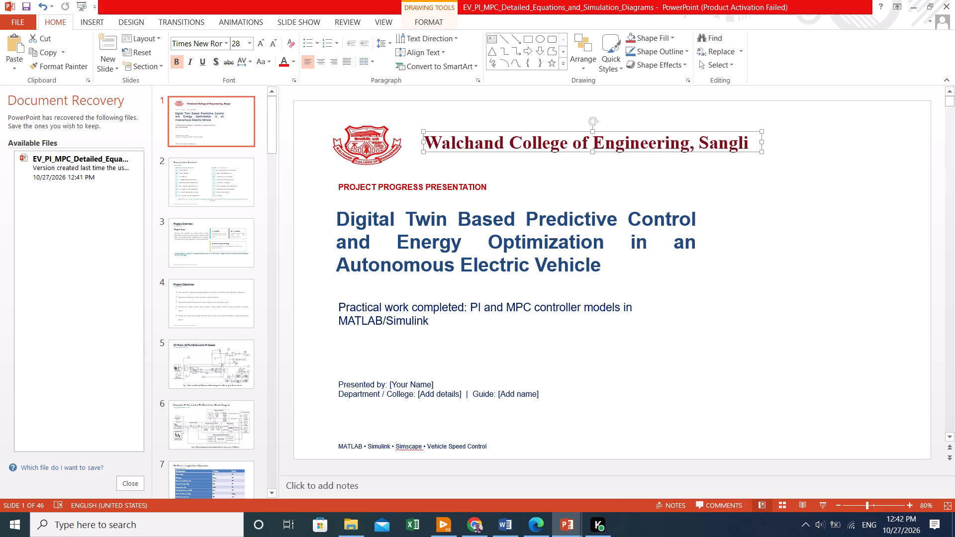
drag(575, 132, 576, 137)
click(675, 173)
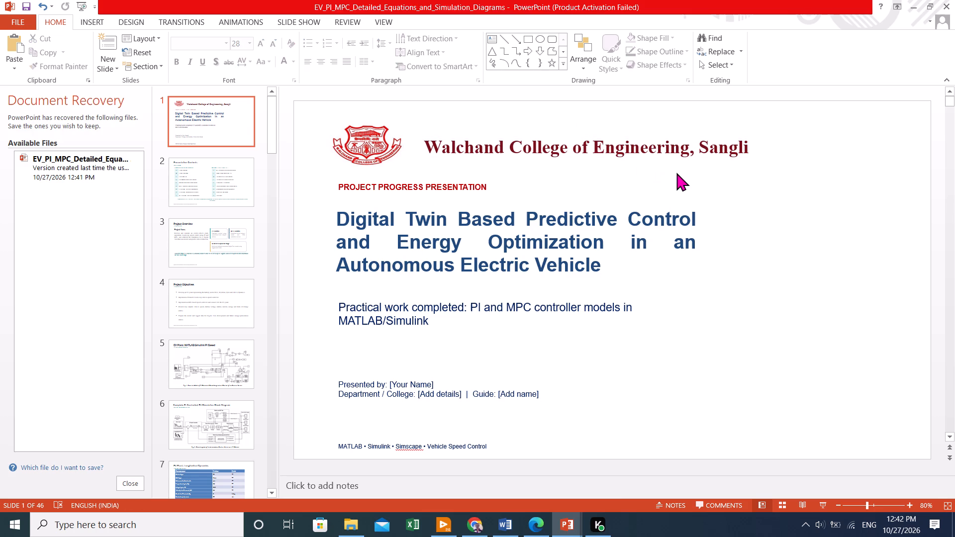
Save the EV PI MPC presentation.
click(25, 3)
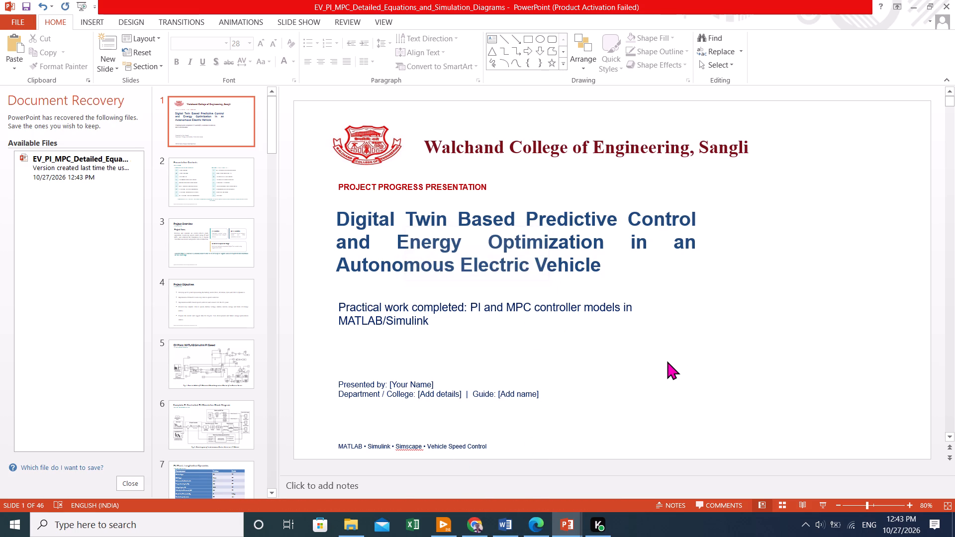
Widen the main title's text box to nearly the slide's far edge and left-align the title instead of justifying it.
click(541, 238)
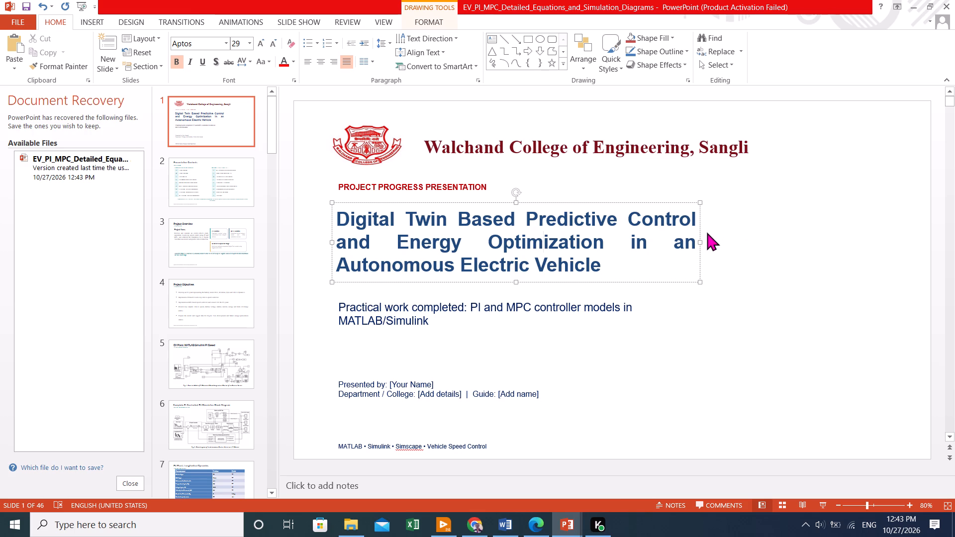
drag(699, 241, 898, 246)
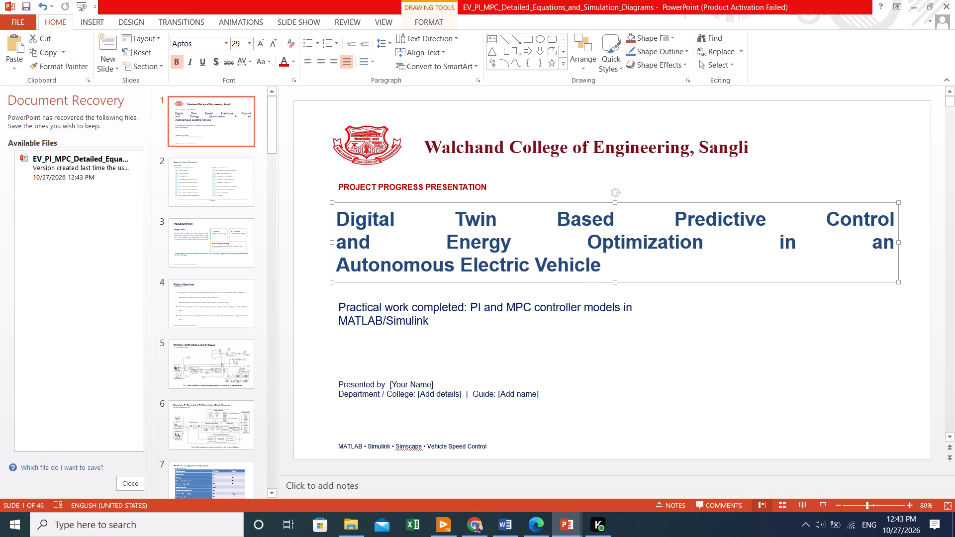
drag(900, 241, 907, 245)
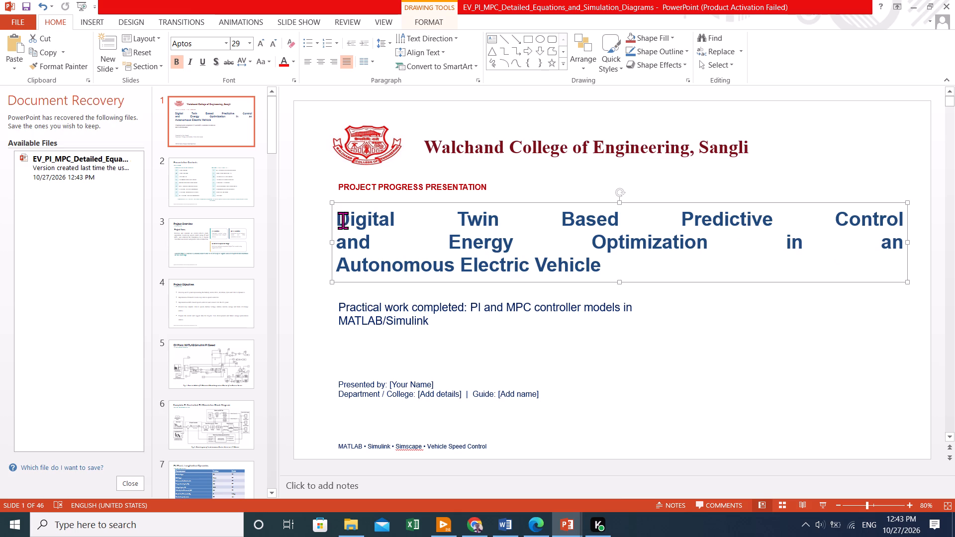
drag(342, 220, 626, 274)
click(350, 63)
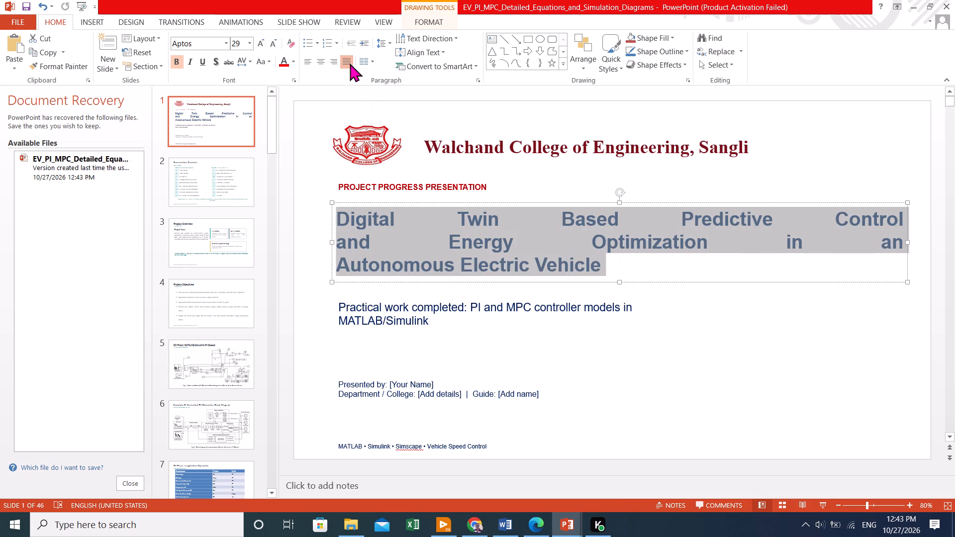
click(309, 64)
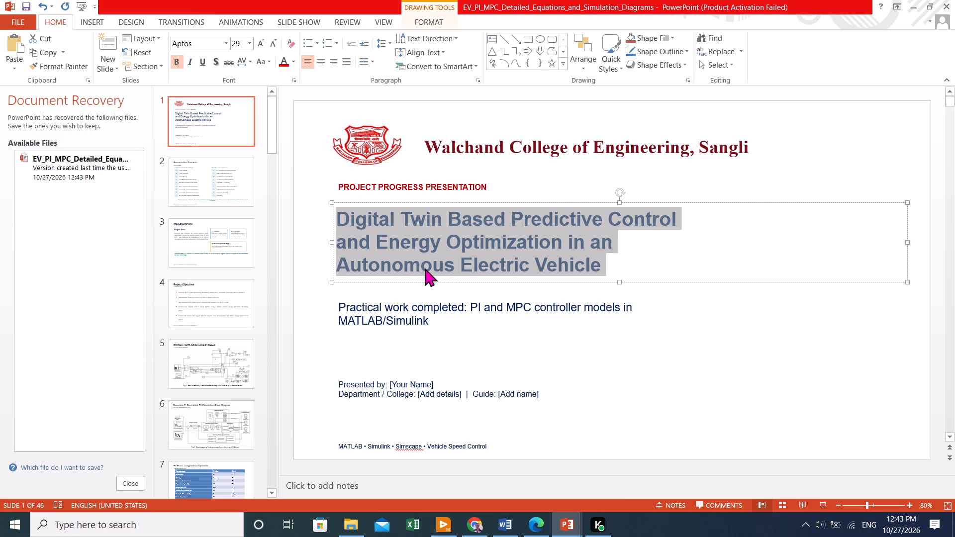
Remove the two manual line breaks in the main title so it flows on two lines, adding a space between "Control" and "and".
click(344, 246)
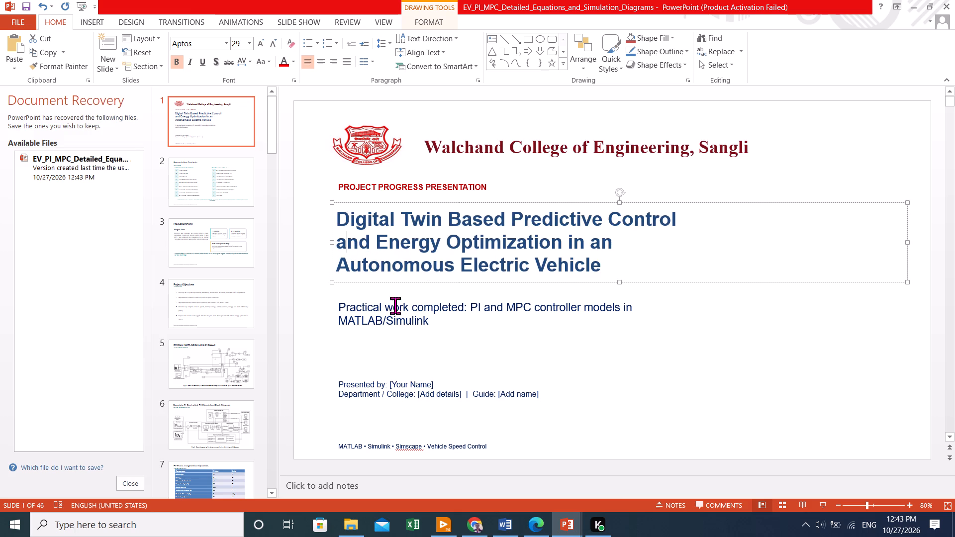
key(Left)
key(BackSpace)
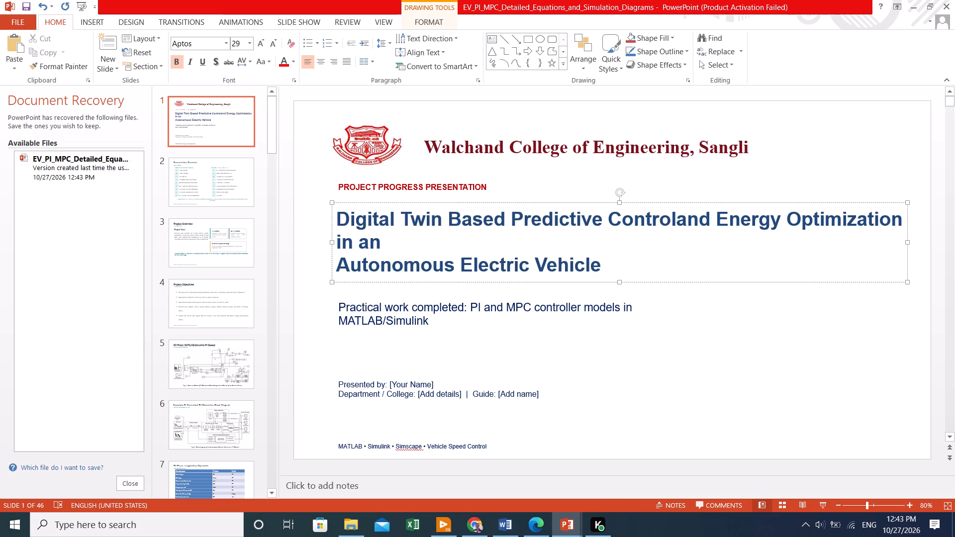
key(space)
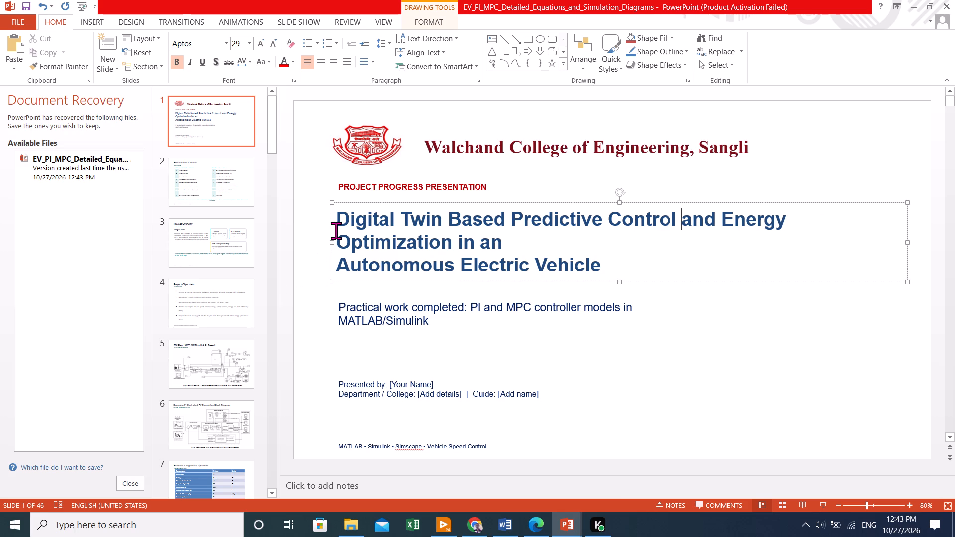
click(340, 242)
click(343, 266)
key(Left)
key(BackSpace)
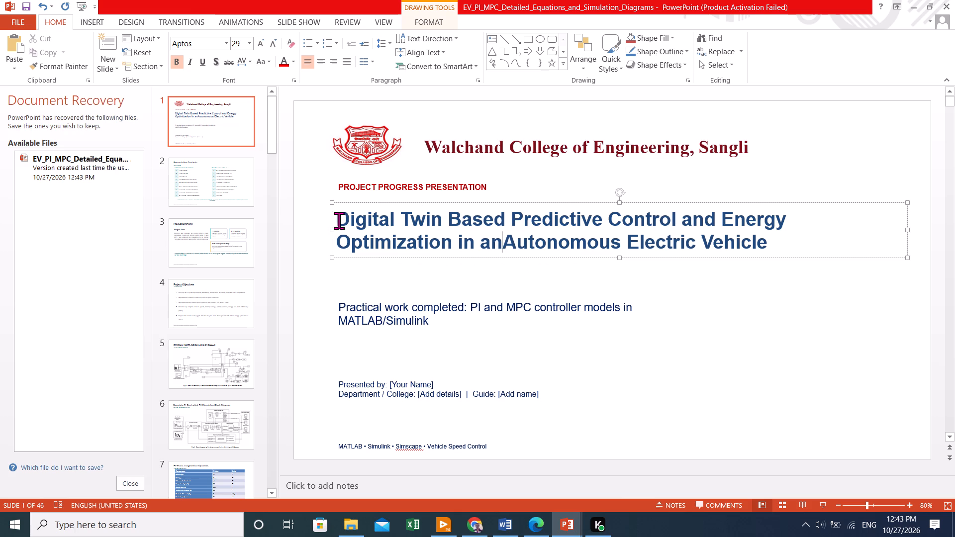
Justify the whole main title text on slide 1.
drag(339, 220, 780, 255)
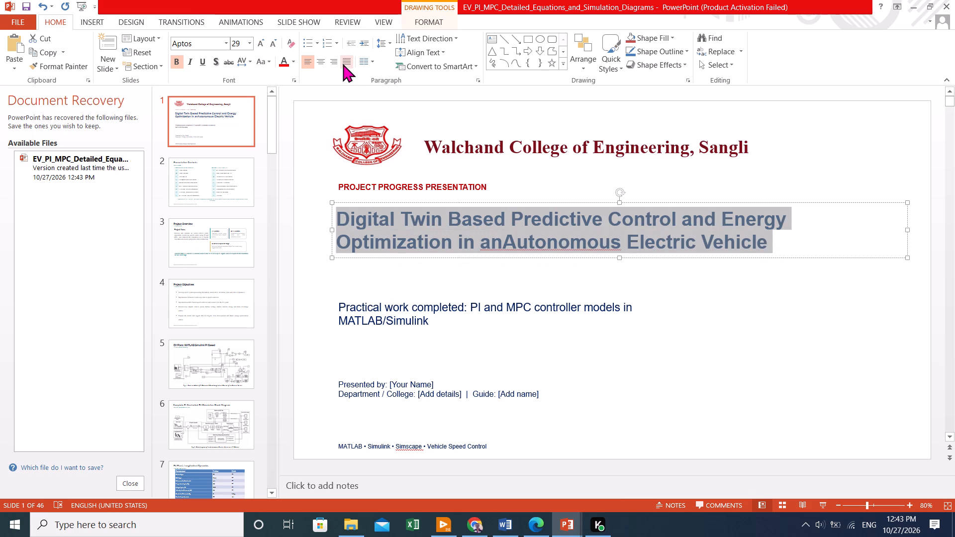
click(343, 64)
click(665, 301)
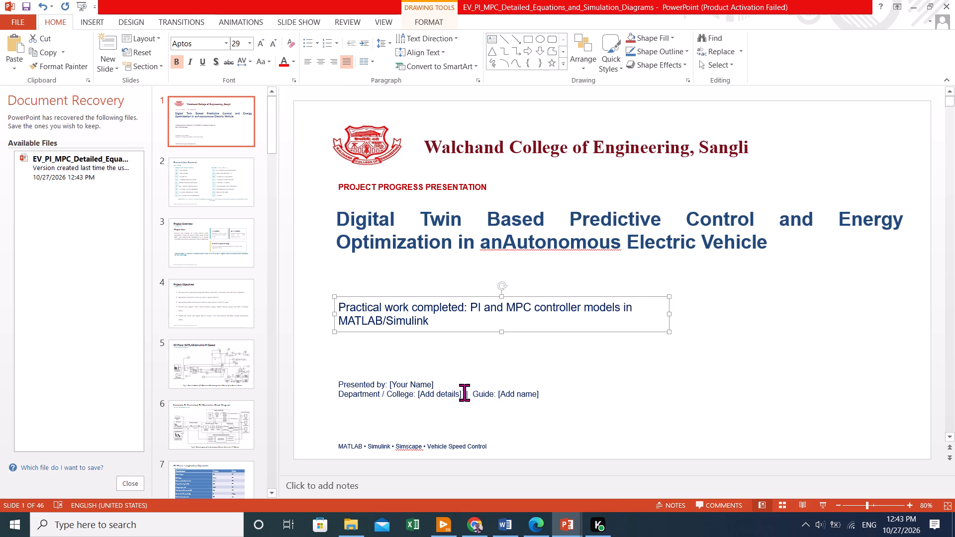
Check the title slide of the Semi-Active HESS LA1 presentation for reference, and return to the EV PI MPC presentation.
click(479, 527)
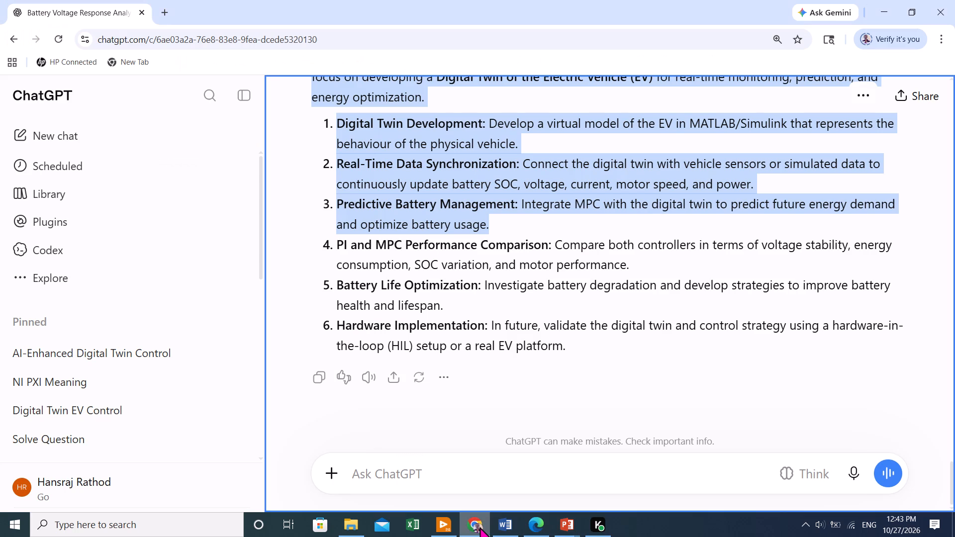
click(572, 533)
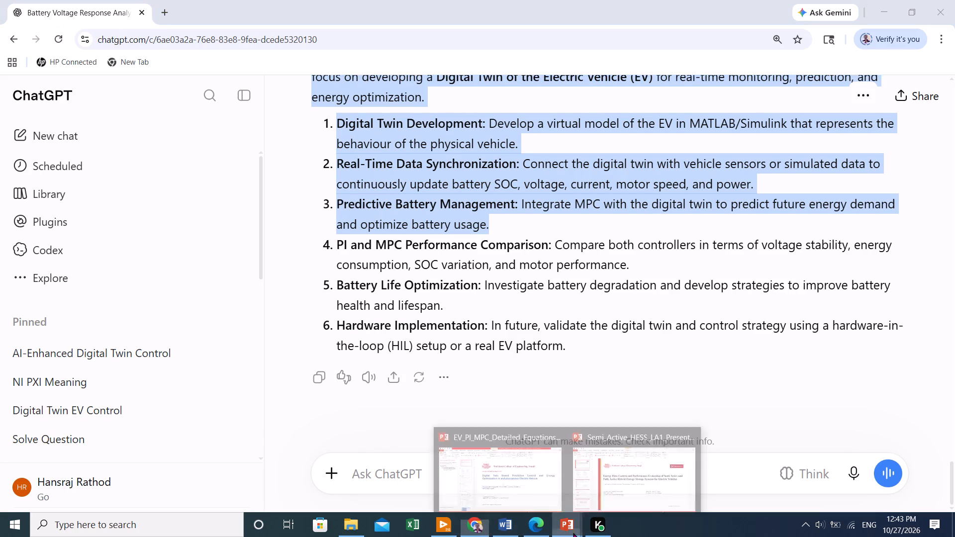
click(643, 488)
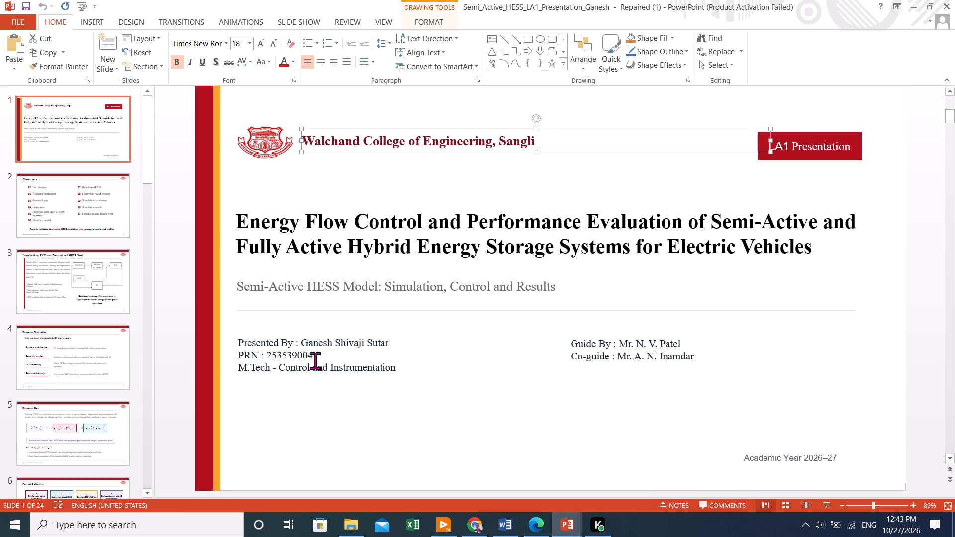
click(496, 519)
click(570, 521)
click(495, 474)
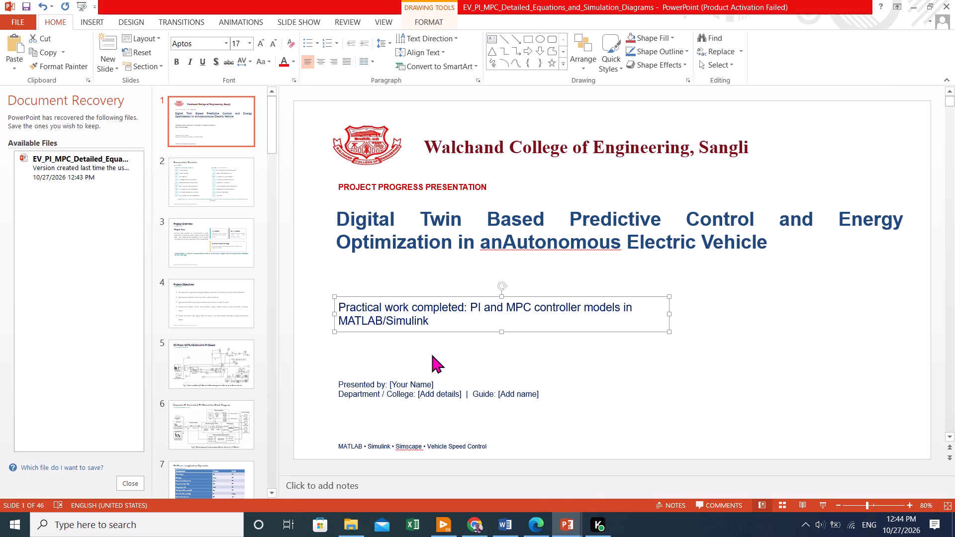
Delete the "MATLAB • Simulink • Simscape • Vehicle Speed Control" text box at the bottom of slide 1.
click(385, 446)
click(516, 444)
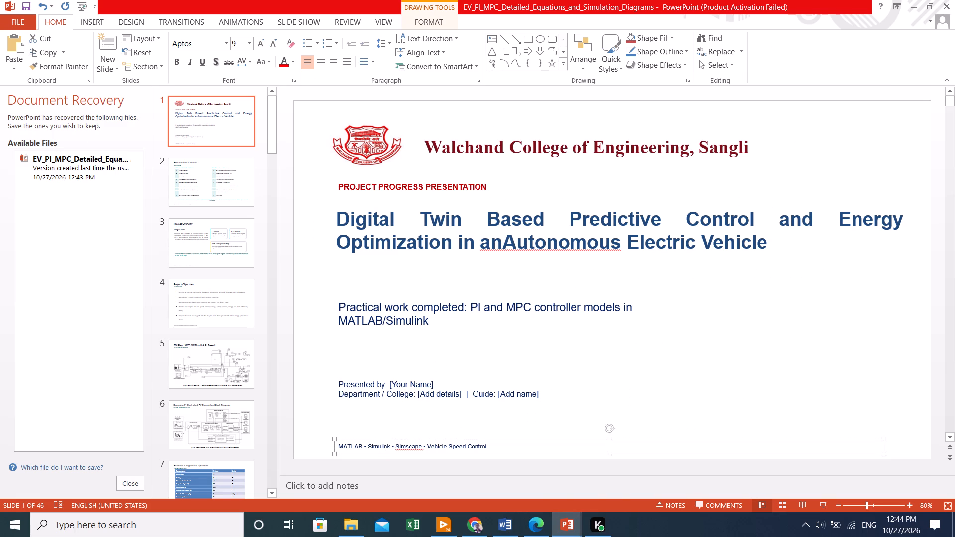
key(Delete)
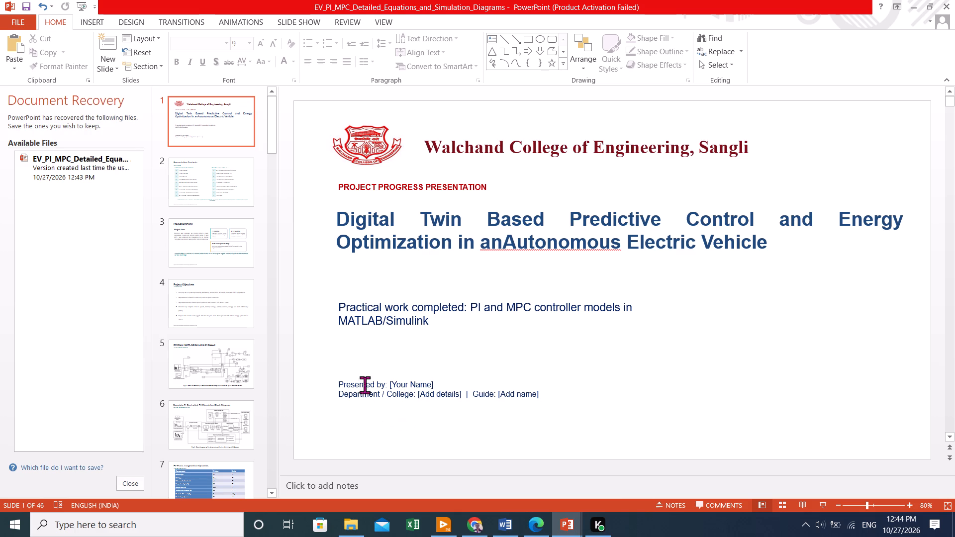
Using the Semi-Active HESS title slide as reference, replace the [Your Name] placeholder with the presenter's name followed by a "|" separator.
drag(339, 383, 435, 383)
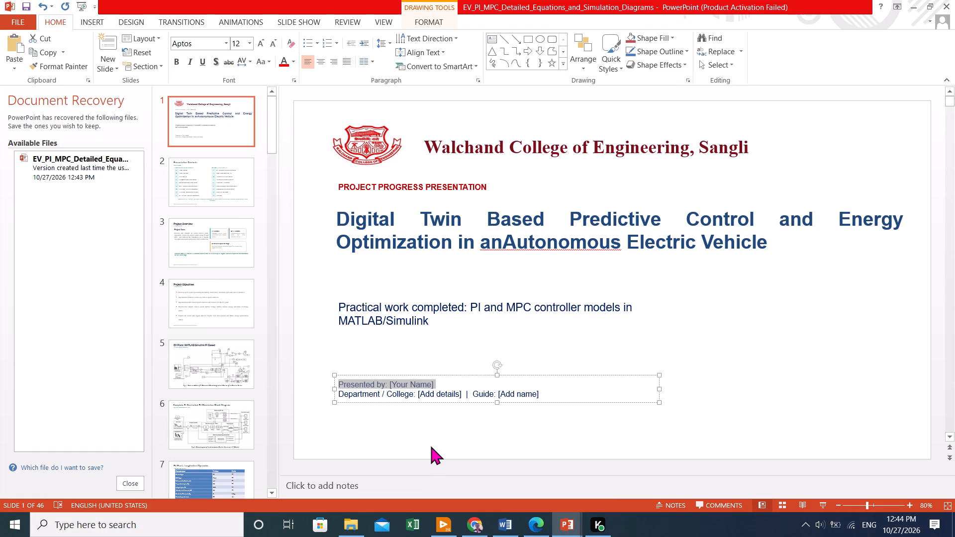
click(459, 382)
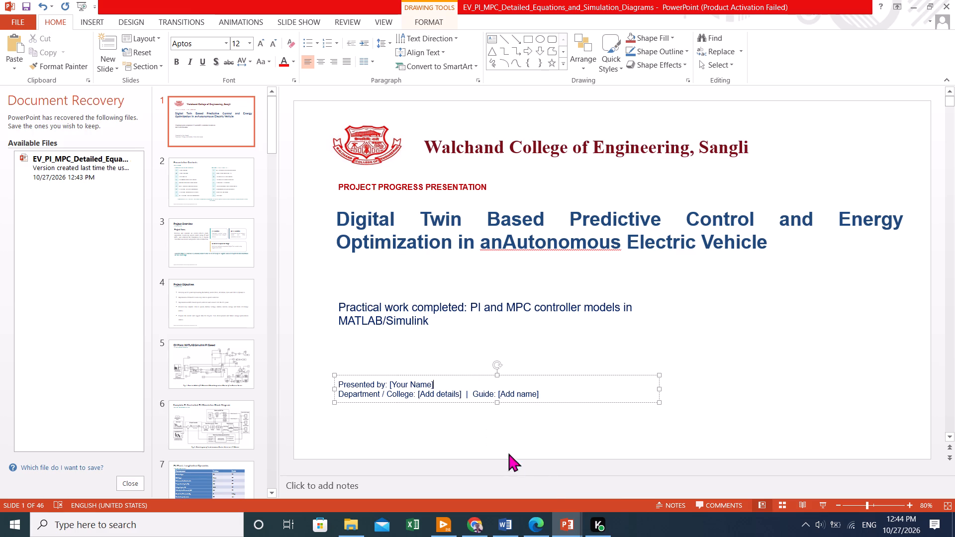
click(573, 525)
click(515, 482)
click(565, 524)
click(639, 480)
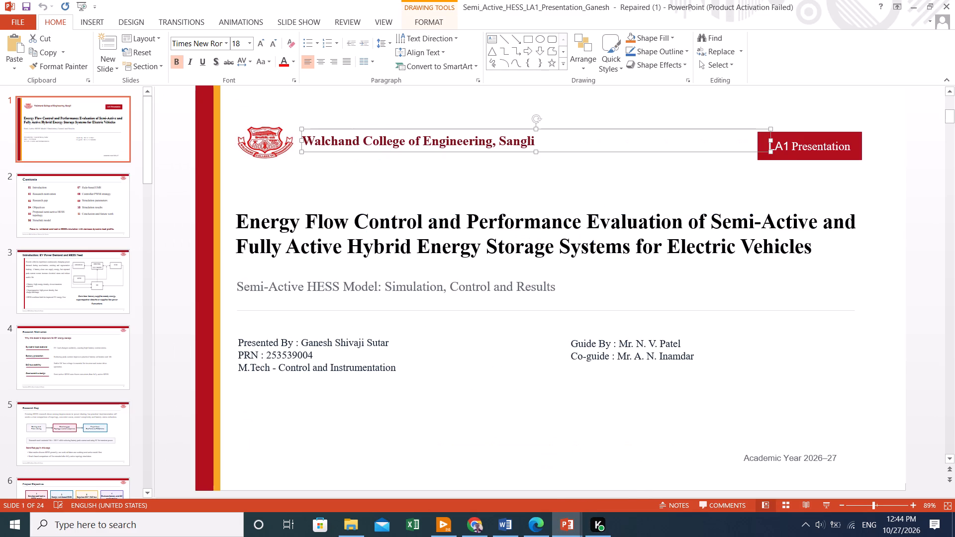
click(565, 519)
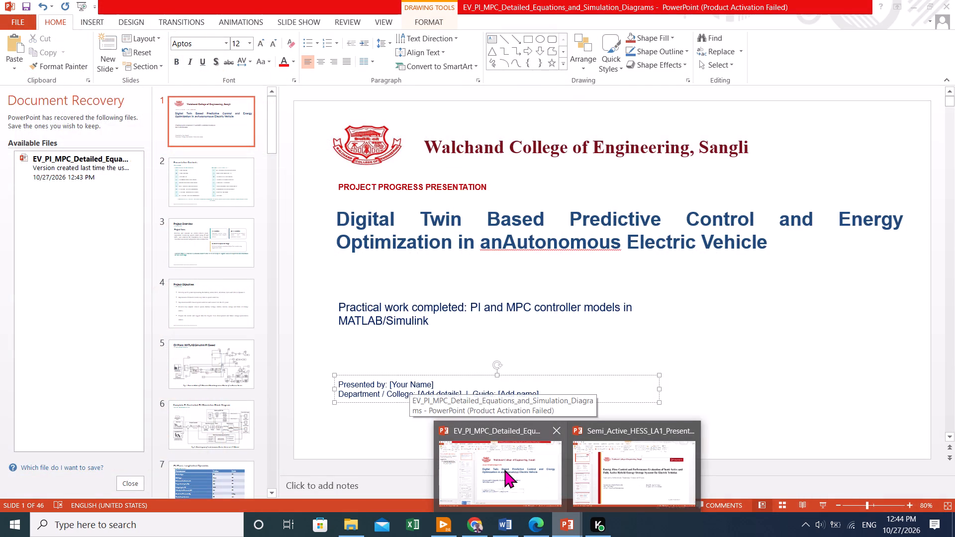
click(504, 469)
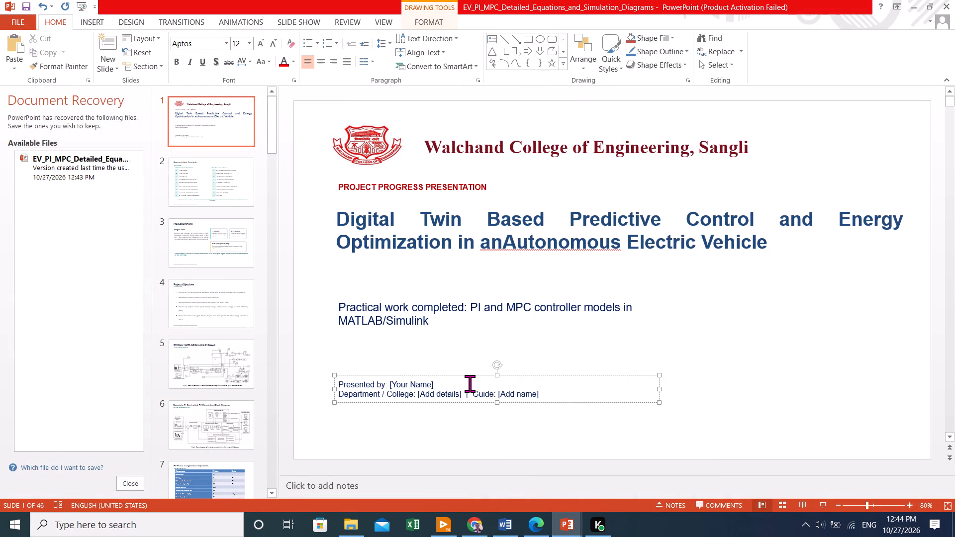
key(BackSpace)
key(BackSpace)
key(BackSpace)
key(BackSpace)
key(BackSpace)
key(BackSpace)
key(BackSpace)
key(BackSpace)
key(BackSpace)
key(BackSpace)
key(BackSpace)
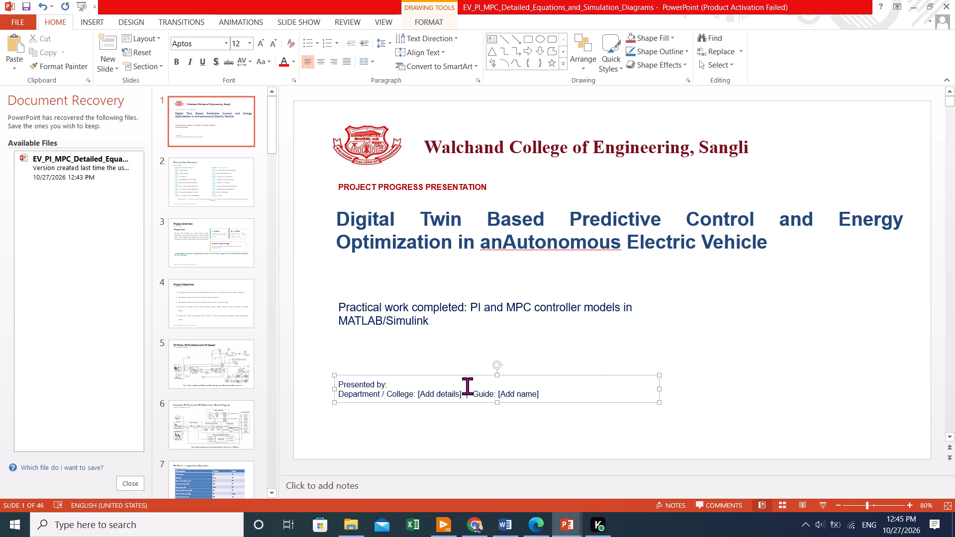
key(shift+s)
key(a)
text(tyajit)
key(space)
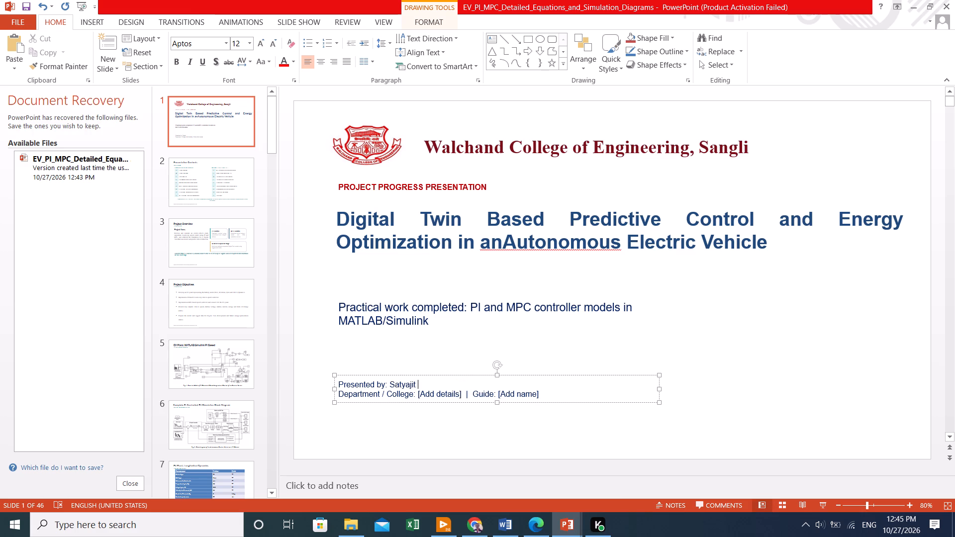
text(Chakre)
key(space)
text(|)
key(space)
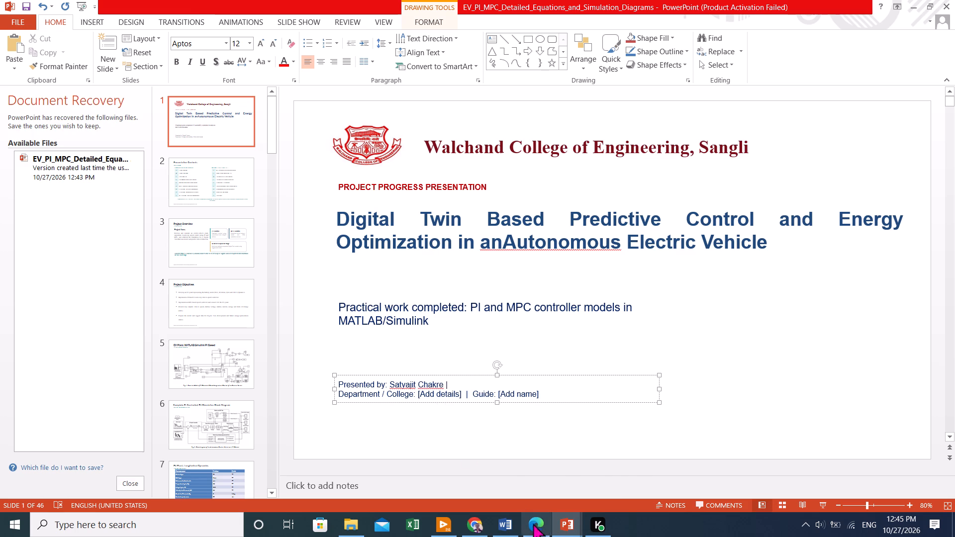
Check the Semi-Active HESS title slide again and add "PRN" with the presenter's registration number after the separator in the presenter line.
click(511, 527)
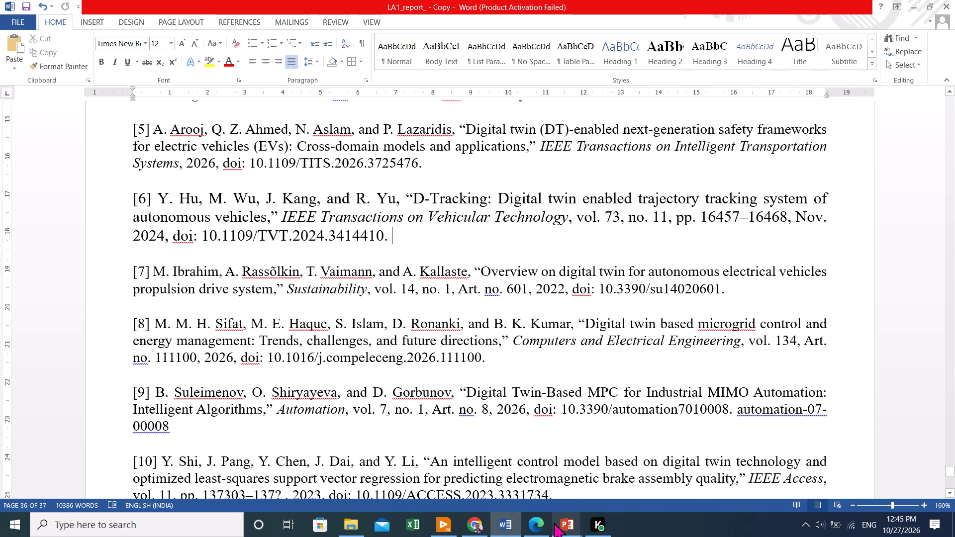
click(555, 522)
click(600, 492)
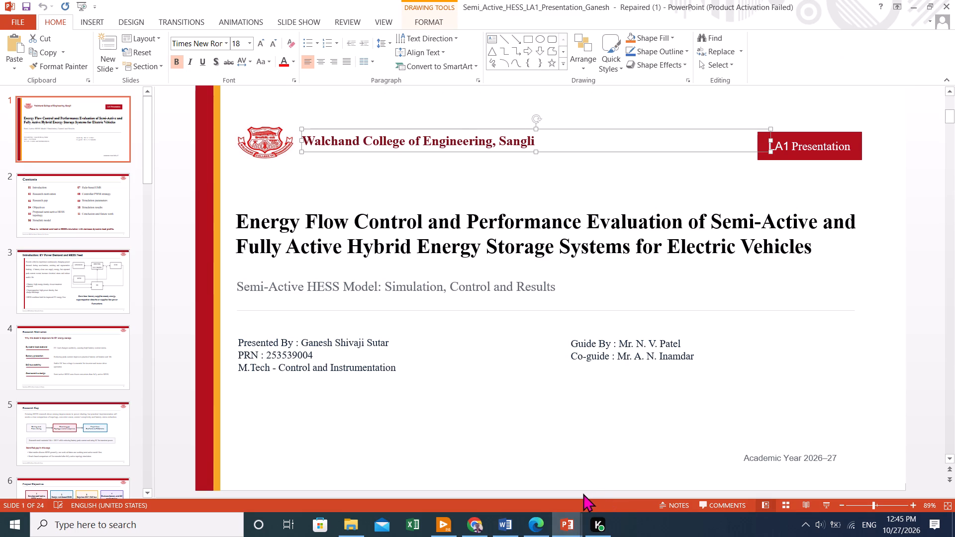
click(562, 520)
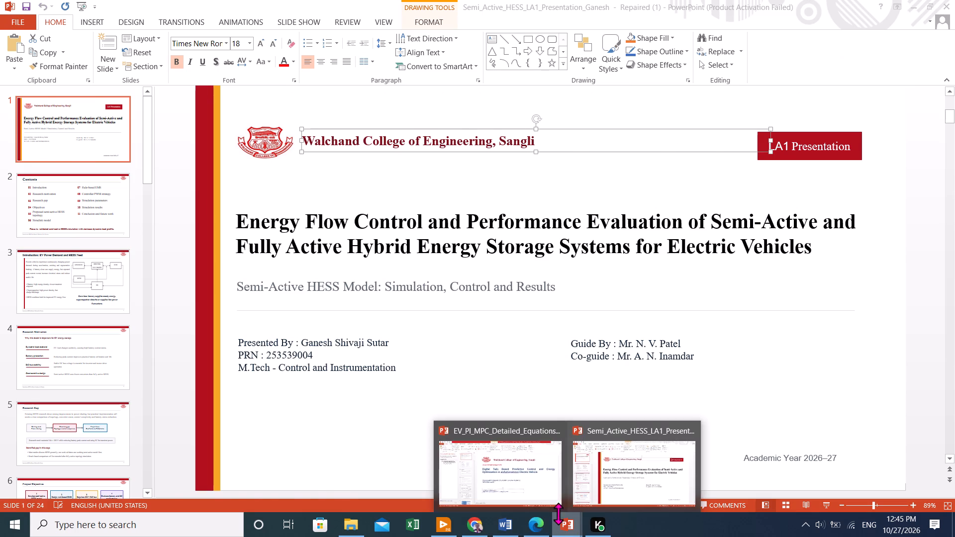
click(532, 481)
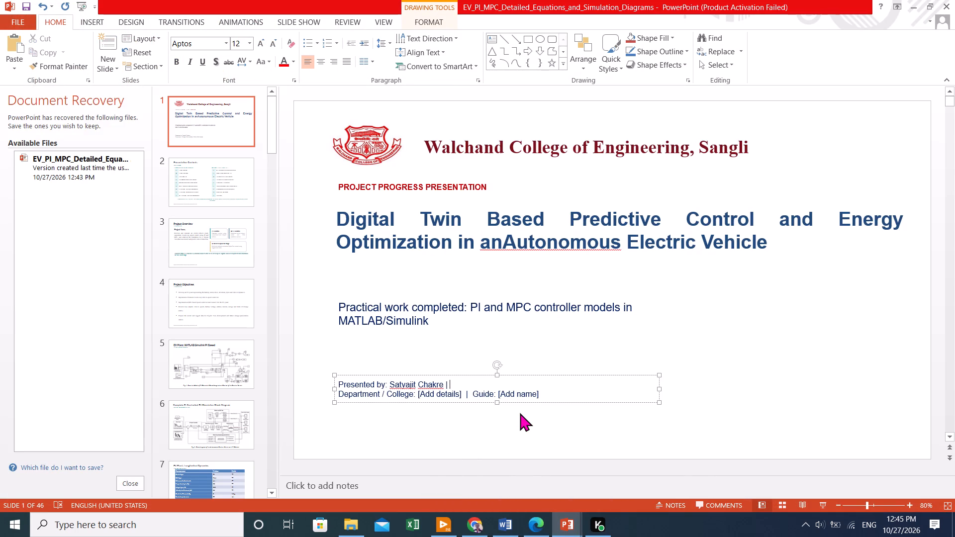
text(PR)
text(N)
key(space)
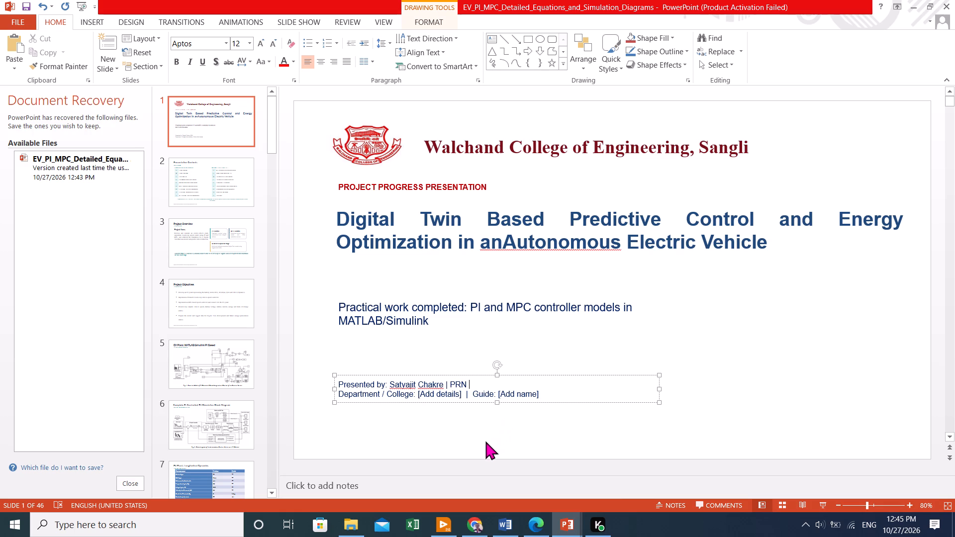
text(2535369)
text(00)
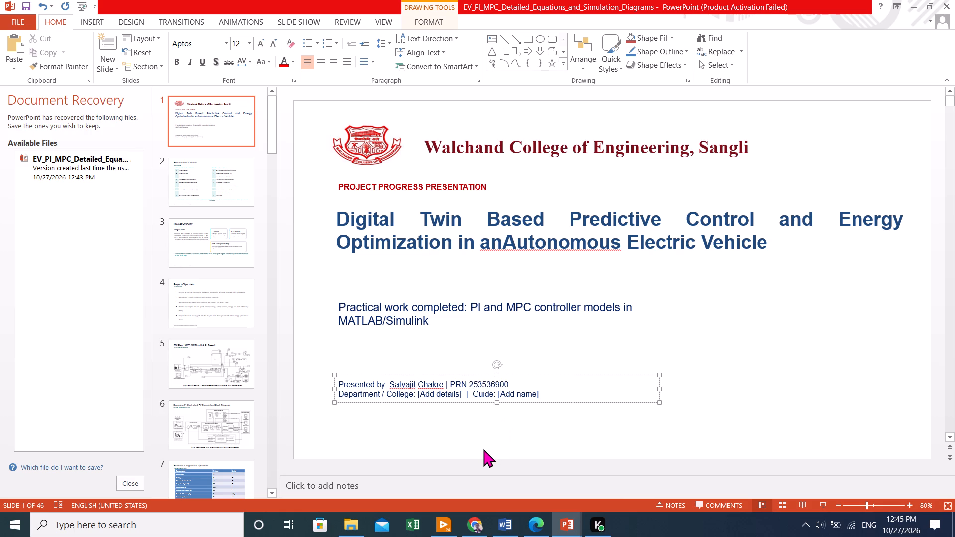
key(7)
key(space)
Add a "|" separator after the registration number in the presenter line and check the Semi-Active HESS title slide for the programme wording.
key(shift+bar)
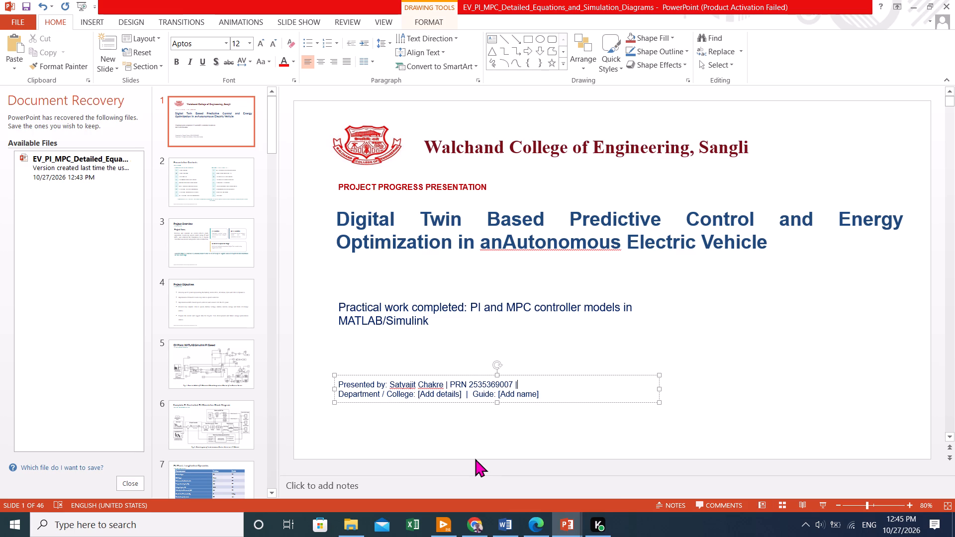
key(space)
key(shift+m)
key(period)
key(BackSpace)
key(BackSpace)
click(513, 527)
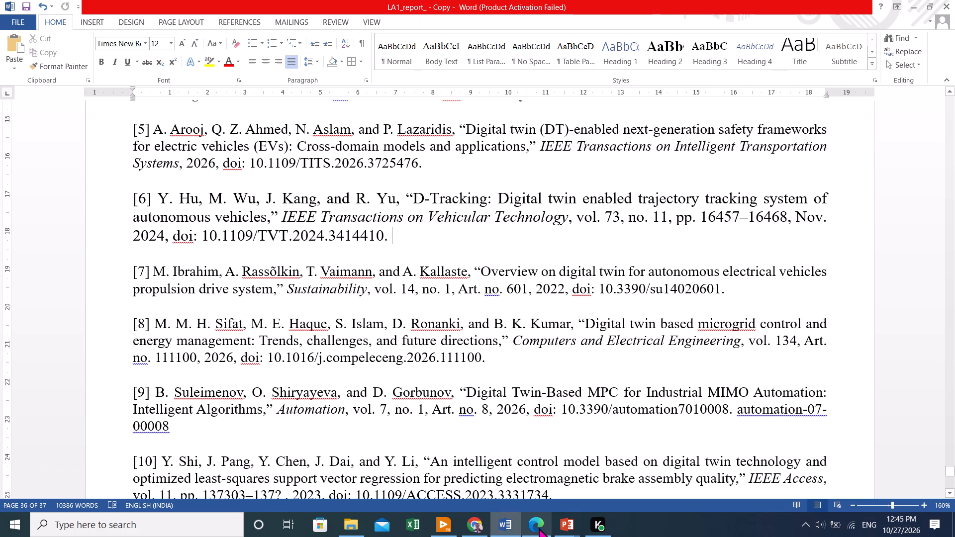
click(567, 526)
click(629, 486)
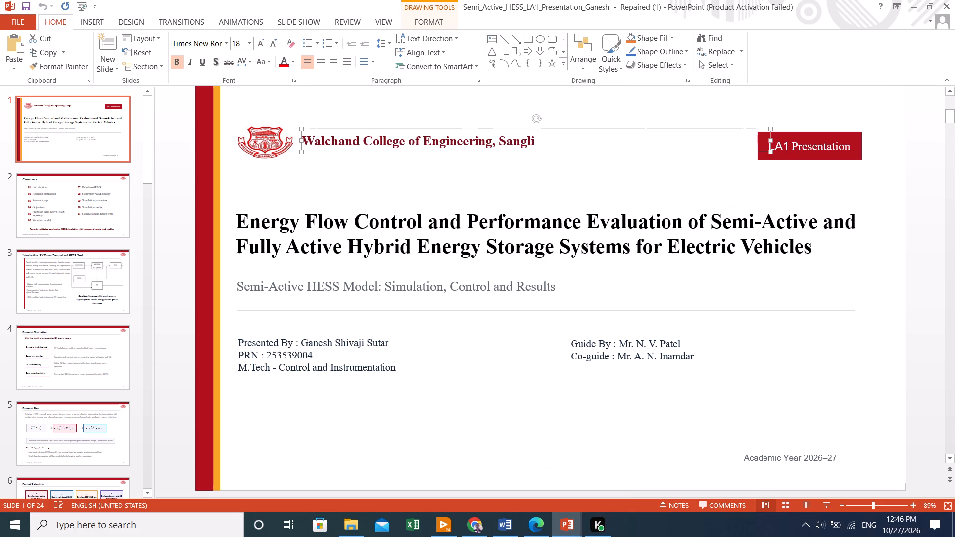
click(566, 526)
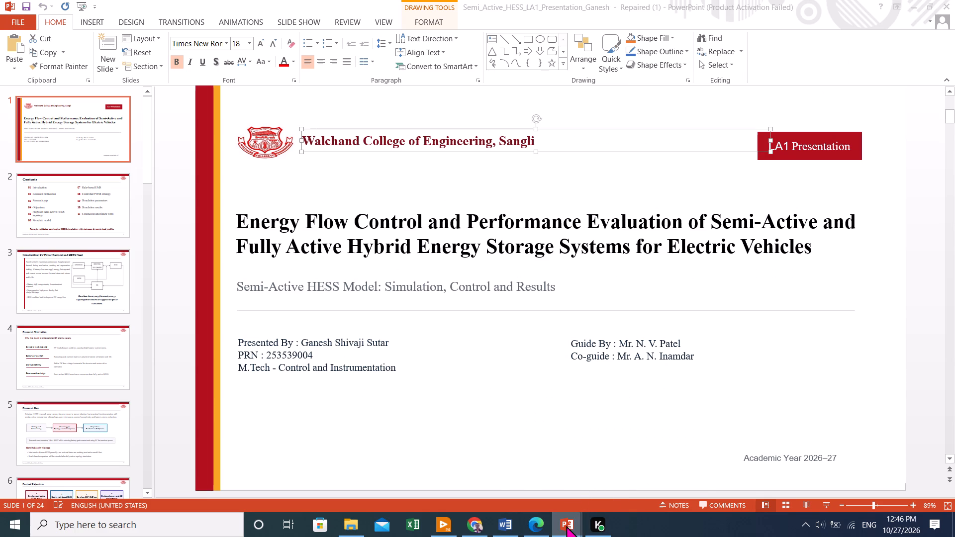
click(535, 479)
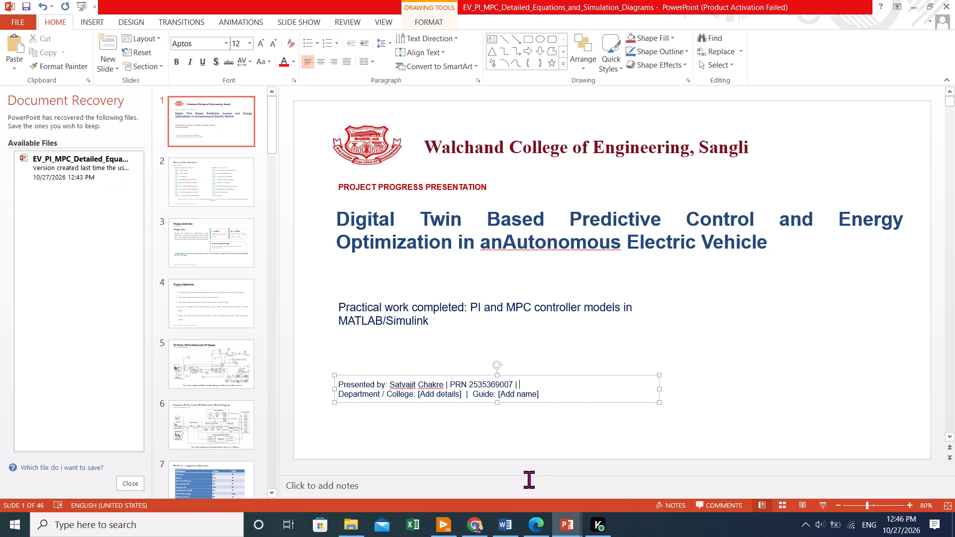
Append "M.Tech Control & Instrumentation" after the last separator in slide 1's presenter line.
key(BackSpace)
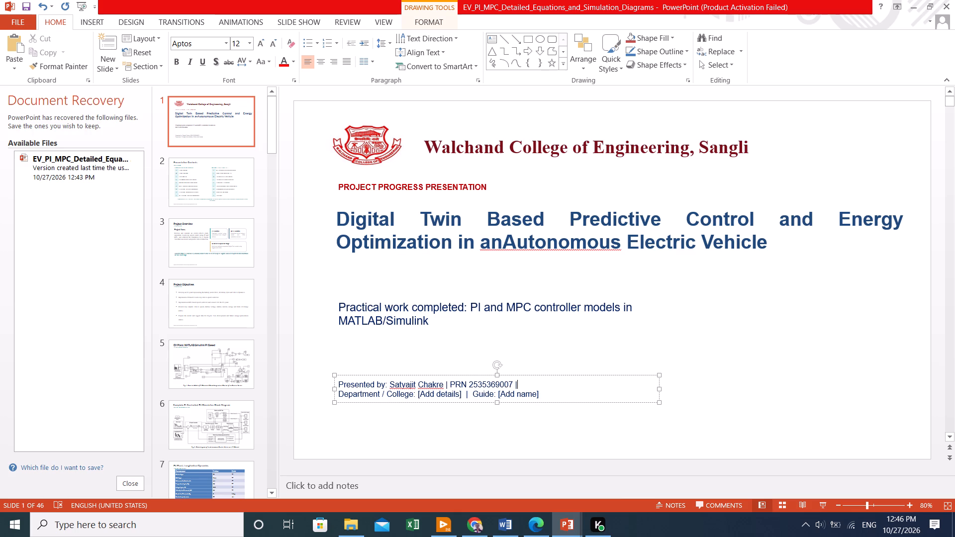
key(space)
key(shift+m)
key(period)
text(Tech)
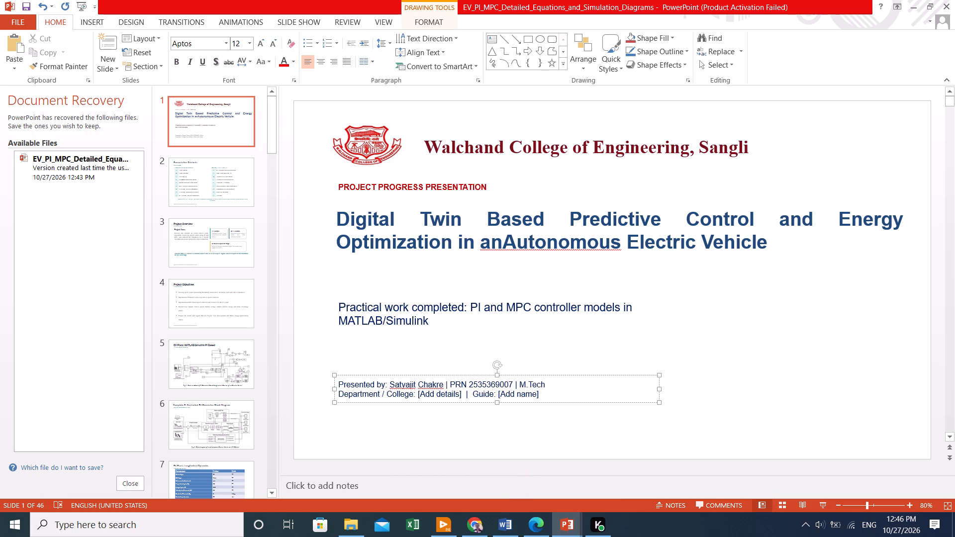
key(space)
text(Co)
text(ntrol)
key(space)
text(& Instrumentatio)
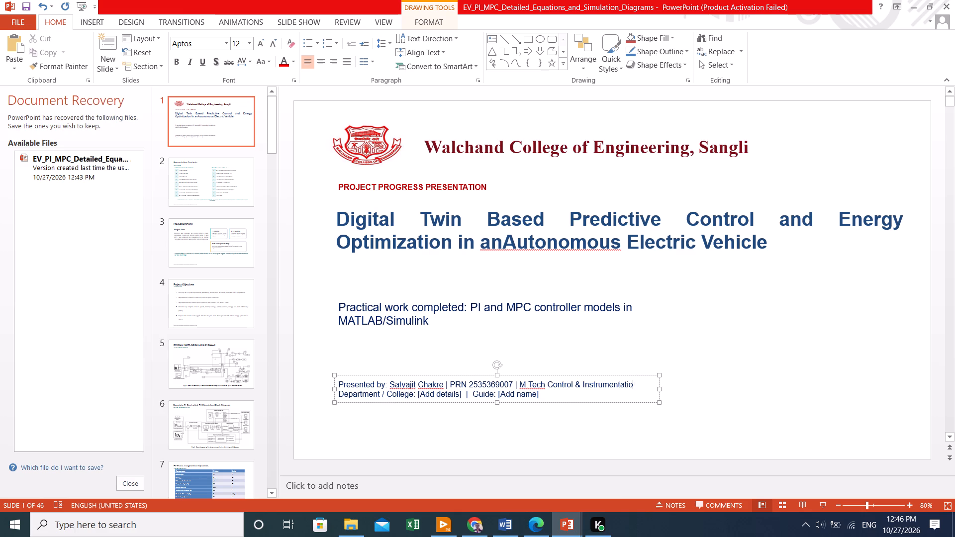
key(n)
Shorten the "Department / College" label on slide 1 to "Department:".
click(414, 397)
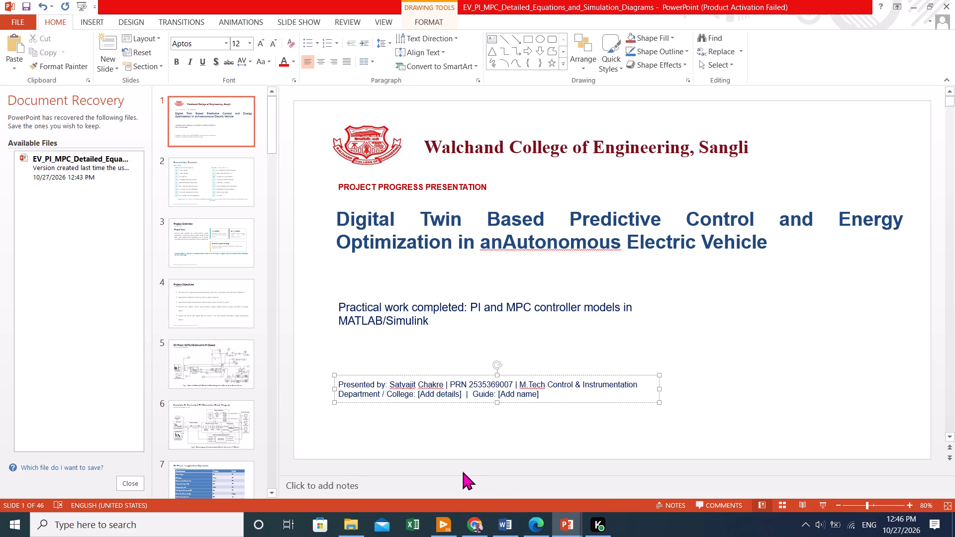
key(BackSpace)
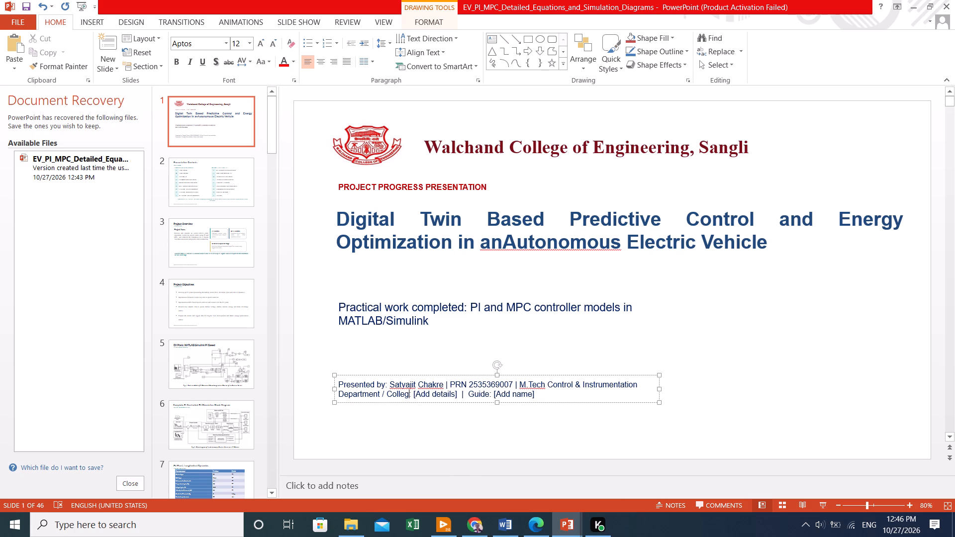
key(BackSpace)
key(BackSpace)
key(BackSpace)
key(BackSpace)
key(BackSpace)
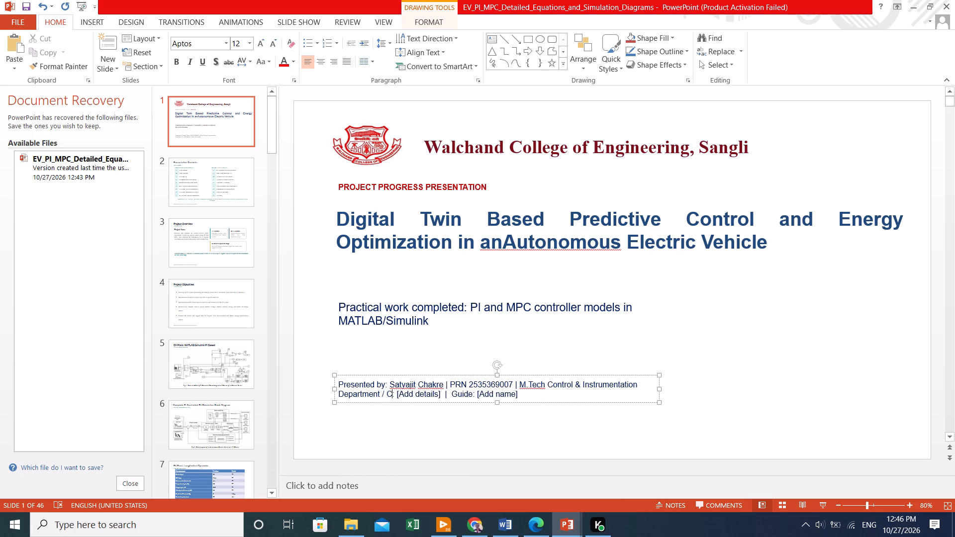
key(BackSpace)
key(BackSpace)
key(BackSpace)
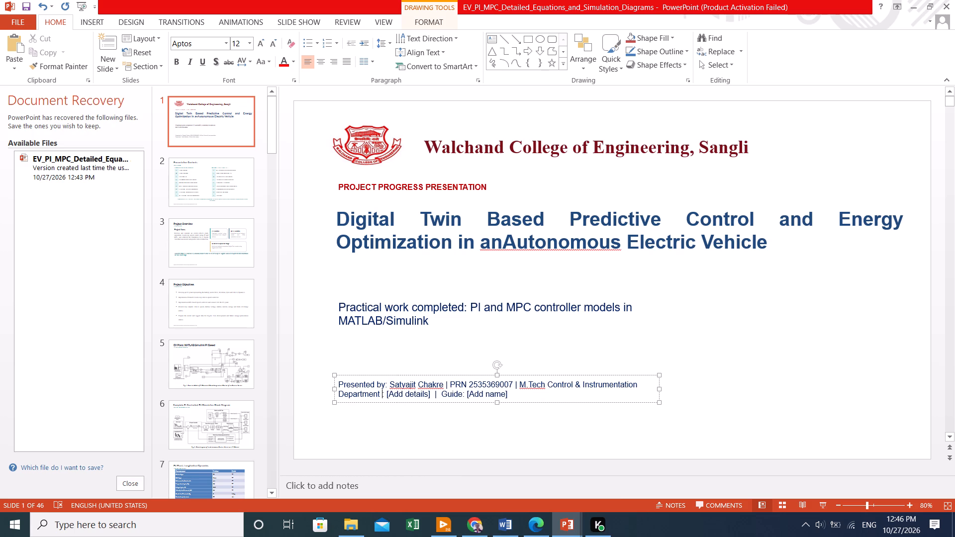
key(BackSpace)
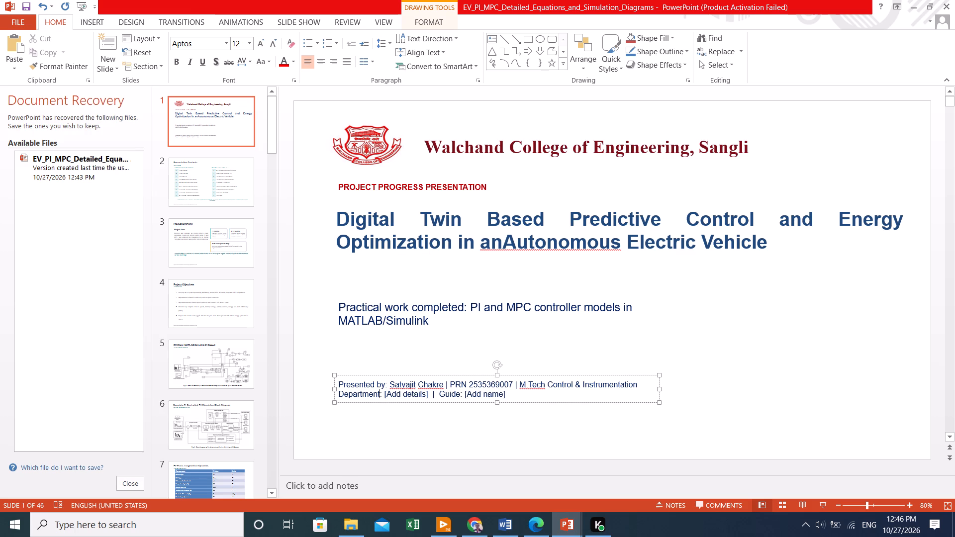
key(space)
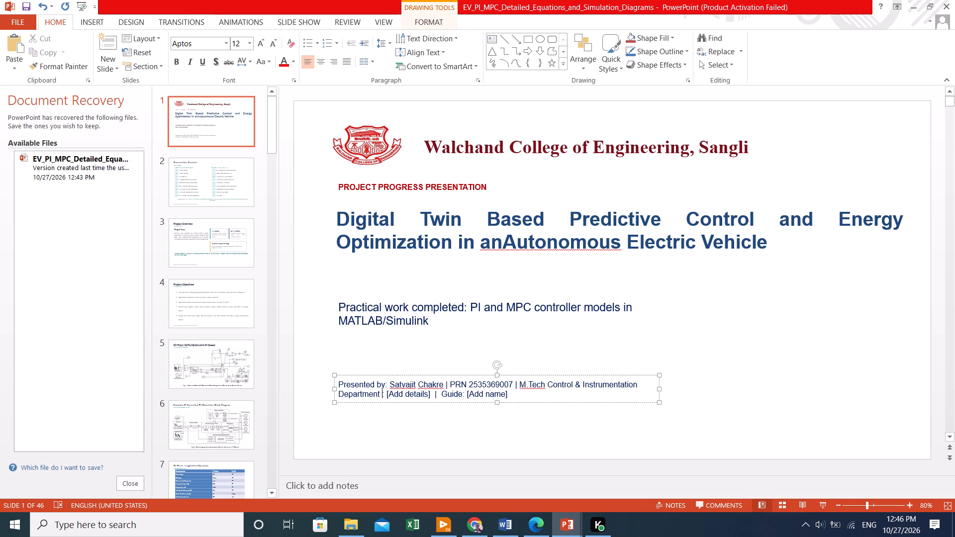
key(BackSpace)
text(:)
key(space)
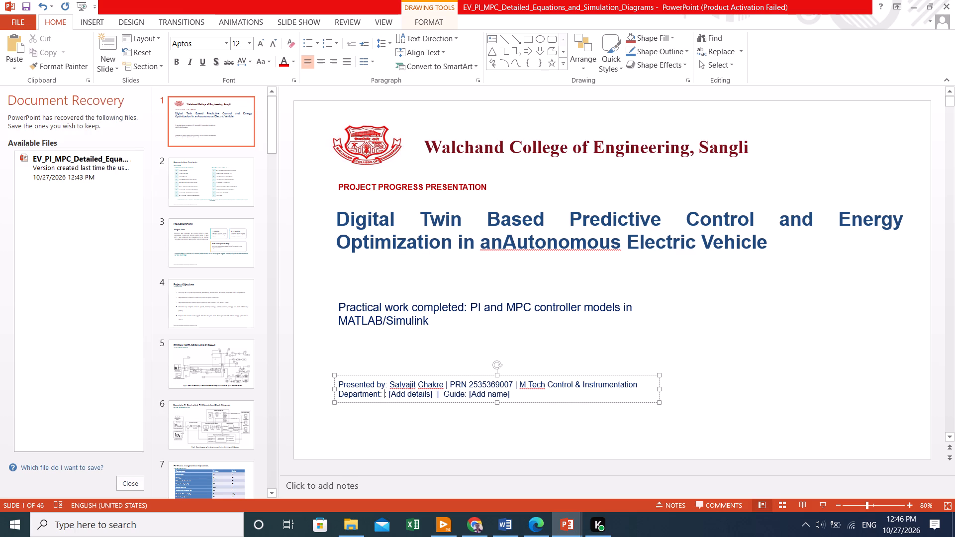
Enter "Electrical" as the department, followed by a "|" separator, and remove the leftover colon before the [Add details] placeholder.
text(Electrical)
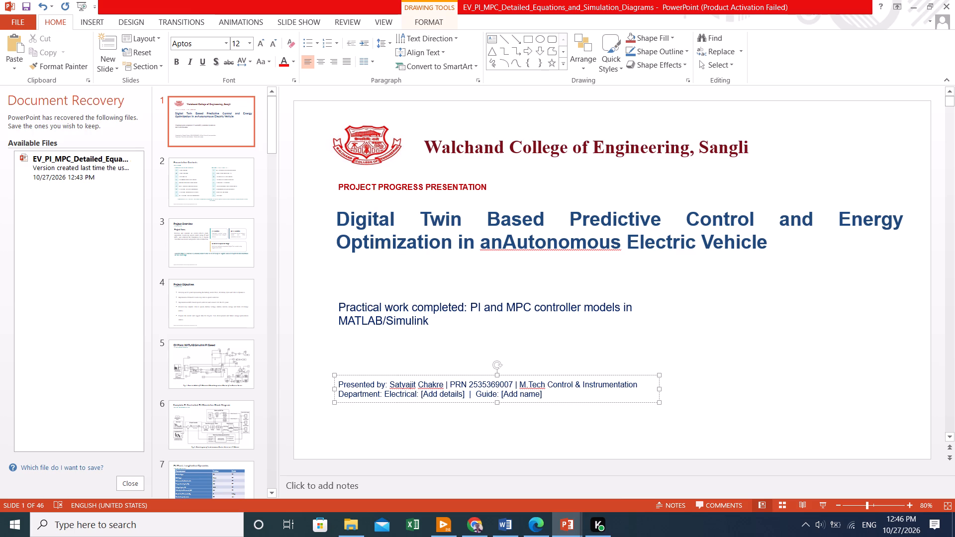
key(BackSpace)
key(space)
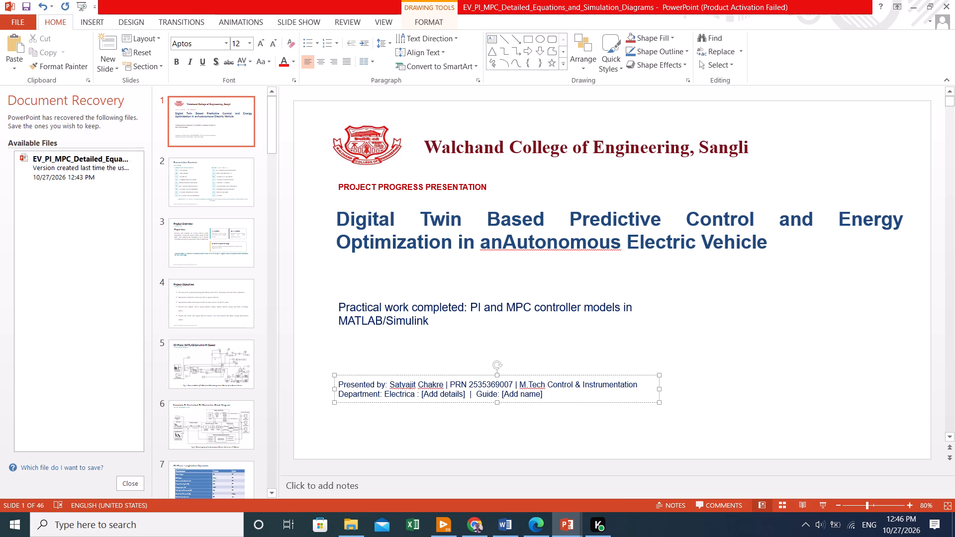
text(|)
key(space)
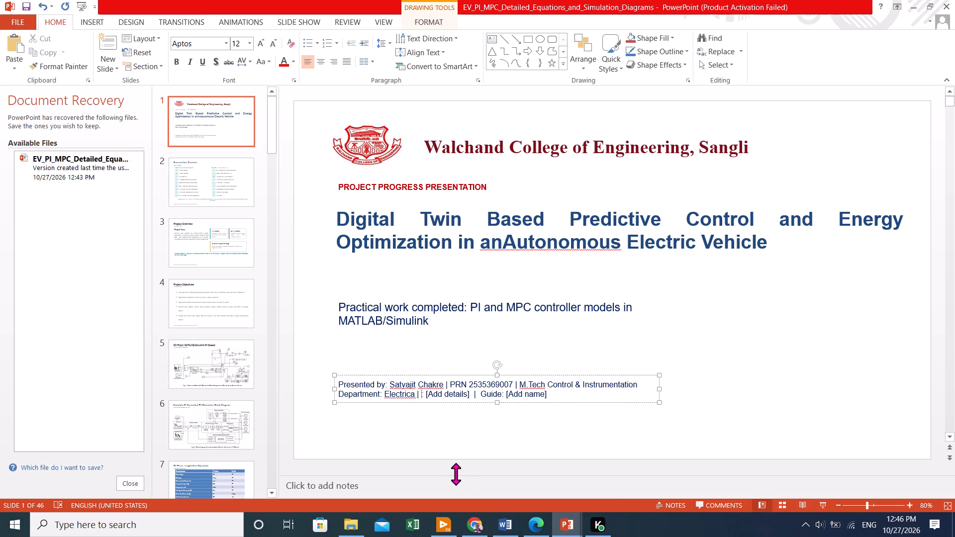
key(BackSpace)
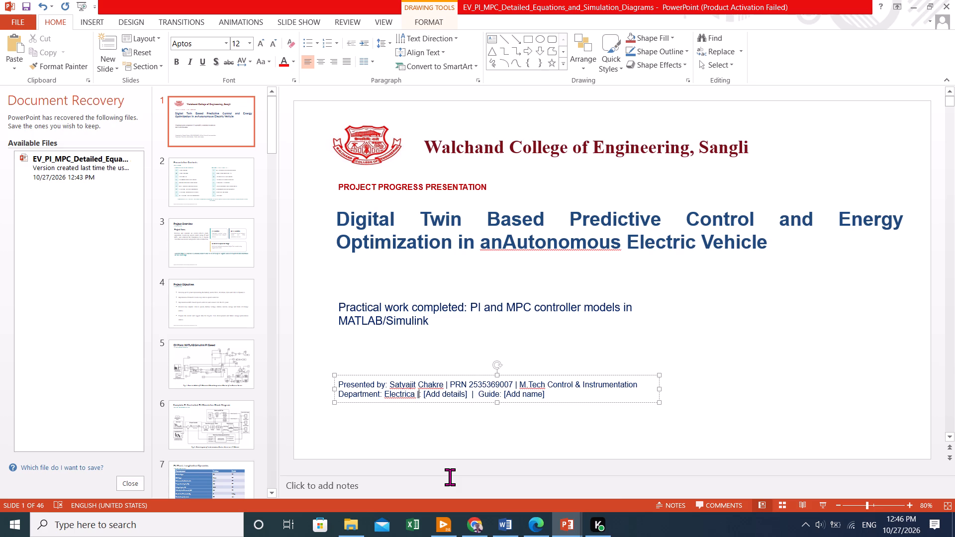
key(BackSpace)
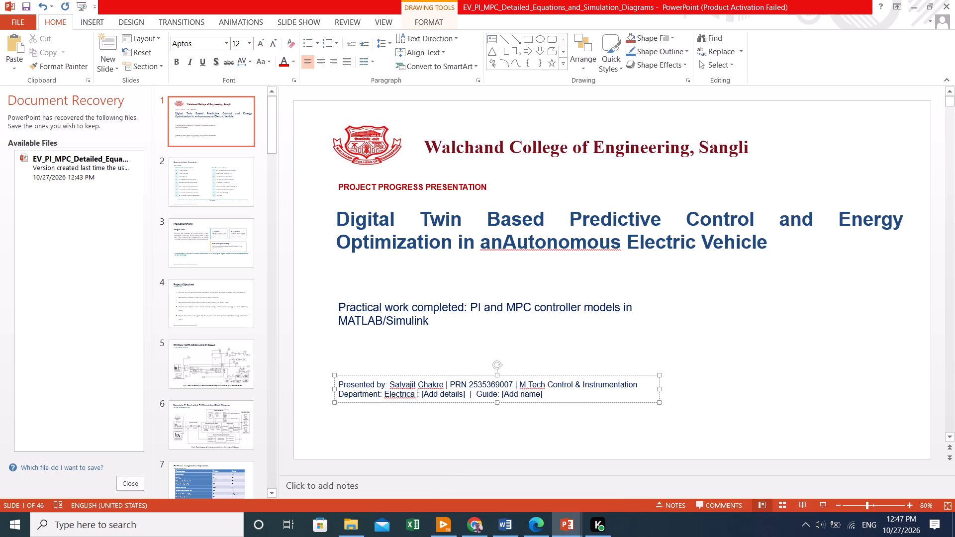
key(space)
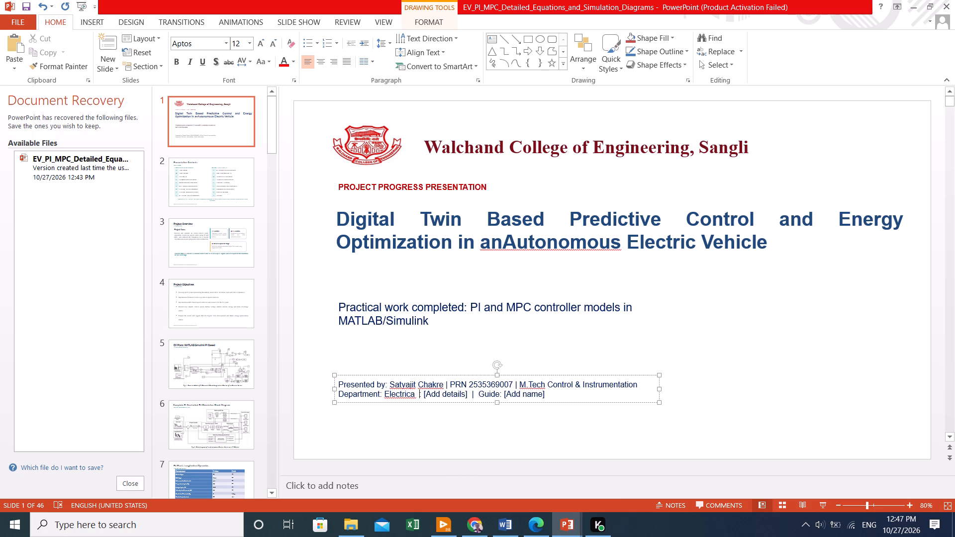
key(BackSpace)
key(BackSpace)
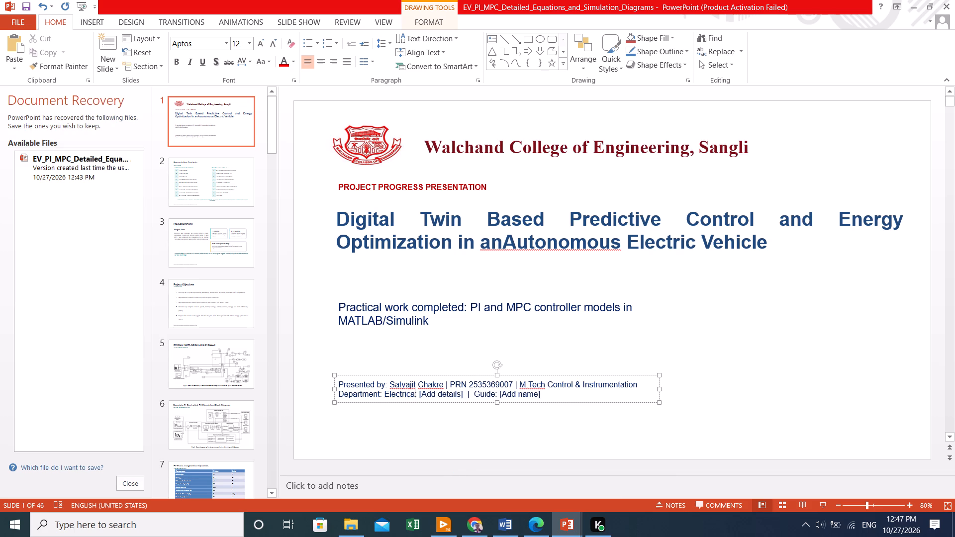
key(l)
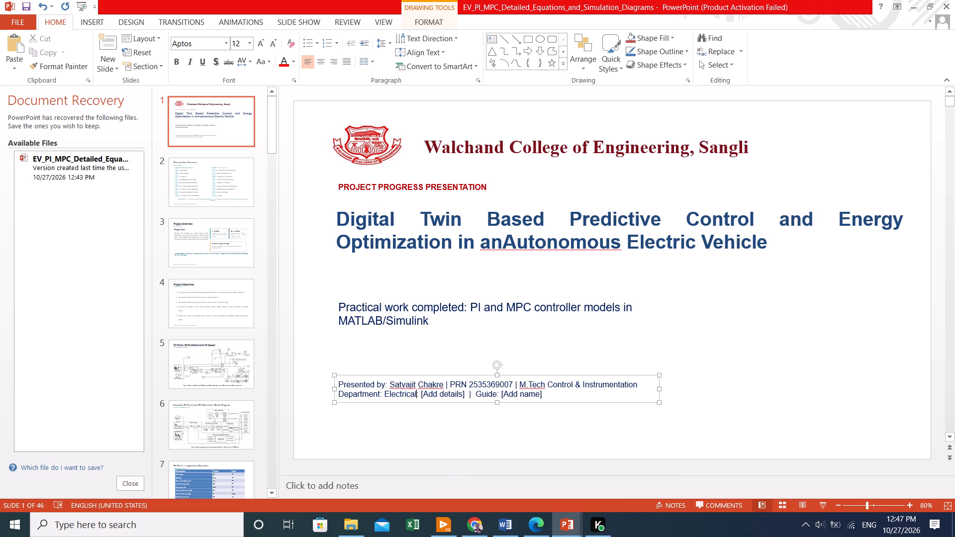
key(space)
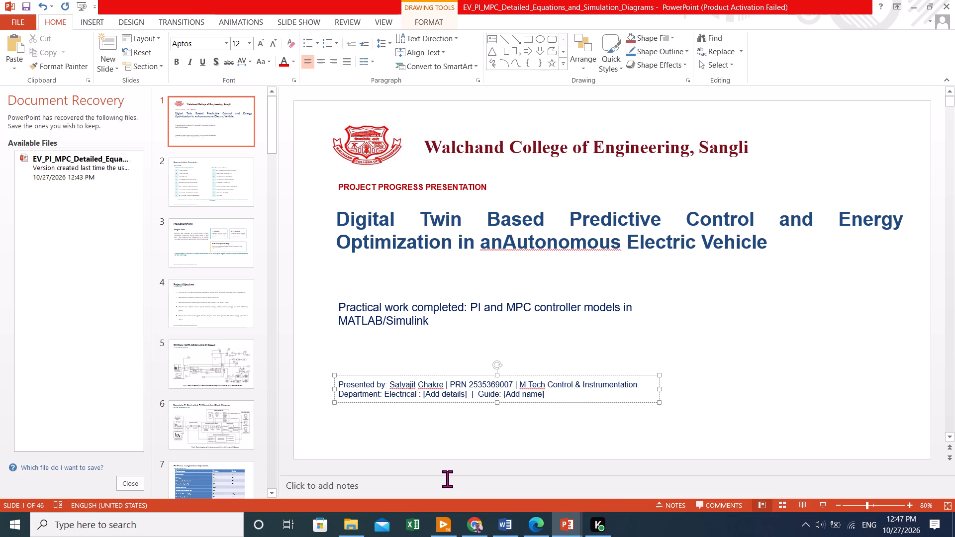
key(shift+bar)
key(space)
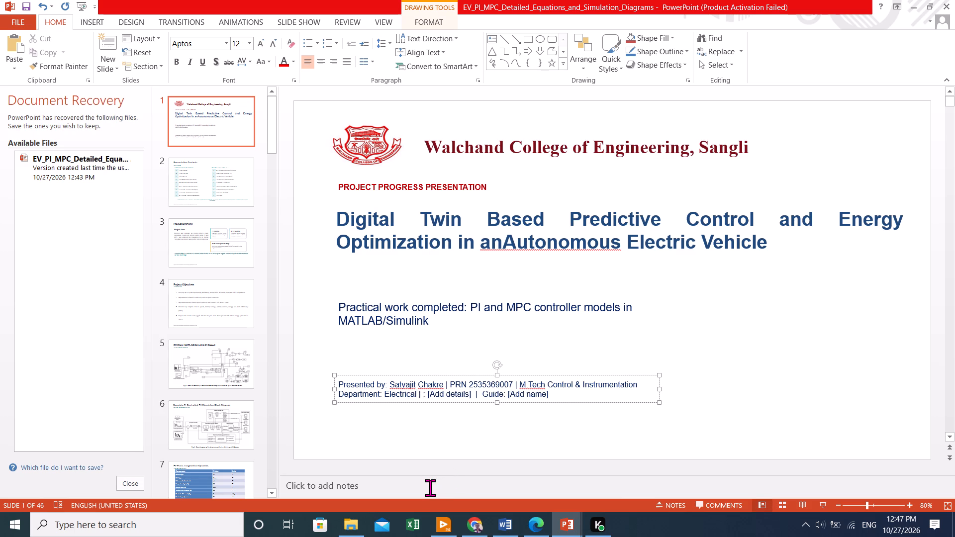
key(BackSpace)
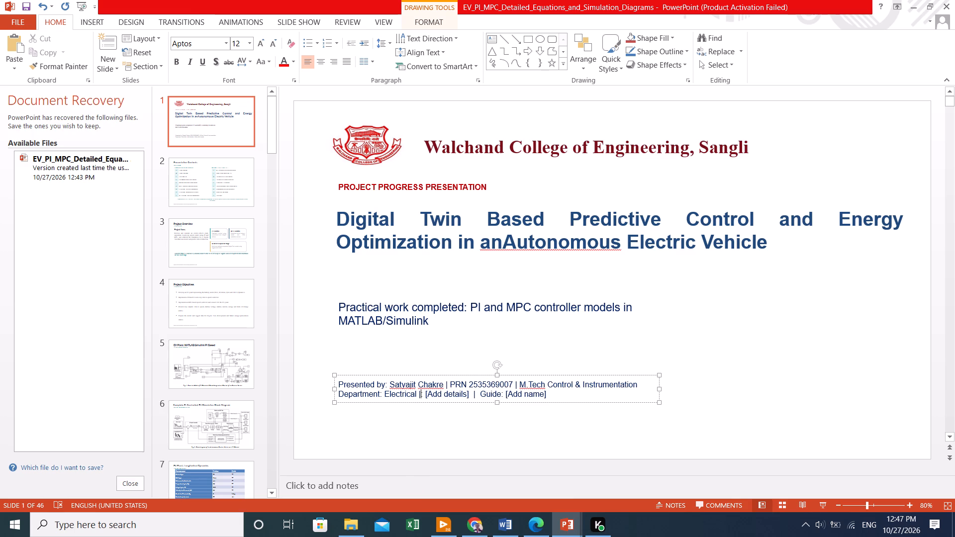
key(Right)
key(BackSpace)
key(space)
Delete the "[Add details] | Guide: [Add name]" placeholder text after the department separator on slide 1.
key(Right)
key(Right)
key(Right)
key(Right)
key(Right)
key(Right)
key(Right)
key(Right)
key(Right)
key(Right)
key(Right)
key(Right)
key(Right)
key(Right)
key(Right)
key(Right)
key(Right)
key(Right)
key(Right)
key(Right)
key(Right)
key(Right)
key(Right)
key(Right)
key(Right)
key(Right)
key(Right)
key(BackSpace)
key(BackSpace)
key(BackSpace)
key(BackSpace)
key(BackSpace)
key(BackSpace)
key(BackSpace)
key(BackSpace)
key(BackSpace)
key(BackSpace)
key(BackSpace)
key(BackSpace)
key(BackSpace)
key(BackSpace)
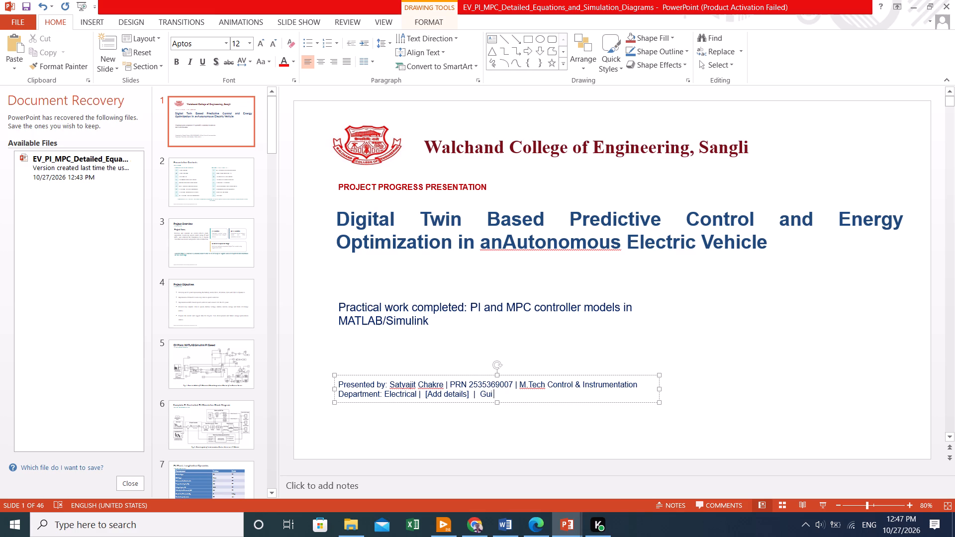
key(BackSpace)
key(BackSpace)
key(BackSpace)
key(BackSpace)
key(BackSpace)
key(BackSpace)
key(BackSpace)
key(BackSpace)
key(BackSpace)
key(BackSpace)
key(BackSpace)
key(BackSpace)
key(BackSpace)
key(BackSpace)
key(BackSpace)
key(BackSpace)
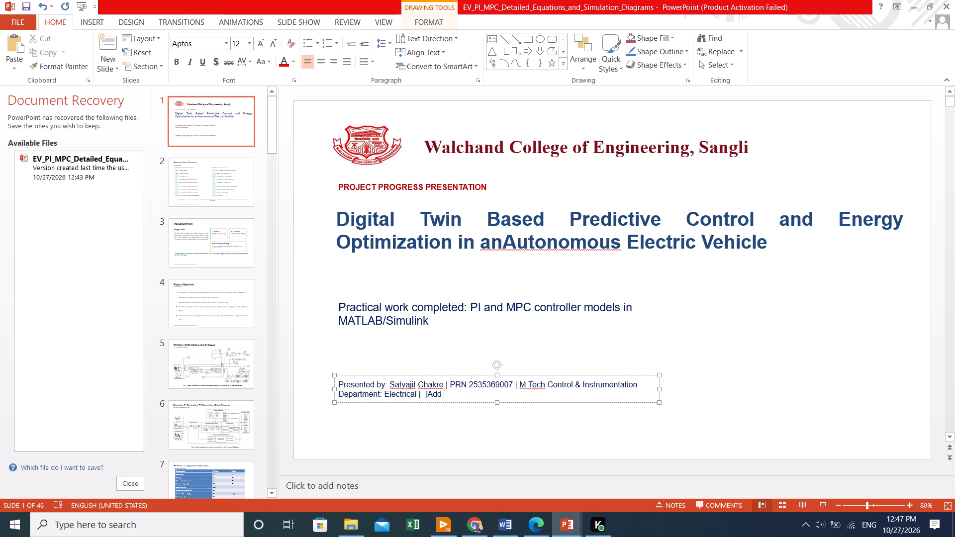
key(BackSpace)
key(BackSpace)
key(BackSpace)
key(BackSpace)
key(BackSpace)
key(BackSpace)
Add "Guide:" followed by the guide's initials and surname after the separator in the department line.
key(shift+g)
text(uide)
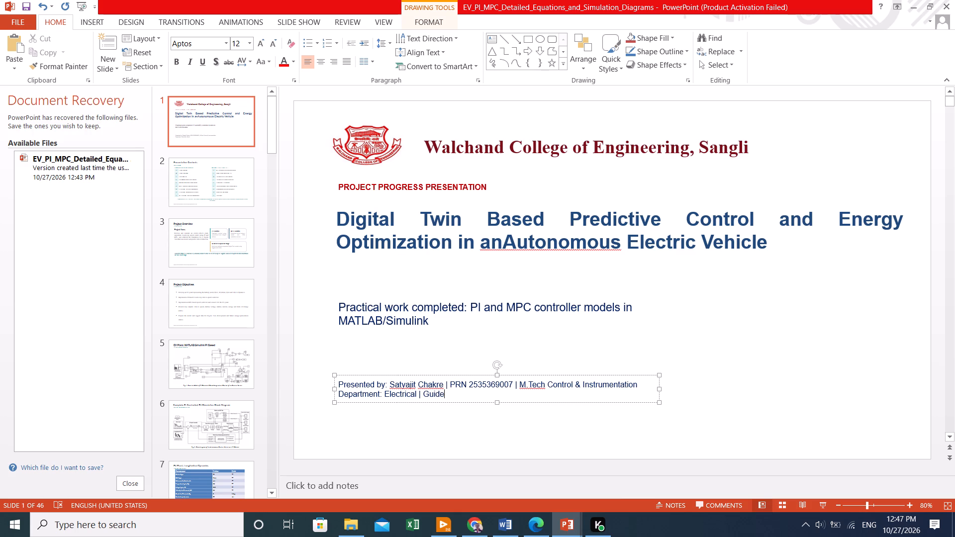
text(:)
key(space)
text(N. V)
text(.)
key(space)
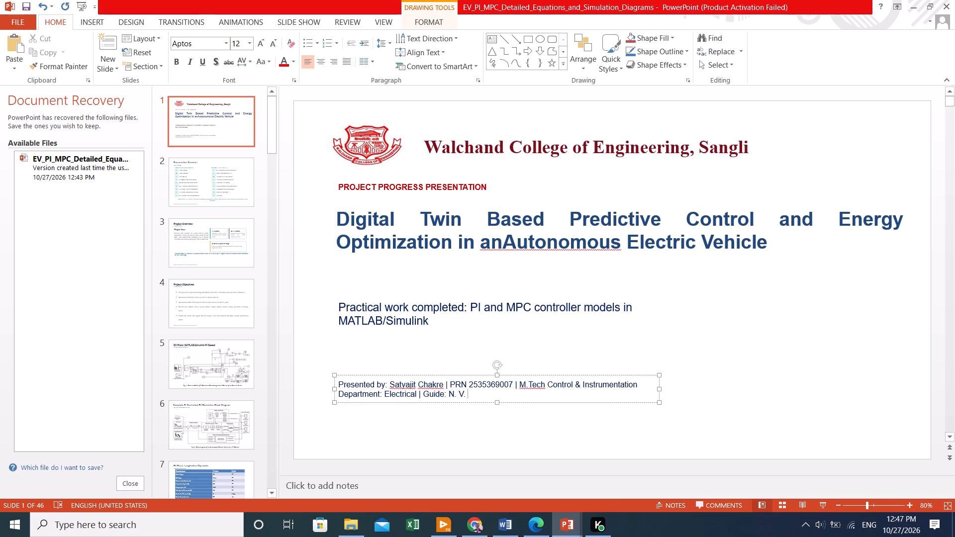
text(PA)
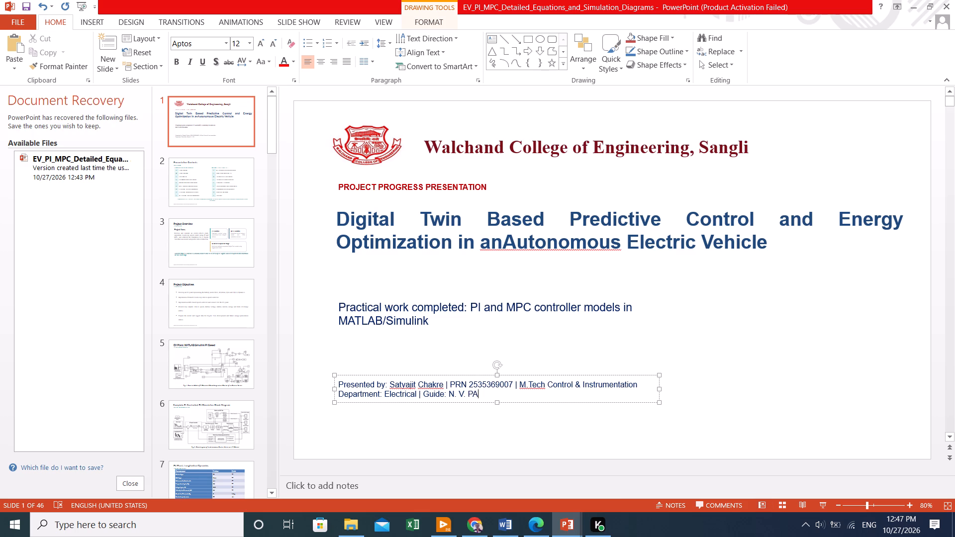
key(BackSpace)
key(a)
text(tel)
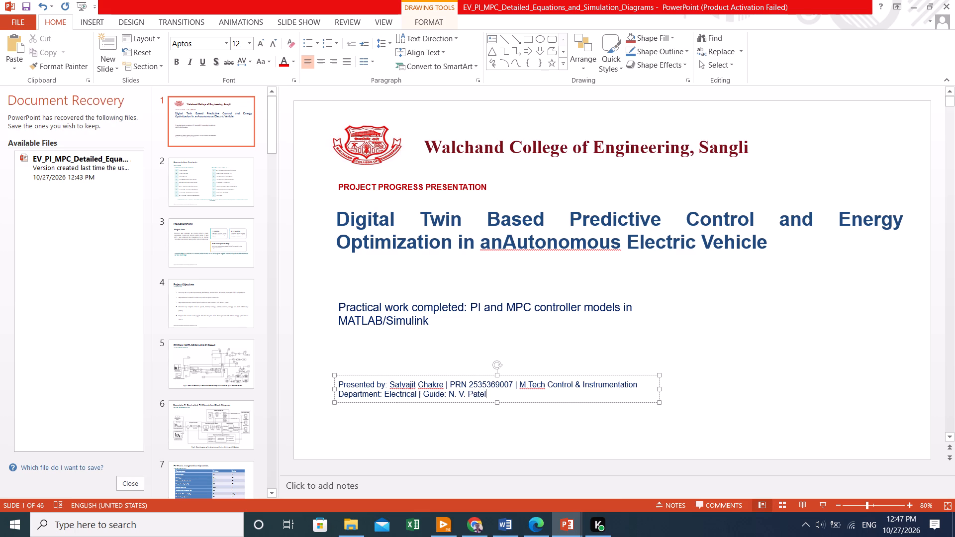
Insert the title "Mr." before the guide's name.
click(447, 393)
key(Right)
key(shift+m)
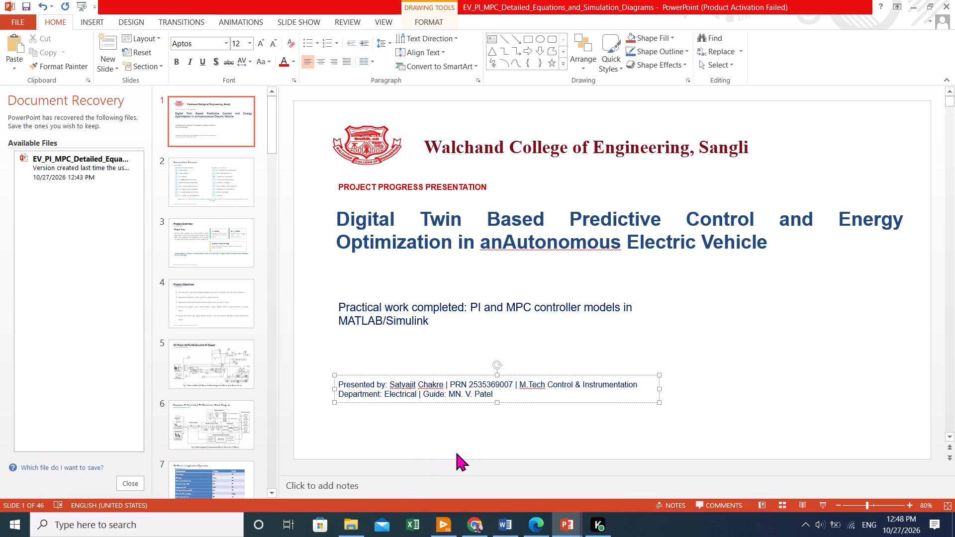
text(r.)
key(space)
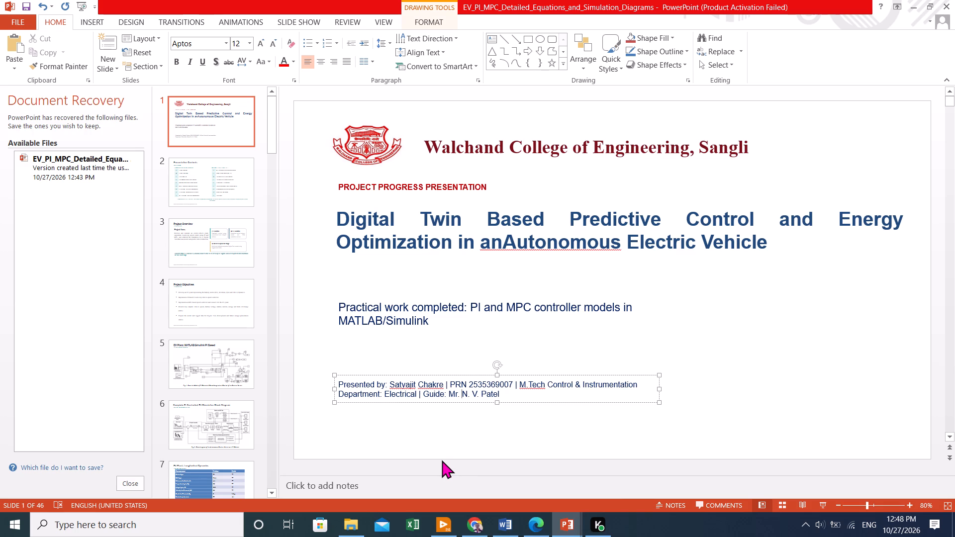
Append a "|" separator after the guide's name in the department line.
click(519, 397)
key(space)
key(shift+bar)
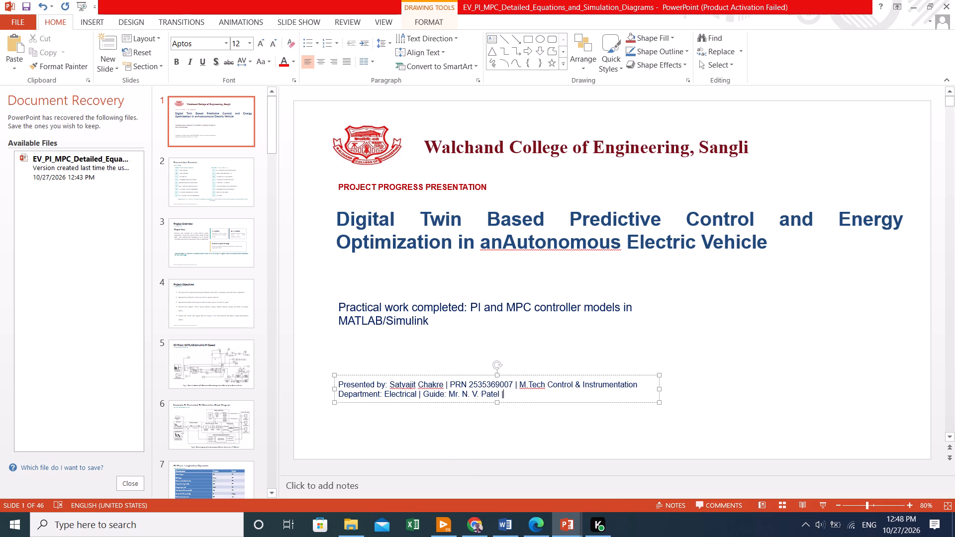
Add "Co. Guide: Dr. Mrs." followed by the co-guide's initials and surname after the last separator in the department line.
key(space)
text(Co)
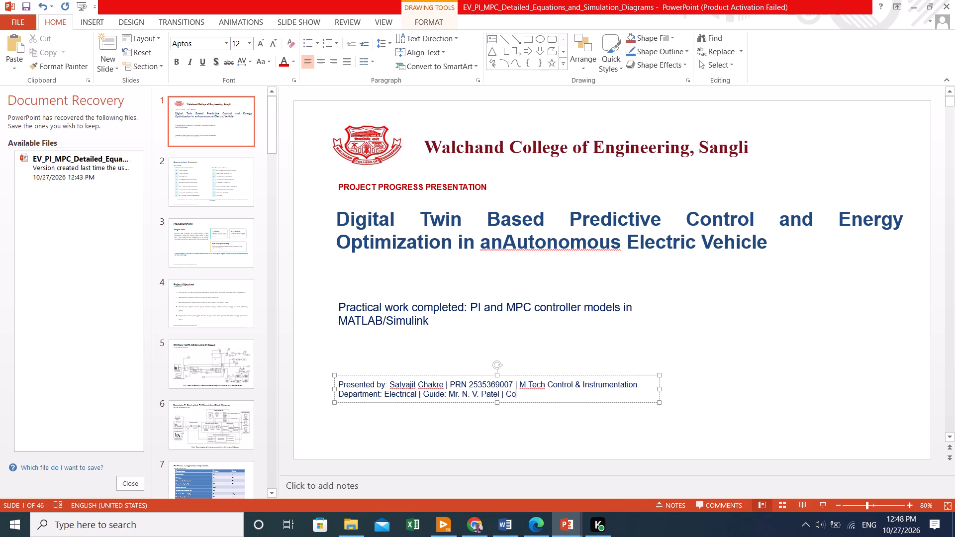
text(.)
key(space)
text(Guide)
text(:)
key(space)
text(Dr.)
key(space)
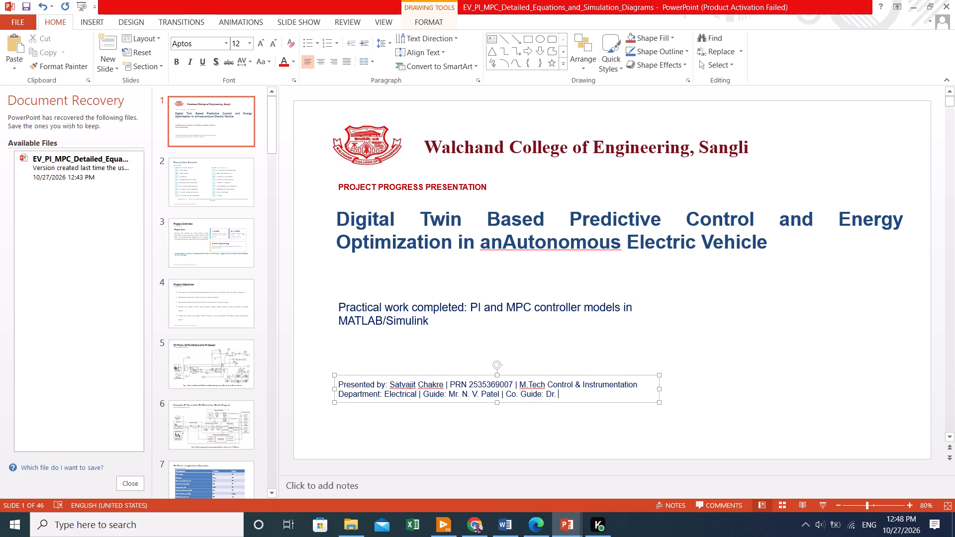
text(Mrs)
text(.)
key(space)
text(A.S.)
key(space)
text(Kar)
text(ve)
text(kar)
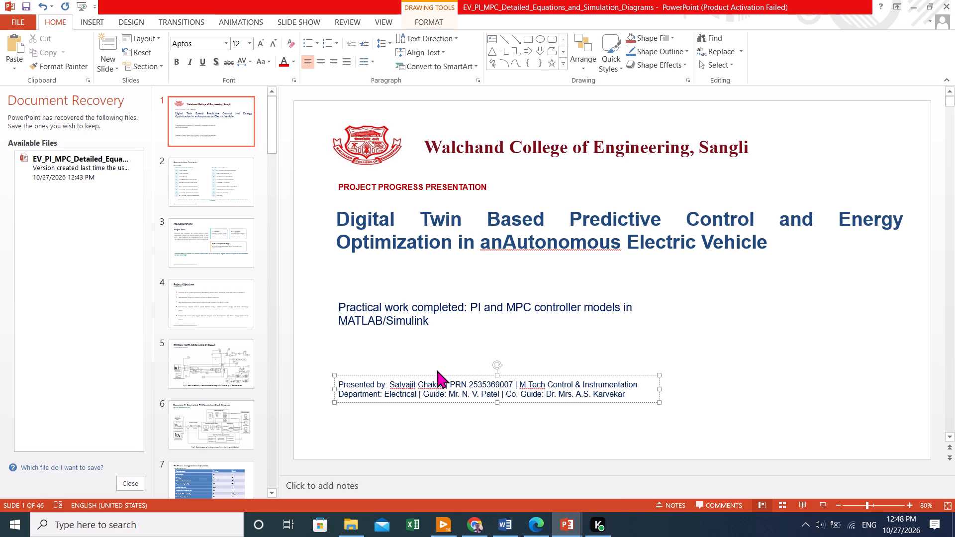
Move the presenter and department text box slightly up on slide 1, keeping it left-aligned with the text above.
drag(439, 376, 439, 374)
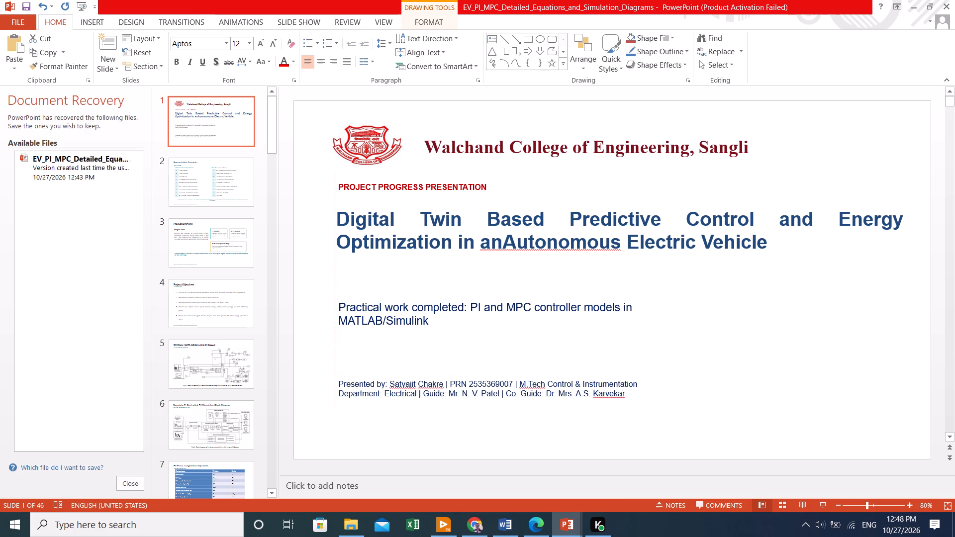
drag(439, 374, 441, 358)
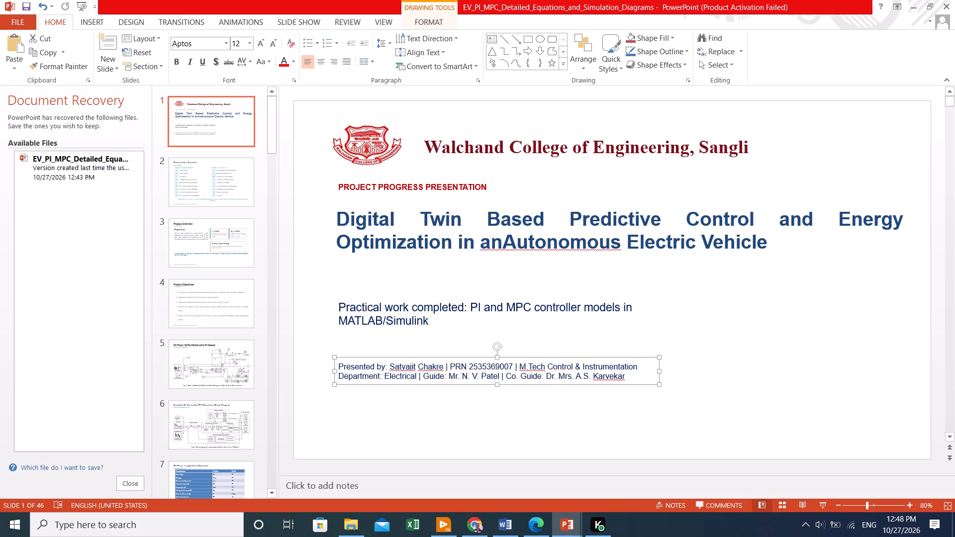
Enlarge the presenter and guide text to size 16 and widen its text box toward the slide's right edge.
drag(340, 368, 596, 371)
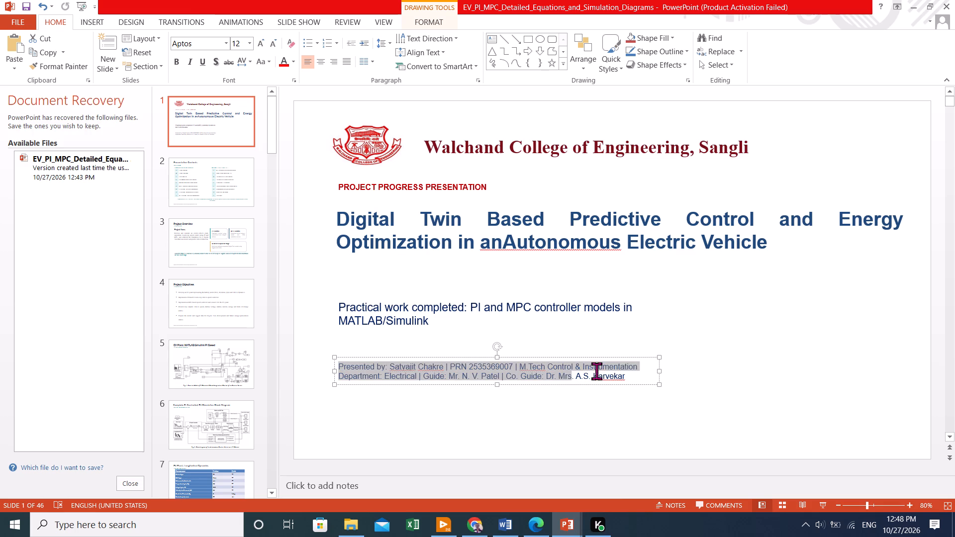
drag(596, 371, 637, 373)
double_click(264, 44)
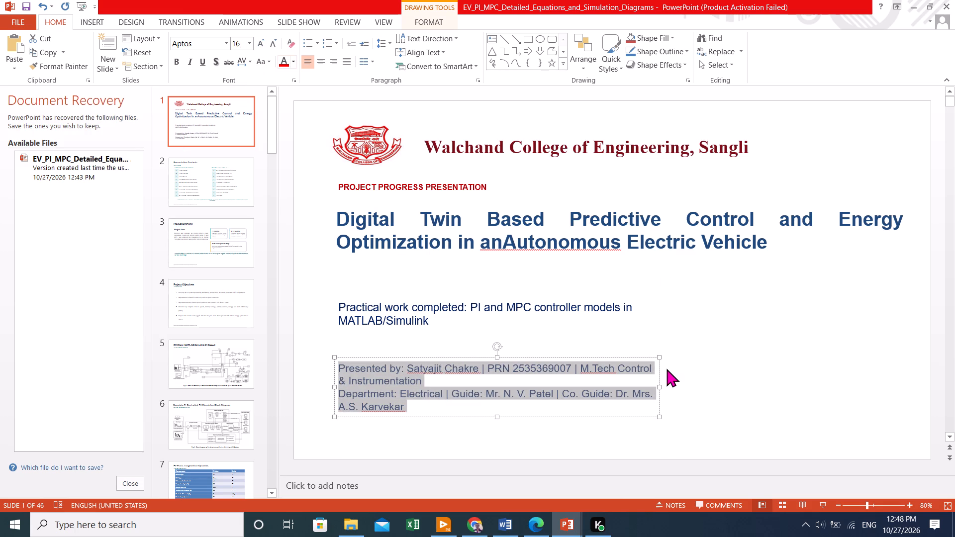
drag(660, 388, 836, 389)
Set the font size of the whole presenter and guide text box to 20.
click(259, 46)
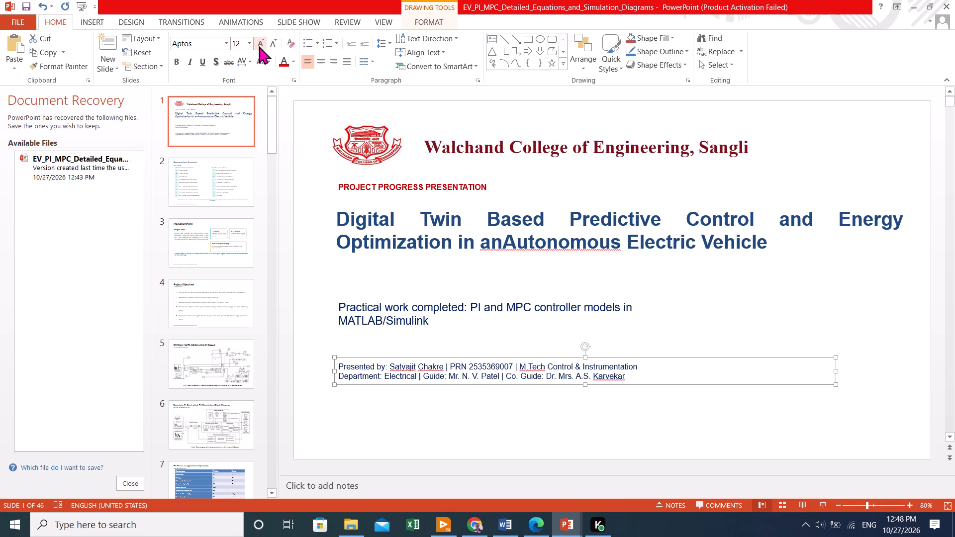
click(264, 43)
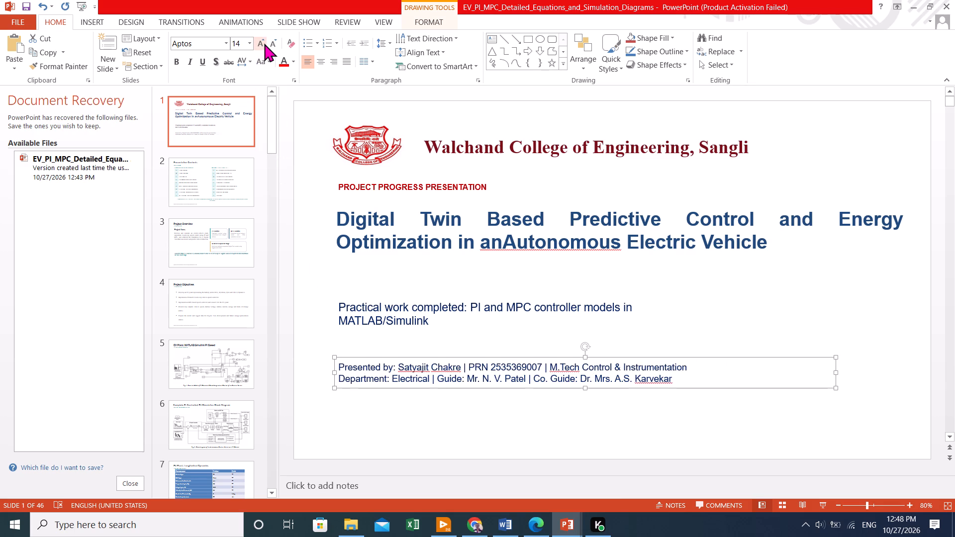
click(264, 43)
click(264, 43)
click(264, 43)
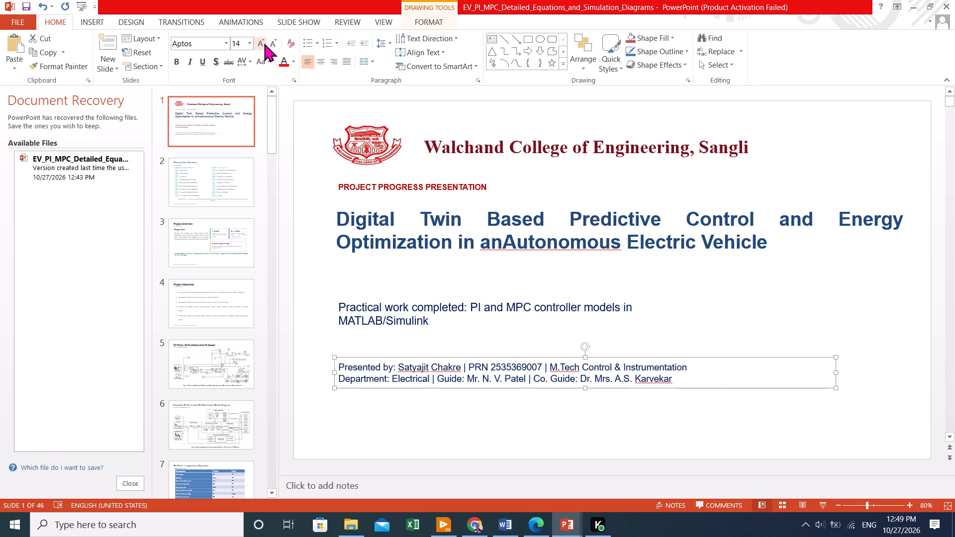
click(264, 43)
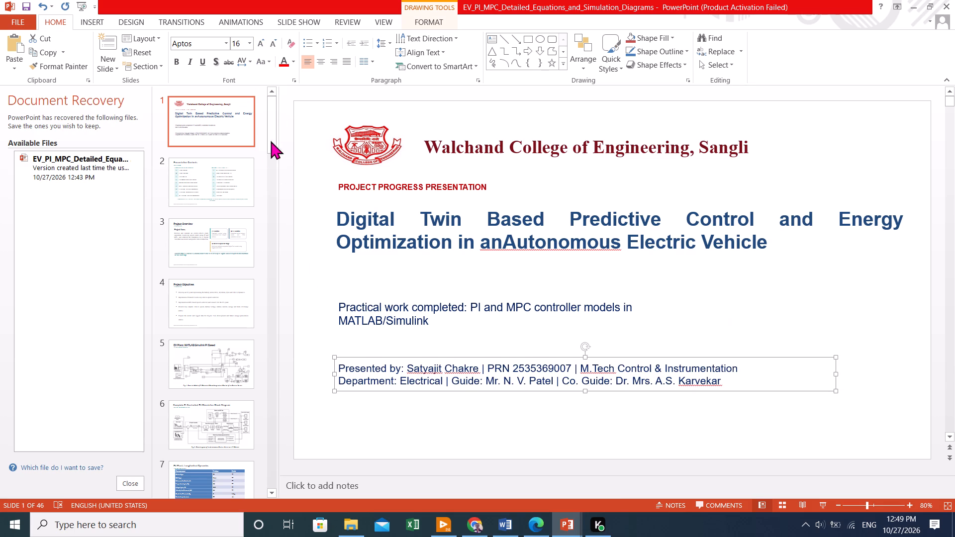
click(244, 45)
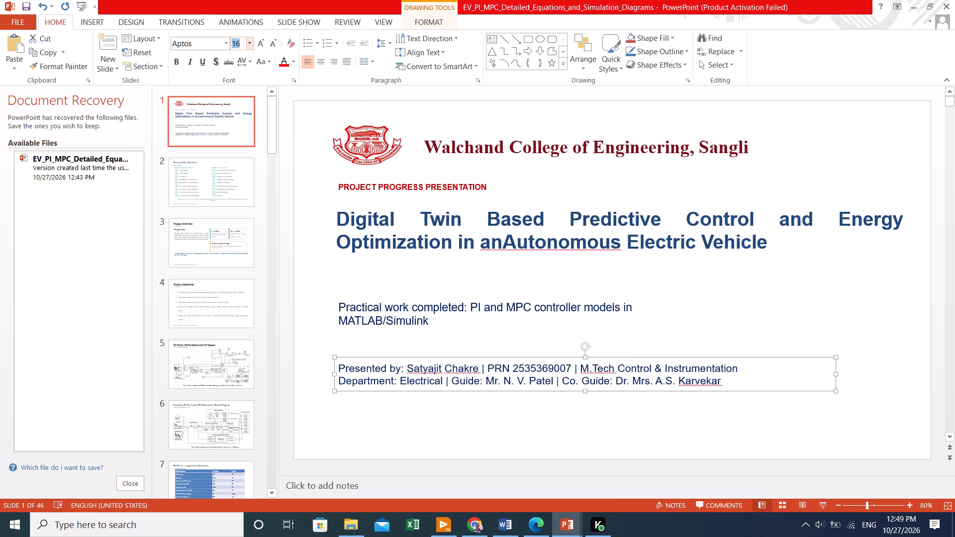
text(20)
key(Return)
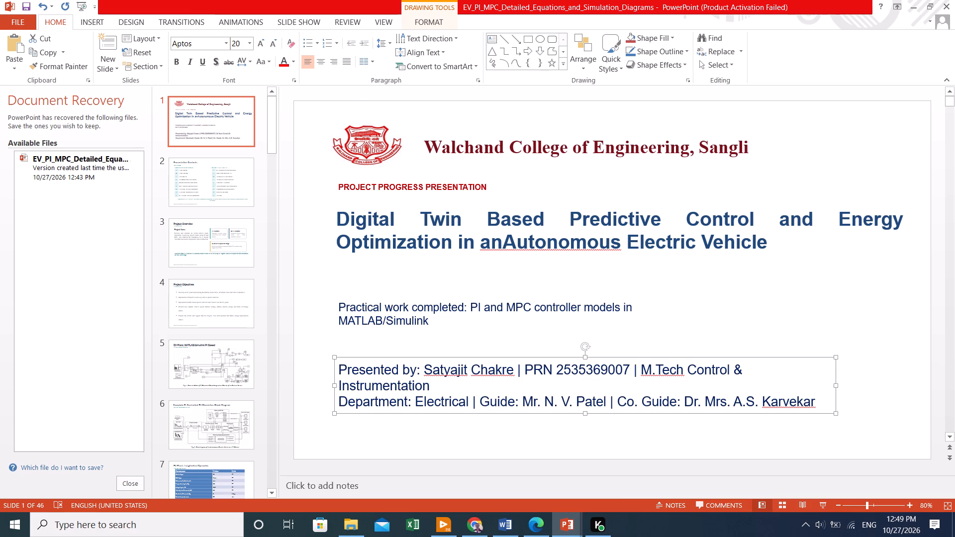
Widen the presenter text box until the programme name fits on the first line, and try to extend the box downward.
drag(836, 384, 878, 389)
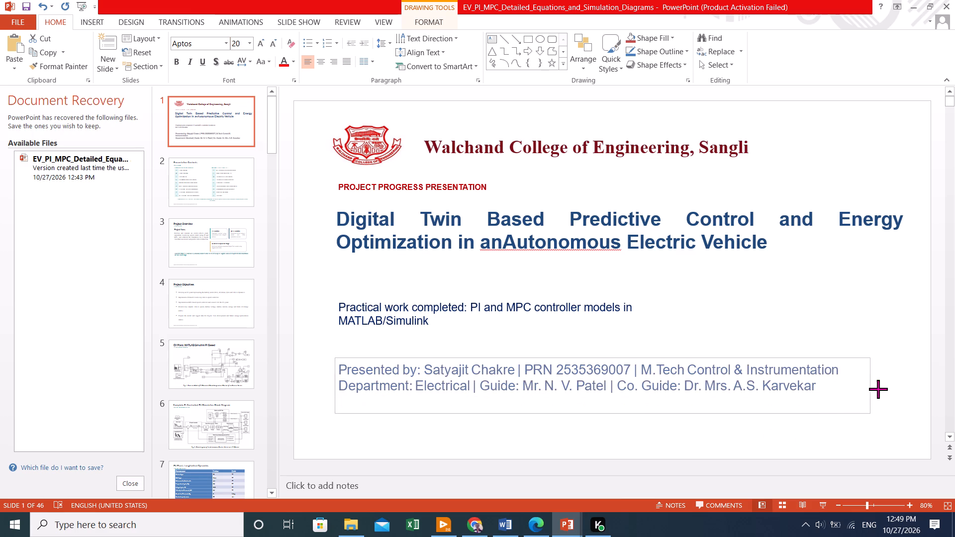
drag(878, 389, 893, 390)
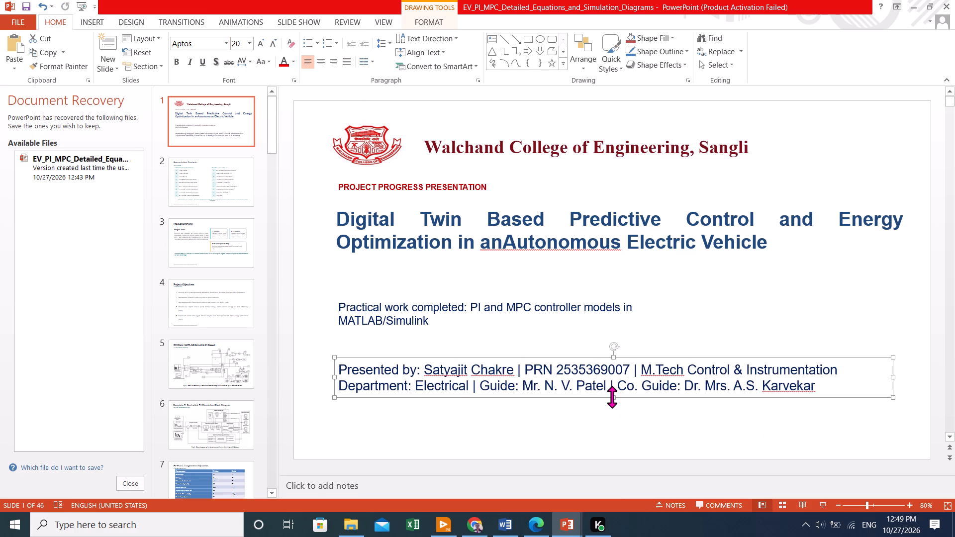
drag(612, 397, 618, 429)
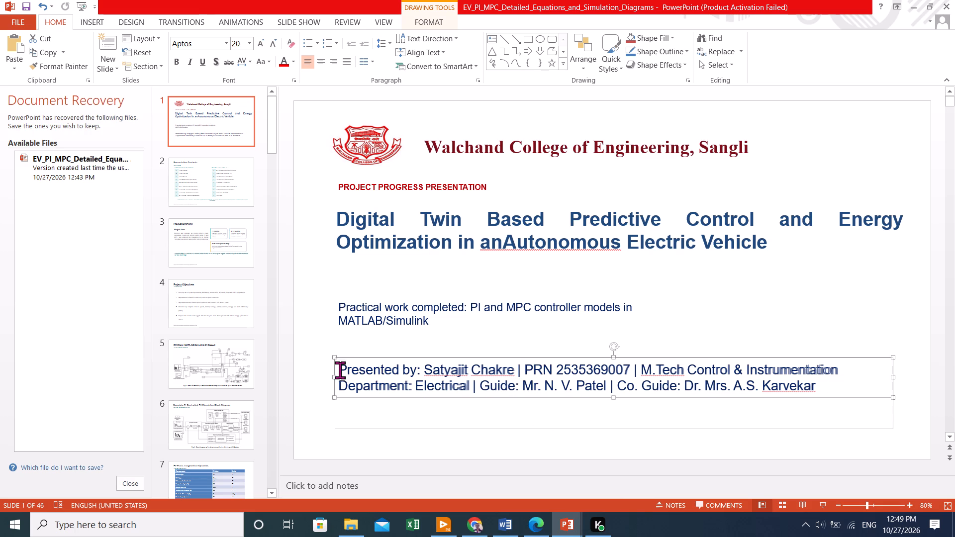
Set the line spacing of the presenter and department lines to 1.5.
drag(340, 368, 815, 390)
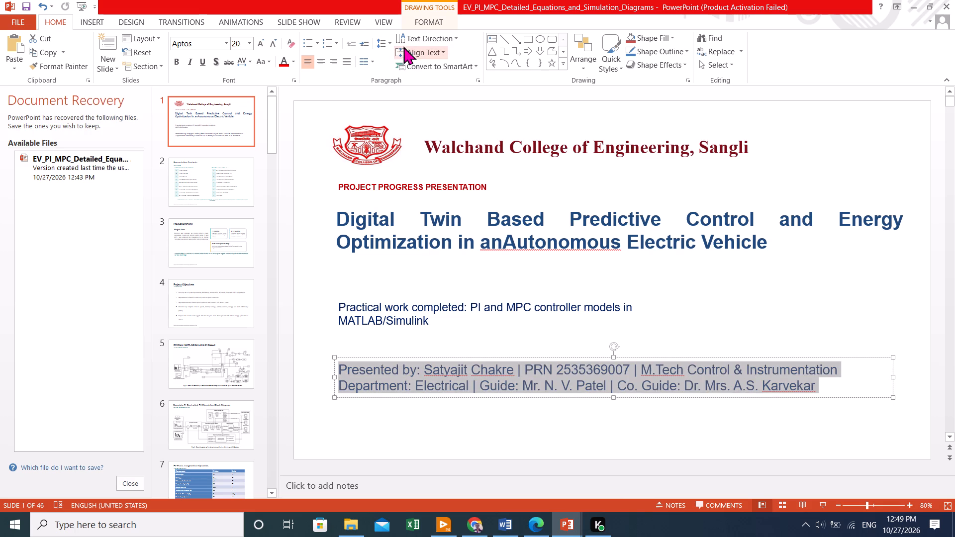
click(388, 42)
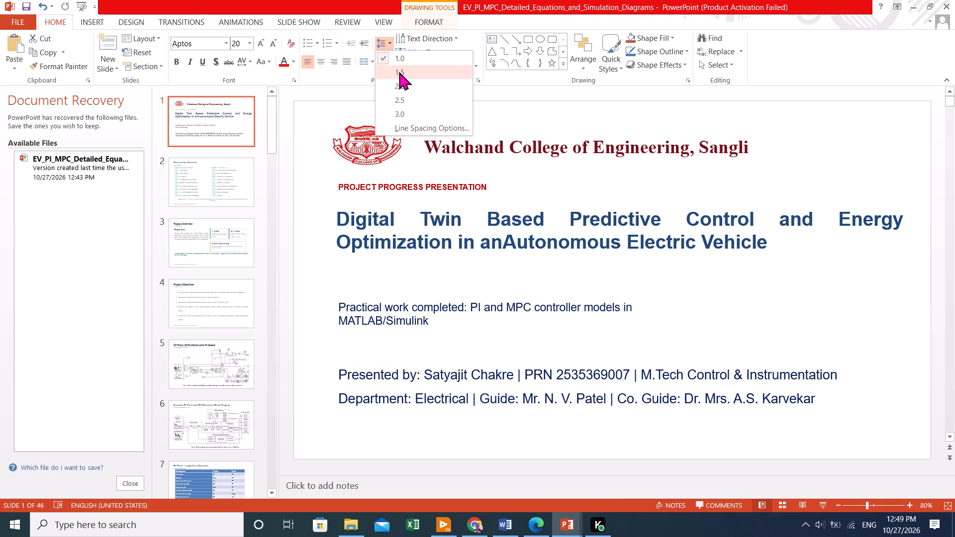
click(399, 72)
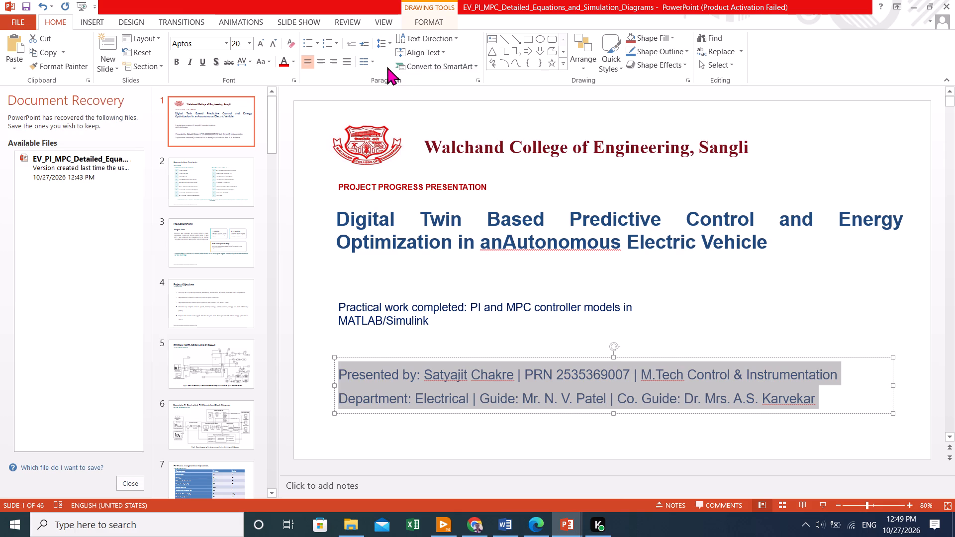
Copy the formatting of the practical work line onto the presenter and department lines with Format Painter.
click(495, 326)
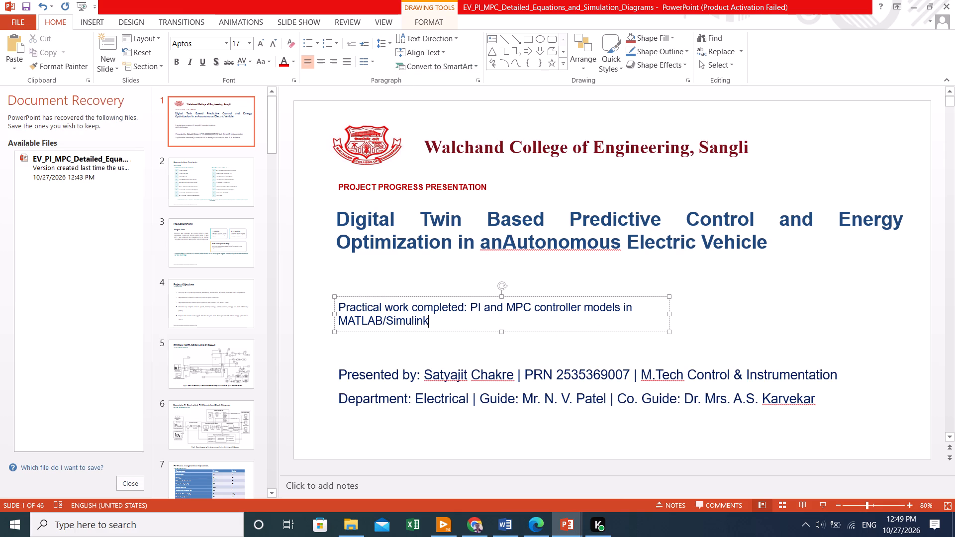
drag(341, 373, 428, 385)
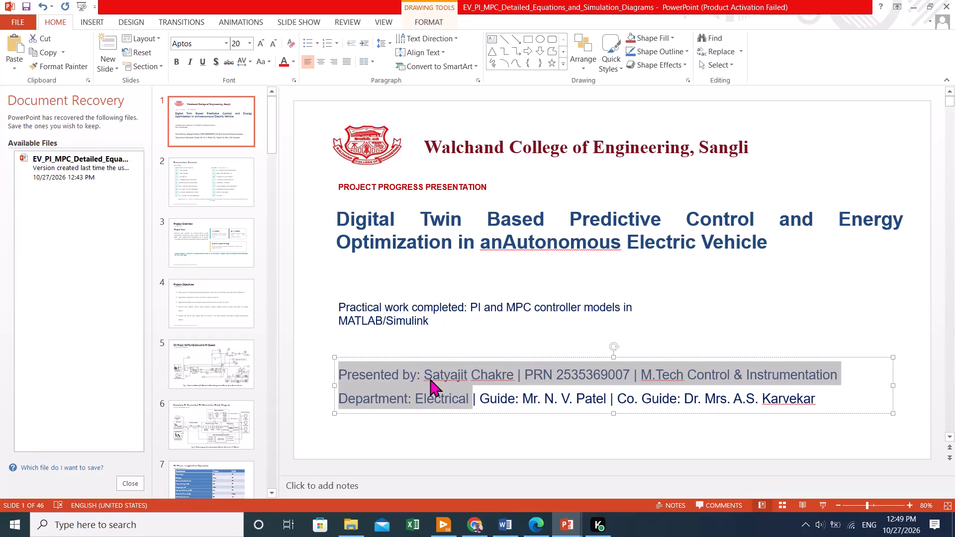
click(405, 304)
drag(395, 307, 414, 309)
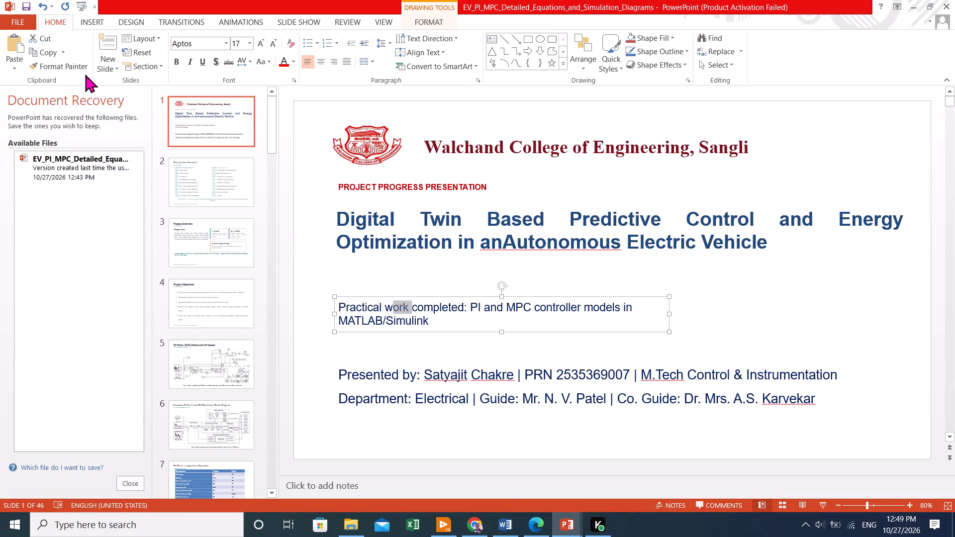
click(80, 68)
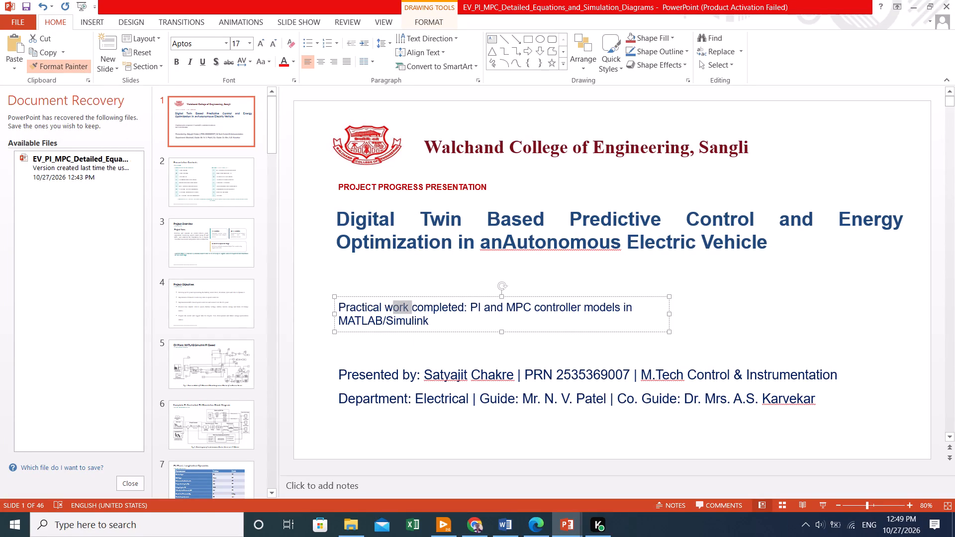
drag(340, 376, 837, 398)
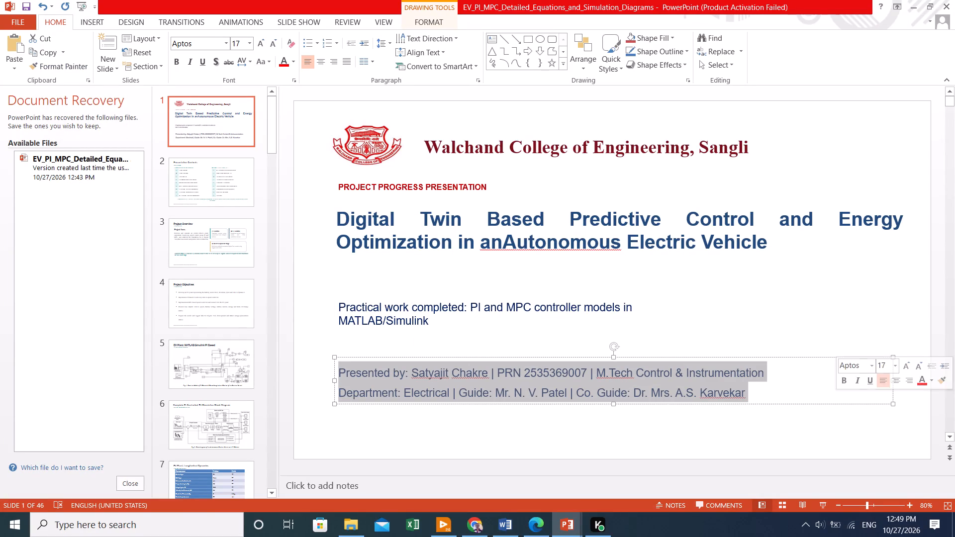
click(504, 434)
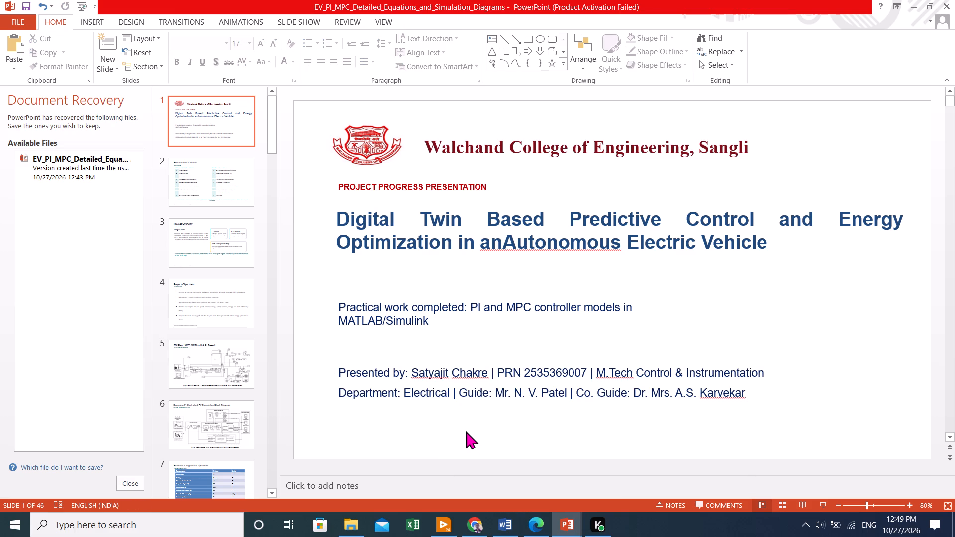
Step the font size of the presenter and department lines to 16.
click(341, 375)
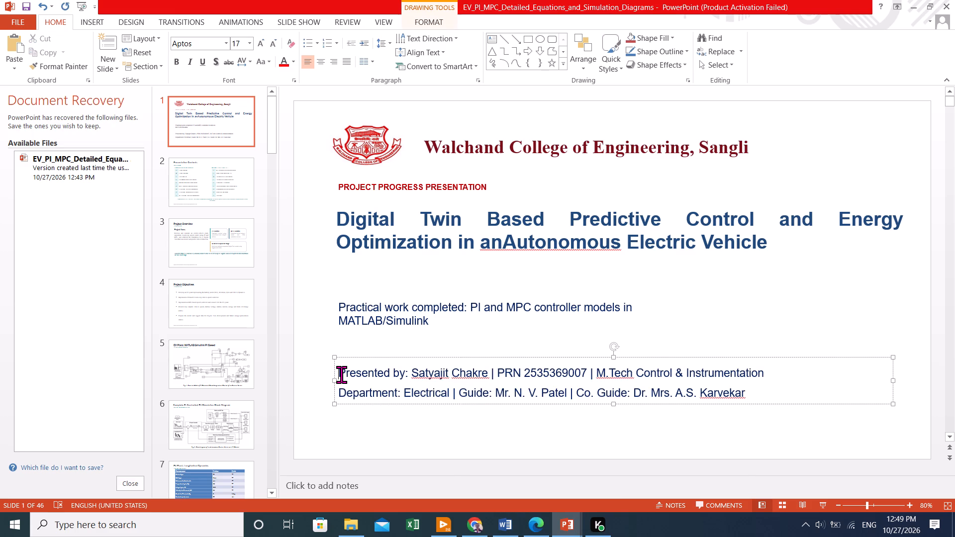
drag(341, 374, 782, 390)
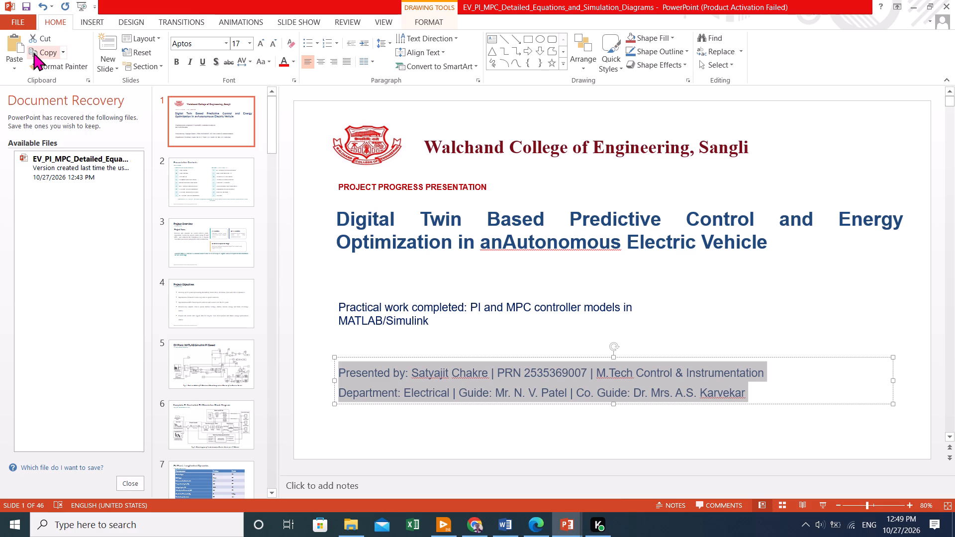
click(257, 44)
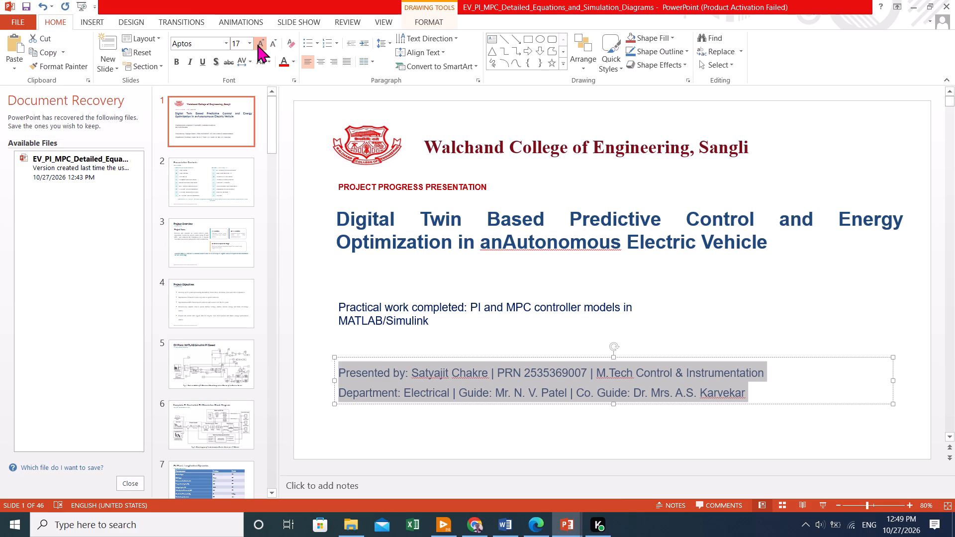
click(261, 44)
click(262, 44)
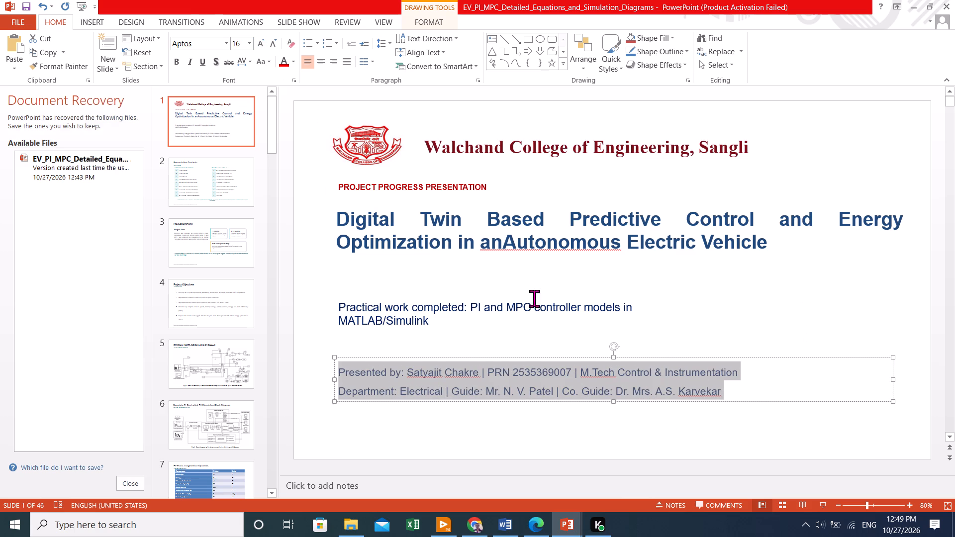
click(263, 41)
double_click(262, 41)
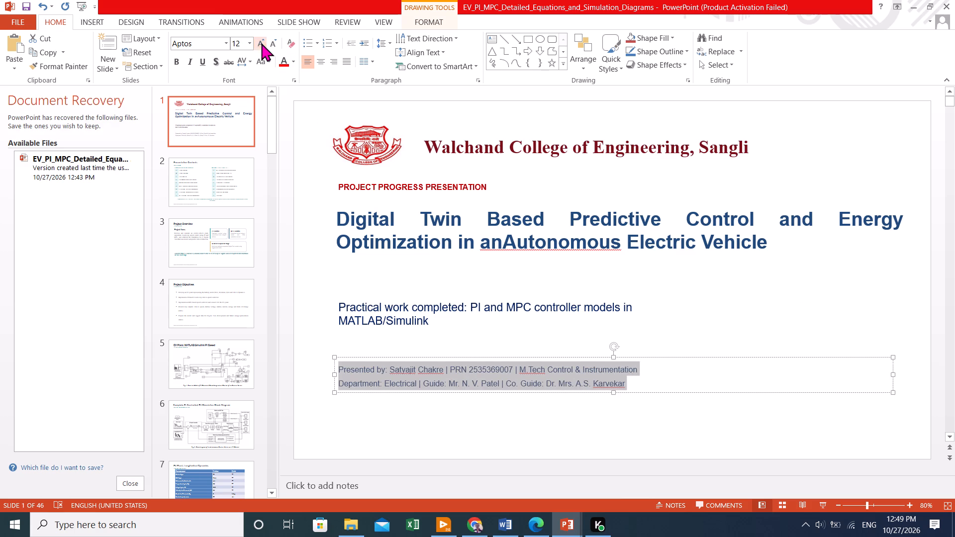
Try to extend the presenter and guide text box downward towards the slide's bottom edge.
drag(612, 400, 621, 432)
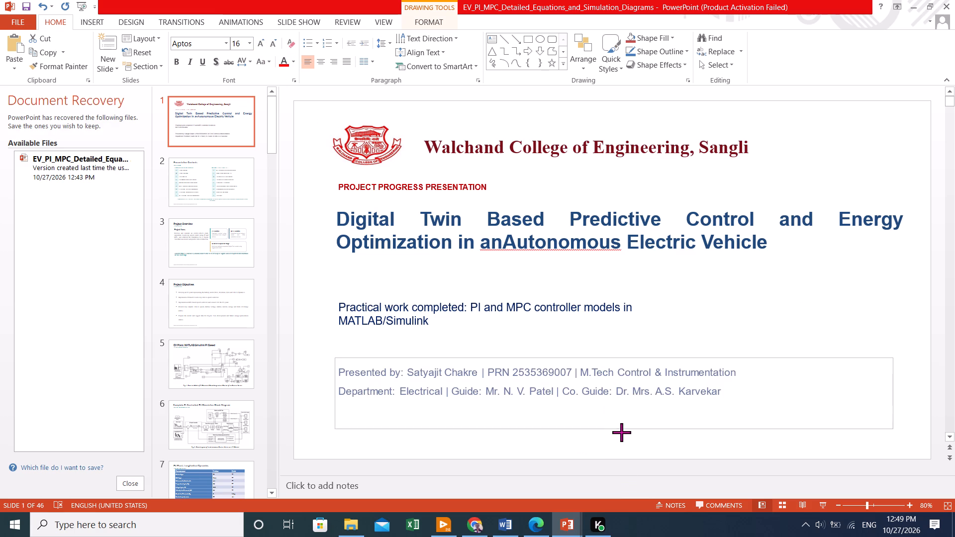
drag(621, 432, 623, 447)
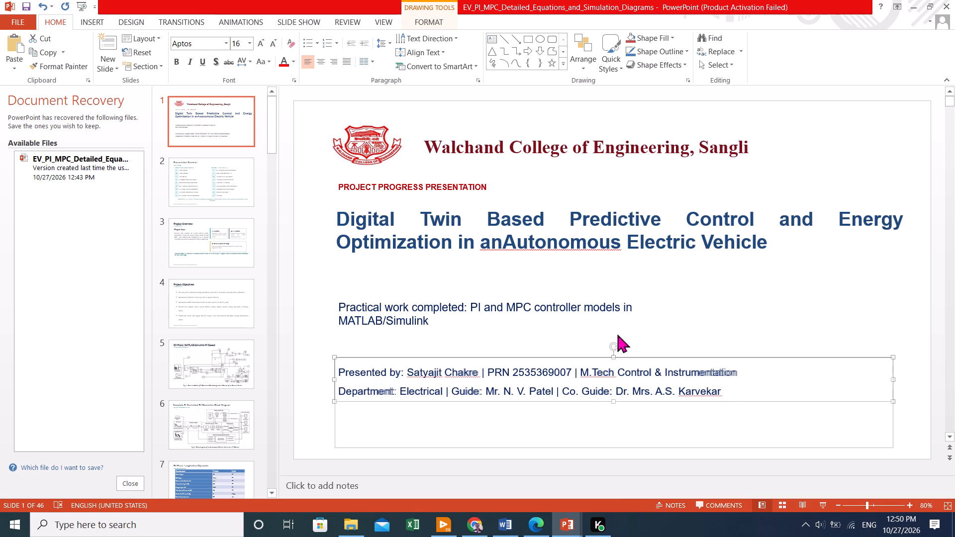
Set the font size of the whole presenter and guide text box to 20.
click(243, 44)
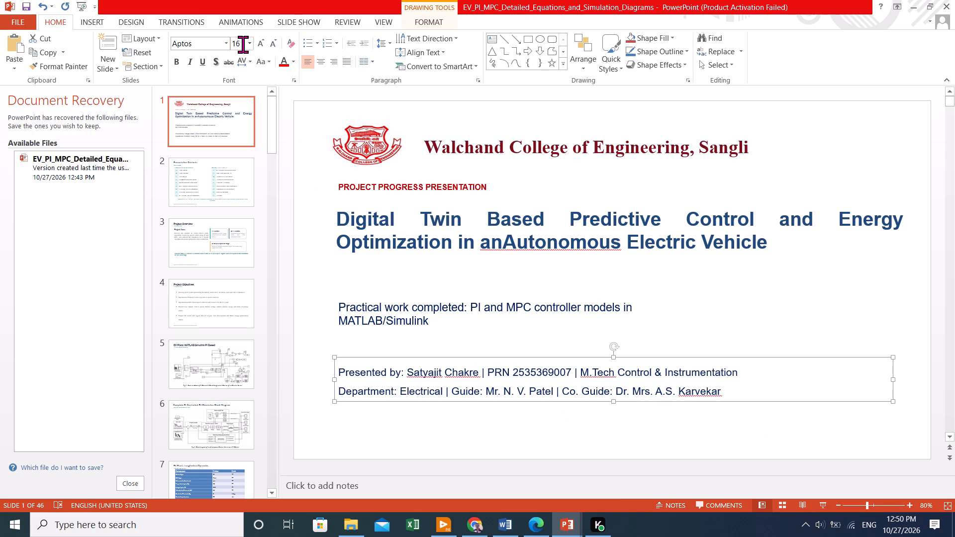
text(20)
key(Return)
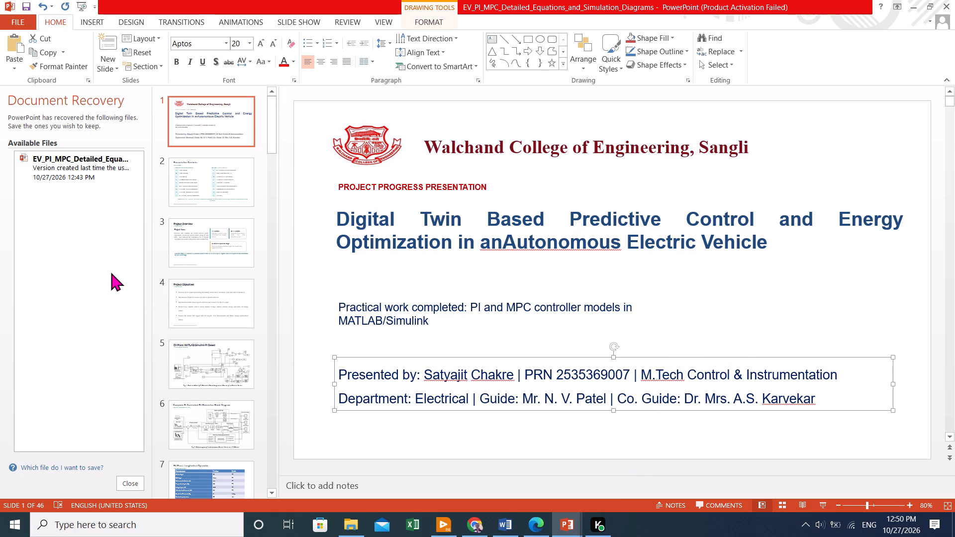
Change the font of the presenter and department lines to Times New Roman.
drag(339, 378, 619, 404)
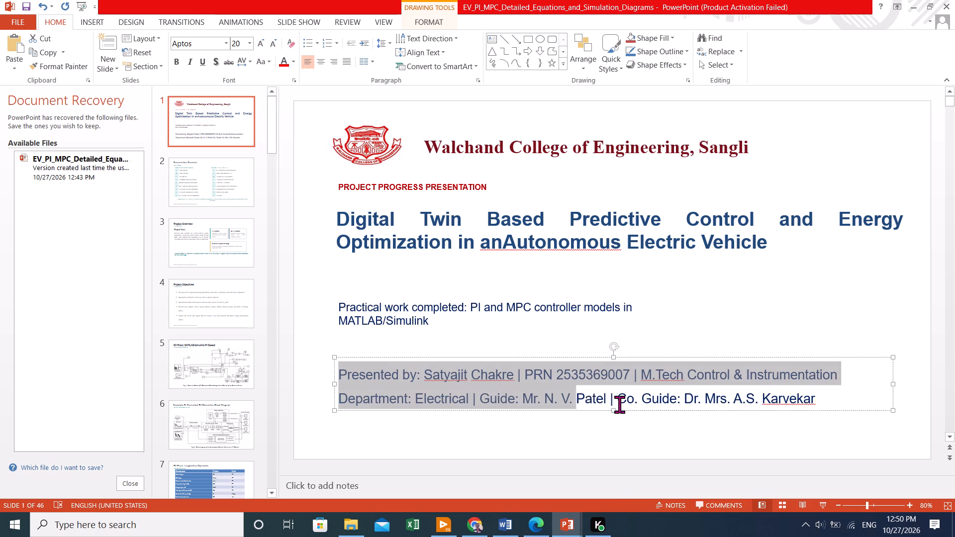
drag(619, 404, 834, 405)
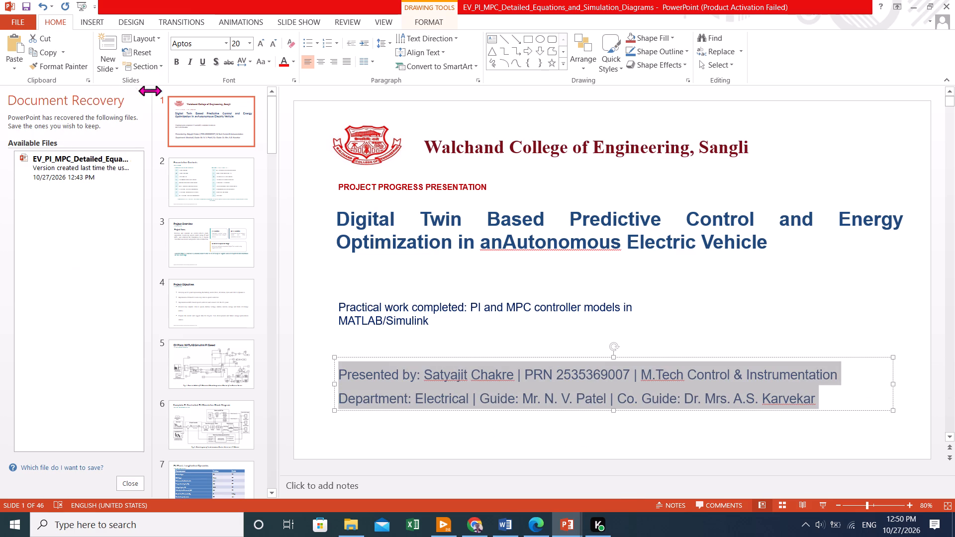
click(212, 38)
click(211, 46)
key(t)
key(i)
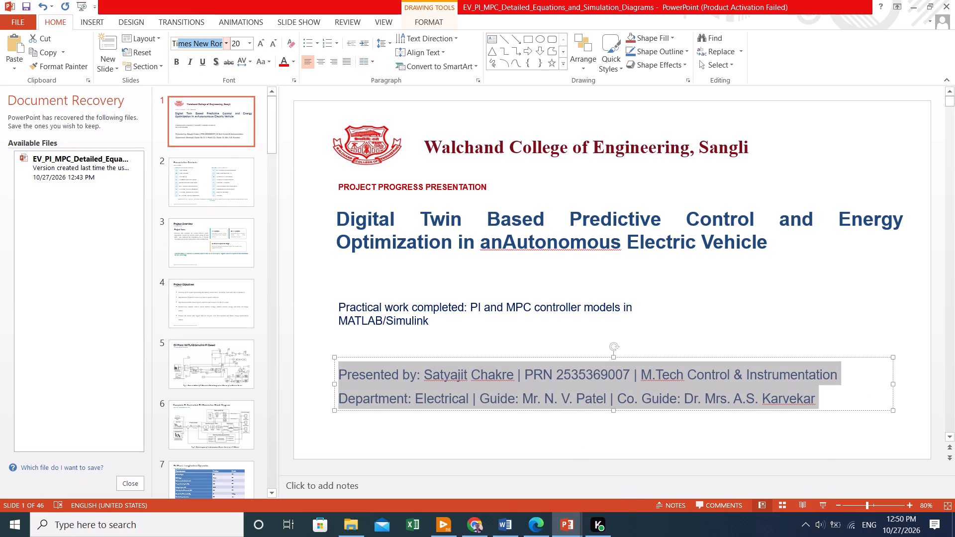
key(Return)
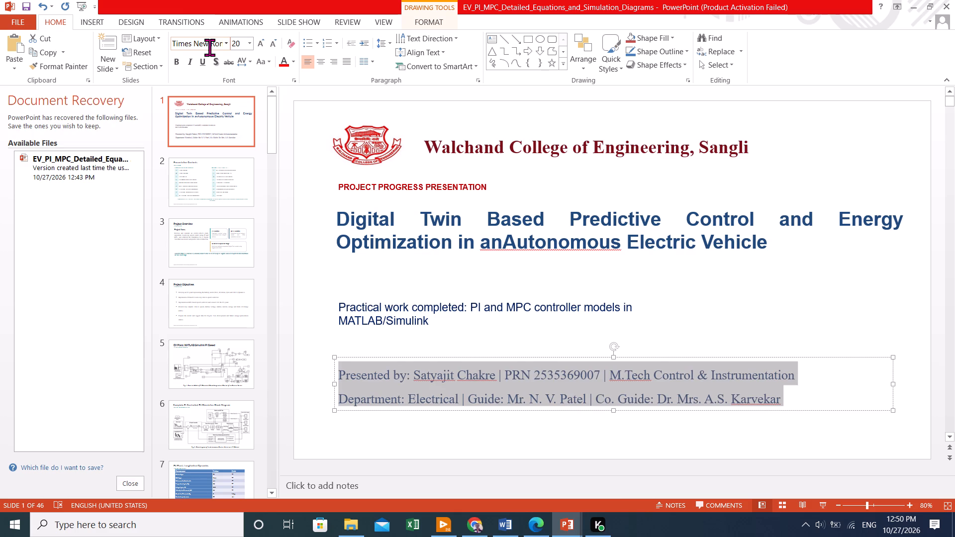
click(379, 344)
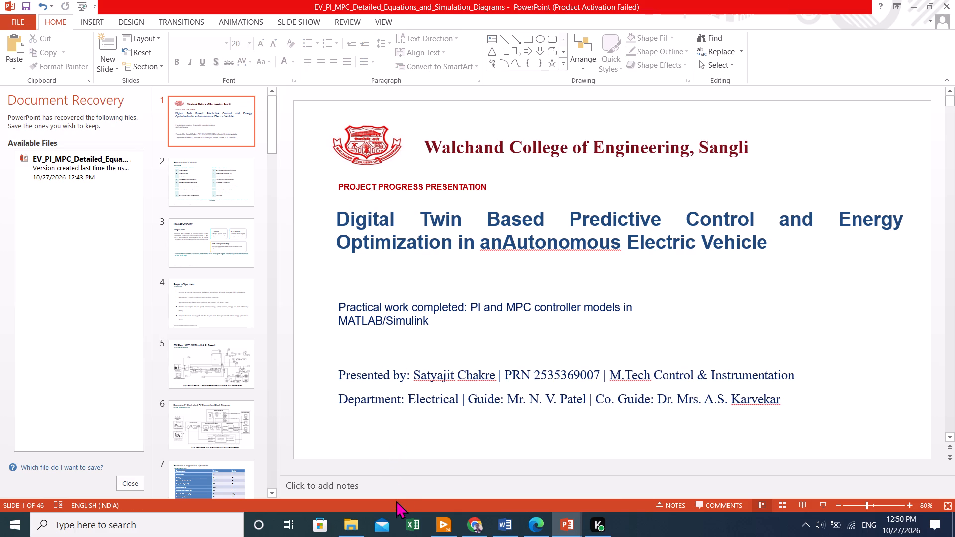
Remove the colon after "Presented by" in the presenter line.
click(411, 380)
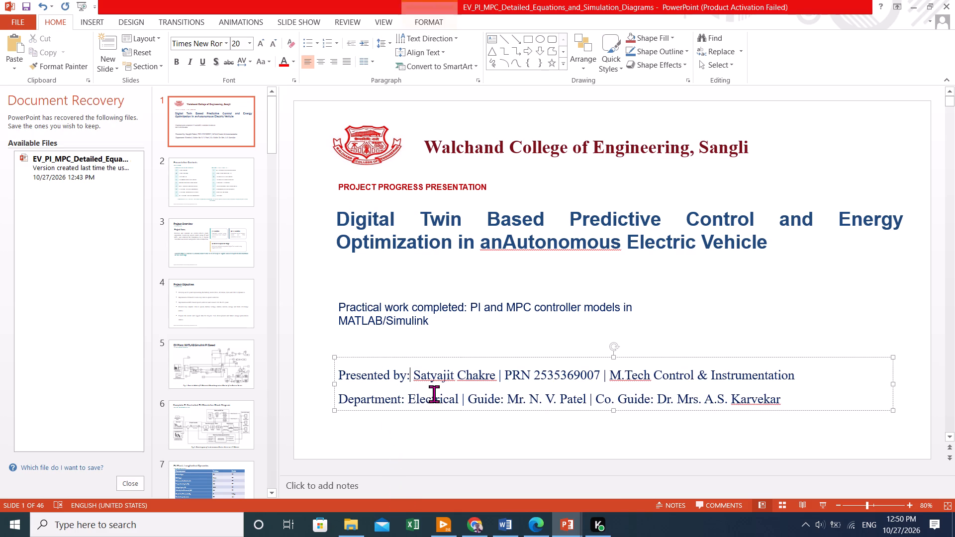
key(BackSpace)
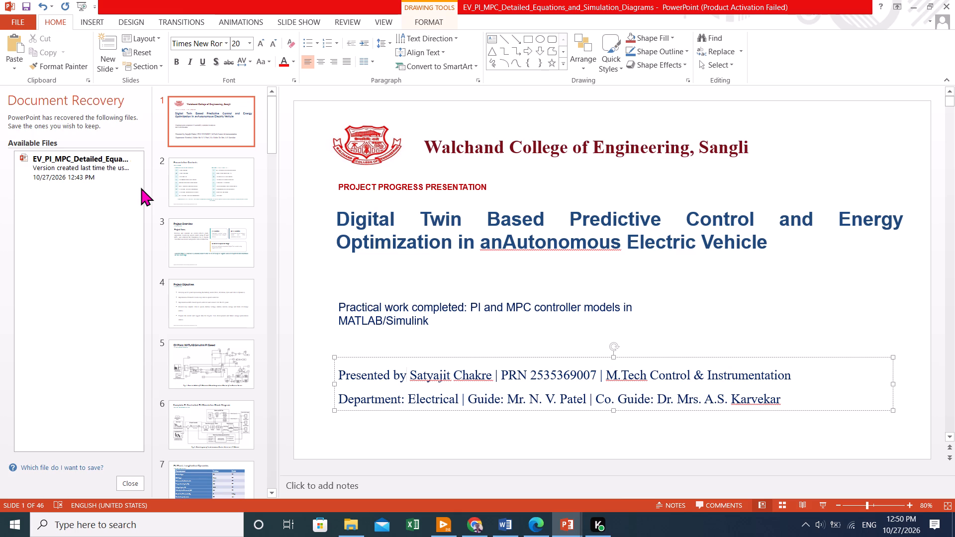
Append " | LA 1" to the presenter line after "Control & Instrumentation", and save the presentation.
click(789, 378)
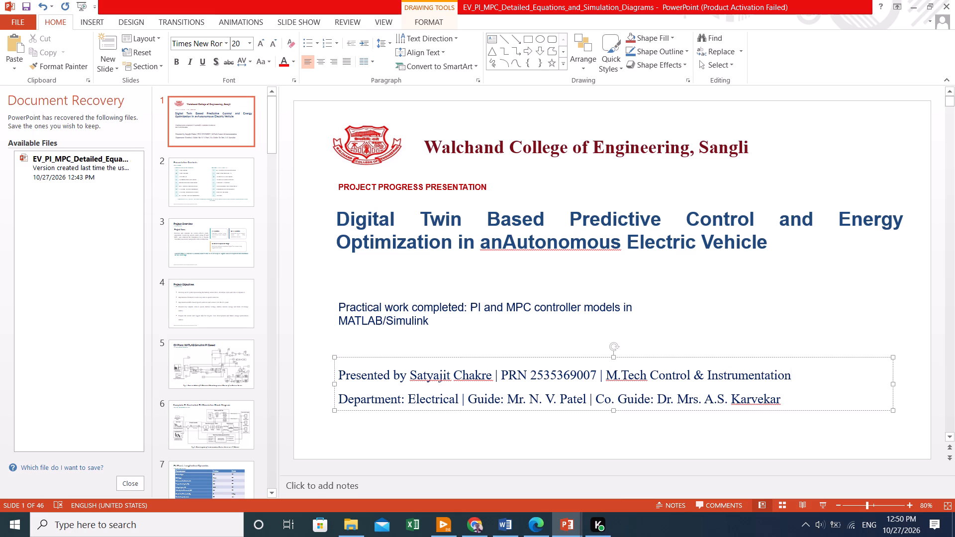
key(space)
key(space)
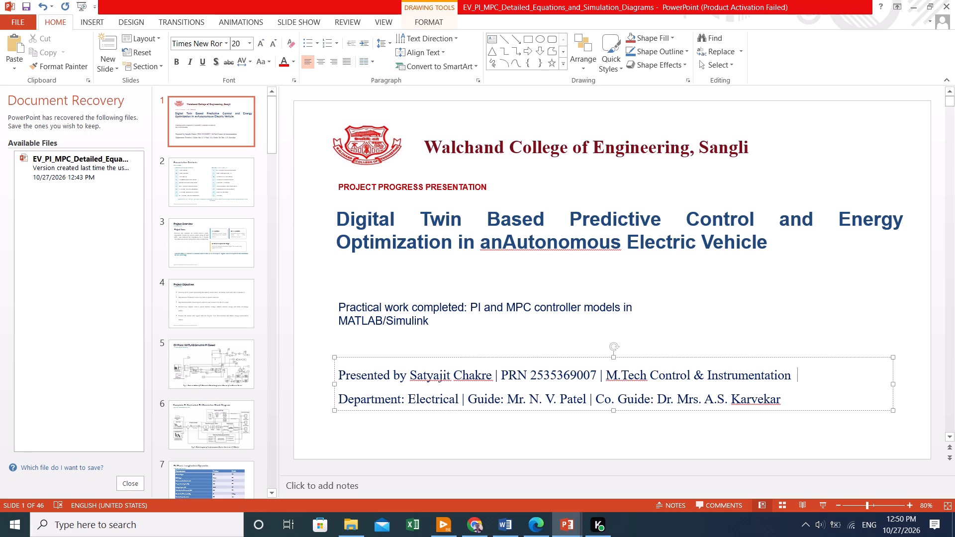
key(BackSpace)
key(BackSpace)
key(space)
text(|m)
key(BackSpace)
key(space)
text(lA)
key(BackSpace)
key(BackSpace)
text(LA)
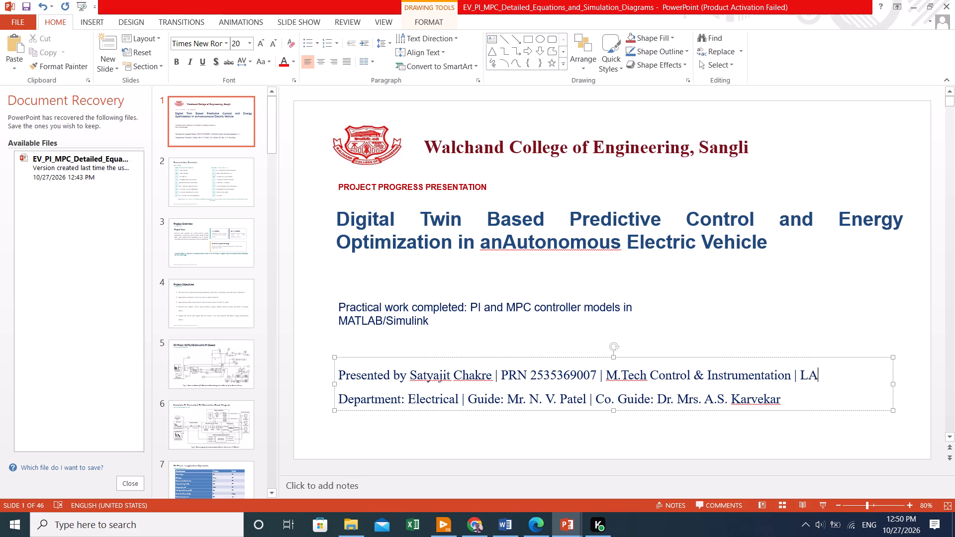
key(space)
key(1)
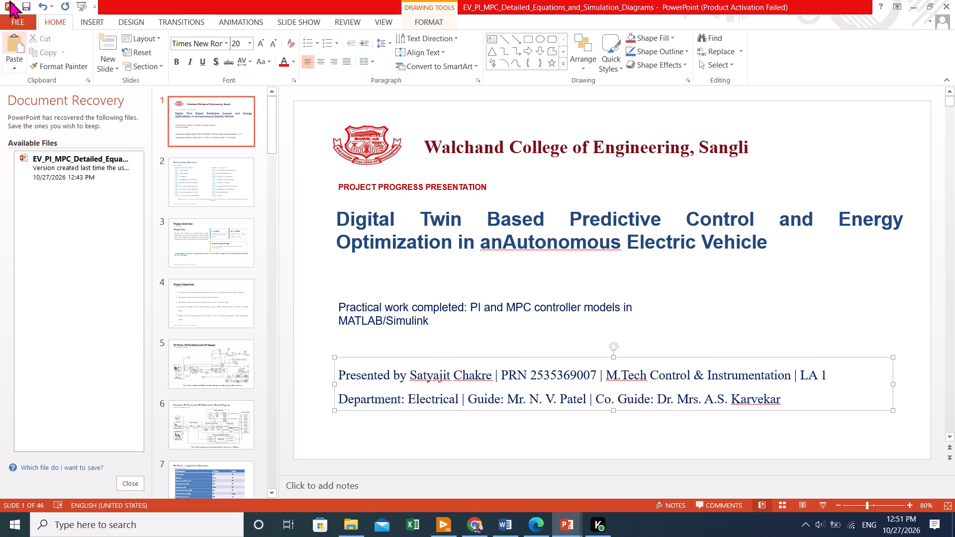
click(22, 6)
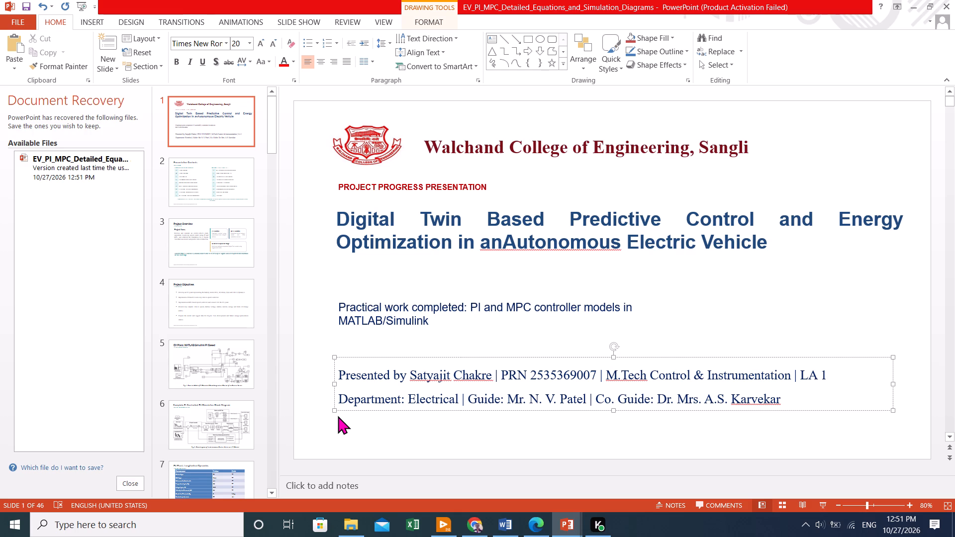
Widen the practical work text box until its sentence fits on one line, and save the presentation.
click(376, 314)
drag(668, 314, 800, 307)
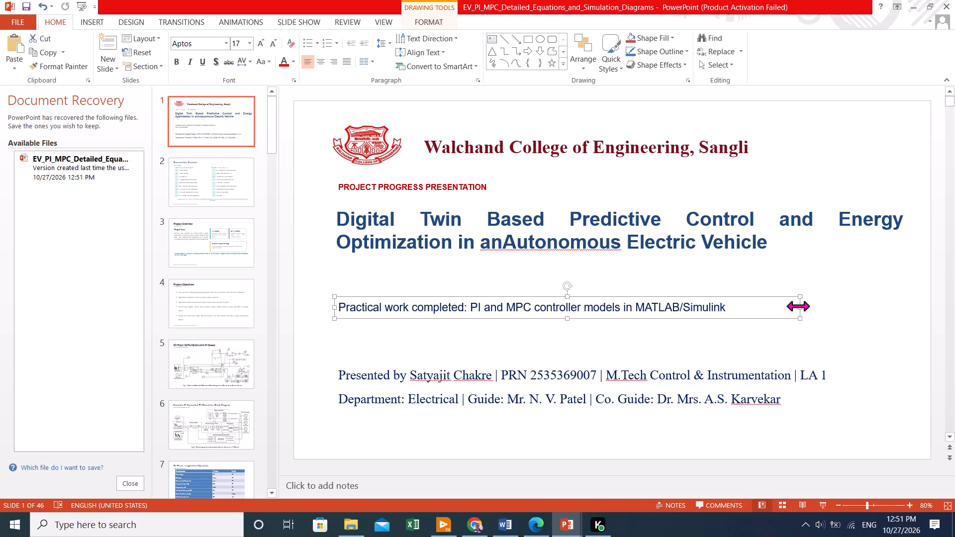
click(405, 356)
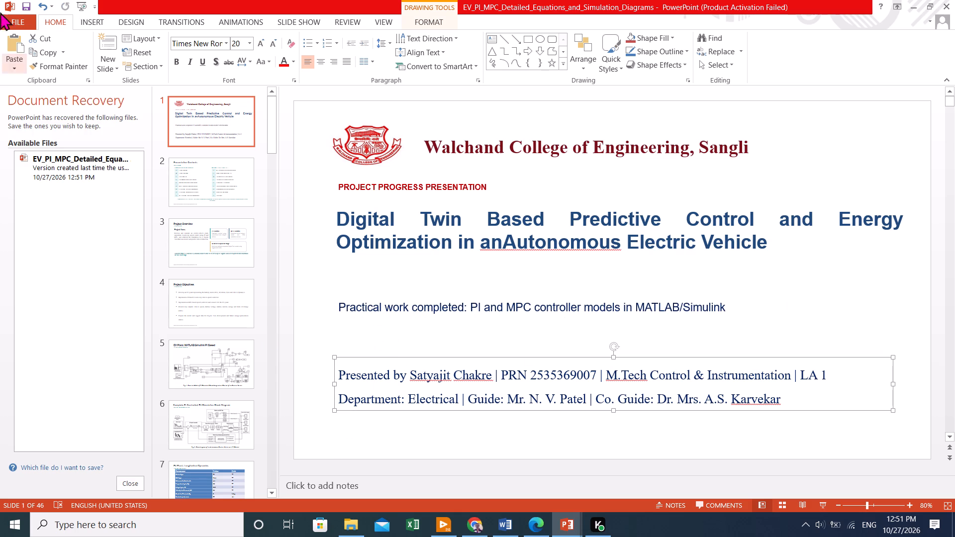
click(28, 10)
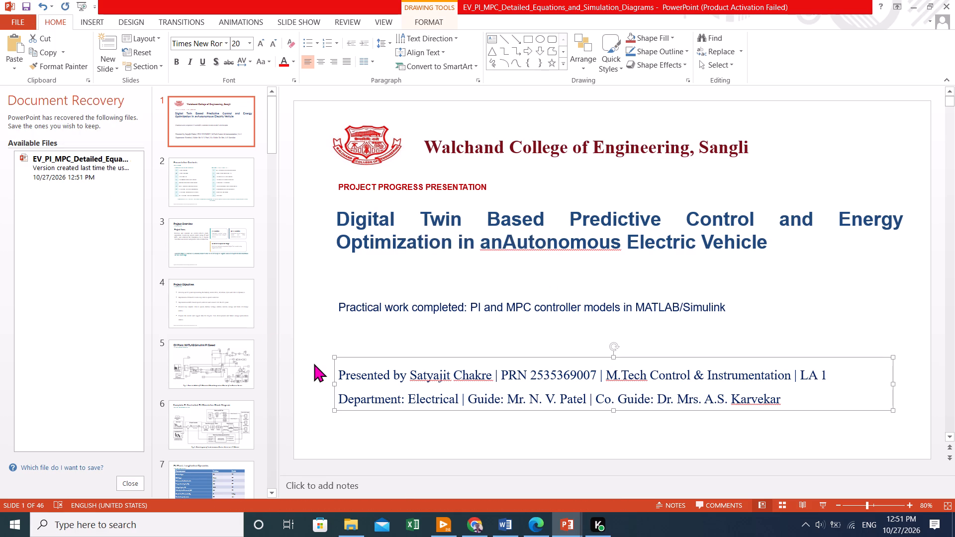
Move the text box with the presenter and department lines slightly up on the title slide, and save the presentation.
drag(372, 358, 370, 343)
click(396, 427)
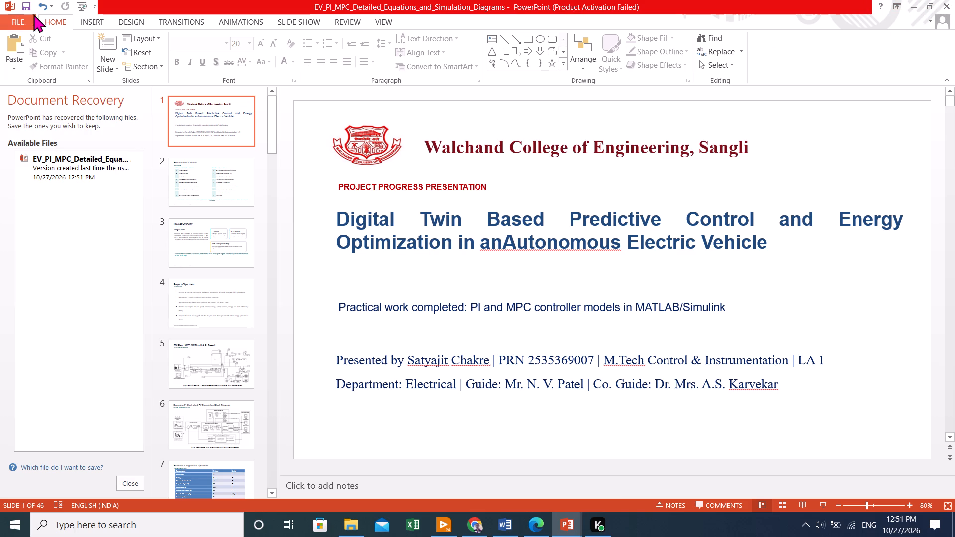
click(25, 1)
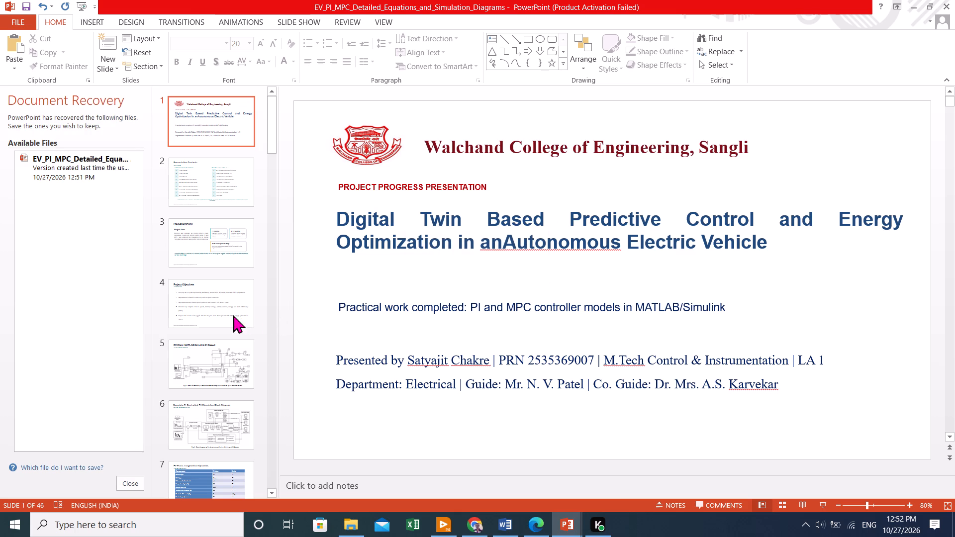
Review the opening slides, from Presentation Contents and Project Overview through the PI-controlled diagrams to EV Plant: Longitudinal Dynamics.
click(214, 308)
click(212, 253)
click(220, 172)
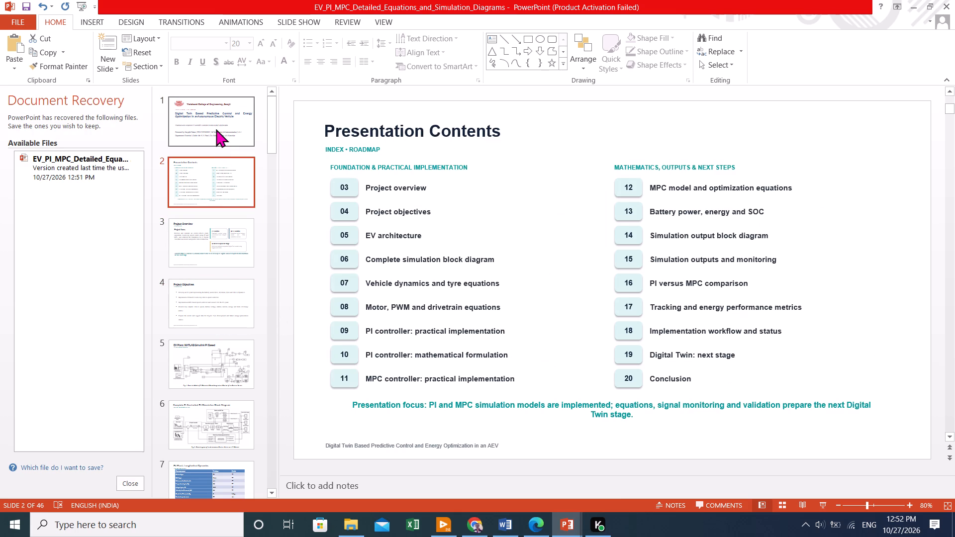
click(214, 112)
click(210, 162)
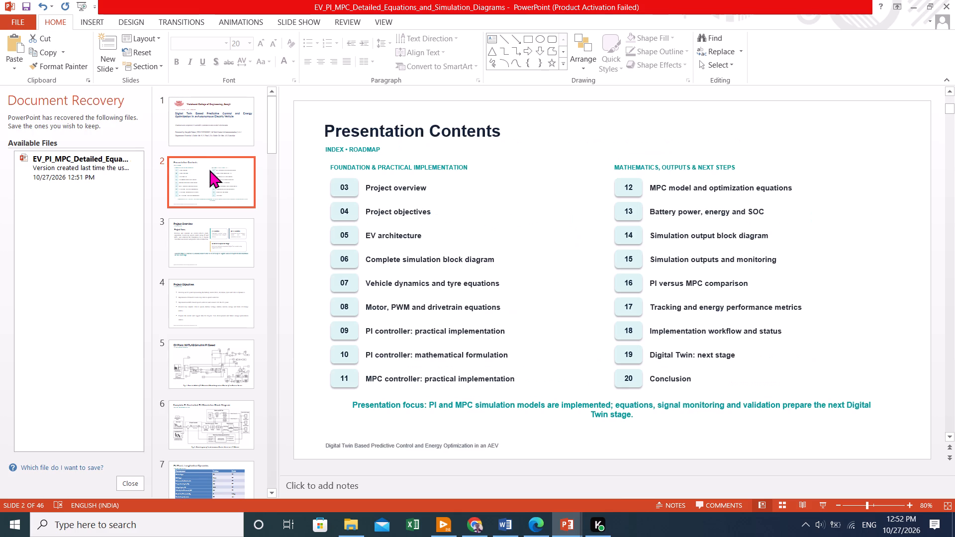
click(205, 224)
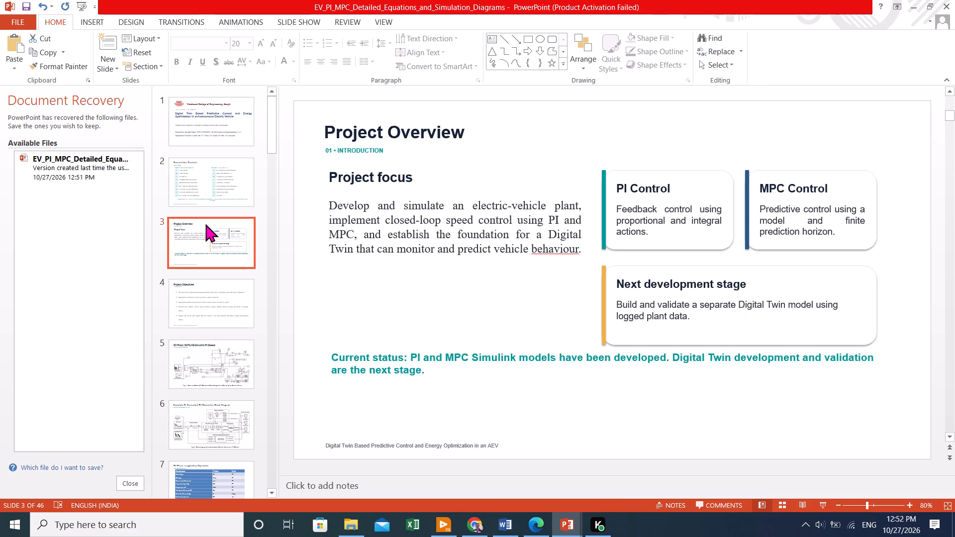
click(212, 181)
click(212, 231)
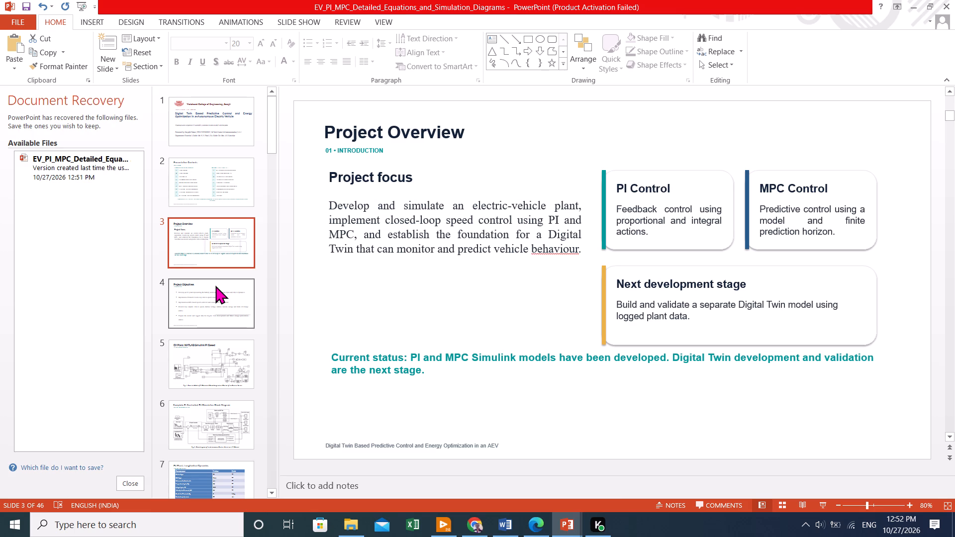
click(215, 285)
click(217, 233)
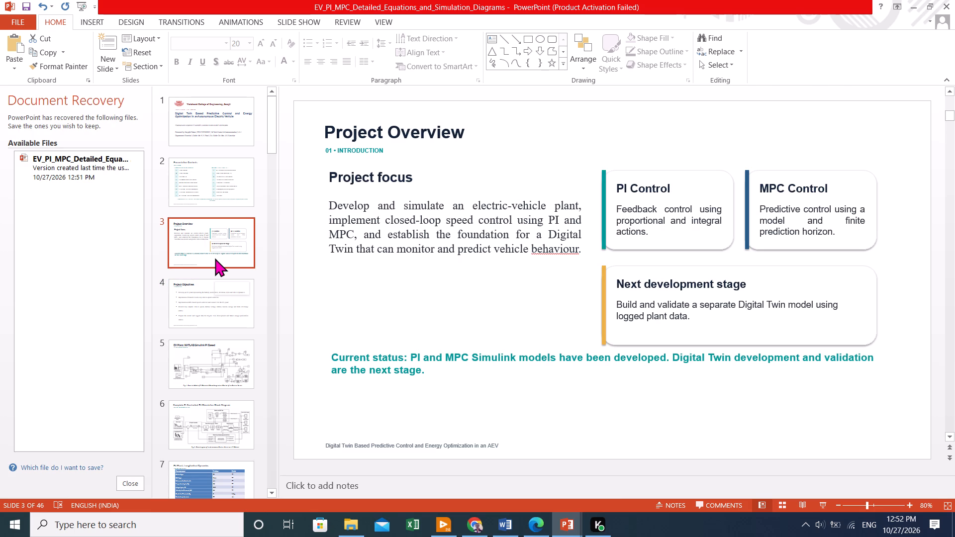
click(215, 258)
click(212, 285)
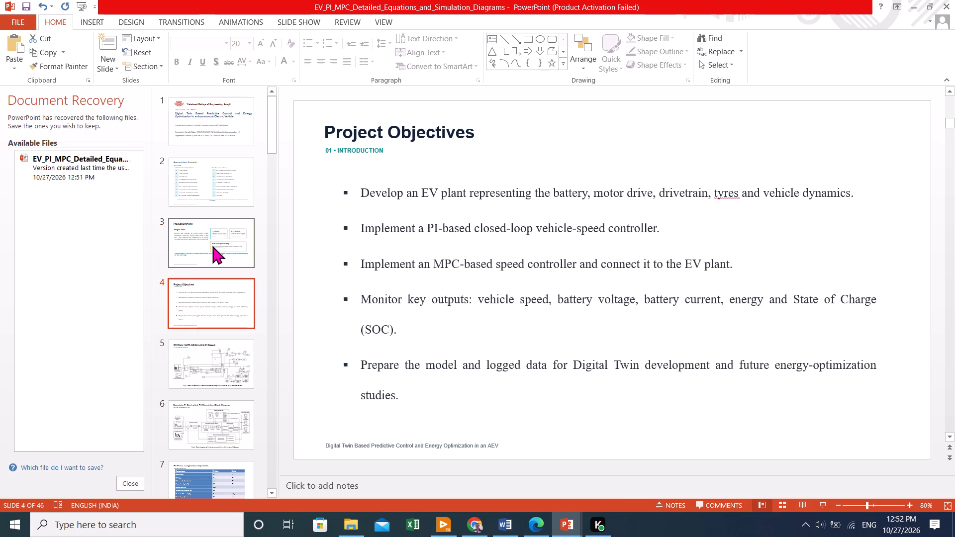
click(212, 246)
click(207, 298)
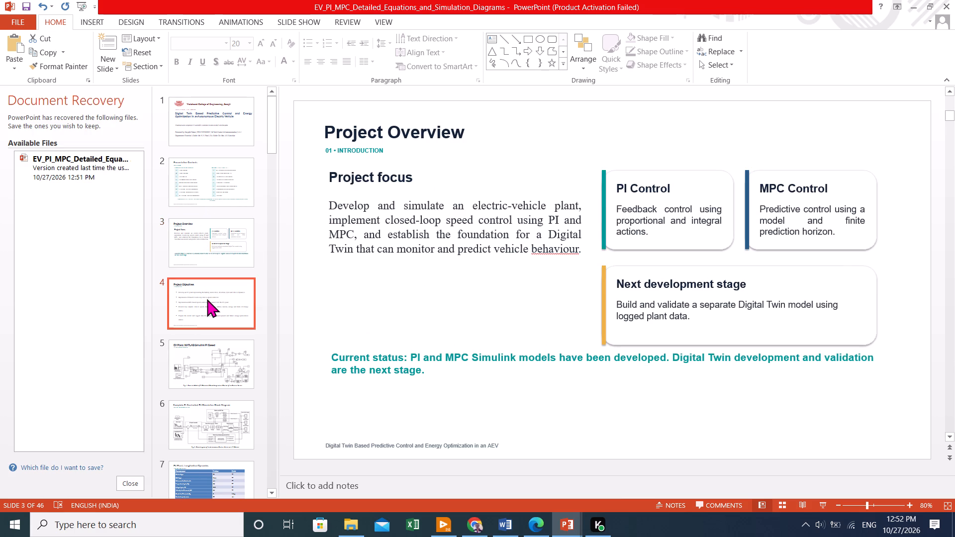
click(209, 346)
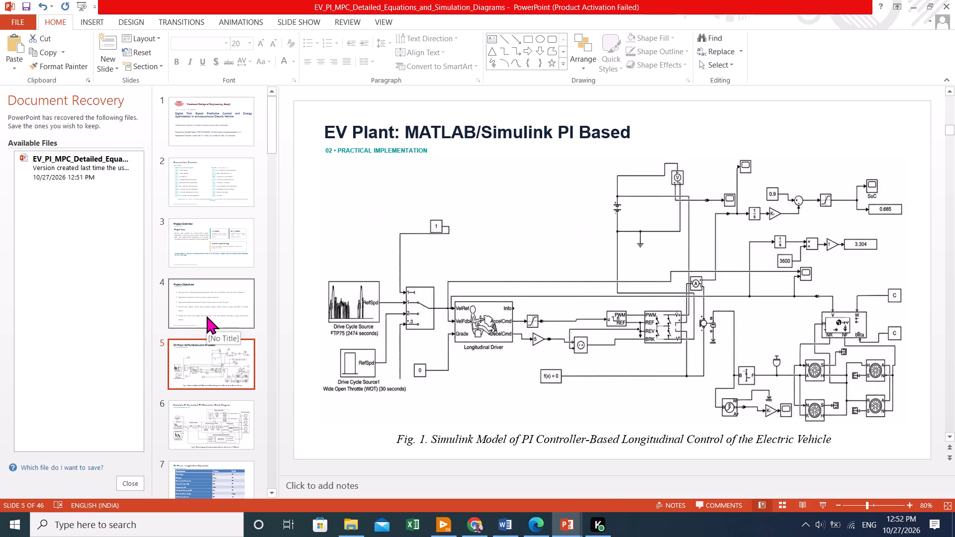
click(213, 414)
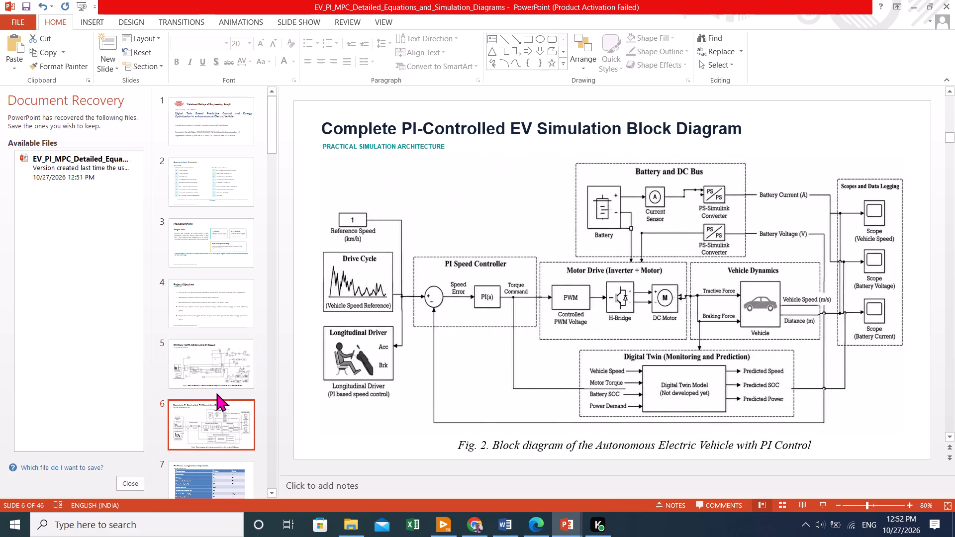
click(216, 386)
click(218, 432)
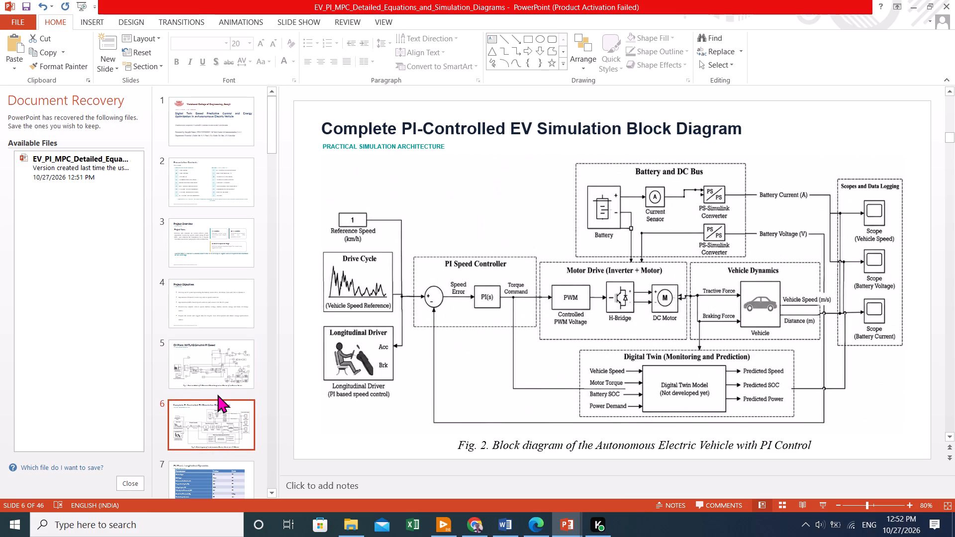
scroll(217, 394, down, 1)
click(217, 404)
click(217, 368)
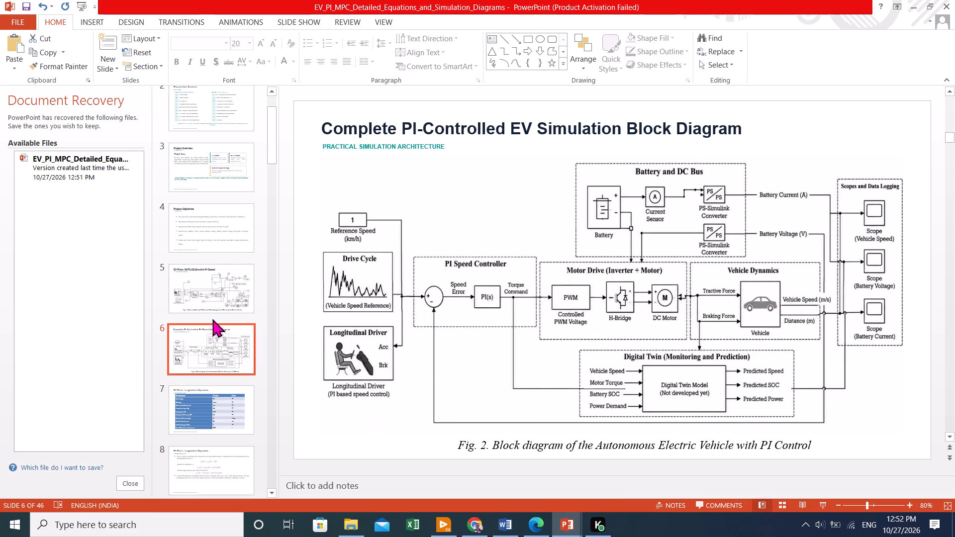
click(209, 387)
scroll(209, 382, down, 1)
click(207, 373)
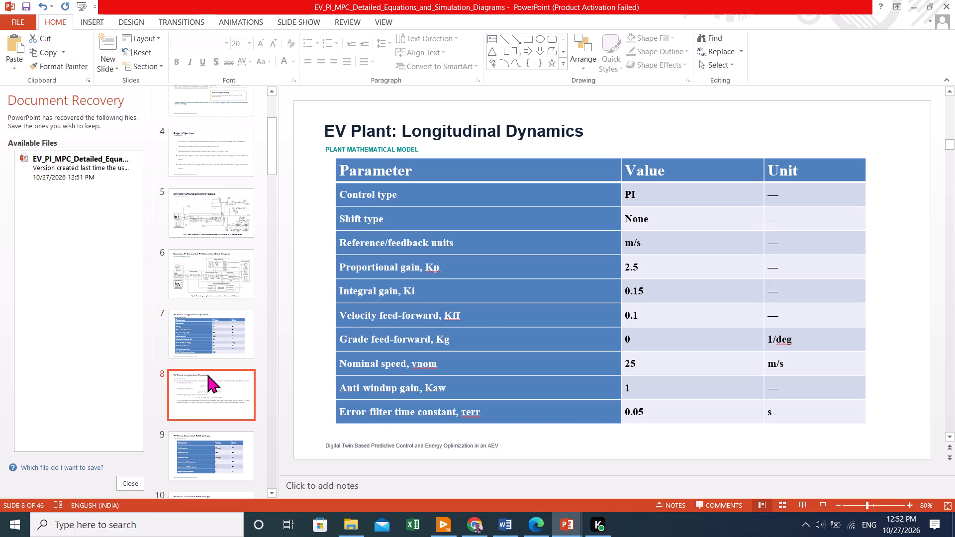
Go back to Presentation Contents on slide 2 and recheck the slides in order up to EV Plant: Controlled PWM Voltage.
scroll(206, 393, up, 7)
click(213, 201)
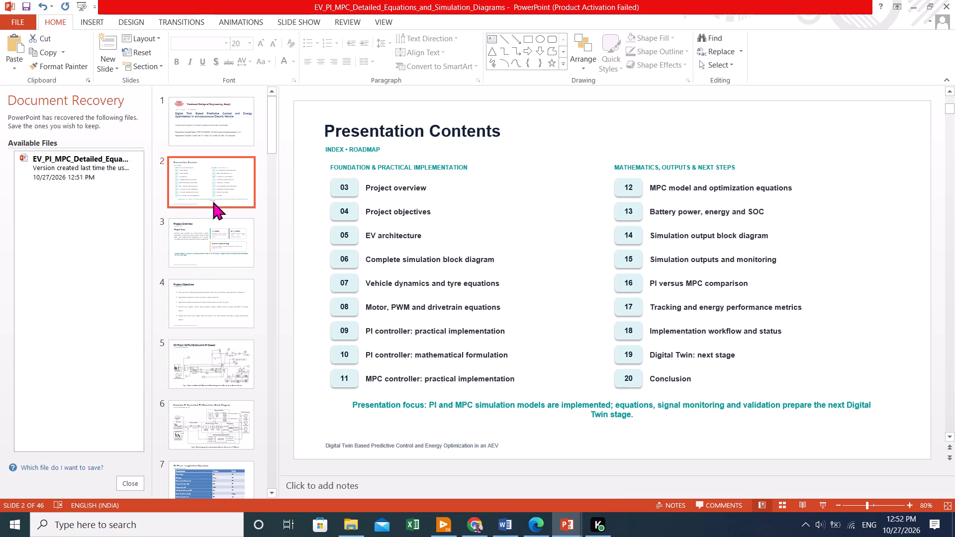
click(201, 260)
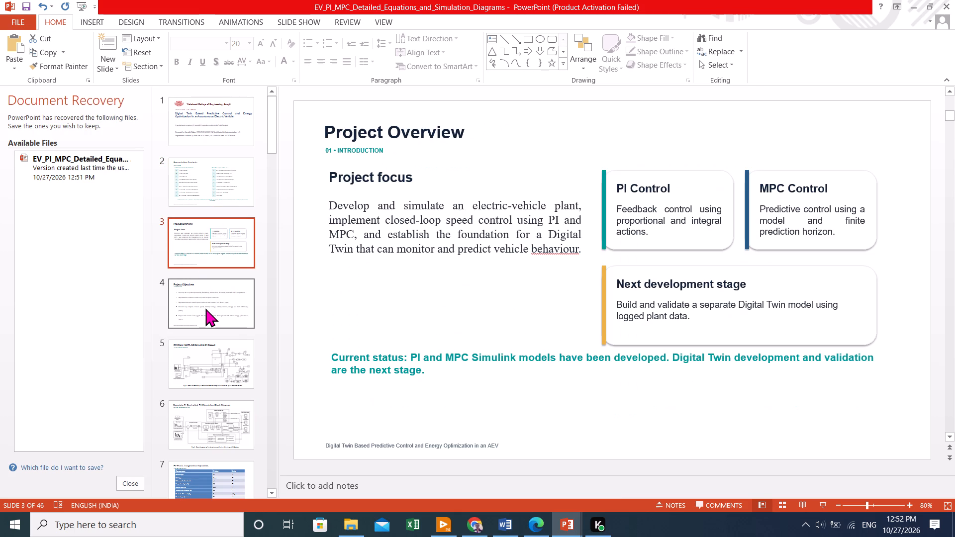
click(205, 308)
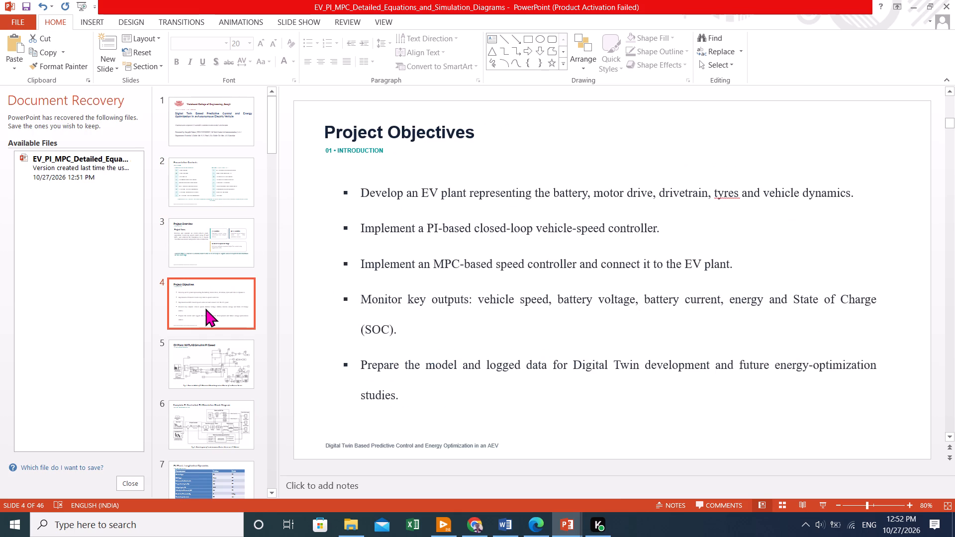
click(212, 361)
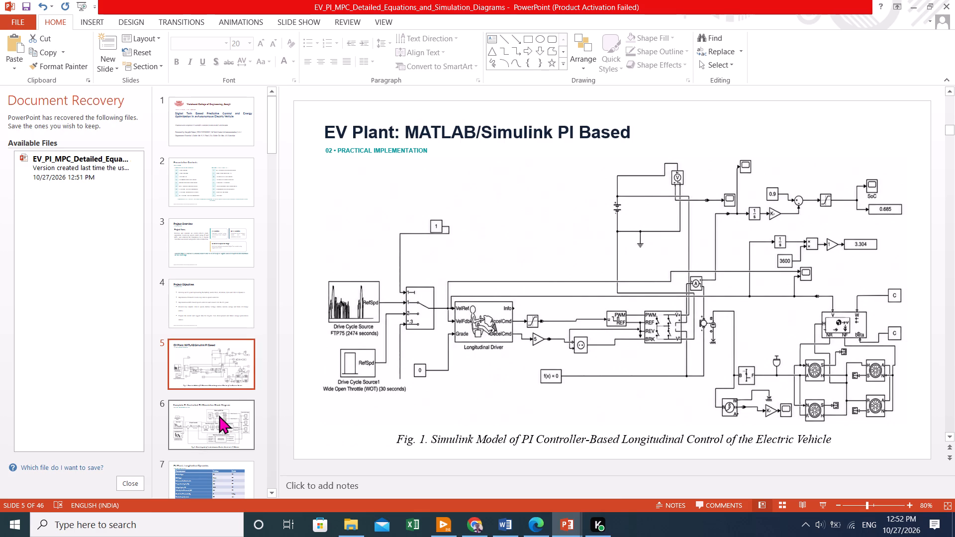
click(219, 415)
scroll(217, 397, down, 2)
click(216, 346)
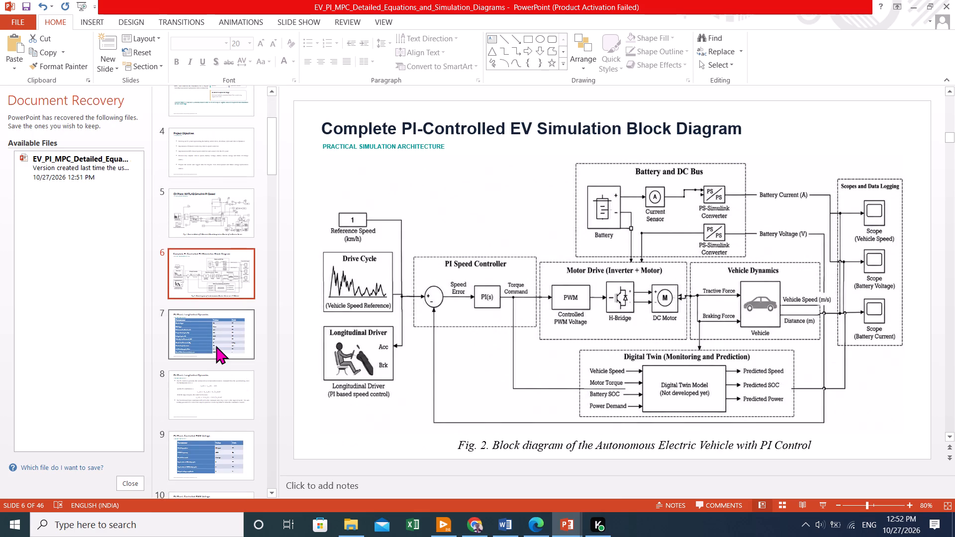
scroll(216, 351, down, 1)
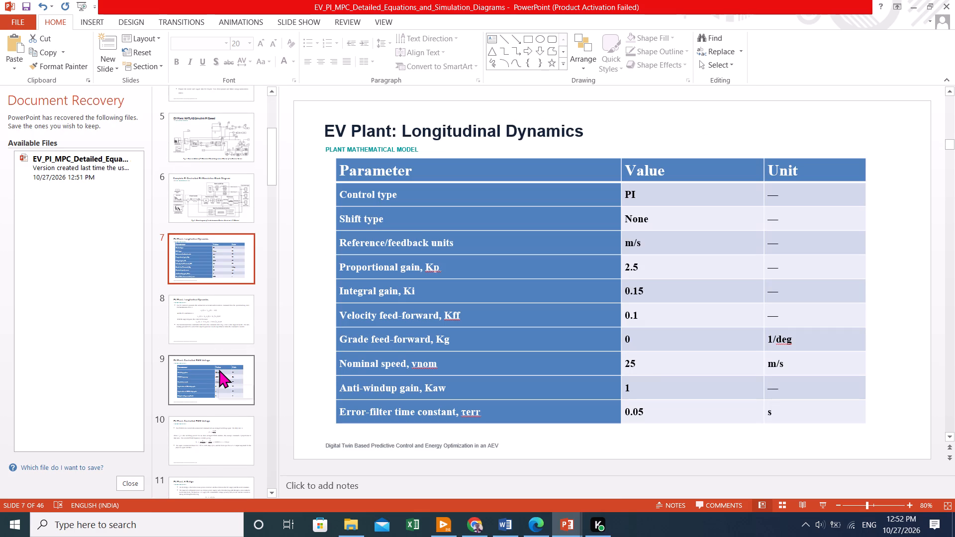
click(219, 370)
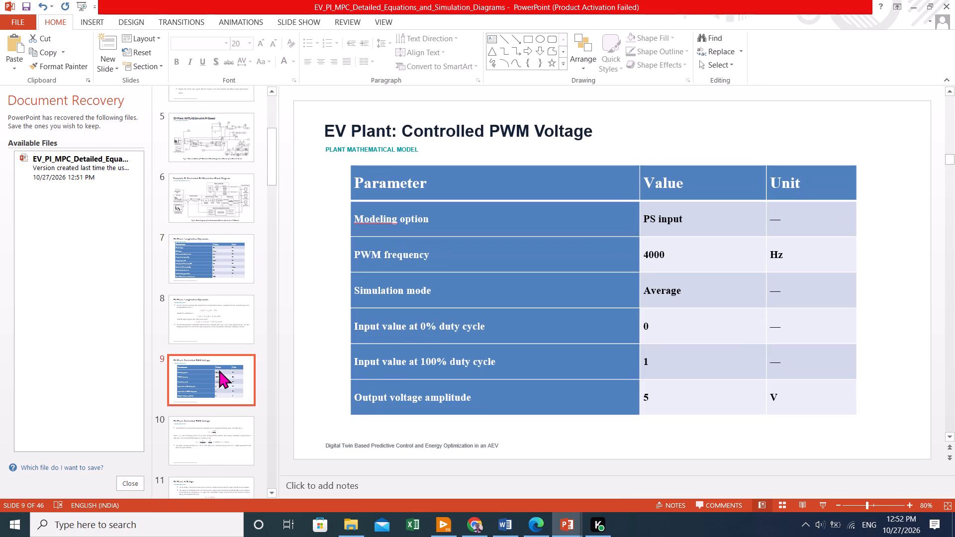
Examine the EV Plant component slides, covering the DC motor, battery, simple gear, vehicle body and tire, through slide 22.
scroll(219, 370, down, 1)
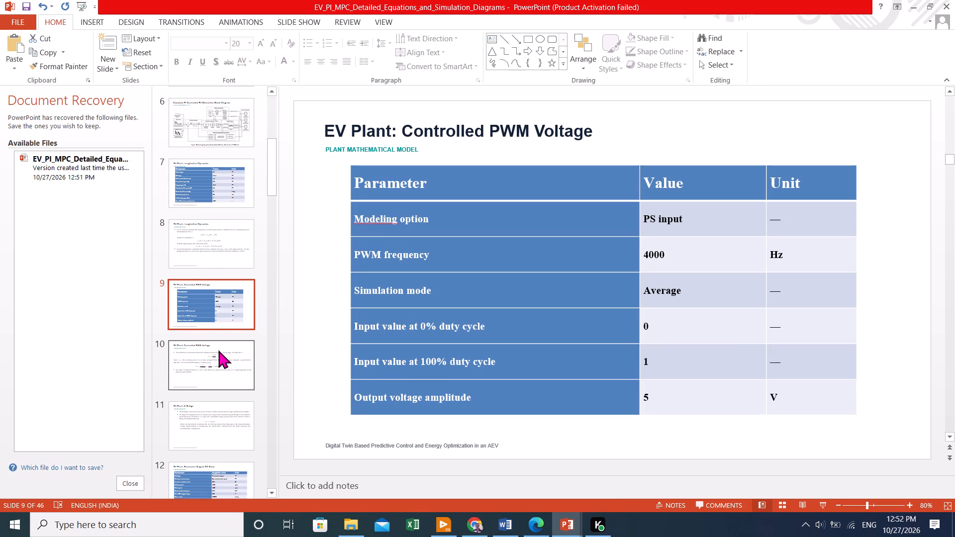
scroll(219, 358, down, 3)
click(216, 338)
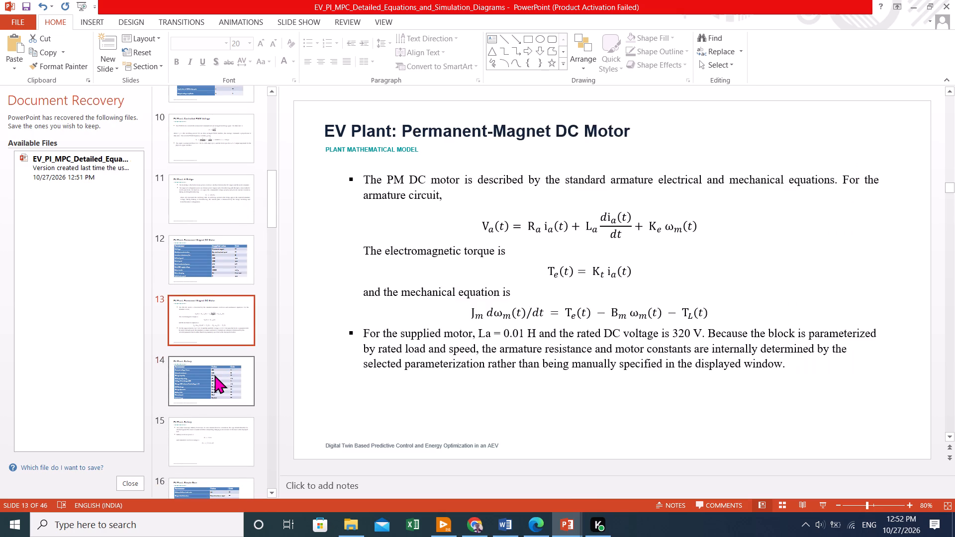
click(214, 375)
scroll(214, 375, down, 1)
click(213, 373)
scroll(213, 371, down, 1)
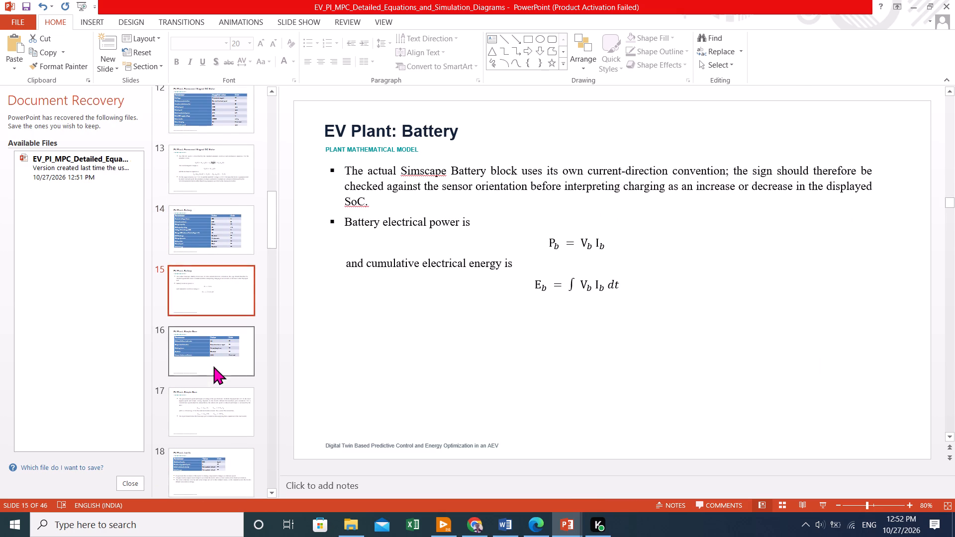
click(213, 366)
scroll(213, 366, down, 1)
click(214, 356)
scroll(214, 356, down, 1)
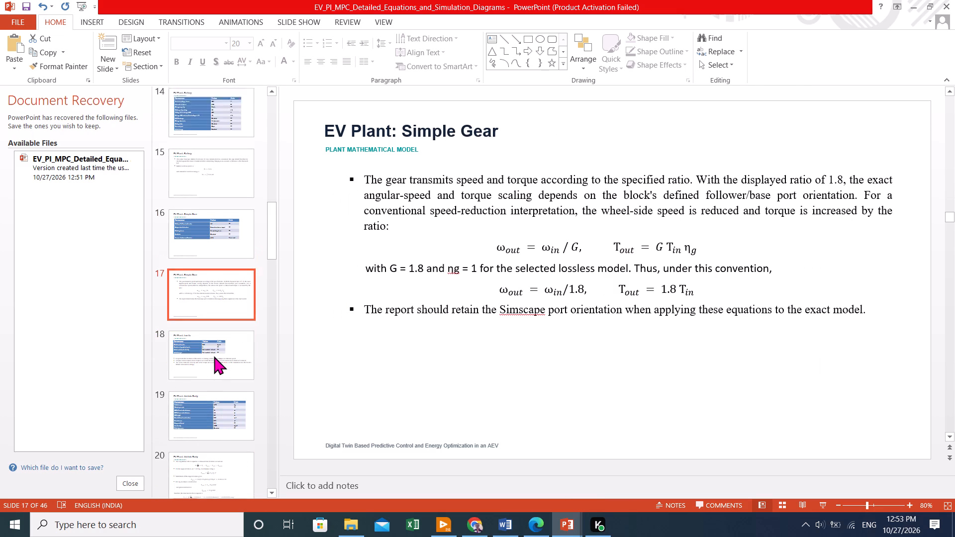
click(212, 331)
scroll(211, 337, down, 1)
click(210, 316)
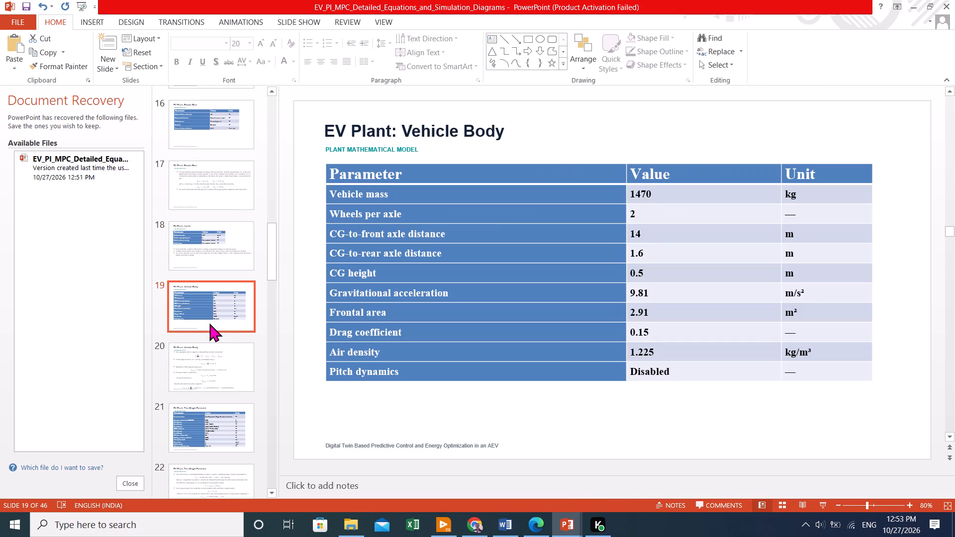
scroll(209, 331, down, 1)
click(209, 302)
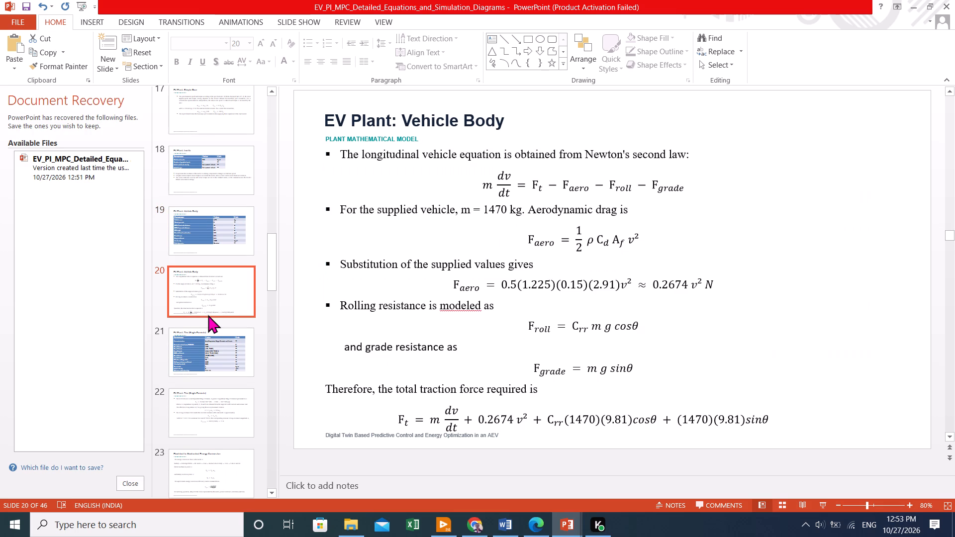
scroll(207, 315, down, 1)
click(205, 289)
click(202, 332)
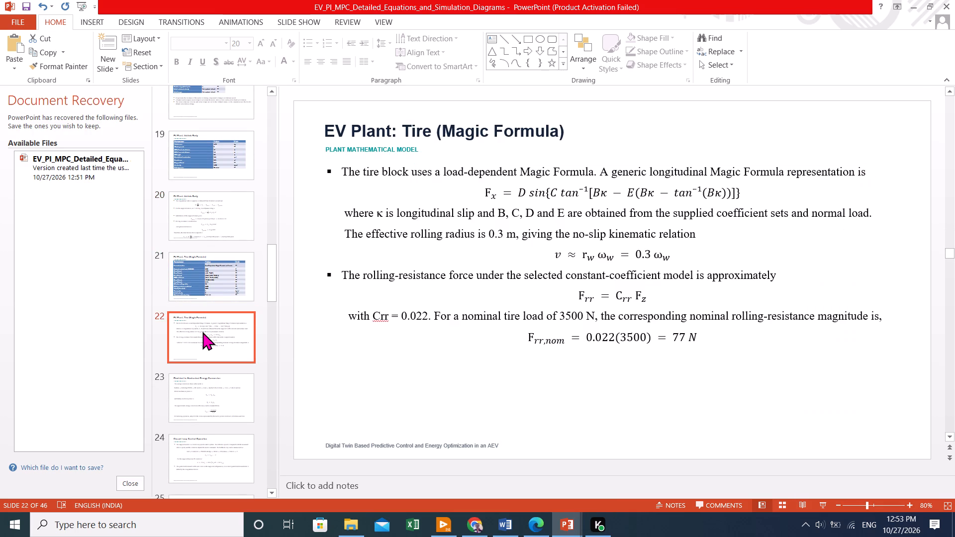
Review the slides from Electrical-to-Mechanical Energy Conversion through Closed-Loop Control Operation to the two AEV Using MPC Controller slides.
scroll(202, 334, down, 1)
click(202, 328)
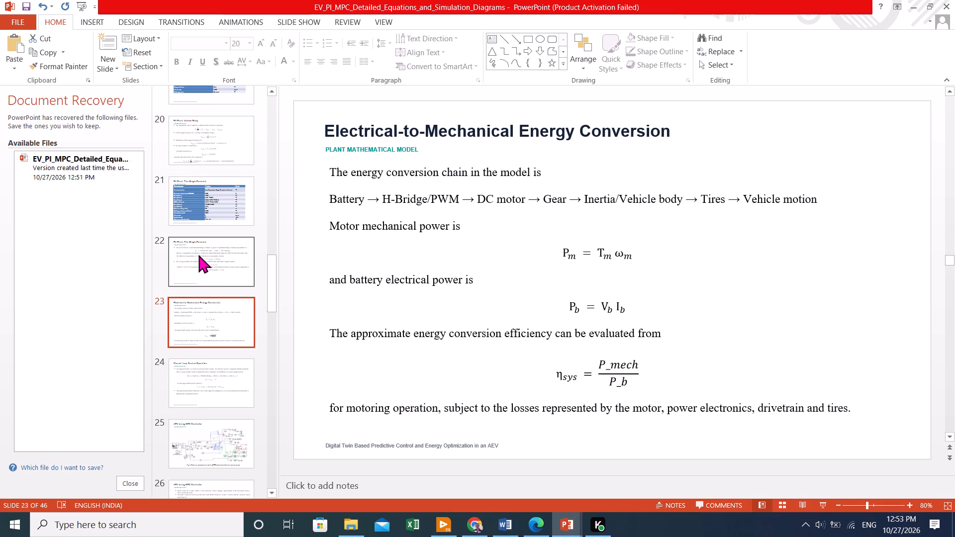
click(203, 269)
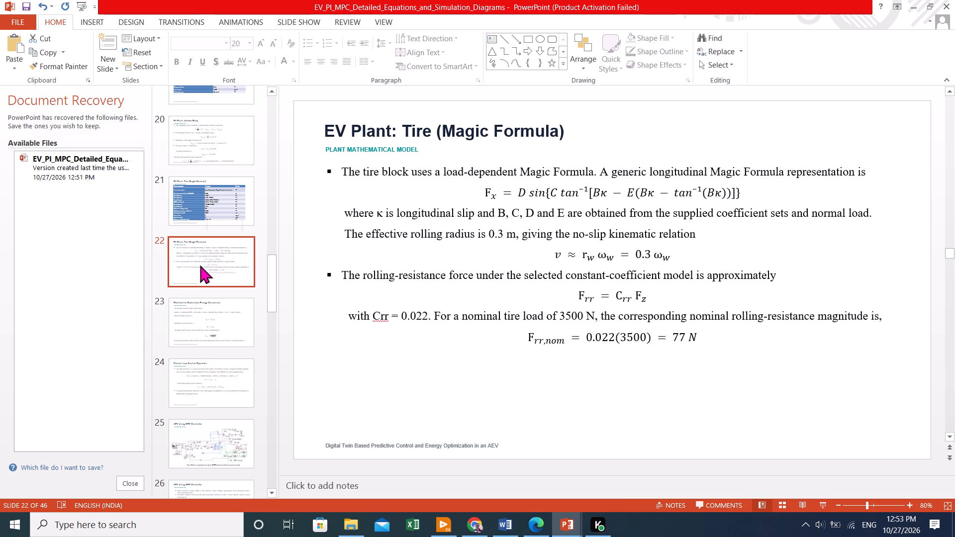
click(200, 265)
click(199, 304)
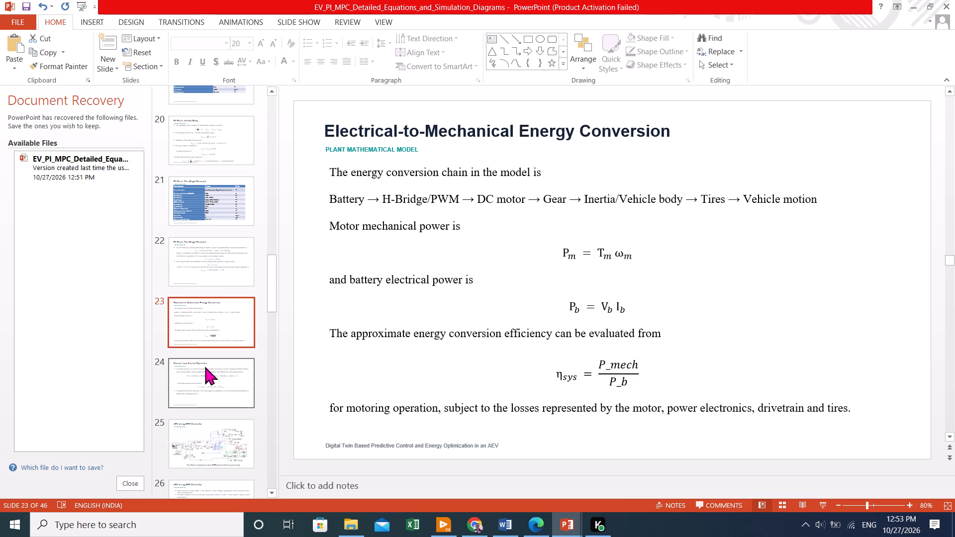
click(205, 368)
scroll(205, 368, down, 1)
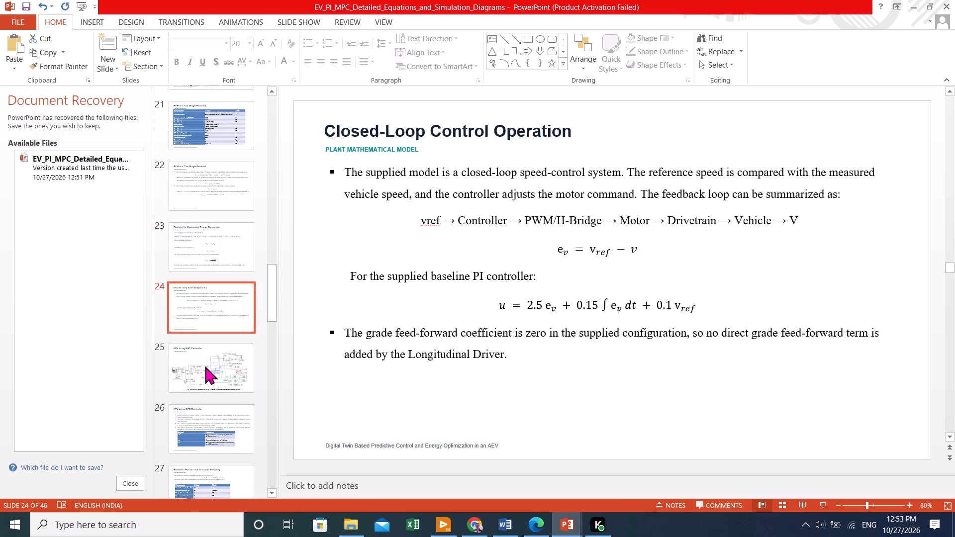
click(205, 363)
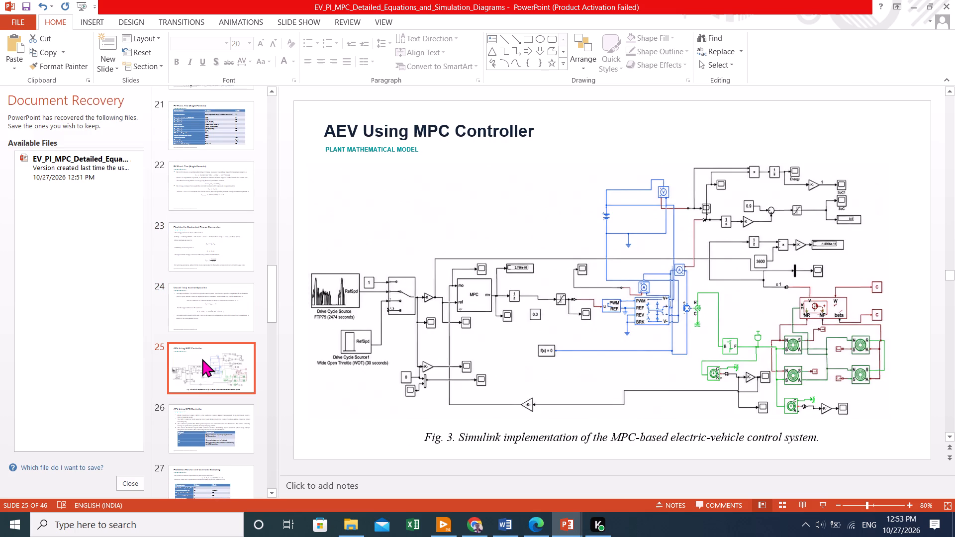
scroll(199, 354, down, 1)
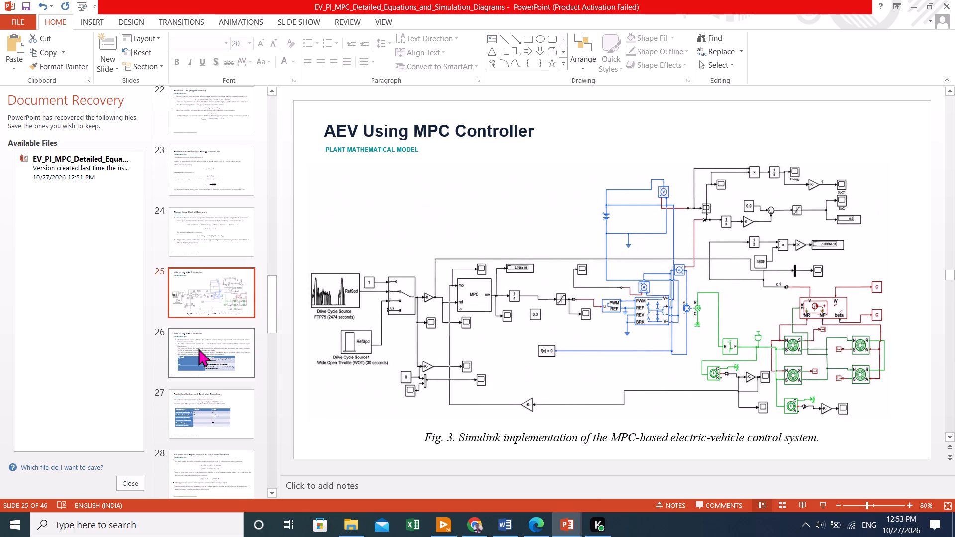
click(198, 348)
Skip to the end of the deck and check the Future Work, first References and motor speed result slides.
scroll(204, 403, down, 11)
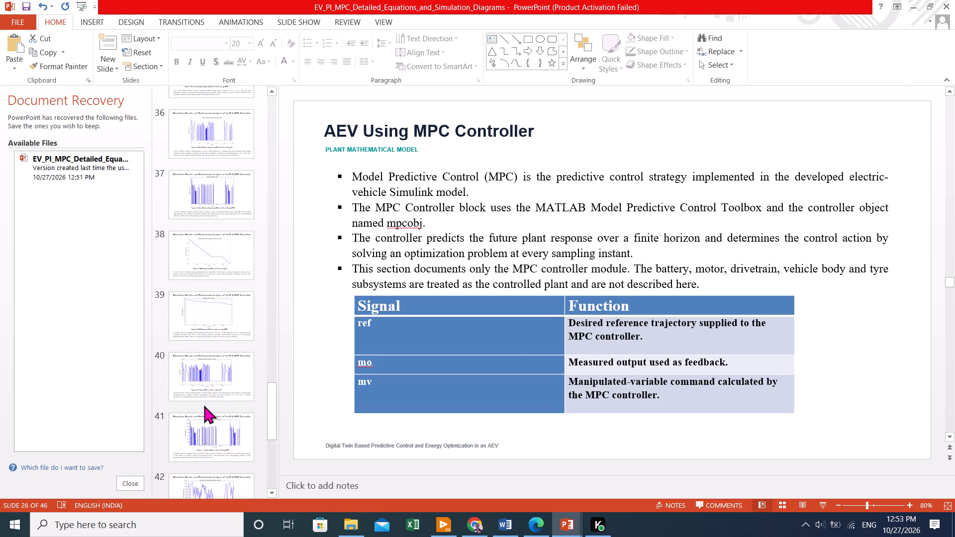
scroll(204, 405, down, 8)
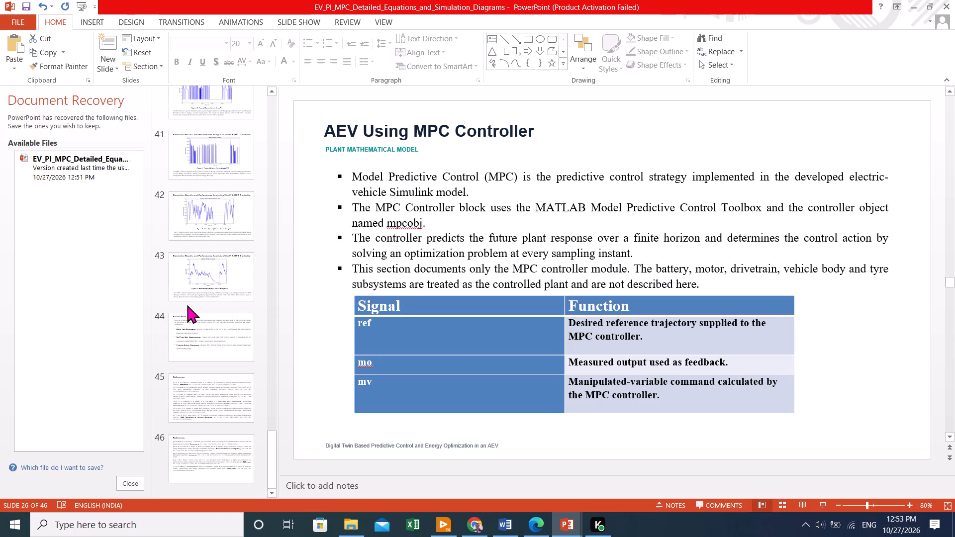
click(191, 331)
click(199, 402)
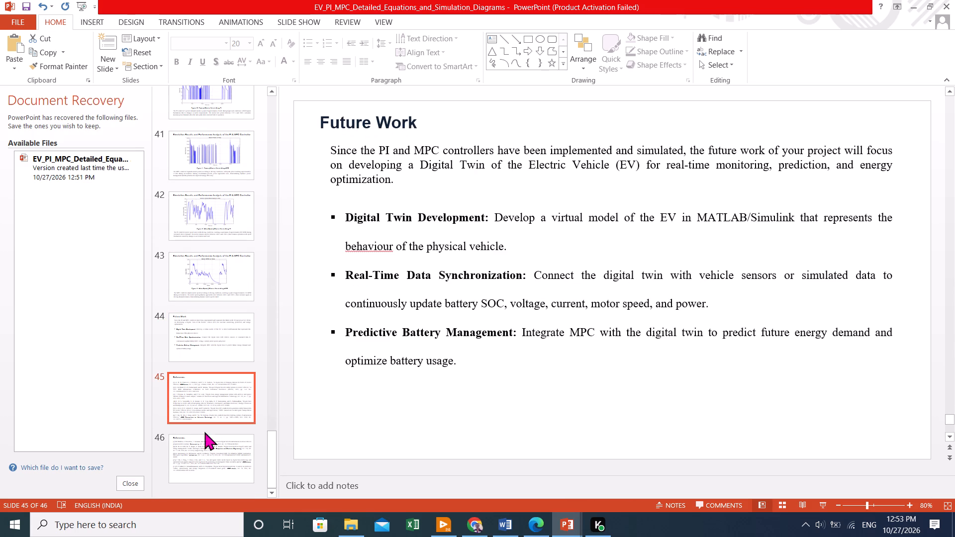
click(202, 347)
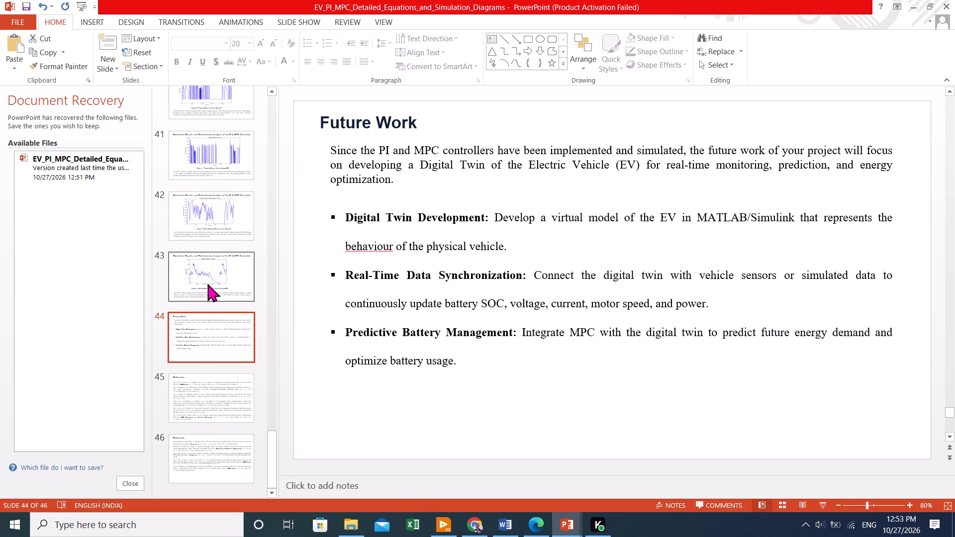
click(207, 283)
Review the MPC slides in reverse order, from Performance Measures for MPC Evaluation on slide 33 back to the Simulink diagram on slide 25.
scroll(206, 303, up, 5)
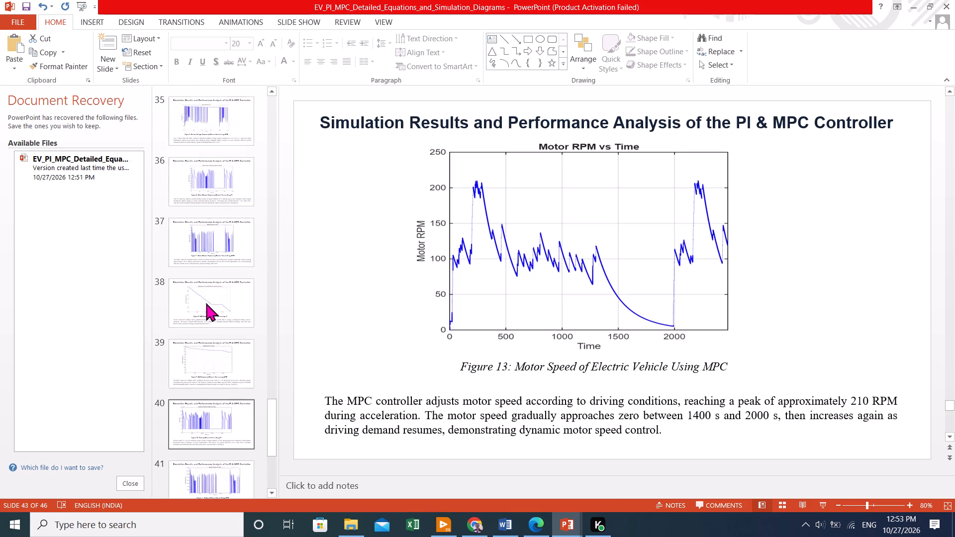
scroll(204, 304, up, 3)
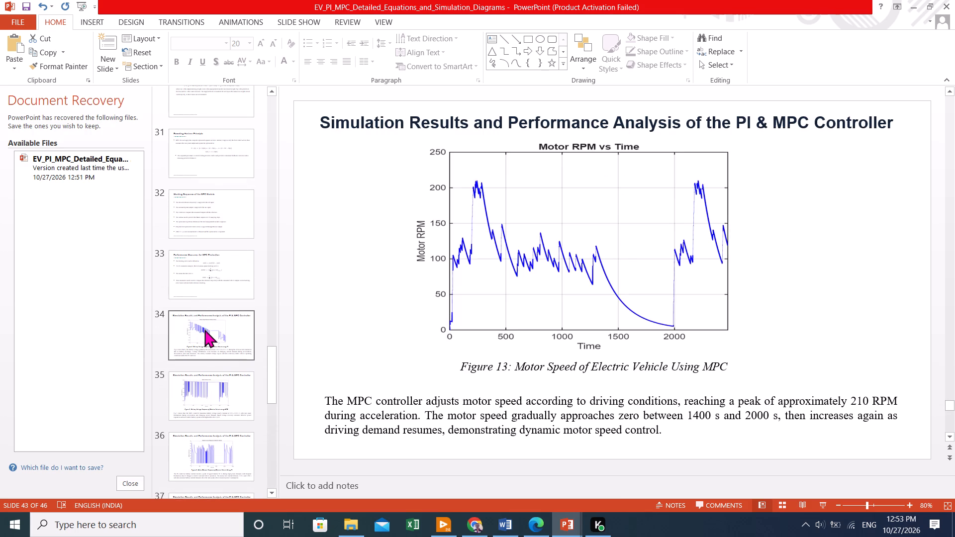
click(208, 277)
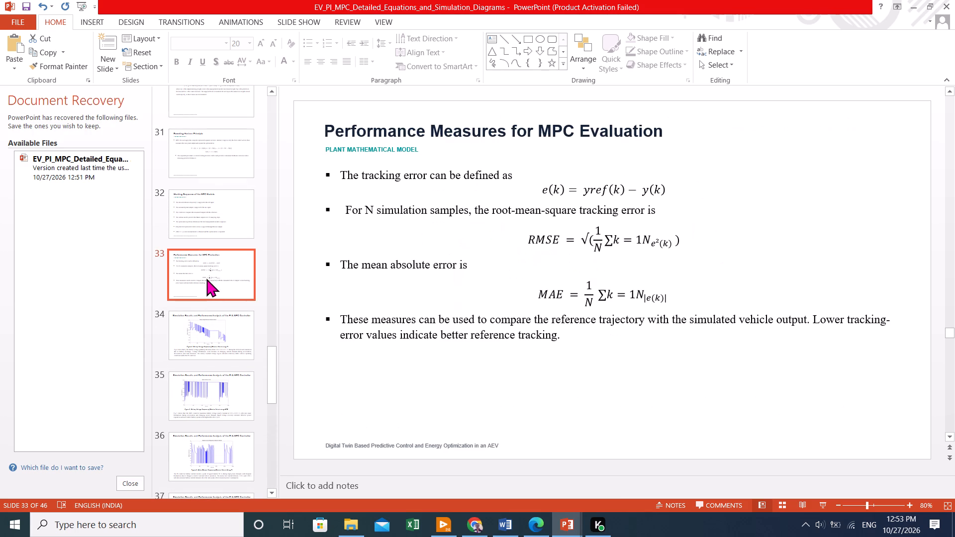
click(205, 238)
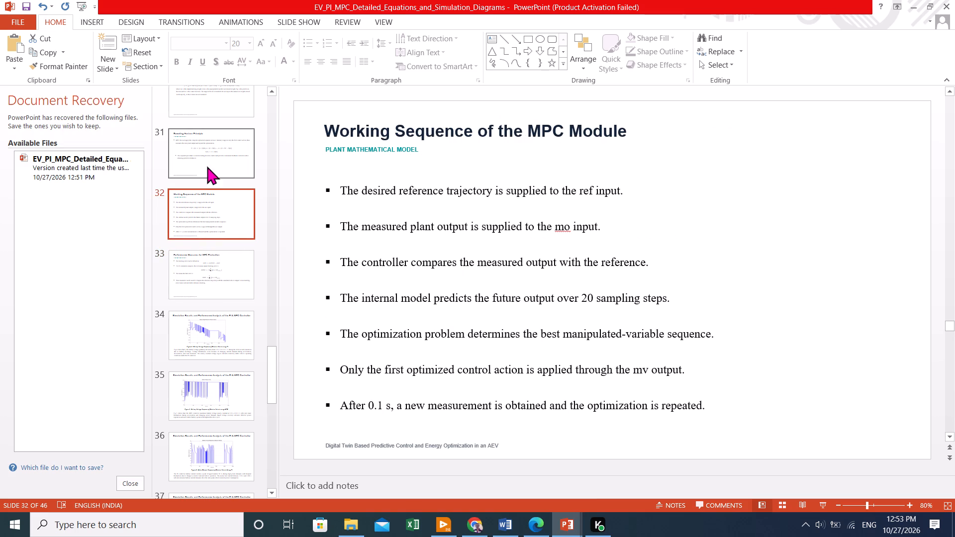
click(207, 160)
scroll(203, 211, up, 1)
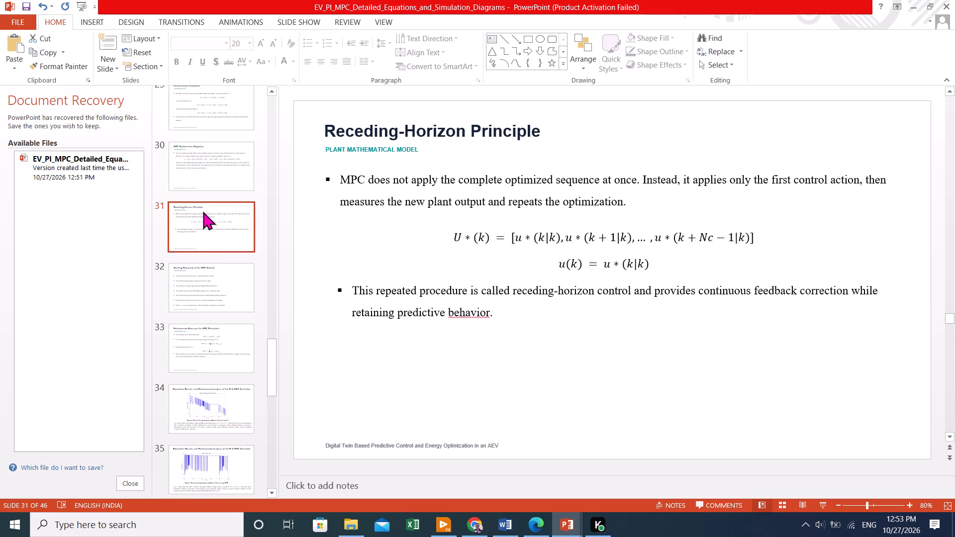
click(196, 153)
scroll(194, 218, up, 1)
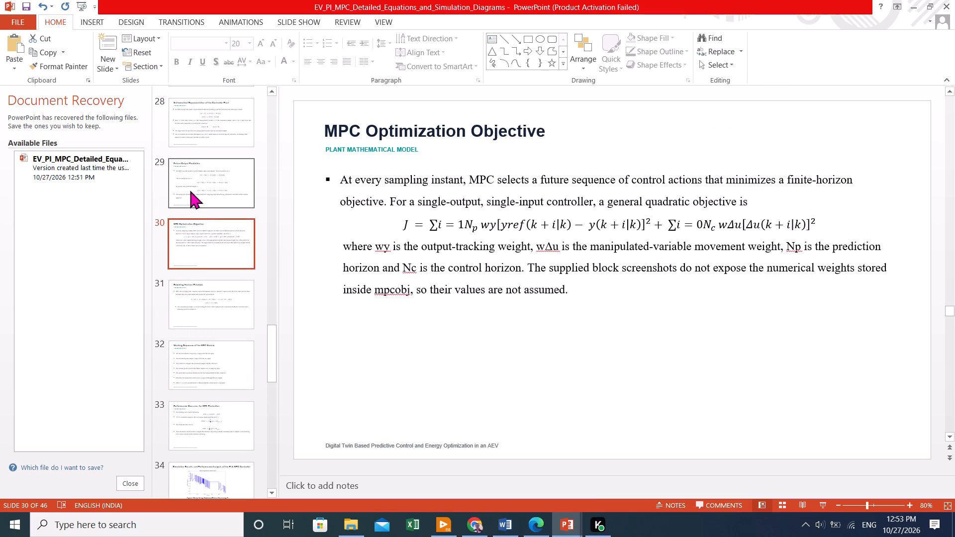
click(190, 190)
scroll(195, 232, up, 1)
click(194, 206)
scroll(201, 233, up, 2)
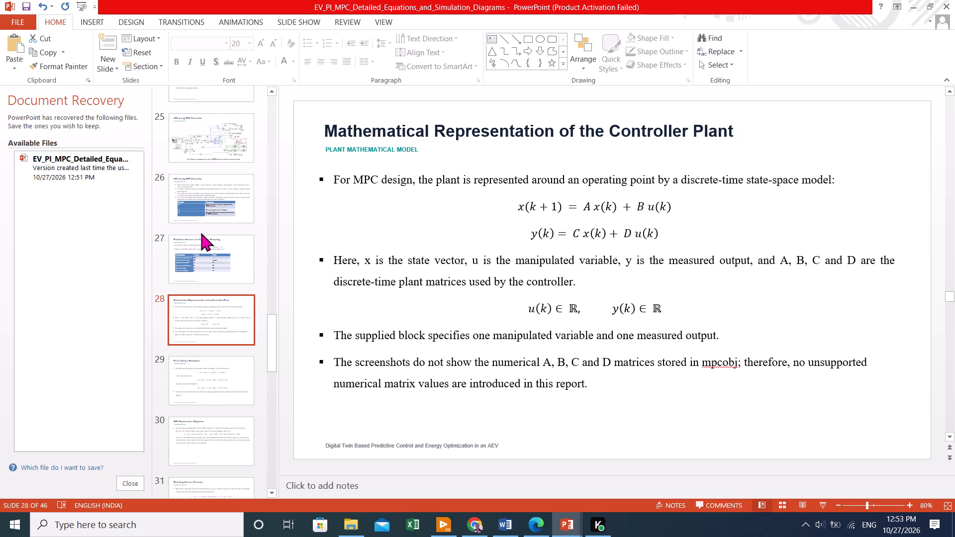
click(203, 287)
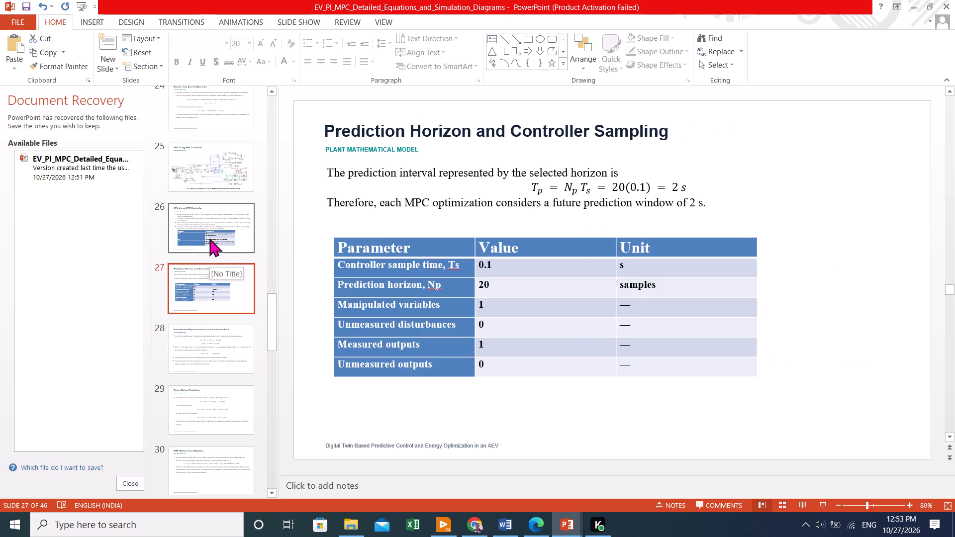
click(209, 238)
scroll(209, 238, up, 1)
click(208, 244)
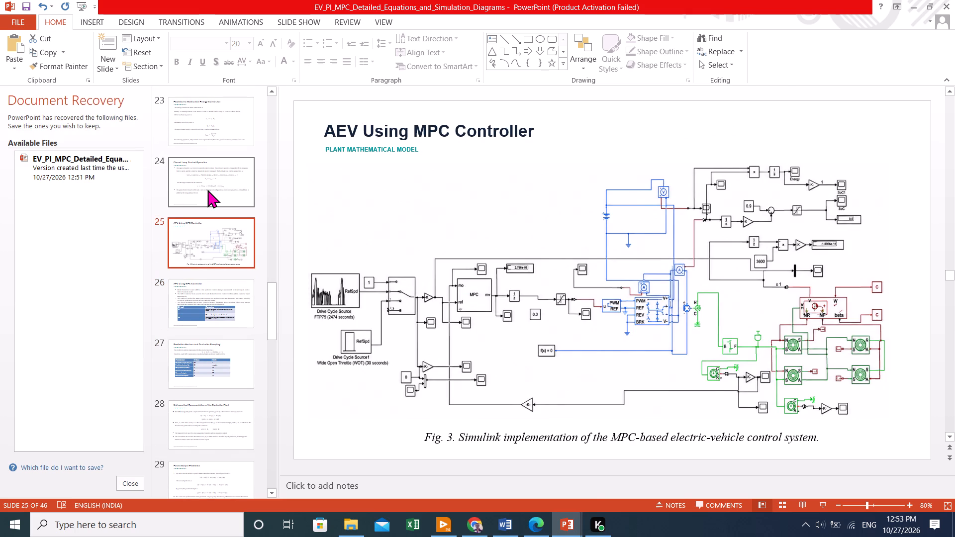
Recheck the slides in reverse from Closed-Loop Control Operation on slide 24 to the tire parameter table on slide 21.
click(207, 189)
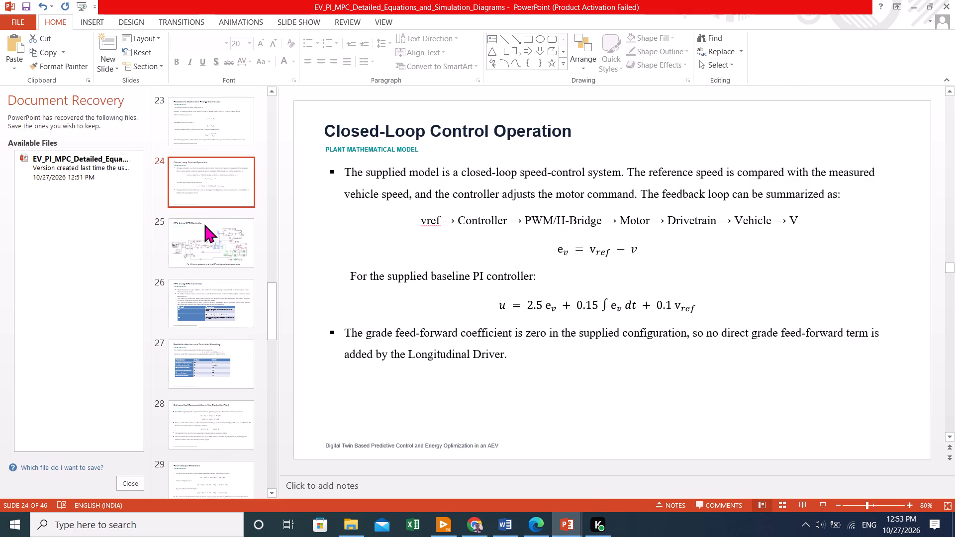
scroll(204, 224, up, 1)
click(203, 217)
click(202, 150)
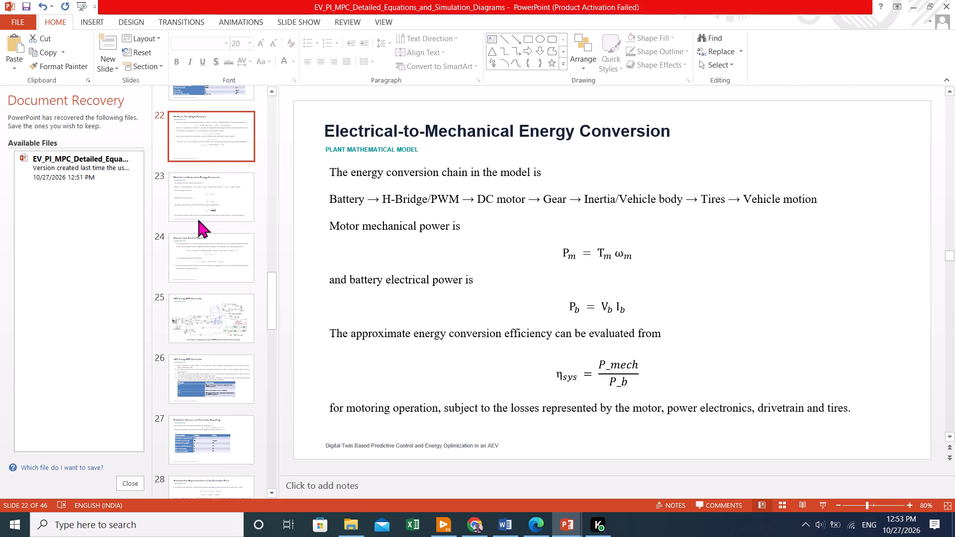
scroll(197, 244, up, 2)
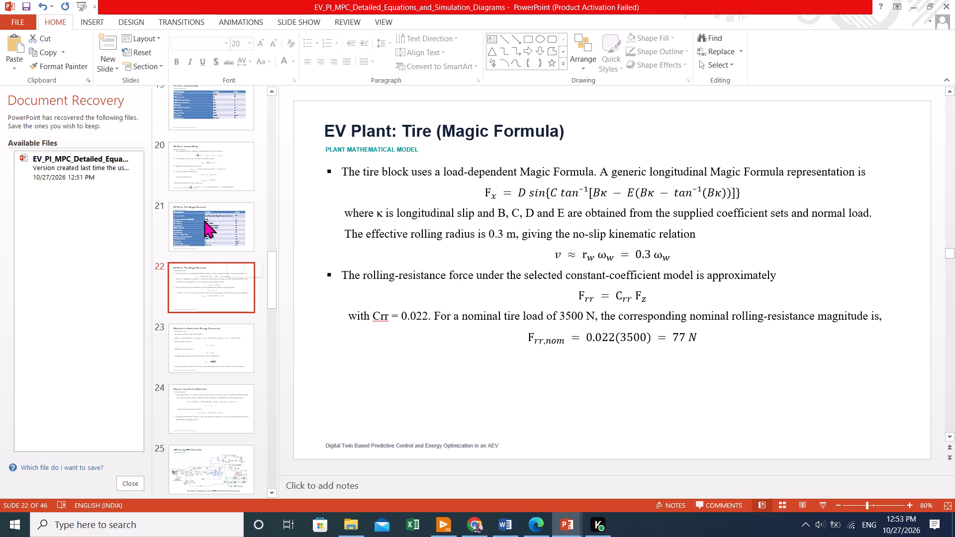
click(207, 237)
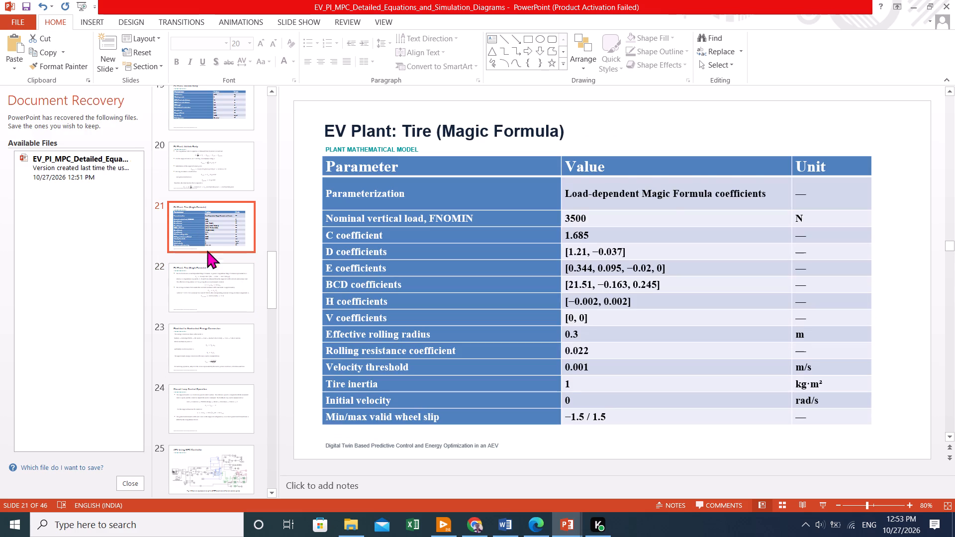
click(206, 273)
click(209, 243)
scroll(209, 233, up, 1)
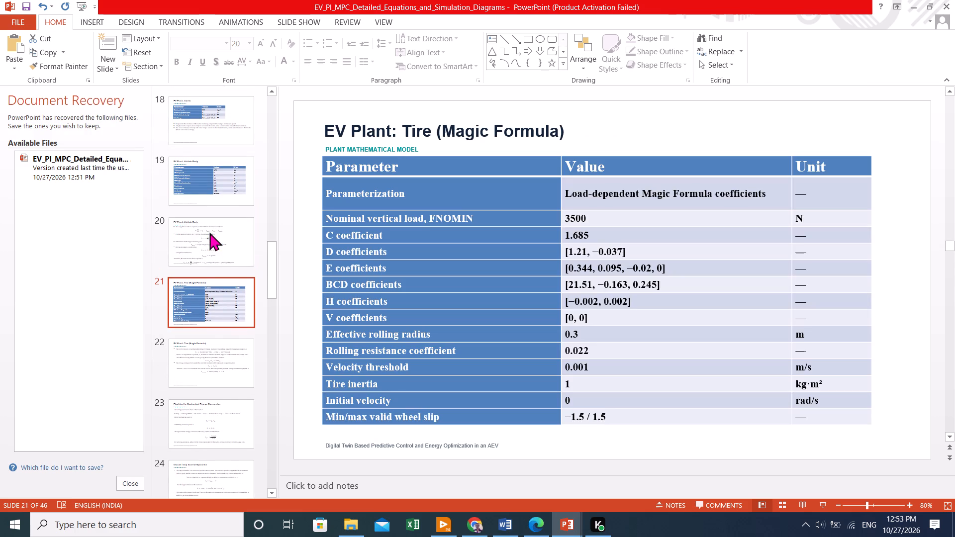
Recheck the EV Plant parameter tables in reverse, from Vehicle Body through Inertia, Simple Gear and Battery to the DC motor on slide 12.
click(204, 188)
scroll(199, 200, up, 1)
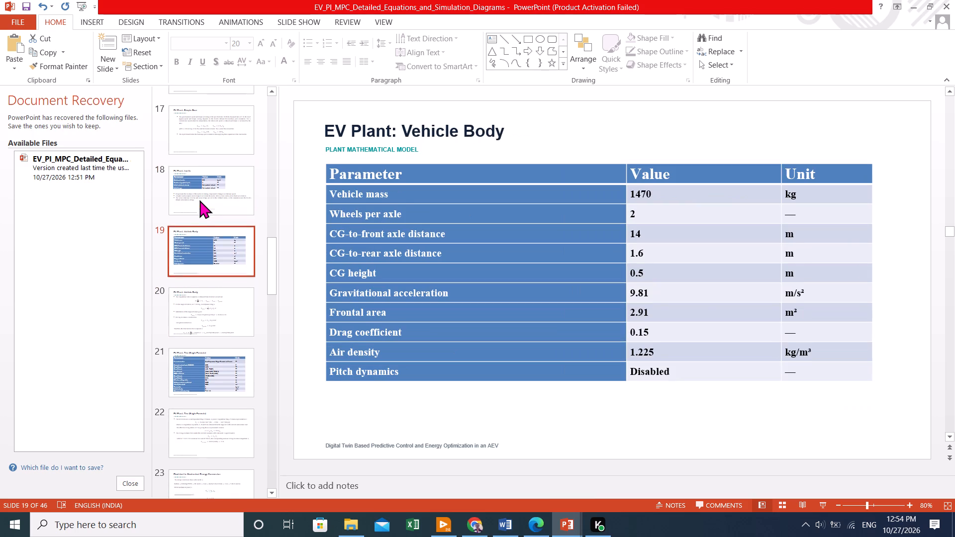
click(199, 200)
scroll(199, 203, up, 2)
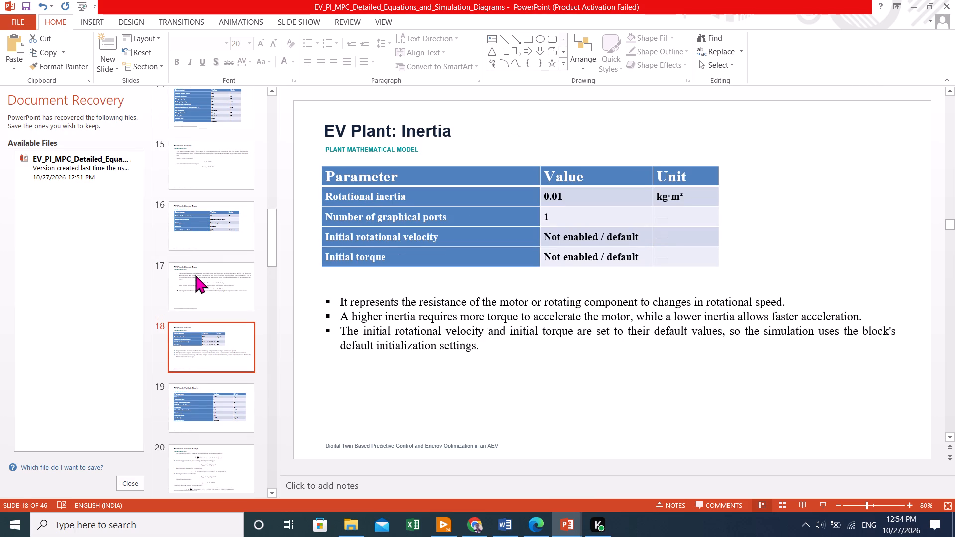
click(197, 233)
scroll(195, 241, up, 1)
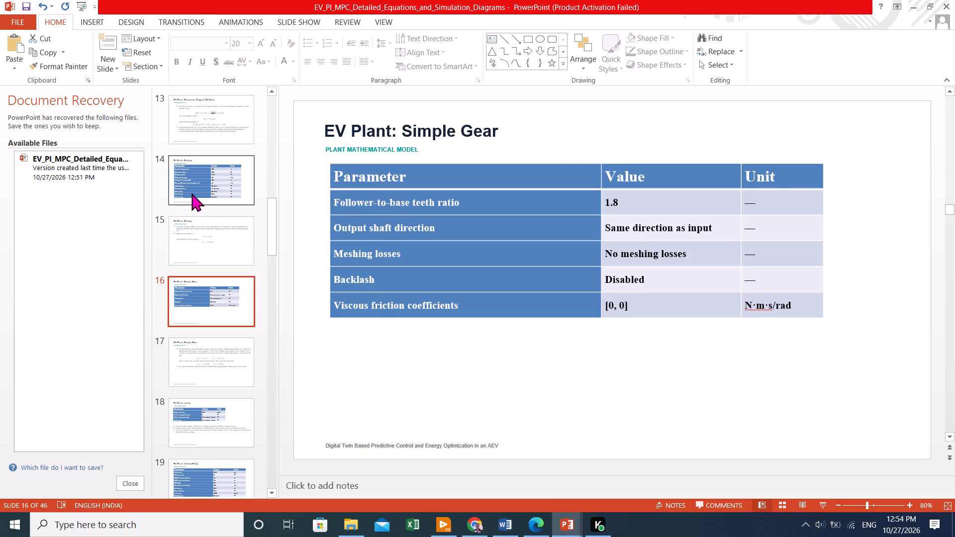
click(191, 192)
scroll(191, 197, up, 1)
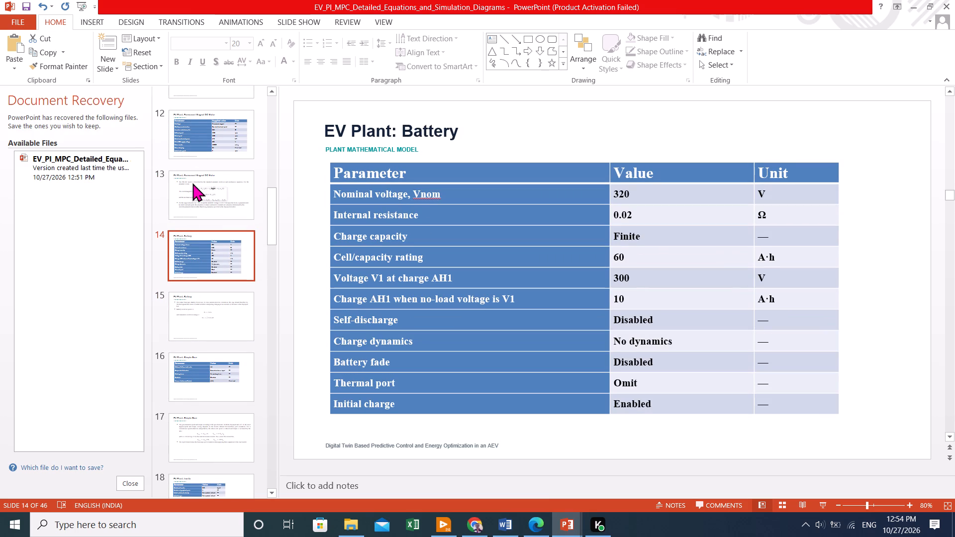
click(202, 139)
scroll(198, 175, up, 1)
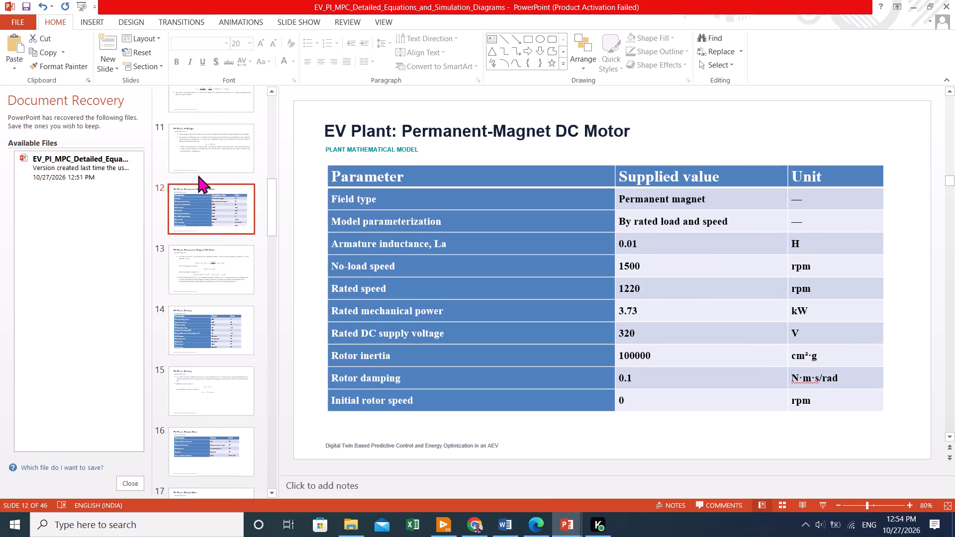
Recheck the slides in reverse from EV Plant: H-Bridge on slide 11 to the PI-controlled simulation block diagram on slide 6.
scroll(198, 175, up, 1)
click(193, 230)
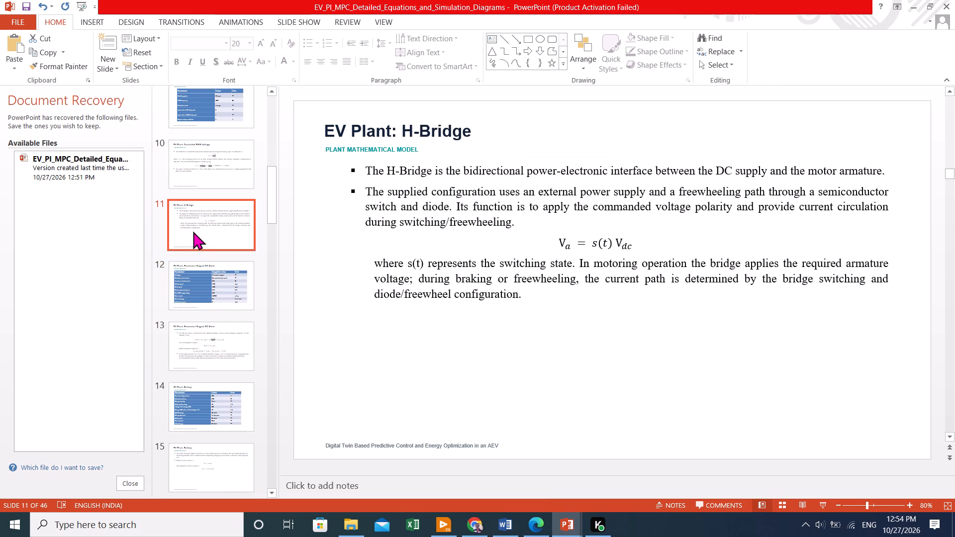
click(205, 157)
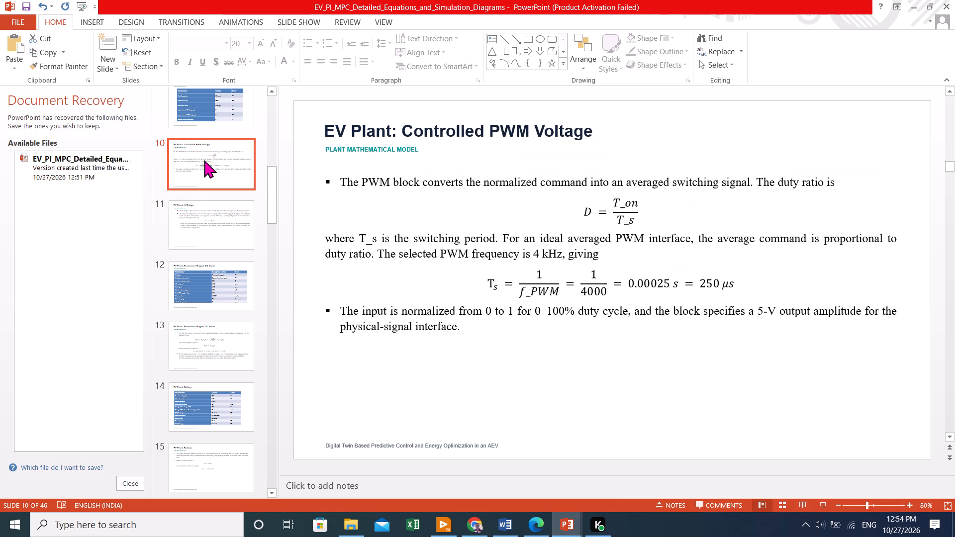
scroll(203, 162, up, 2)
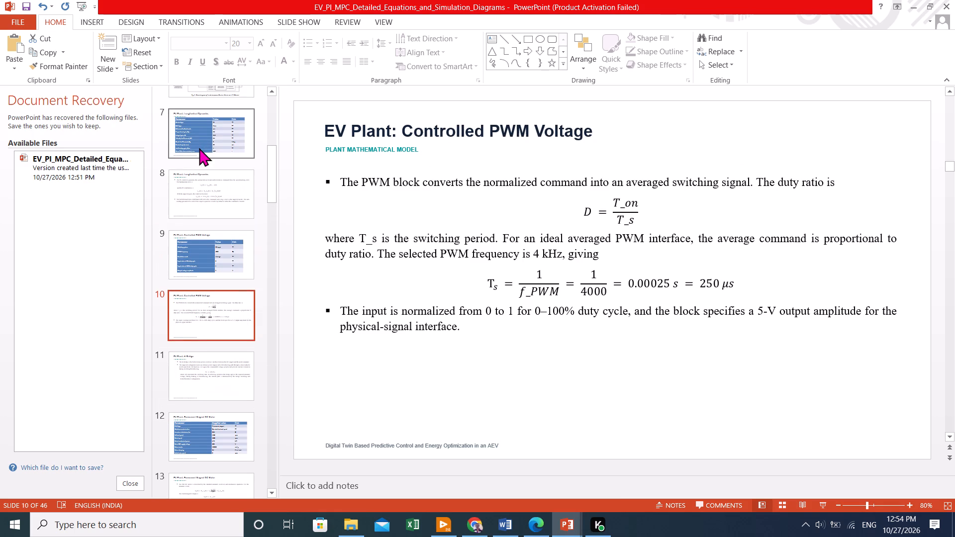
click(199, 148)
scroll(198, 163, up, 1)
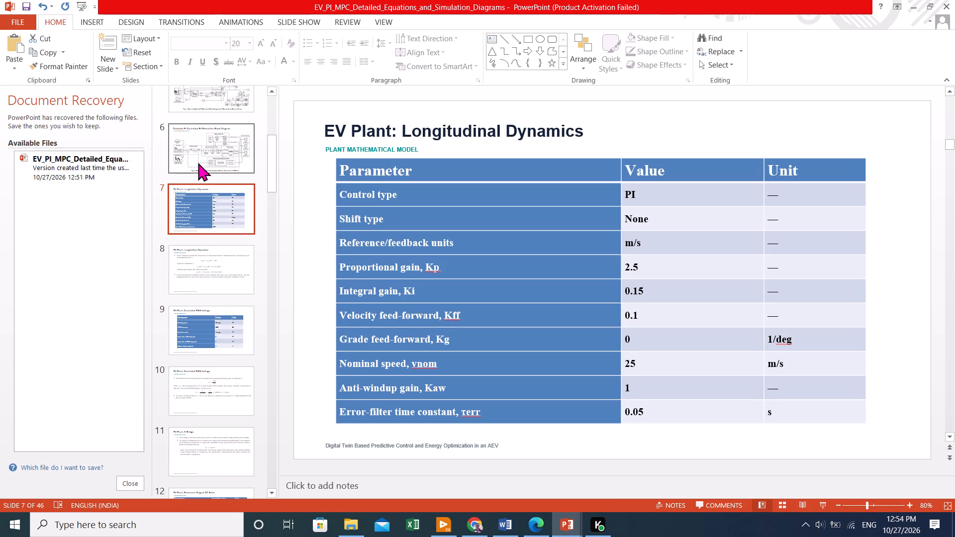
click(198, 163)
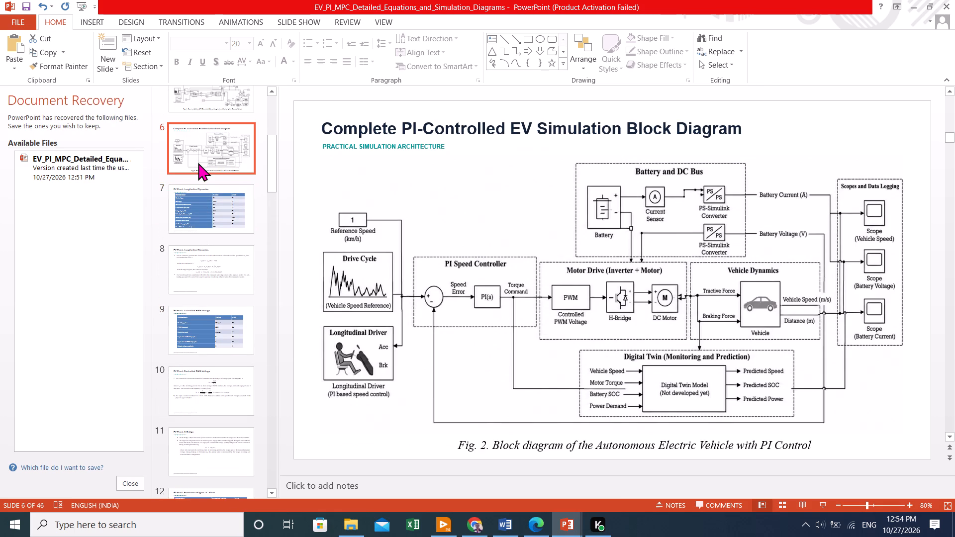
scroll(198, 163, up, 1)
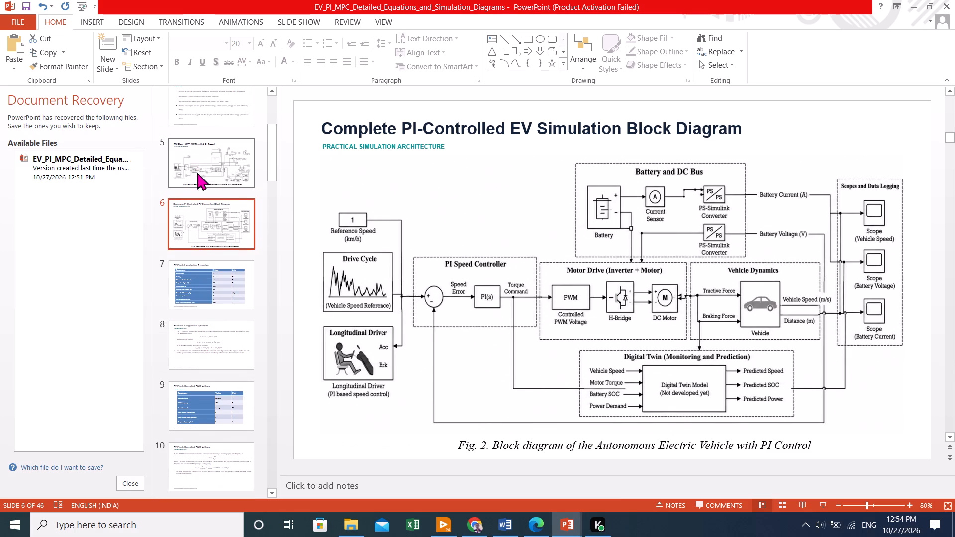
Recheck the Longitudinal Dynamics and Controlled PWM Voltage tables, Project Objectives, and the PI-based Simulink model on slide 5.
click(215, 300)
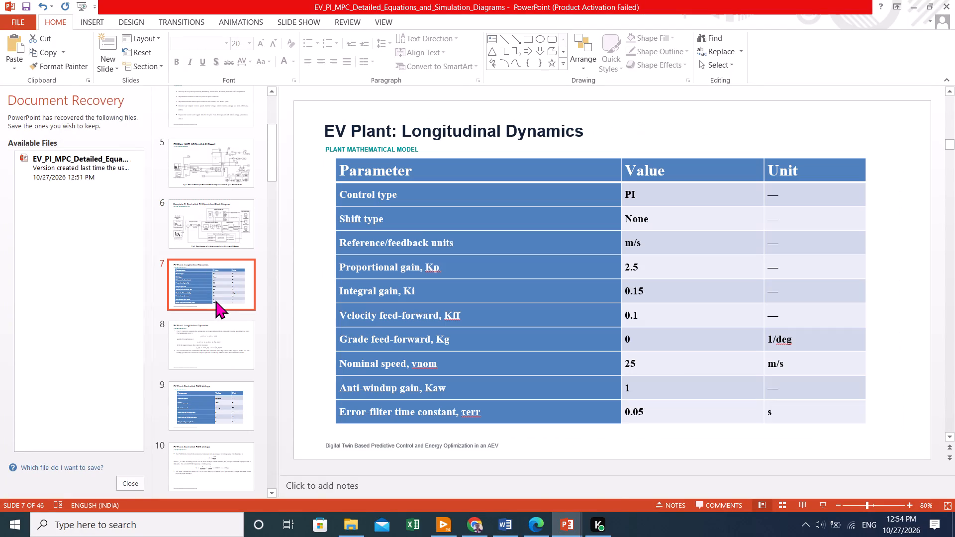
scroll(212, 298, down, 1)
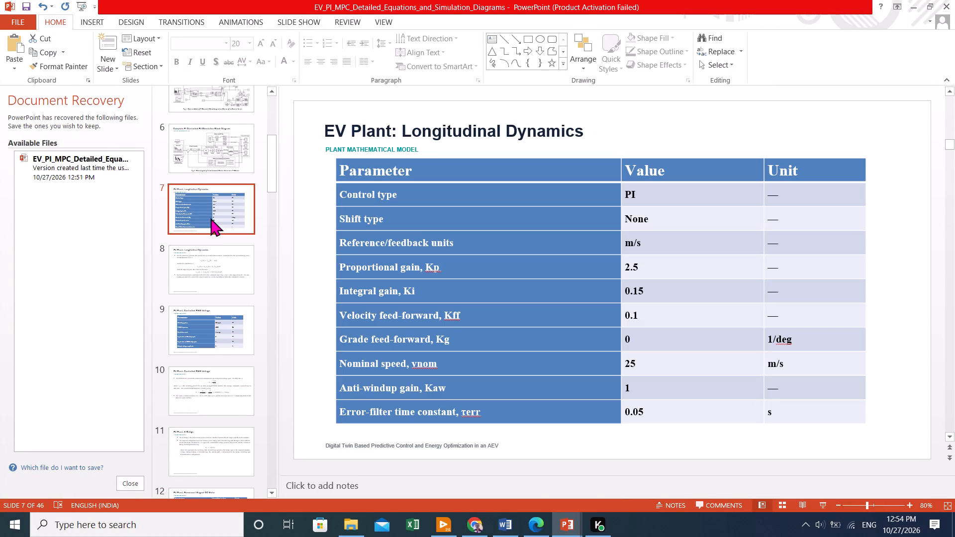
click(204, 332)
scroll(204, 332, up, 1)
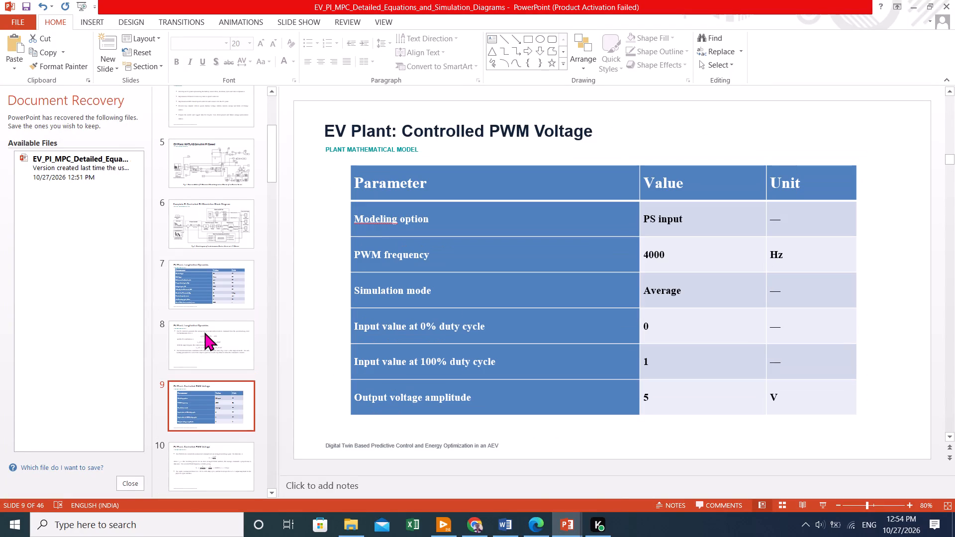
scroll(204, 332, up, 1)
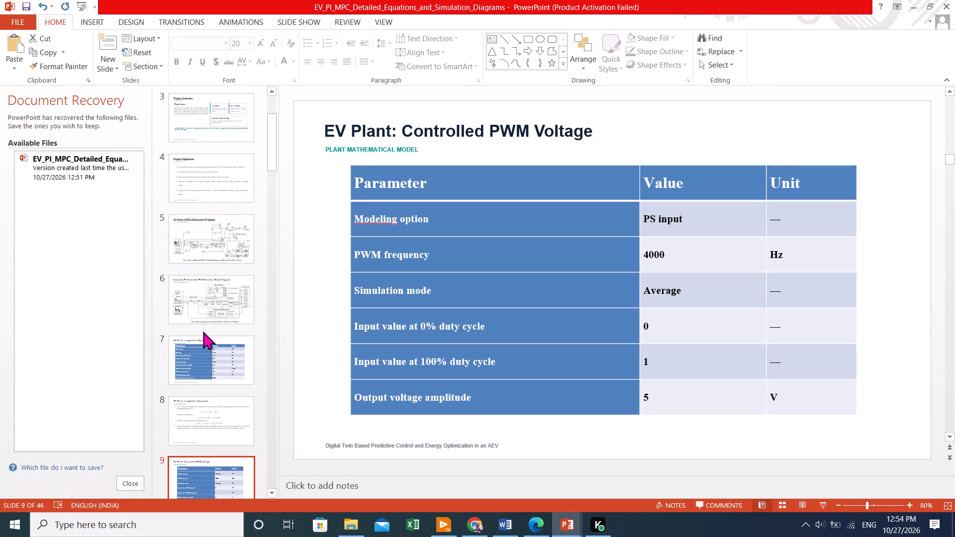
click(193, 183)
click(197, 231)
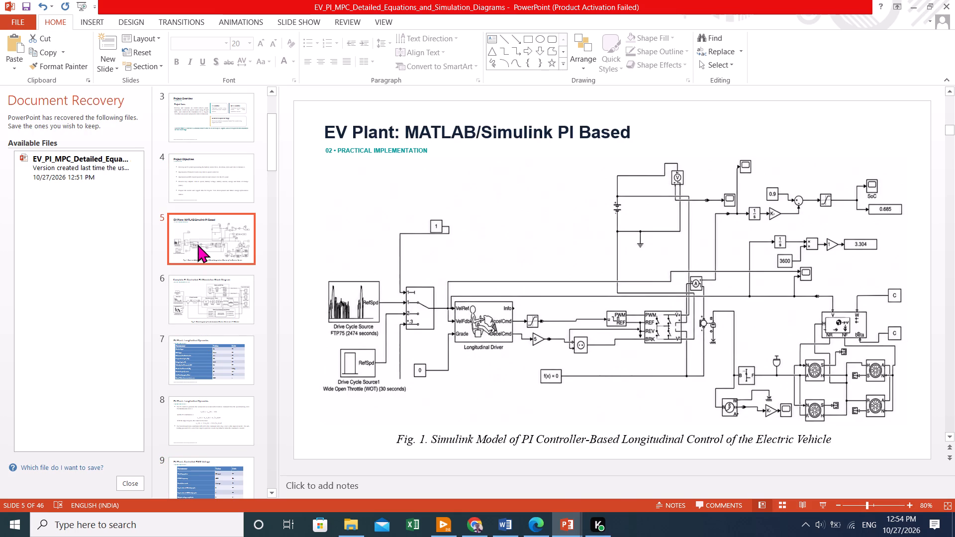
click(194, 187)
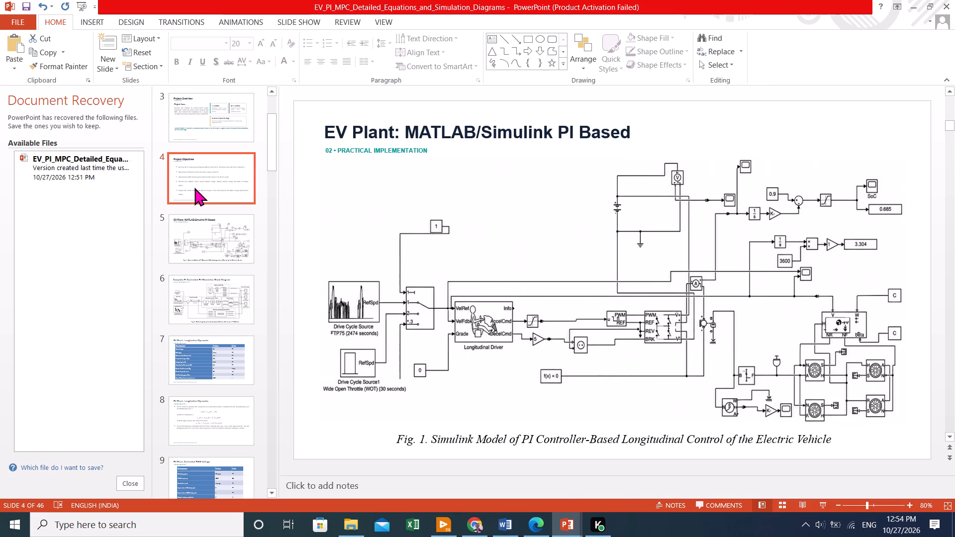
click(195, 228)
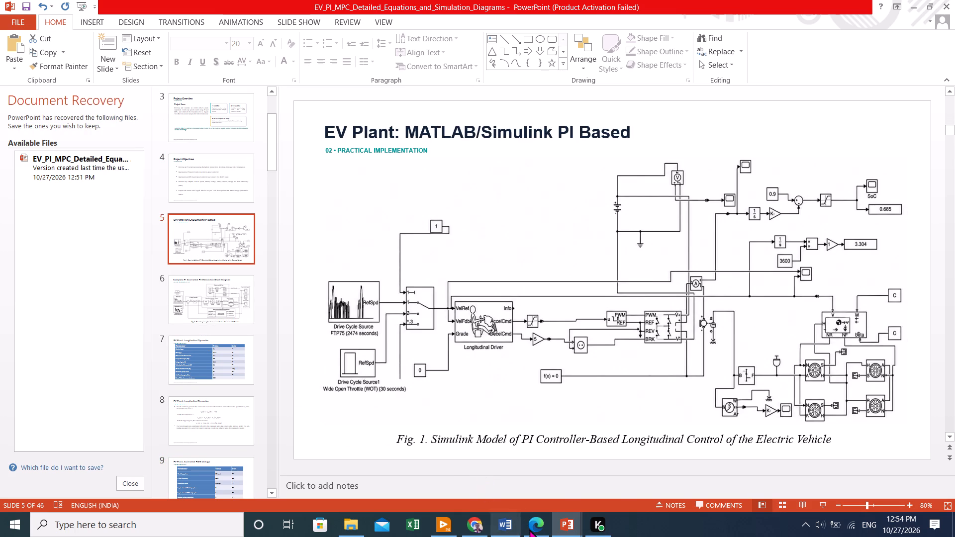
Review the slides in forward order from the PI-controlled block diagram on slide 6 to EV Plant: H-Bridge on slide 11.
click(228, 309)
click(219, 349)
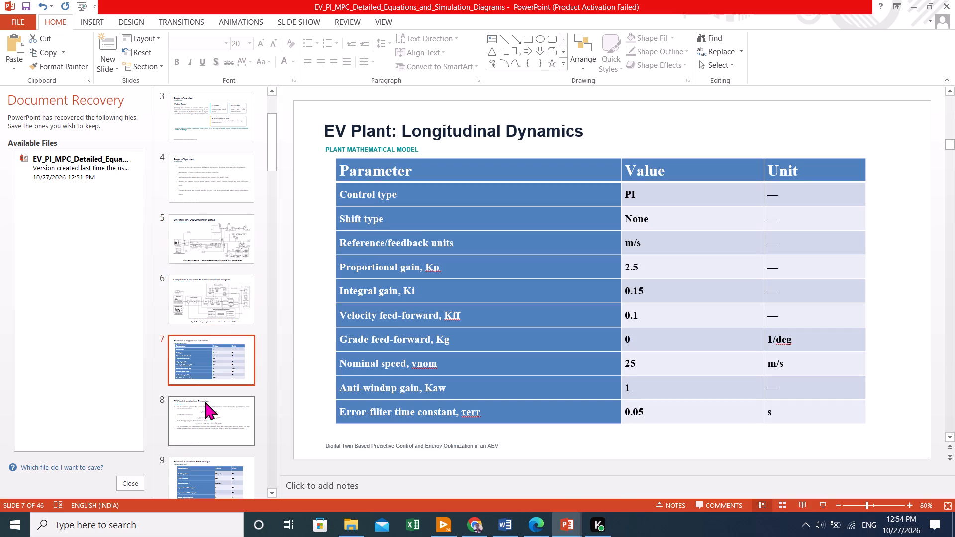
scroll(205, 401, down, 1)
click(207, 364)
click(208, 398)
scroll(207, 397, down, 2)
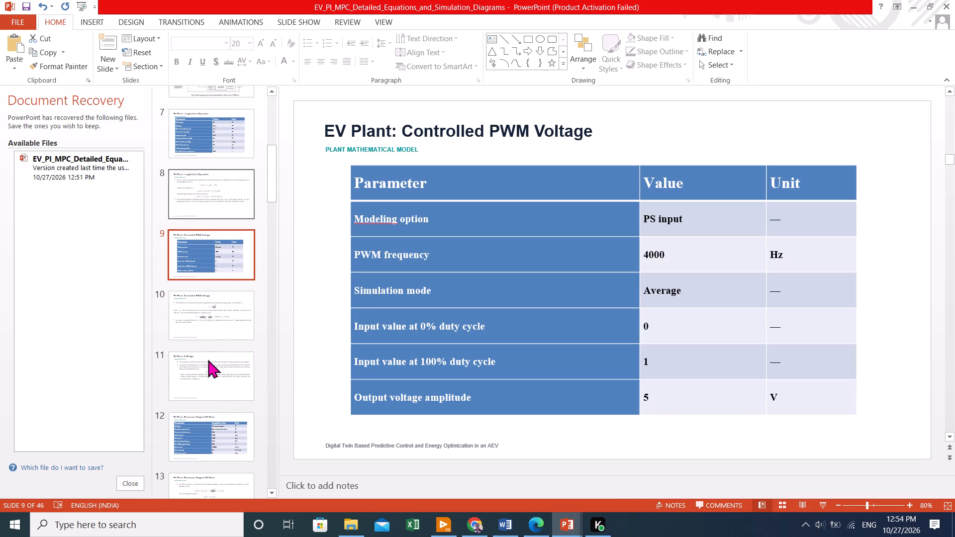
click(211, 323)
click(207, 377)
Continue reviewing the EV Plant slides from Permanent-Magnet DC Motor on slide 12 through Battery and Simple Gear to Inertia on slide 18.
scroll(208, 378, down, 1)
click(208, 372)
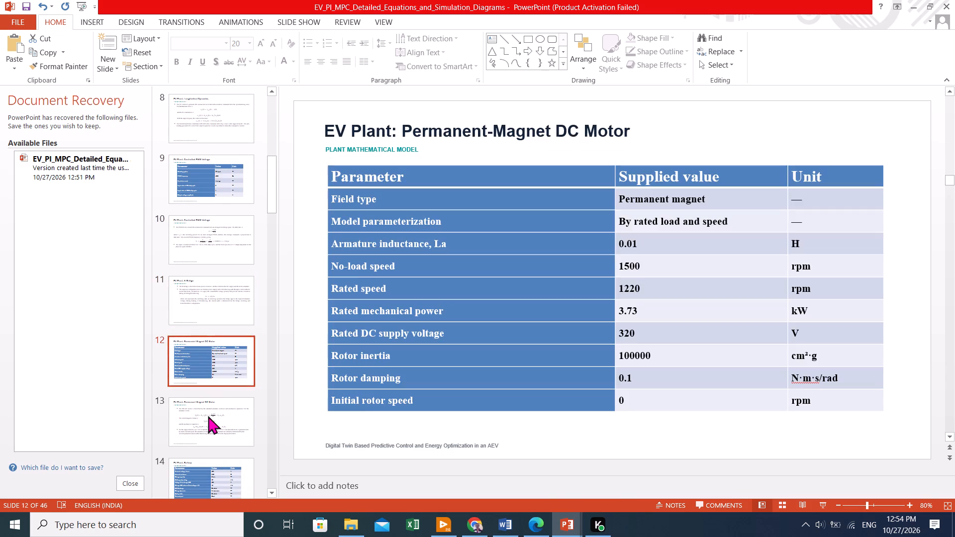
click(208, 423)
scroll(207, 423, down, 2)
click(208, 344)
click(209, 398)
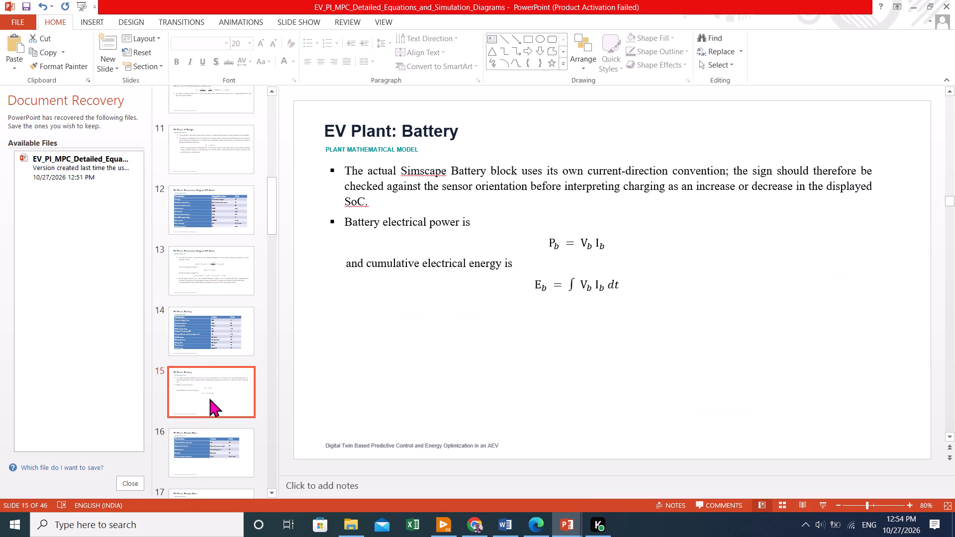
scroll(208, 401, down, 1)
click(208, 397)
click(212, 436)
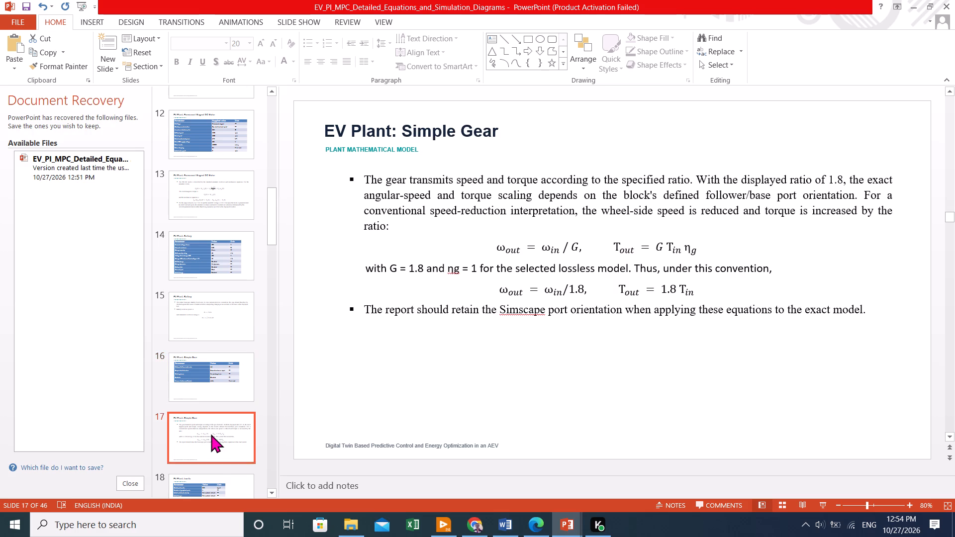
scroll(211, 434, down, 1)
click(210, 422)
Delete the "01 • INTRODUCTION" label text box under the Project Overview title on slide 3.
scroll(210, 422, up, 13)
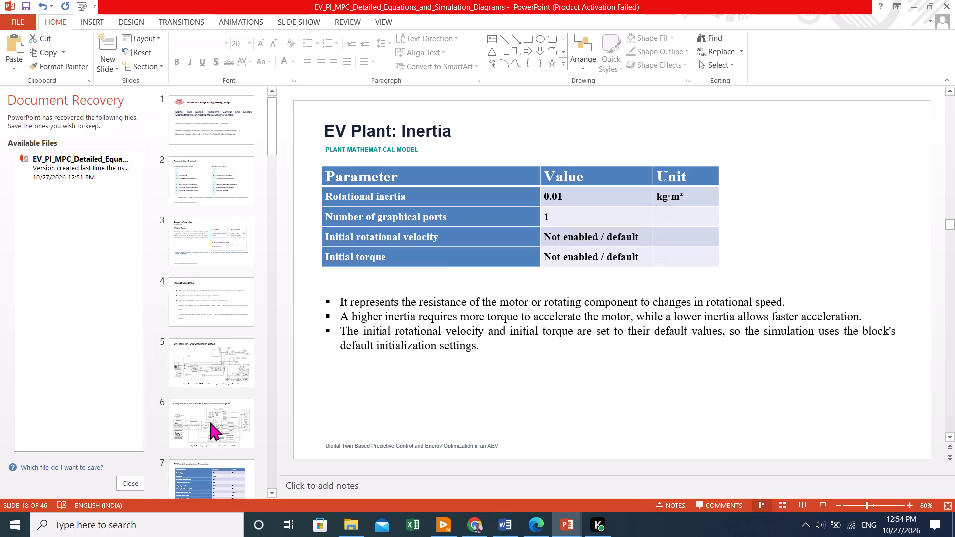
click(204, 182)
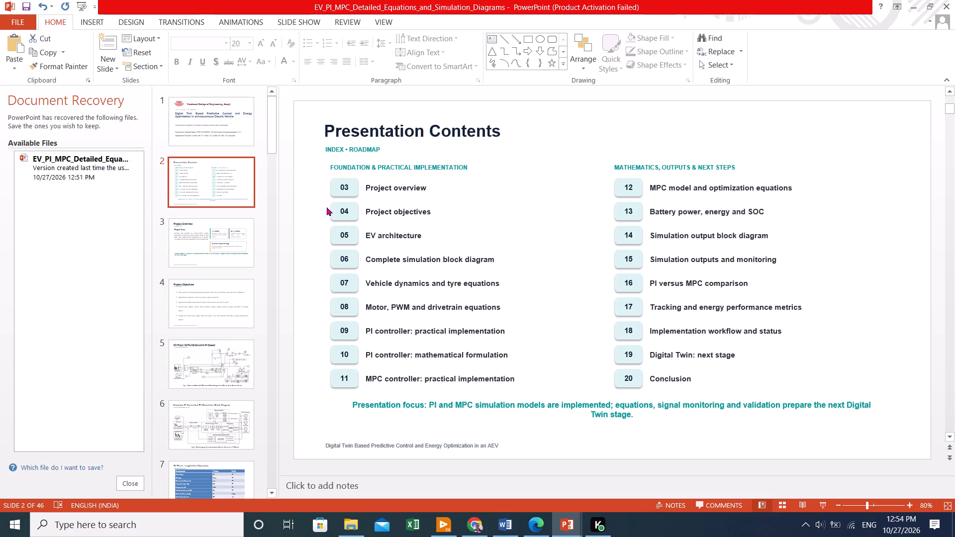
click(230, 179)
click(220, 227)
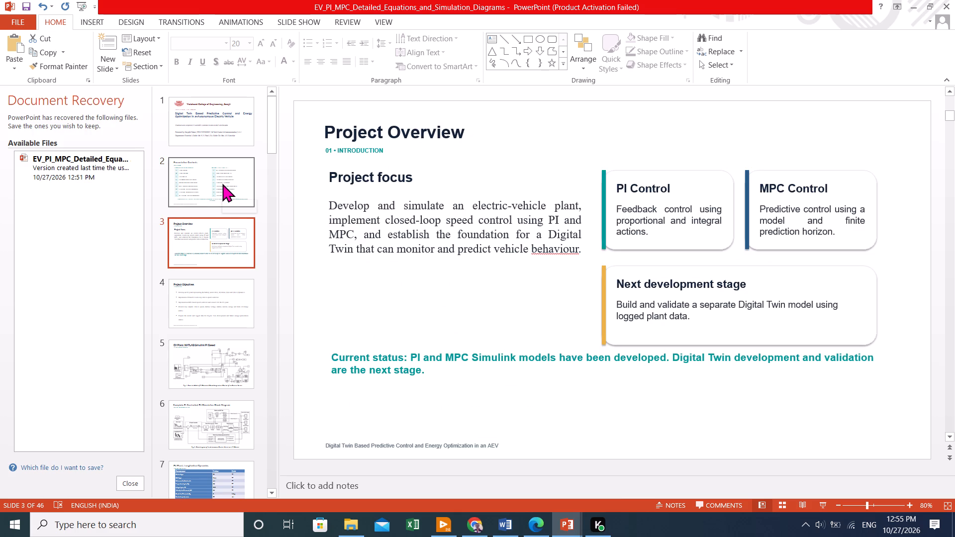
click(335, 149)
click(410, 158)
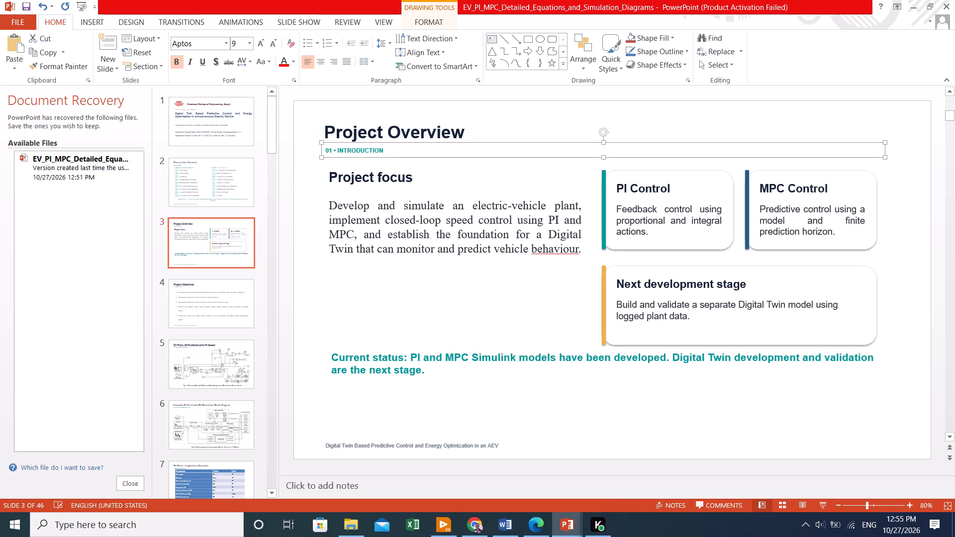
key(Delete)
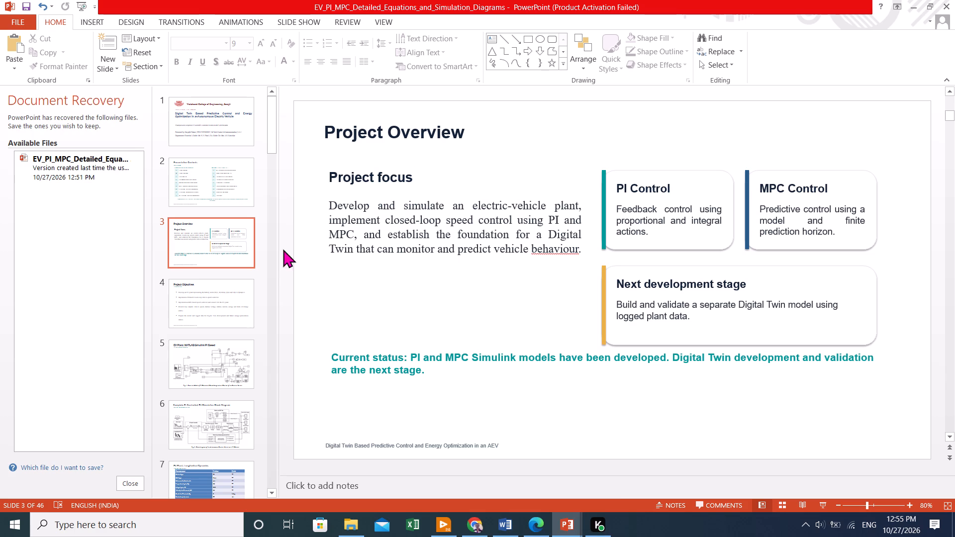
Delete the "01 • INTRODUCTION" label text box under the Project Objectives title on slide 4.
click(224, 284)
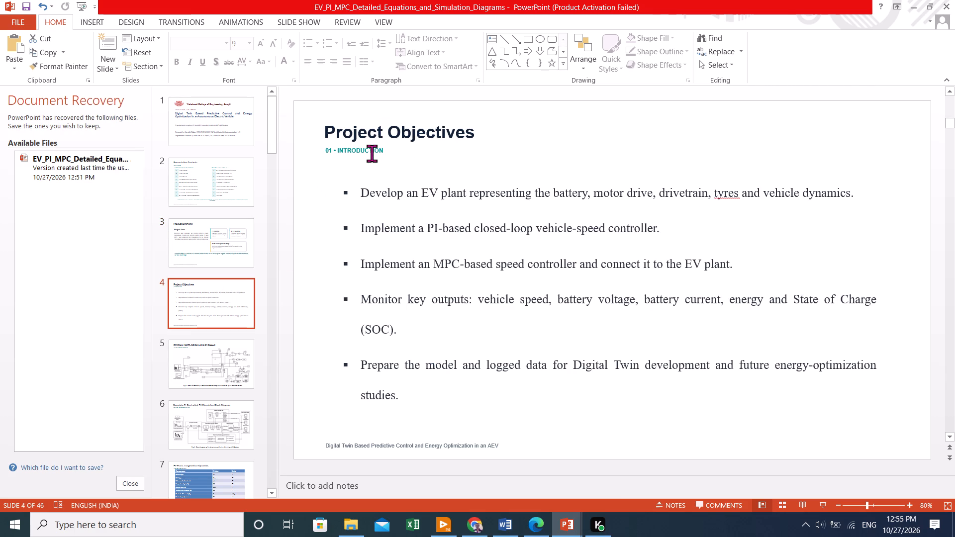
click(372, 153)
click(415, 156)
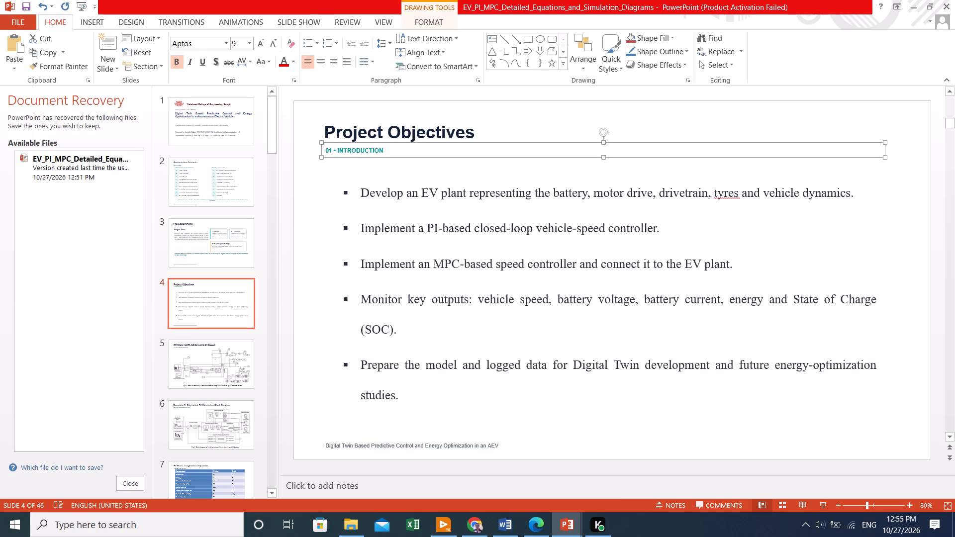
key(Delete)
Check the PI-based Simulink slide 5 and compare Presentation Contents on slide 2 with the Project Overview and Project Objectives slides.
click(216, 373)
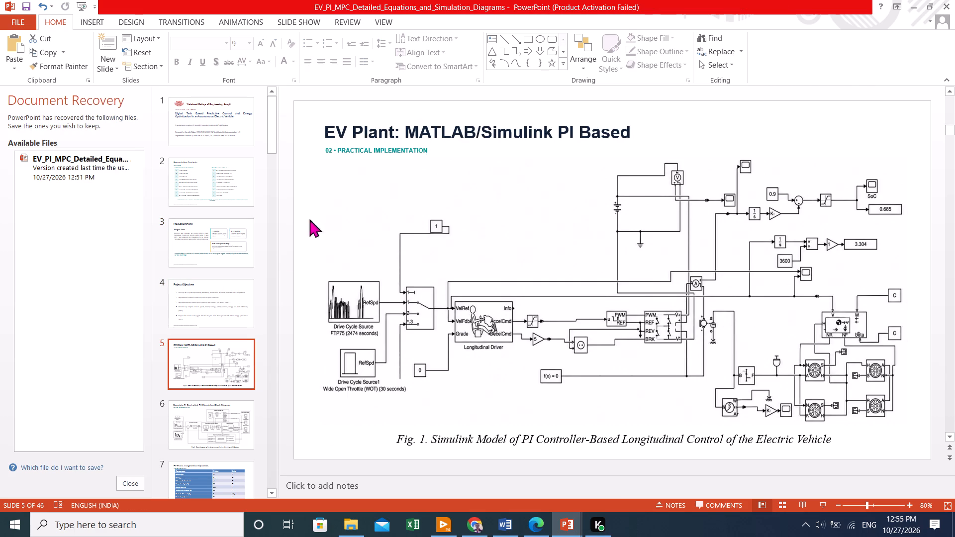
click(239, 281)
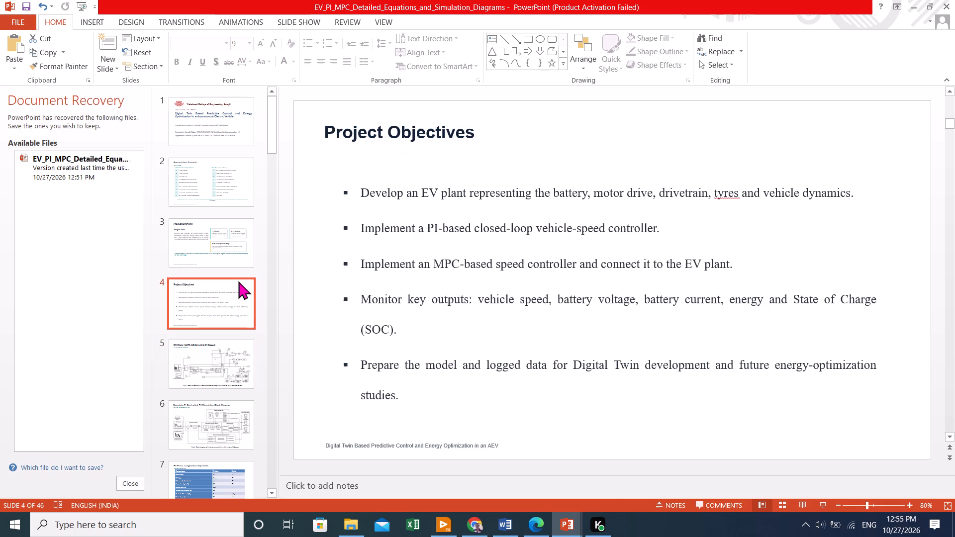
scroll(222, 215, up, 2)
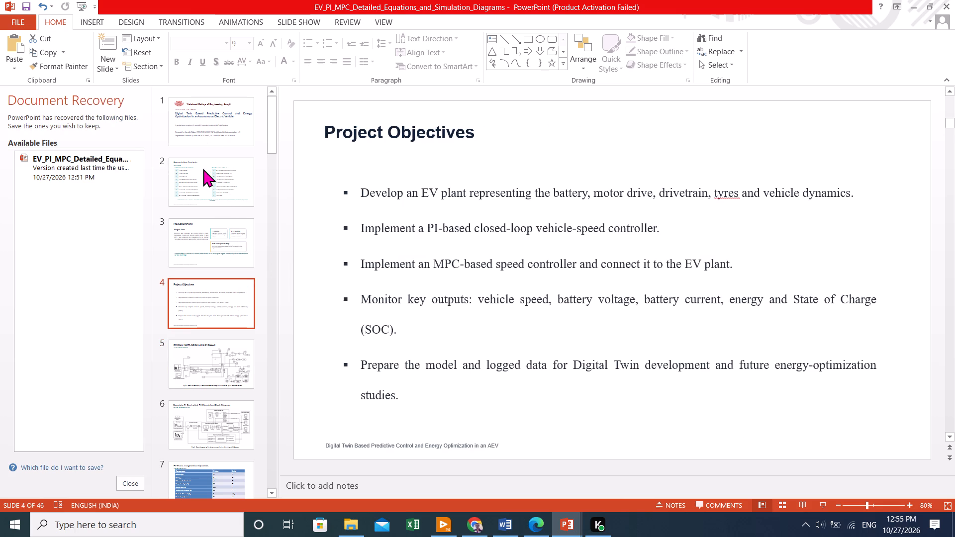
click(203, 178)
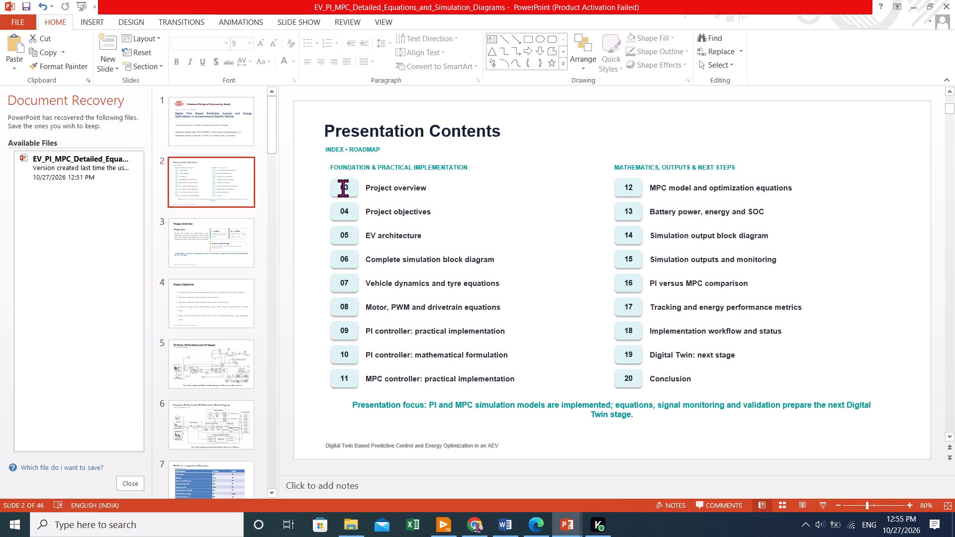
click(226, 138)
click(225, 175)
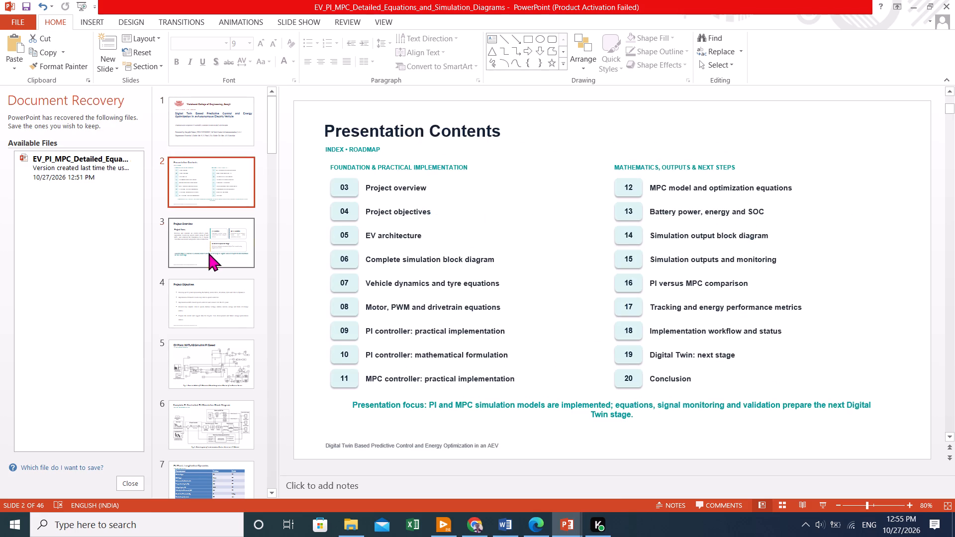
click(208, 253)
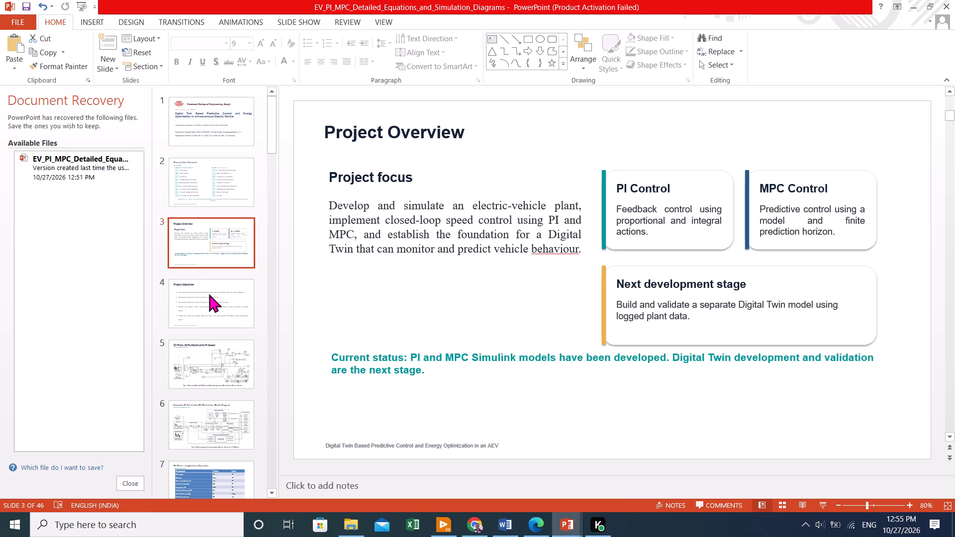
click(209, 294)
click(214, 246)
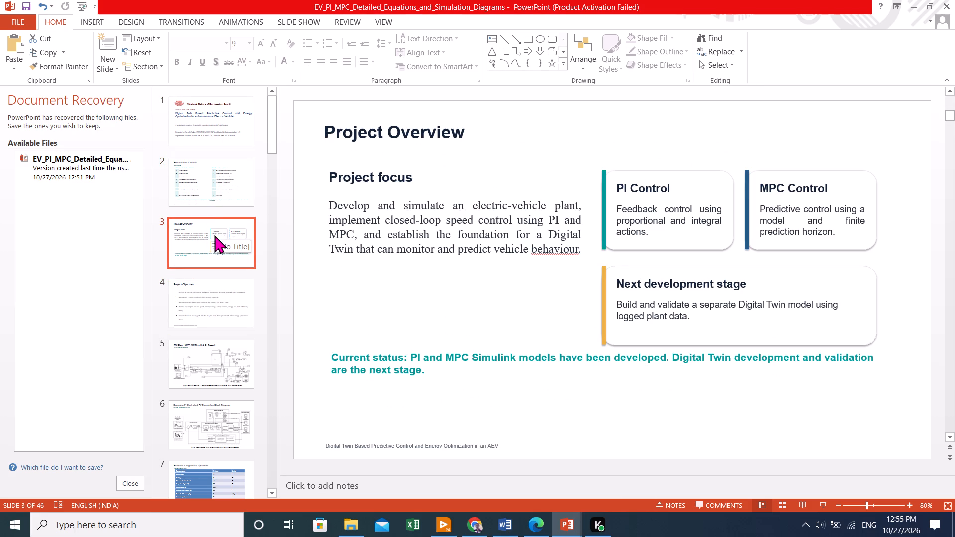
click(208, 298)
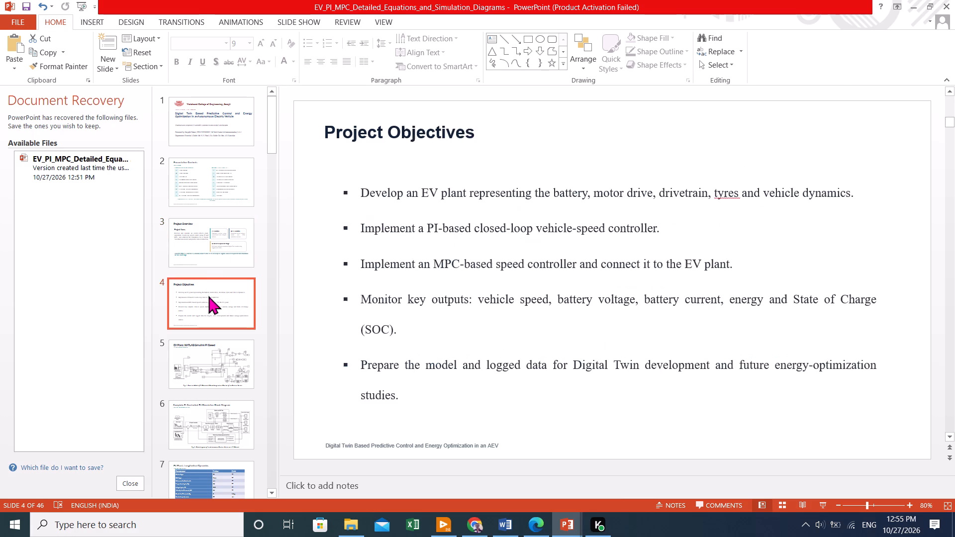
click(210, 262)
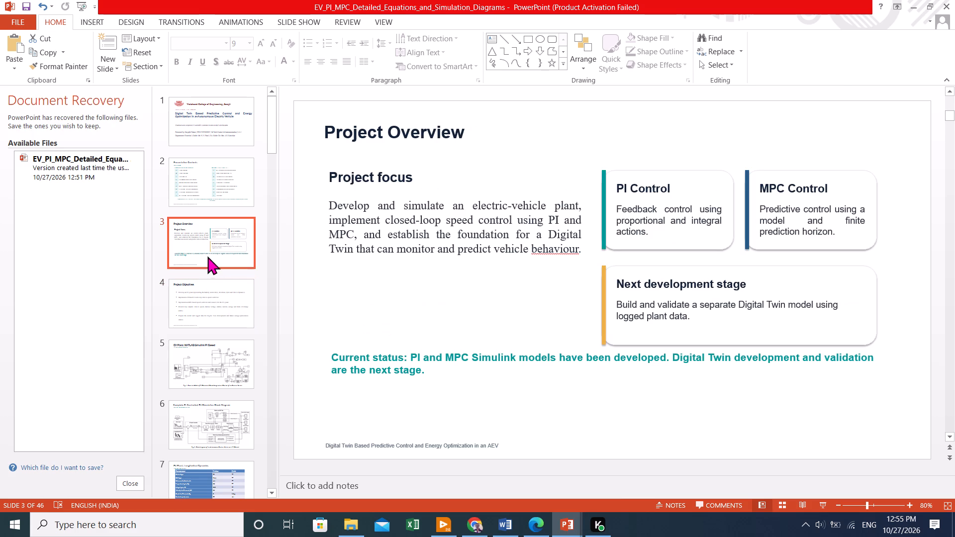
click(221, 183)
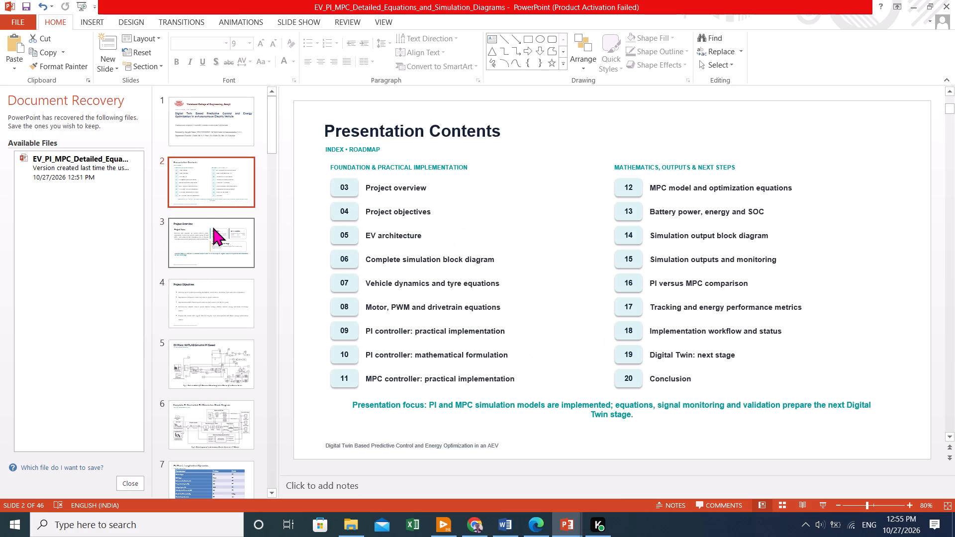
Compare Presentation Contents on slide 2 with the Project Overview, Project Objectives and PI-based Simulink slides 3 to 5.
click(211, 235)
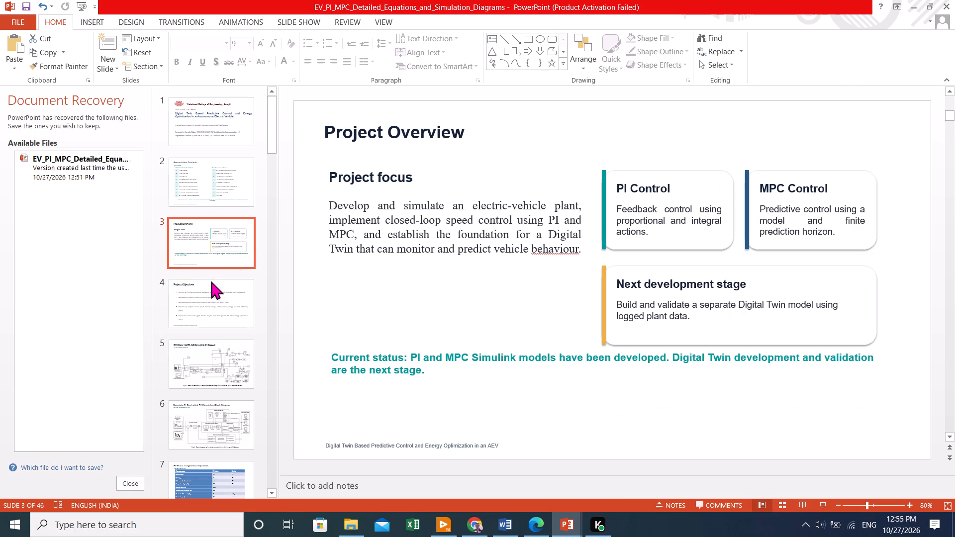
click(211, 283)
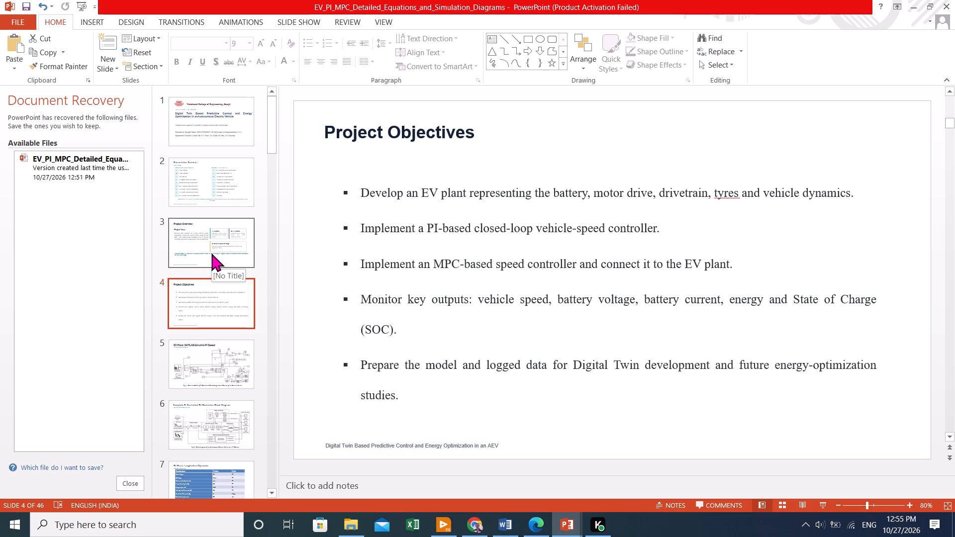
click(213, 247)
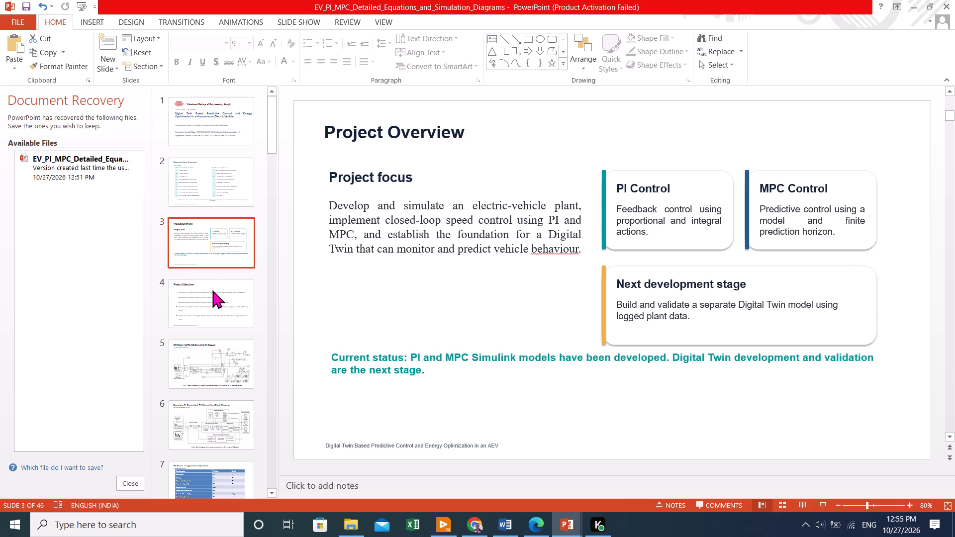
click(212, 290)
click(219, 346)
click(208, 292)
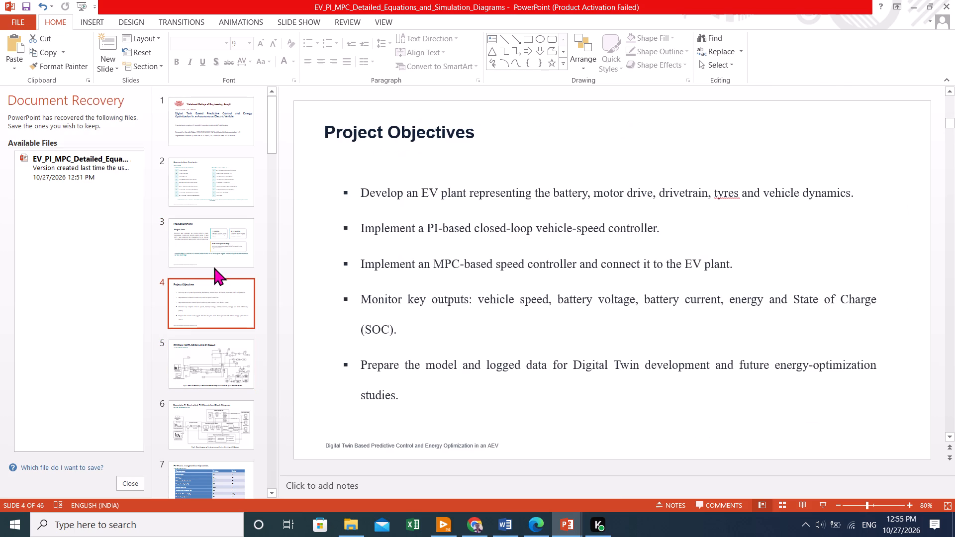
click(221, 186)
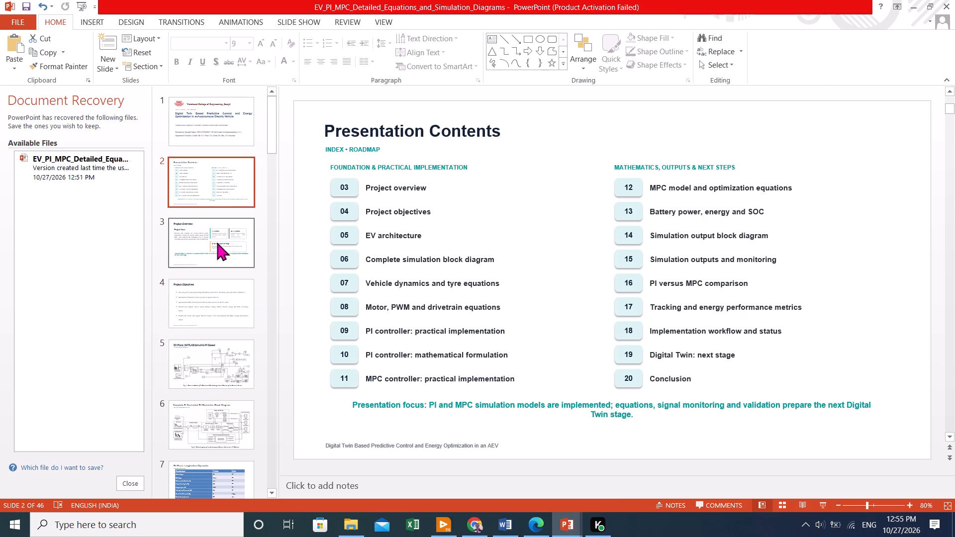
click(219, 352)
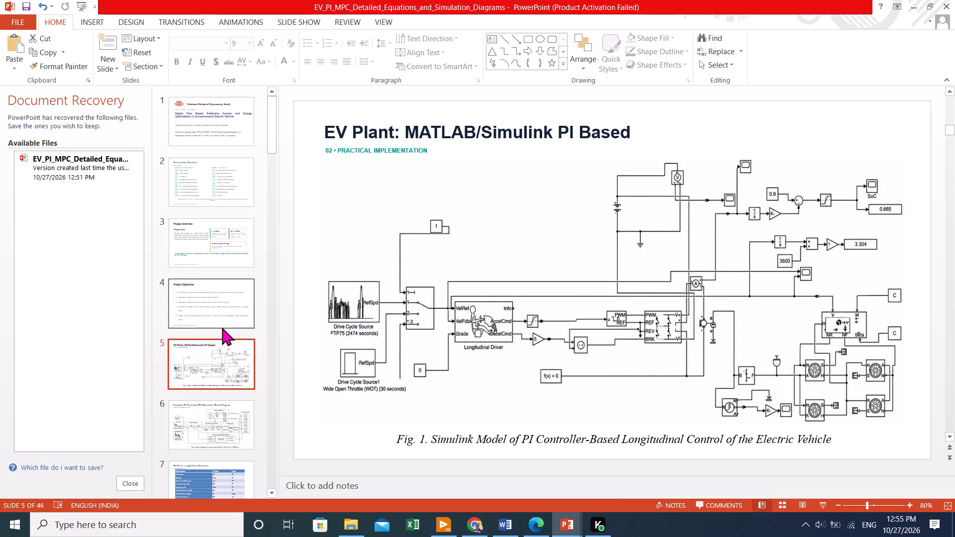
click(218, 162)
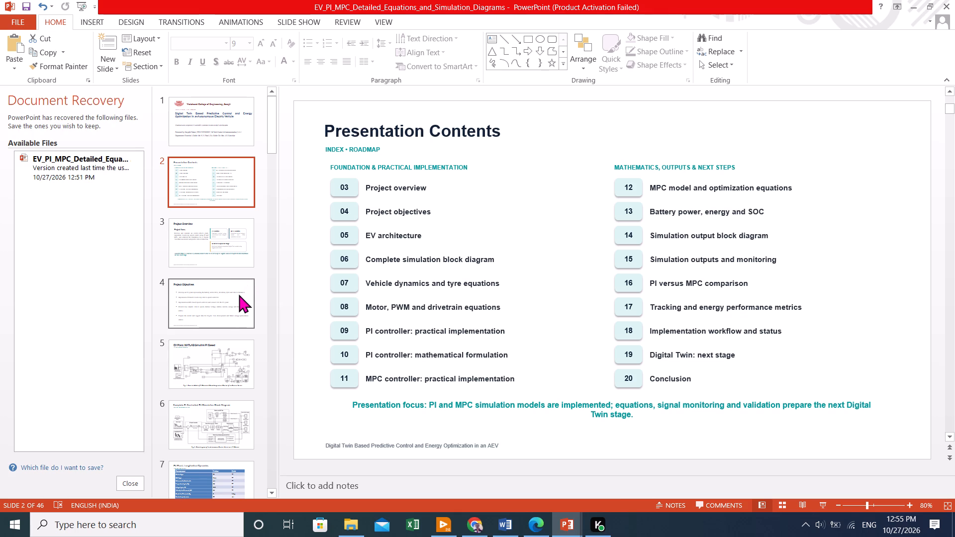
Compare the PI-based Simulink slide 5, the PI-controlled block diagram slide 6 and the Longitudinal Dynamics table on slide 7.
scroll(233, 301, down, 1)
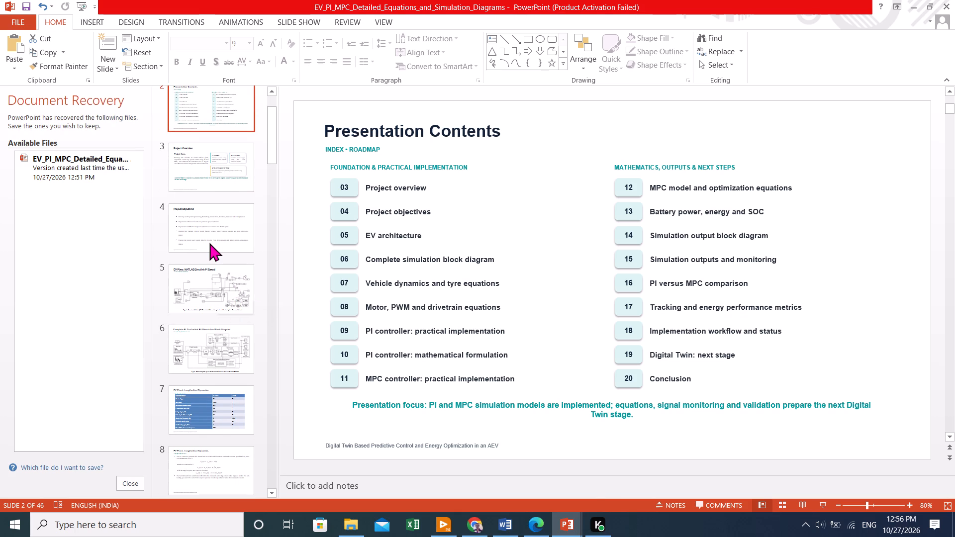
click(211, 335)
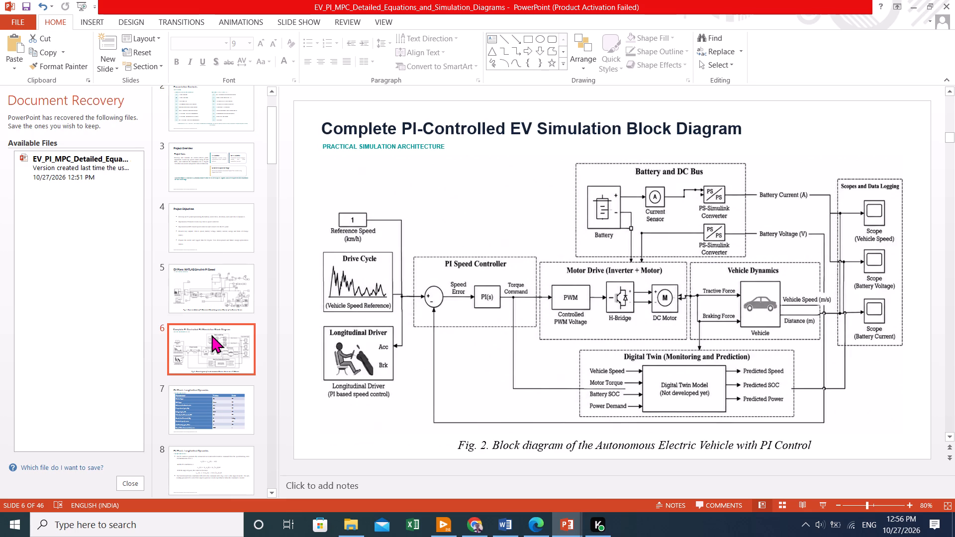
click(213, 300)
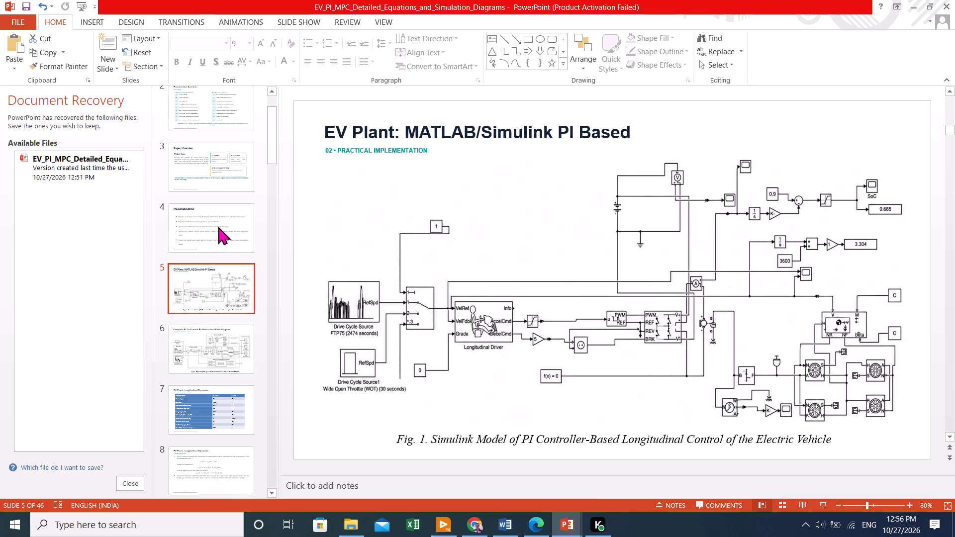
click(225, 333)
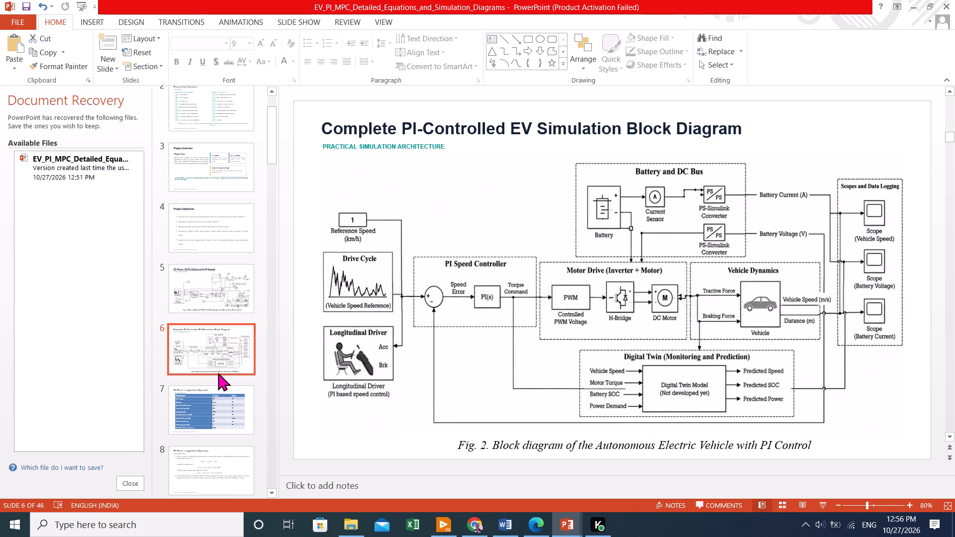
click(214, 385)
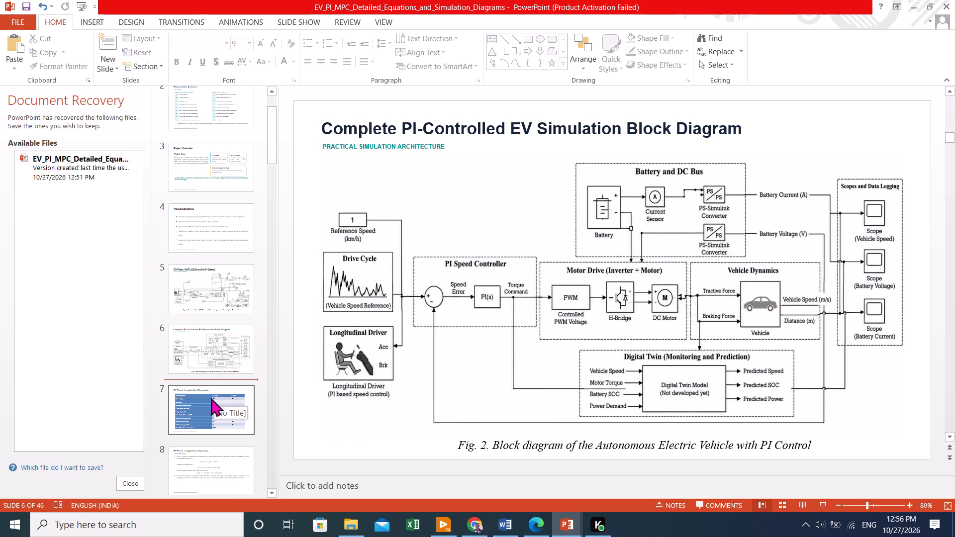
scroll(210, 381, down, 1)
click(210, 347)
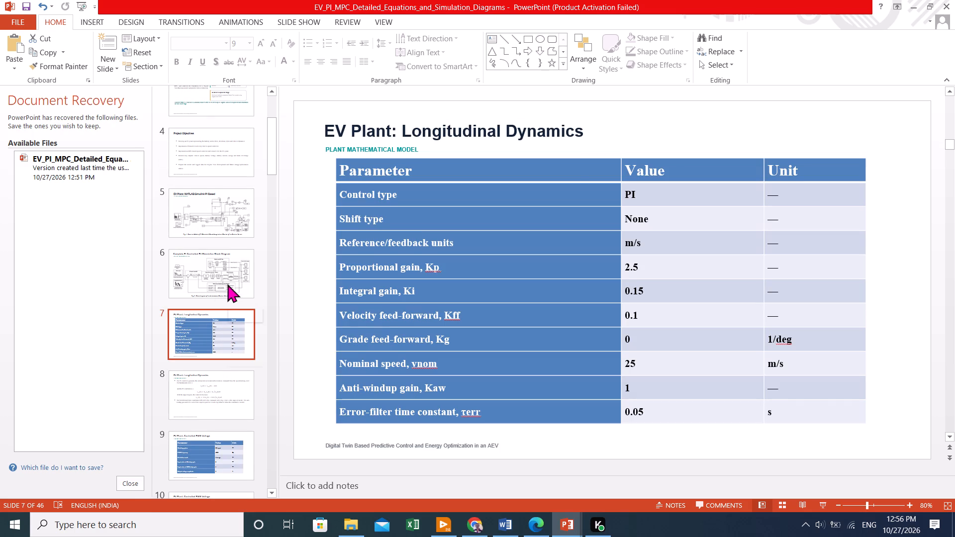
drag(299, 461, 597, 536)
Delete the "PRACTICAL SIMULATION ARCHITECTURE" label text box under the Complete PI-Controlled EV Simulation Block Diagram title on slide 6.
click(235, 296)
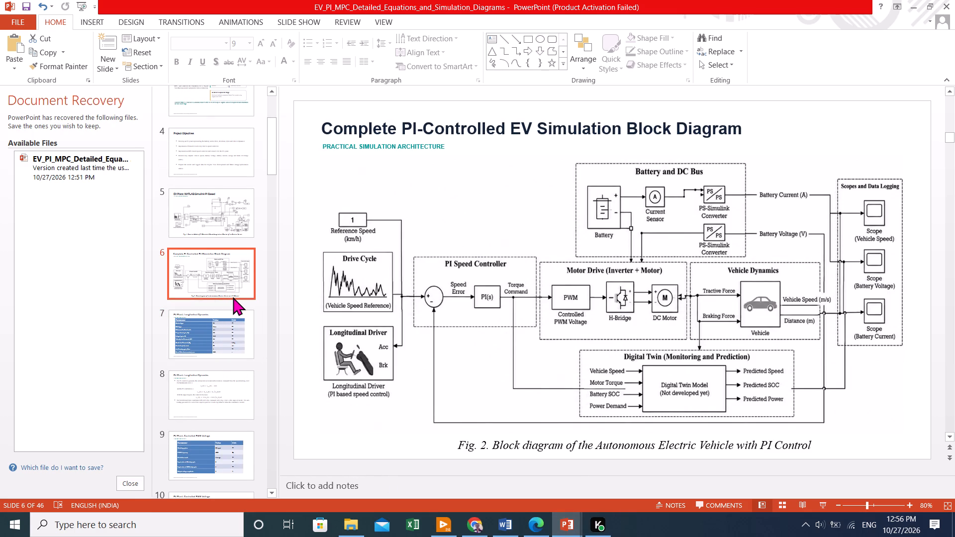
click(347, 147)
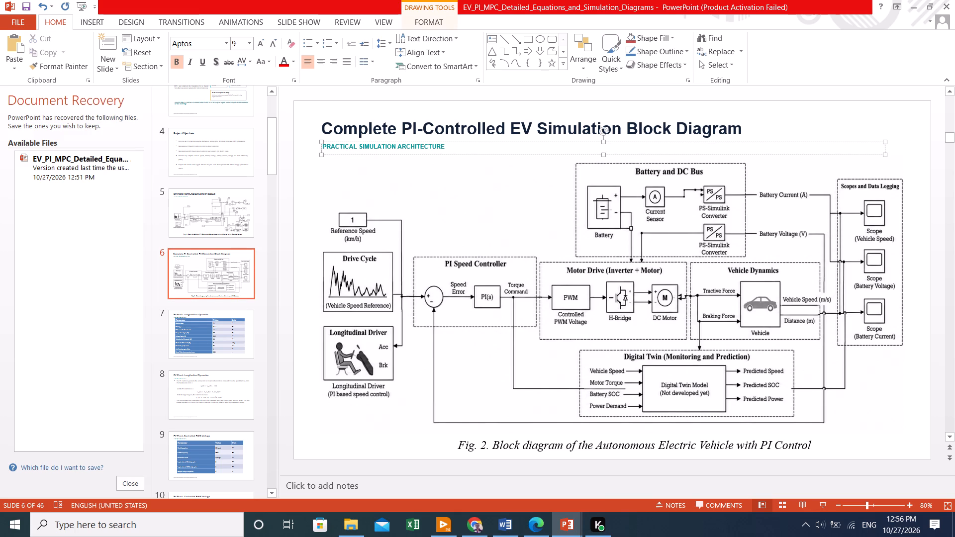
click(454, 155)
key(Delete)
Check the section labels under the titles from Longitudinal Dynamics on slide 8 through Closed-Loop Control Operation on slide 24.
click(219, 387)
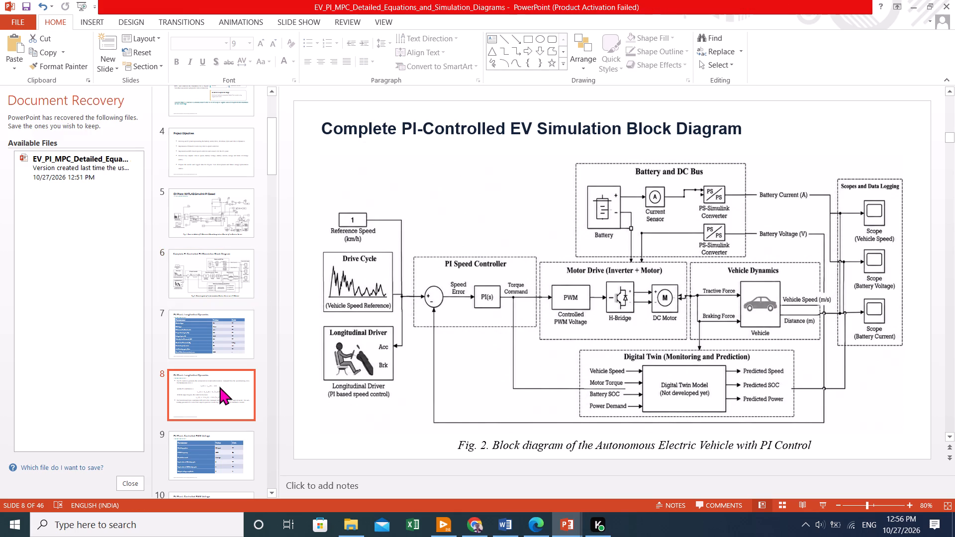
click(390, 152)
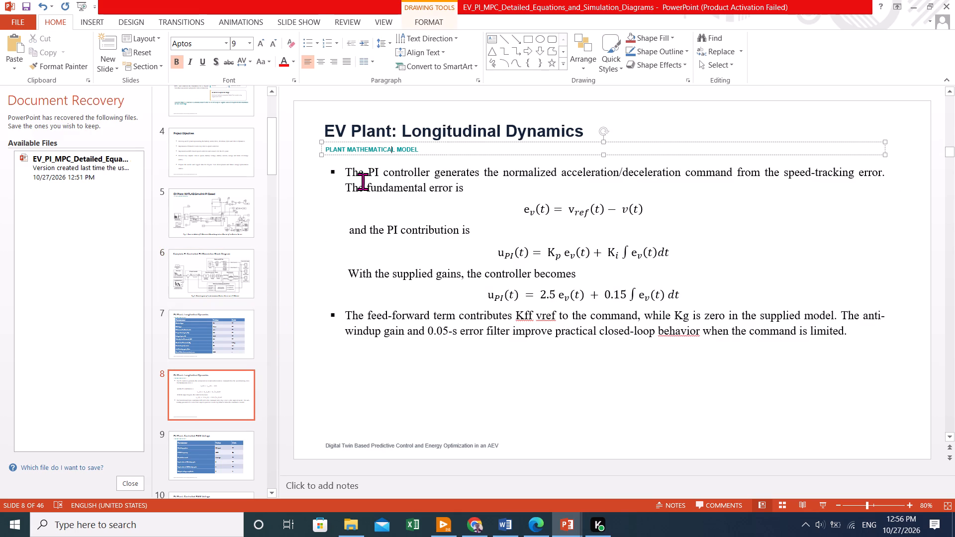
scroll(212, 404, down, 1)
click(218, 369)
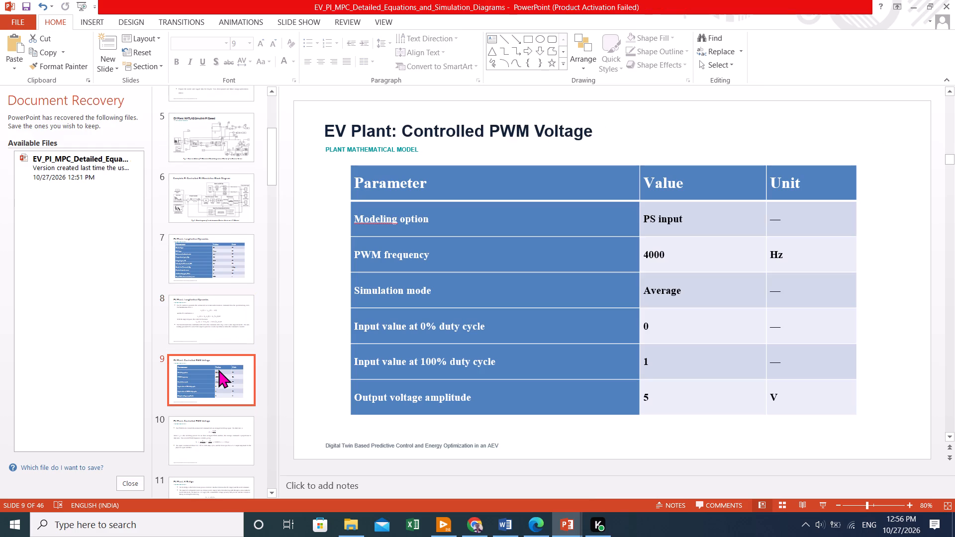
scroll(219, 370, down, 1)
click(219, 372)
scroll(219, 373, down, 2)
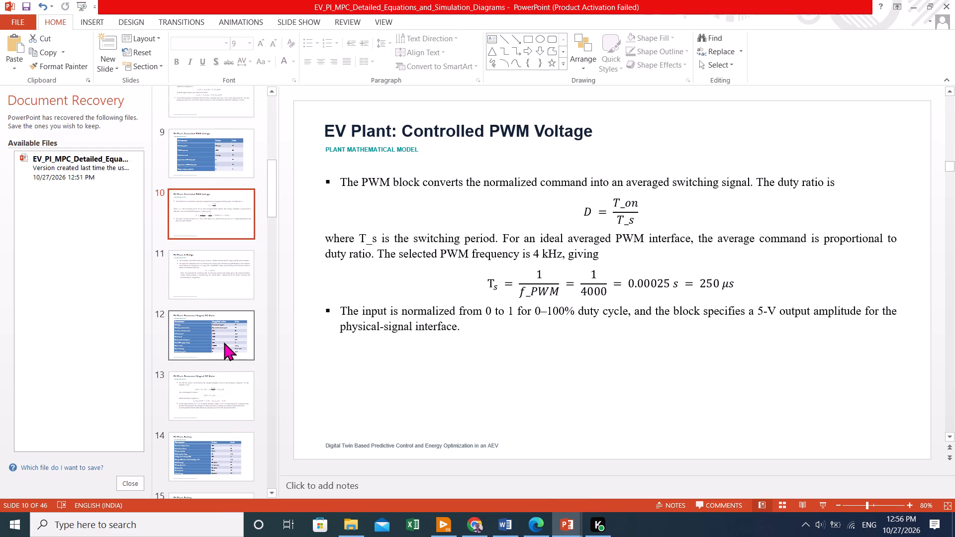
click(224, 342)
click(232, 409)
scroll(229, 404, down, 4)
click(226, 357)
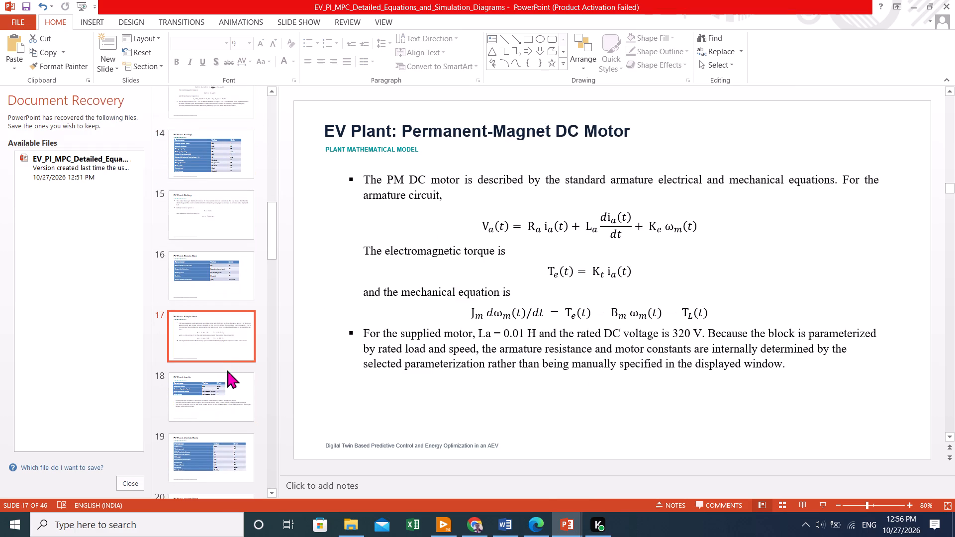
click(222, 401)
scroll(222, 397, down, 2)
click(216, 367)
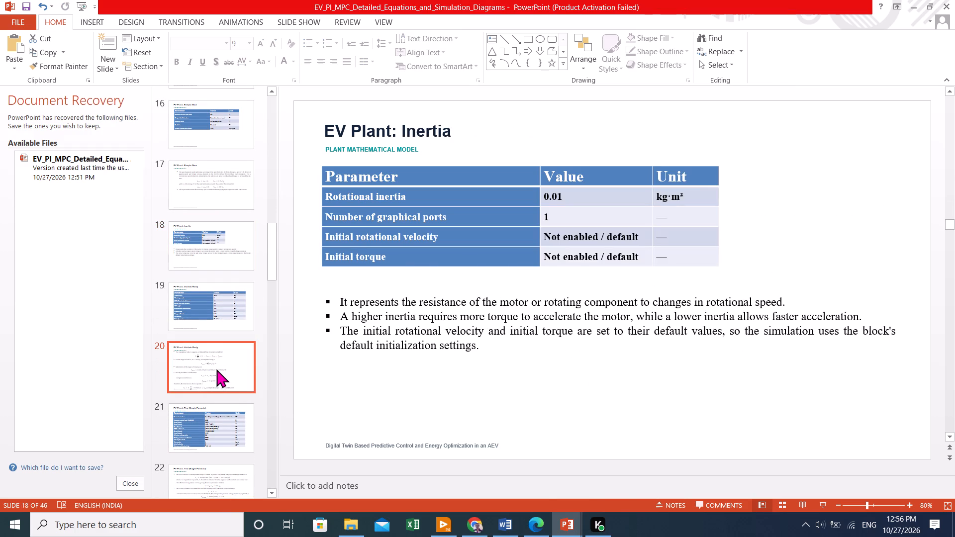
scroll(216, 377, down, 2)
click(222, 298)
click(217, 335)
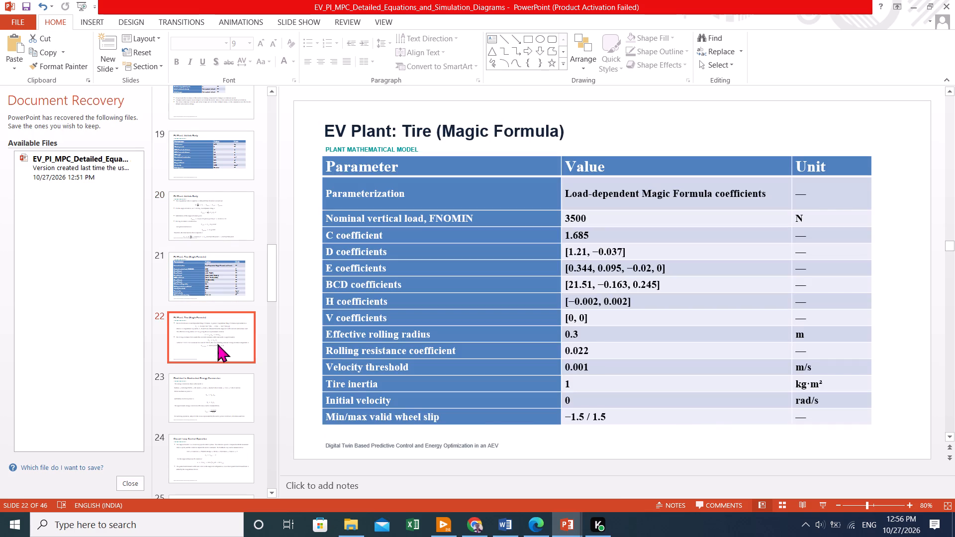
click(219, 391)
scroll(219, 394, down, 2)
click(220, 304)
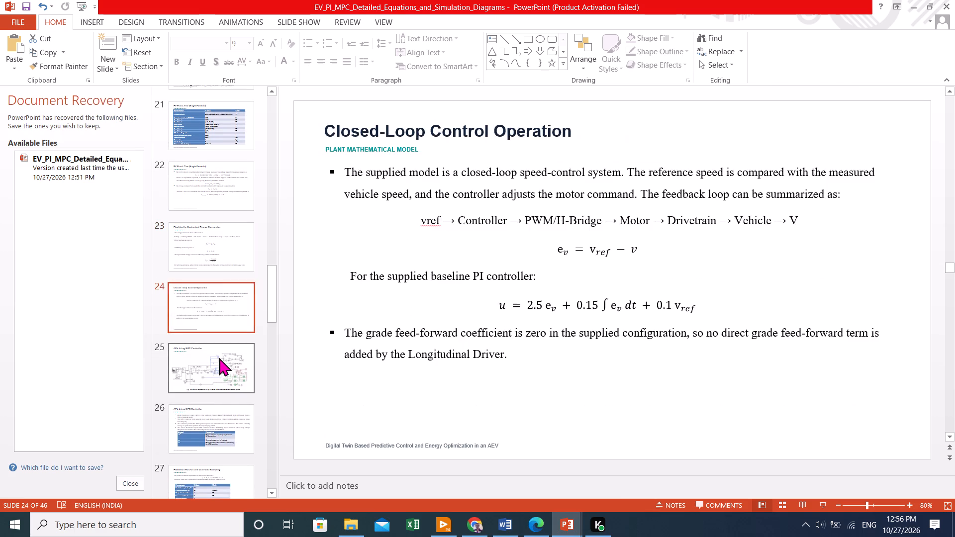
Check the section labels on the MPC controller slides from slide 25 through Performance Measures on slide 33 and simulation results on slide 34.
click(219, 358)
scroll(218, 358, down, 1)
click(217, 360)
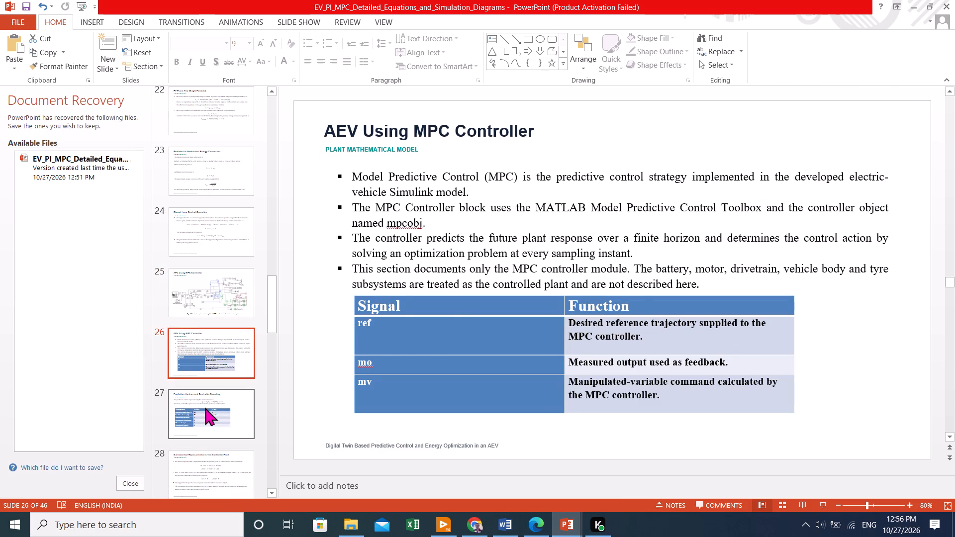
click(205, 407)
scroll(204, 399, down, 1)
click(206, 386)
scroll(207, 386, down, 2)
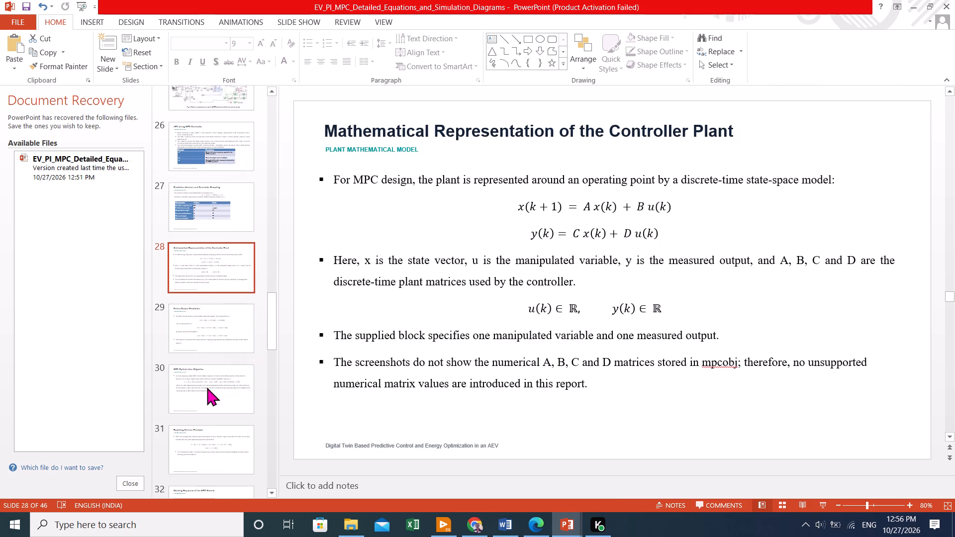
click(220, 292)
click(224, 355)
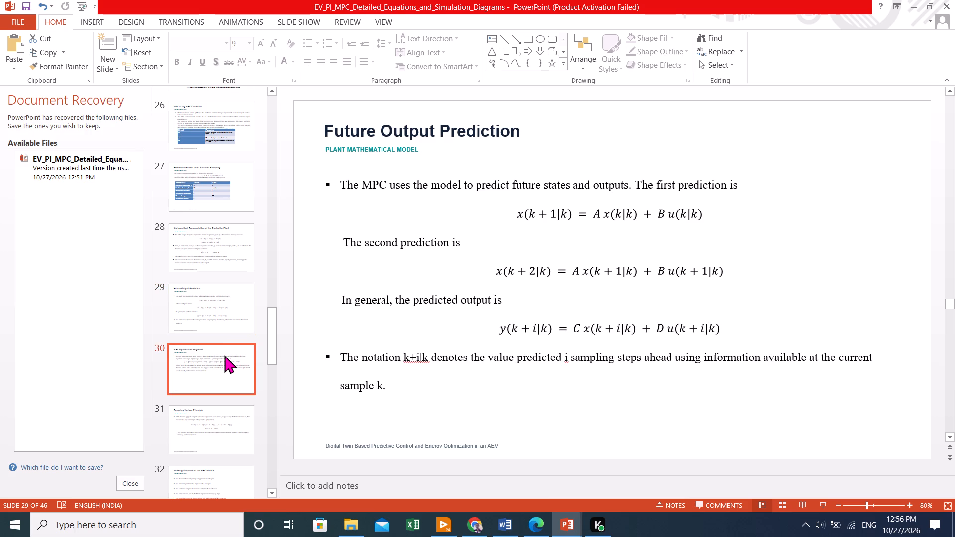
scroll(224, 356, down, 1)
click(223, 350)
scroll(223, 355, down, 1)
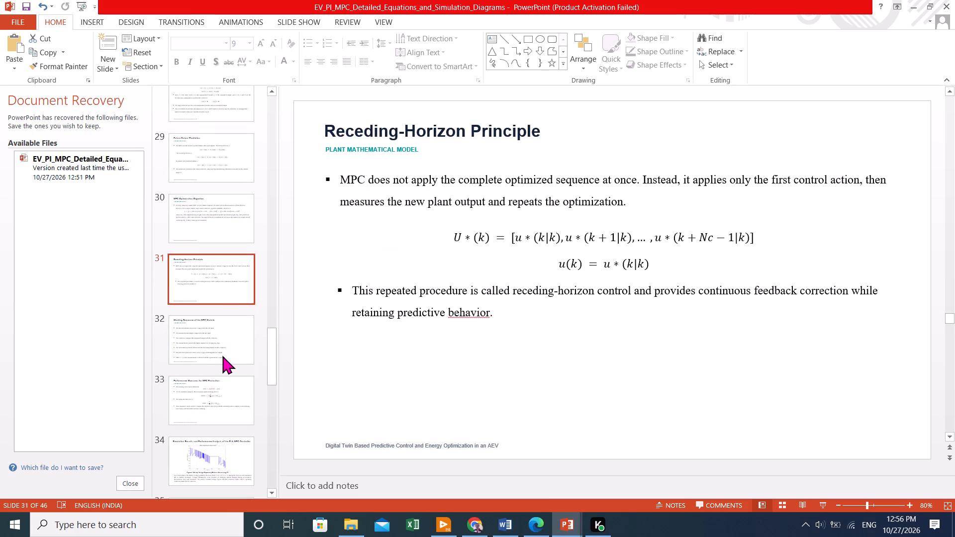
click(222, 354)
scroll(222, 354, down, 2)
click(222, 309)
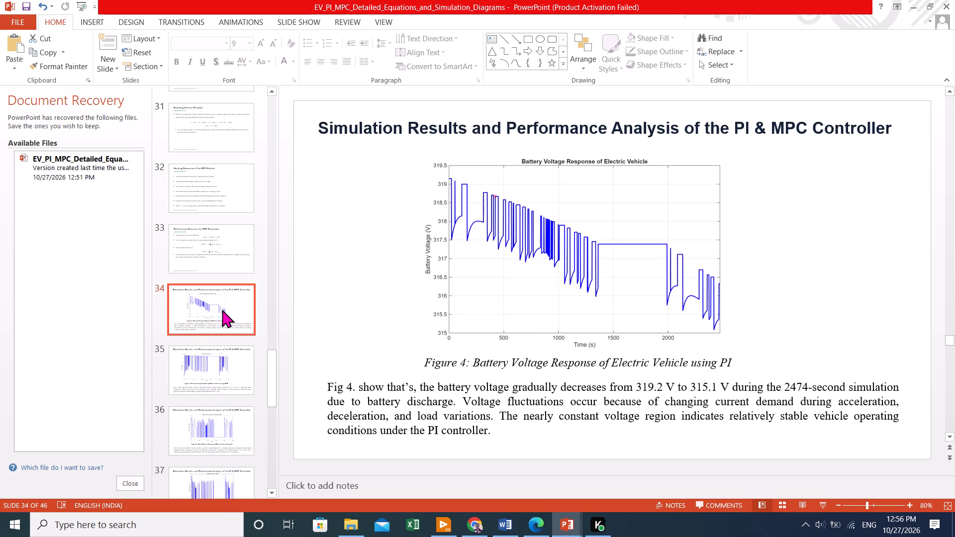
click(212, 246)
Return to the beginning of the deck and open the EV Plant: MATLAB/Simulink PI Based slide 5.
scroll(214, 261, up, 10)
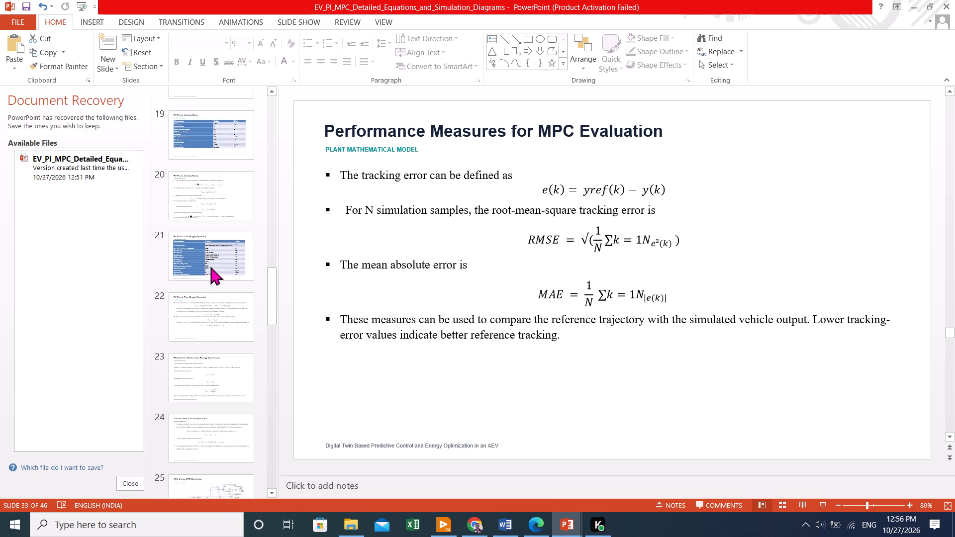
scroll(210, 267, up, 14)
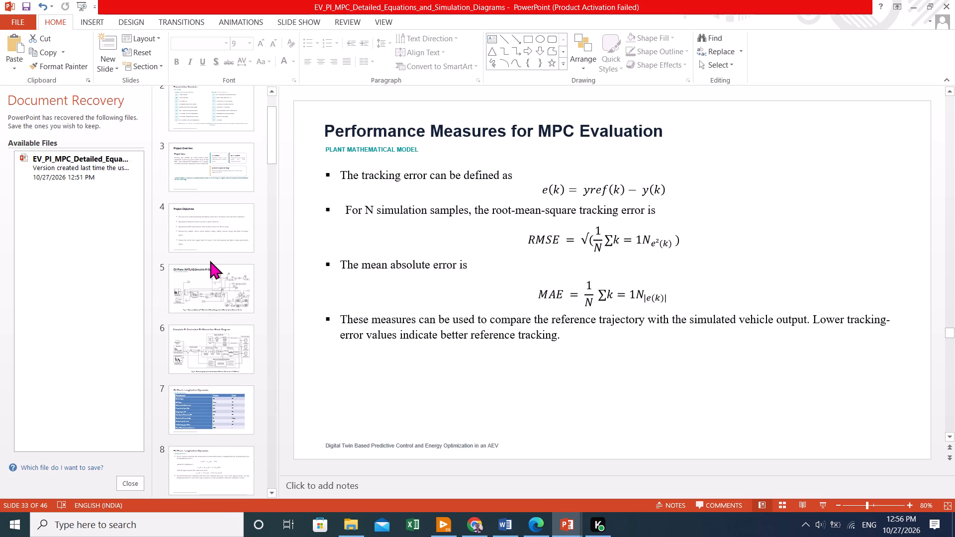
scroll(207, 261, up, 3)
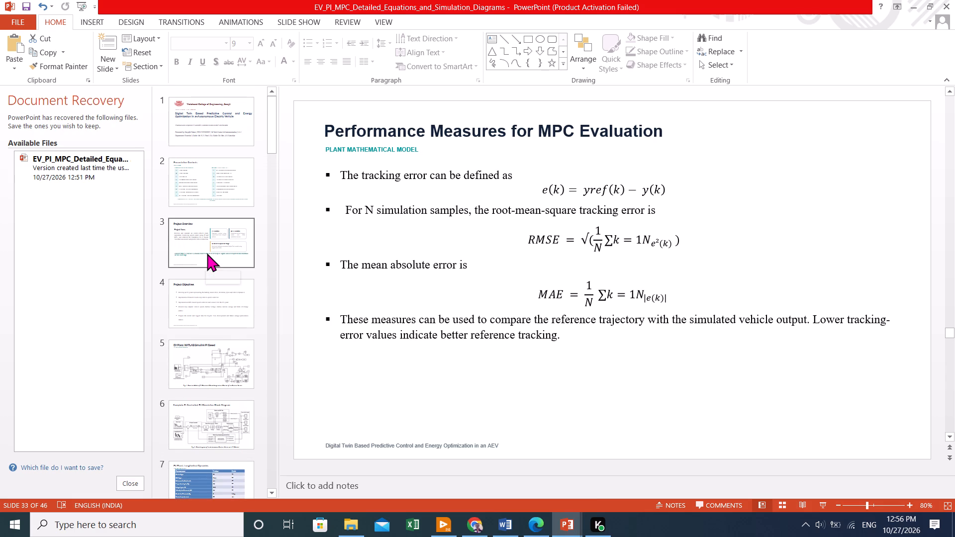
scroll(207, 253, up, 3)
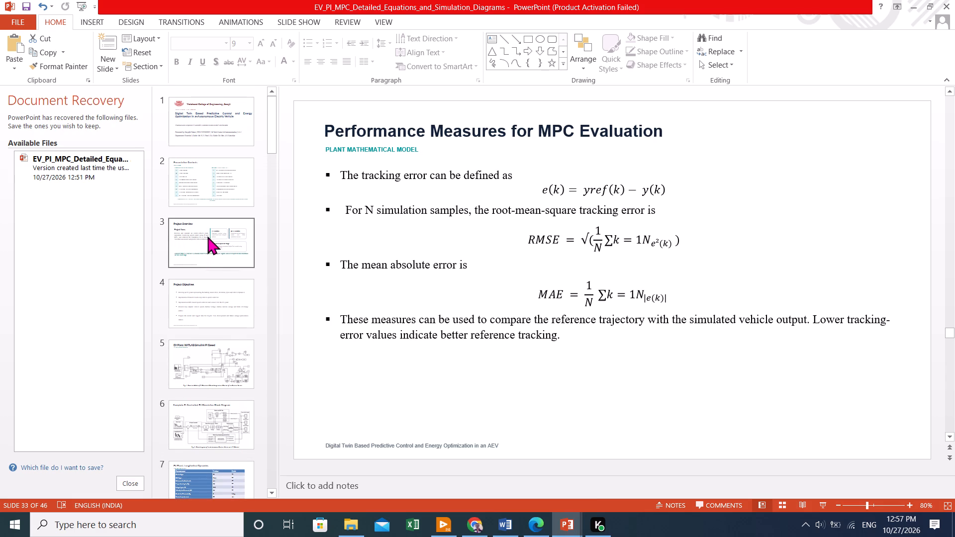
scroll(204, 212, up, 1)
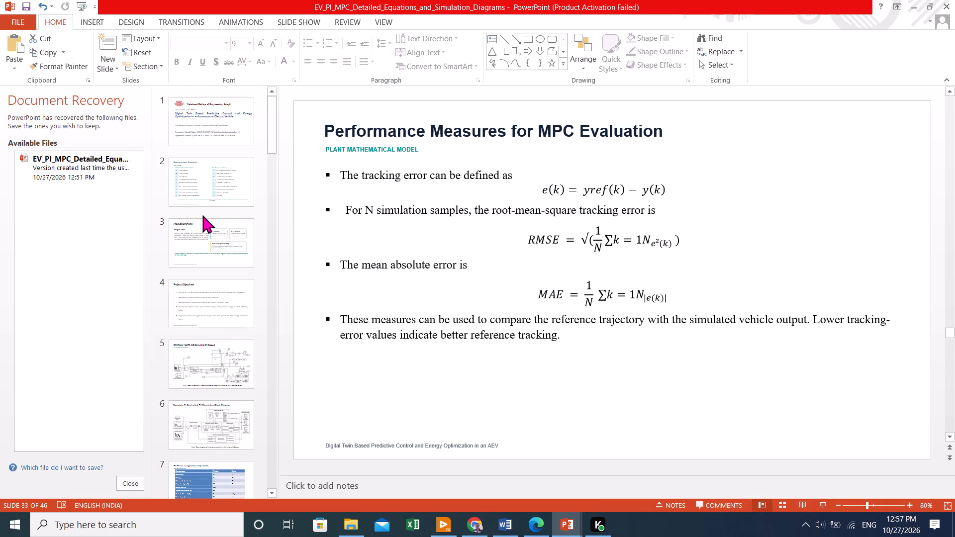
scroll(200, 221, down, 3)
scroll(199, 223, up, 10)
click(213, 355)
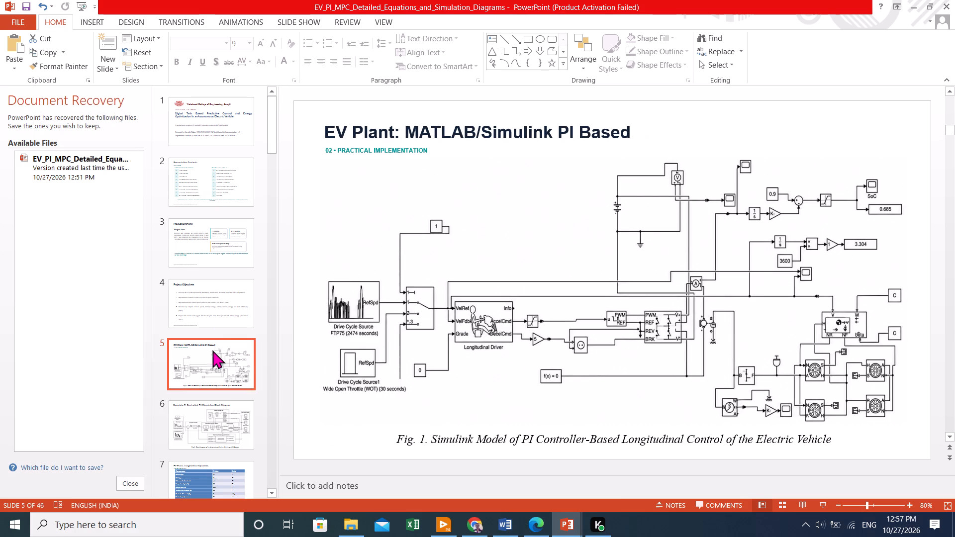
Recheck the title slide, the Presentation Contents slide and the Project Overview slide at the start of the deck.
scroll(213, 305, up, 4)
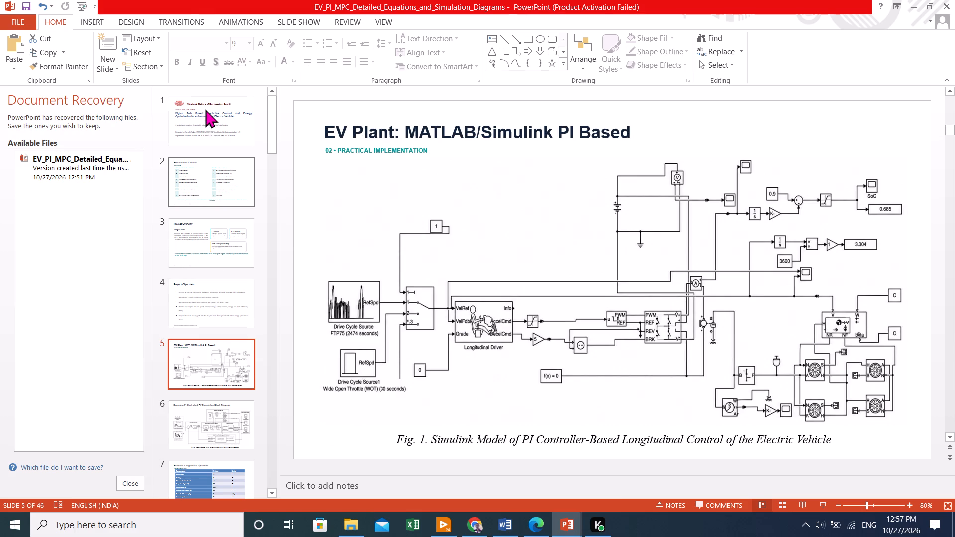
click(205, 109)
click(215, 183)
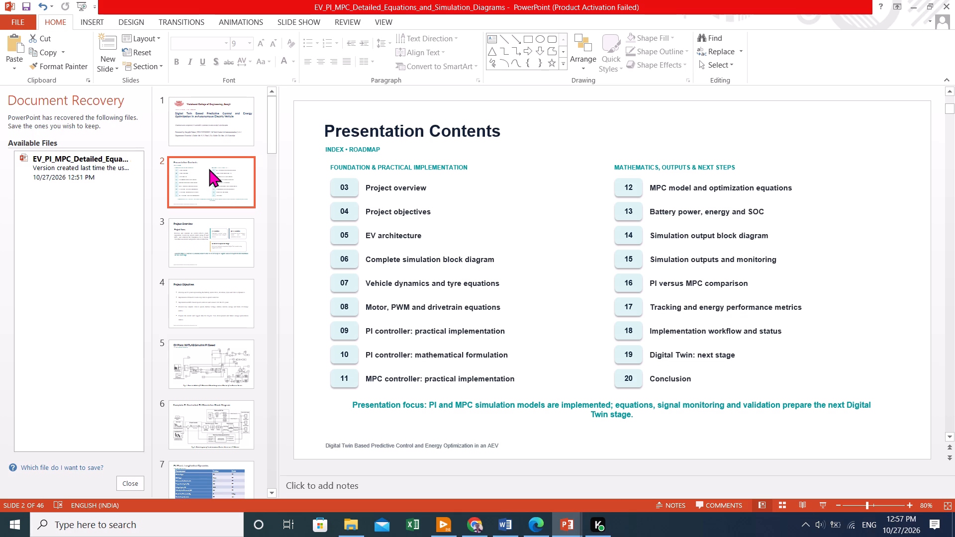
click(209, 169)
click(229, 230)
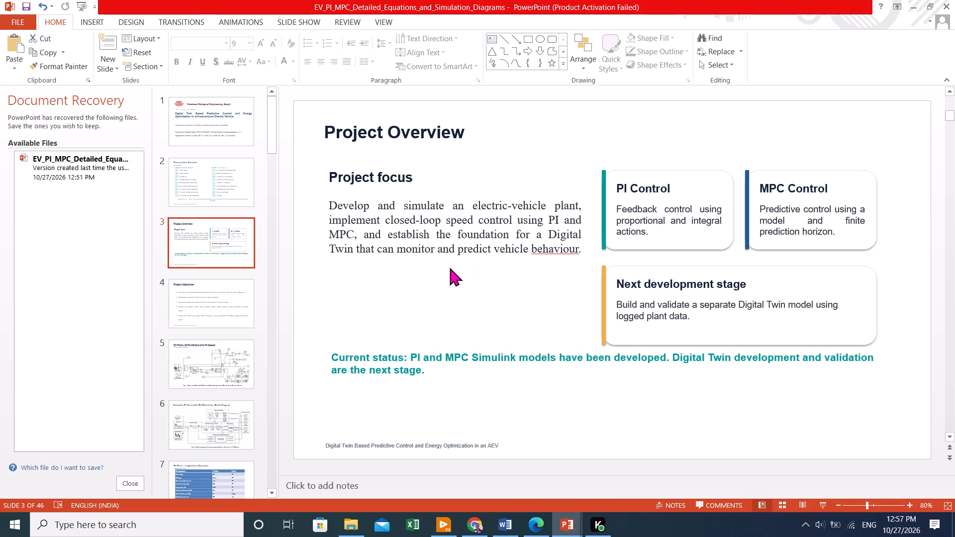
Save the EV_PI_MPC_Detailed_Equations_and_Simulation_Diagrams presentation and close it.
click(26, 3)
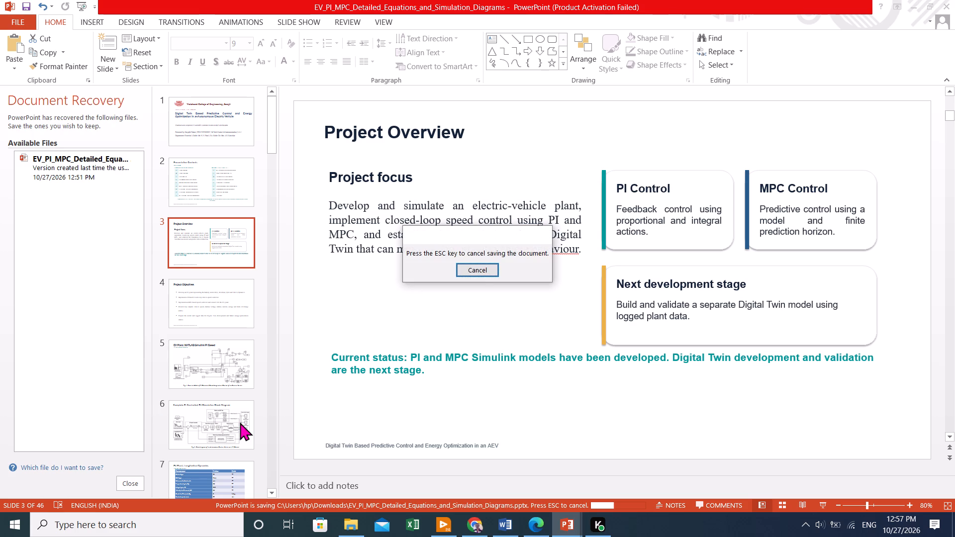